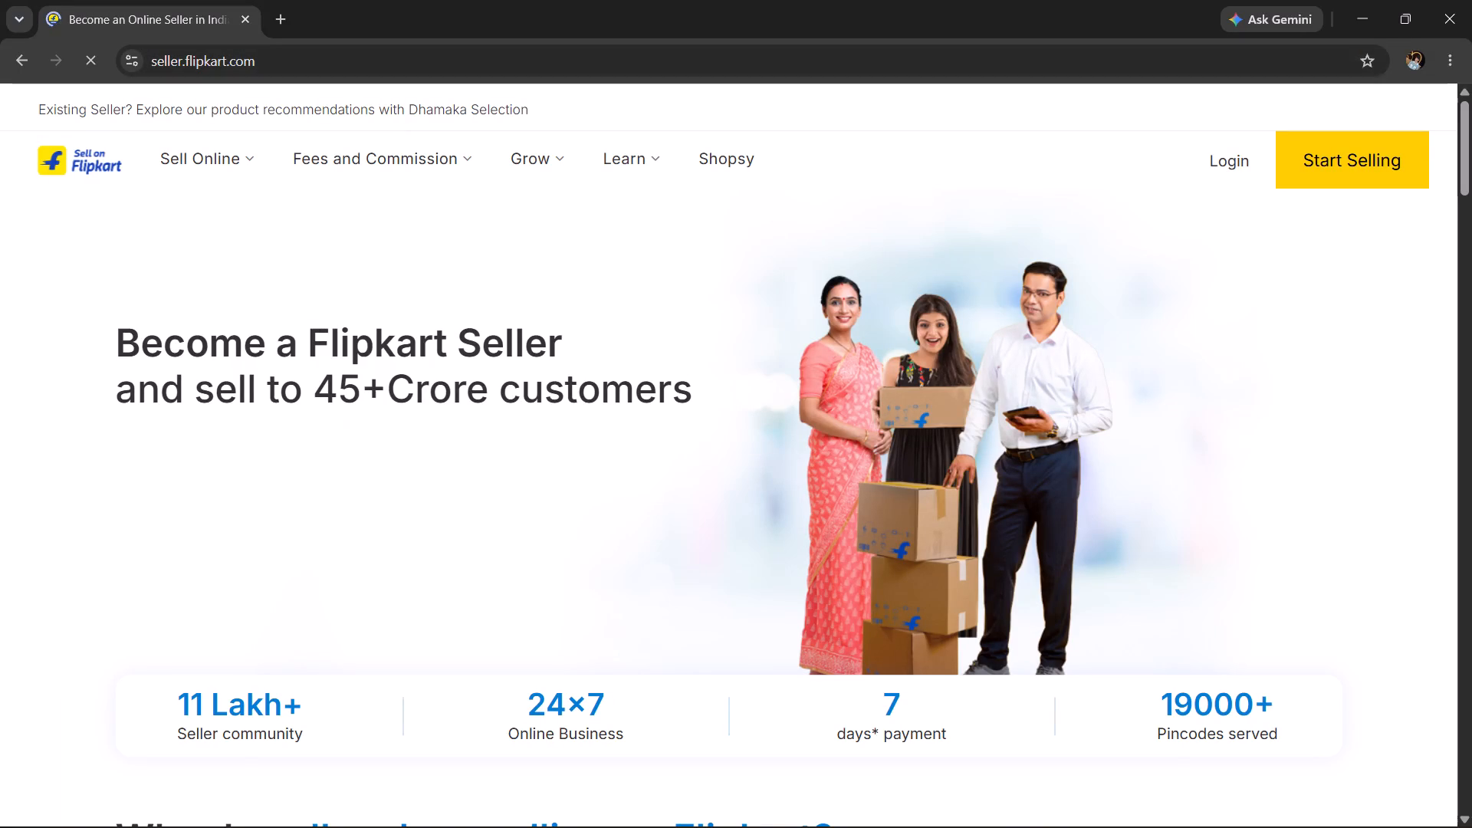
Open the login form for existing Flipkart sellers.
{"action": "left_click", "coordinate": [1227, 164]}
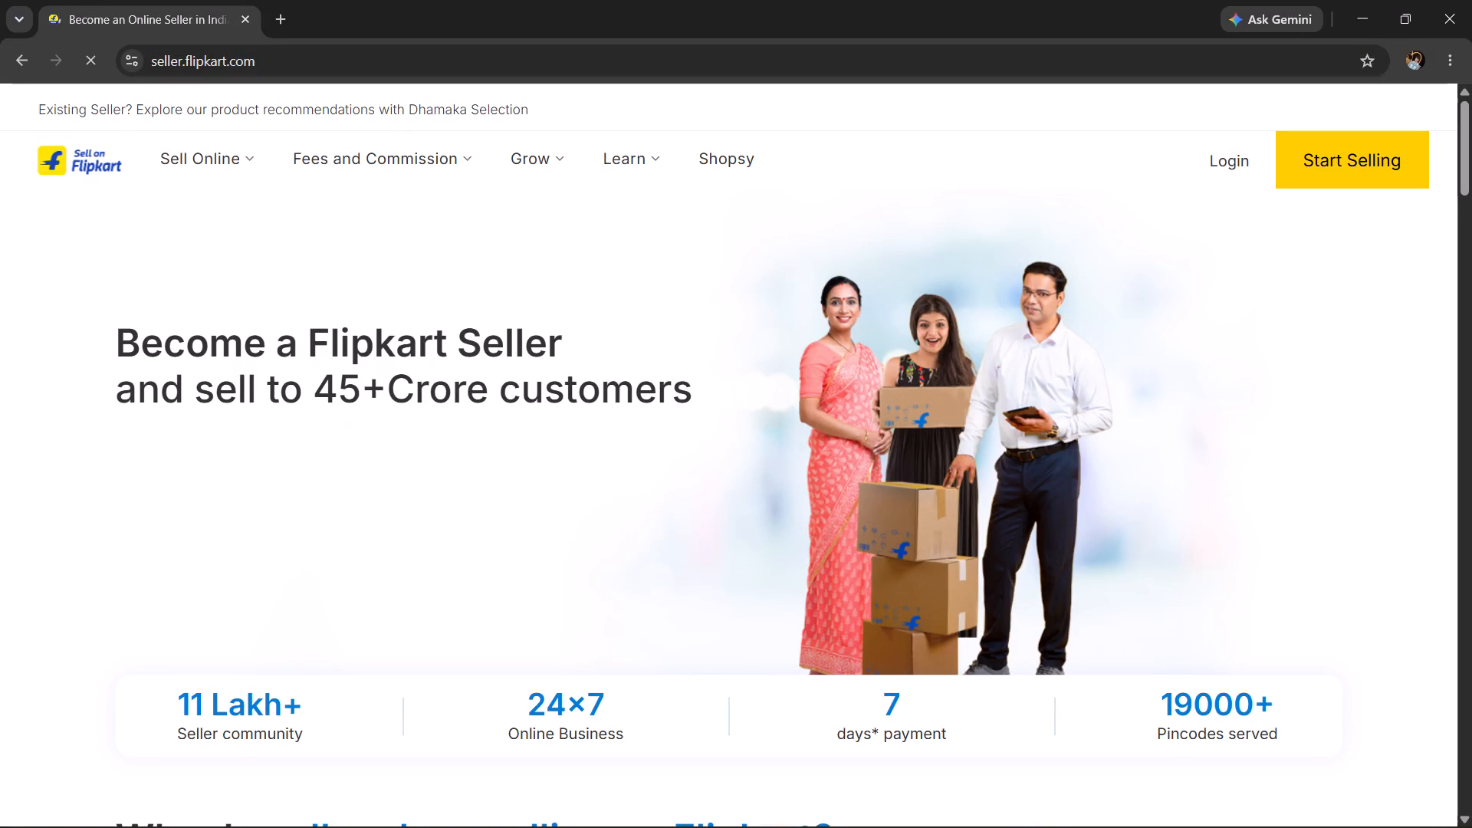
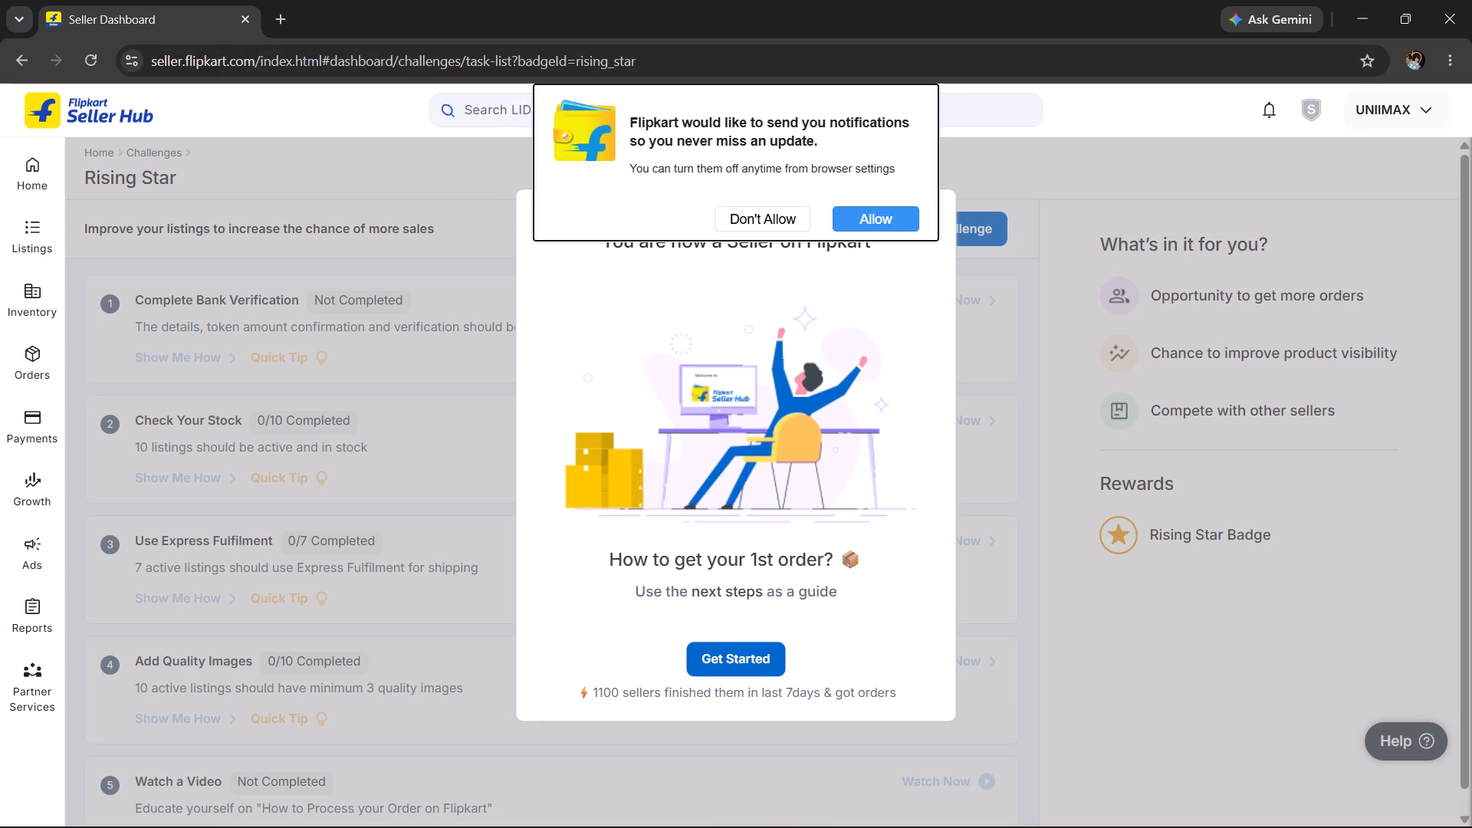
Accept Flipkart's notification offer and get started past the new-seller congratulations message.
{"action": "left_click", "coordinate": [363, 402]}
{"action": "left_click", "coordinate": [856, 225]}
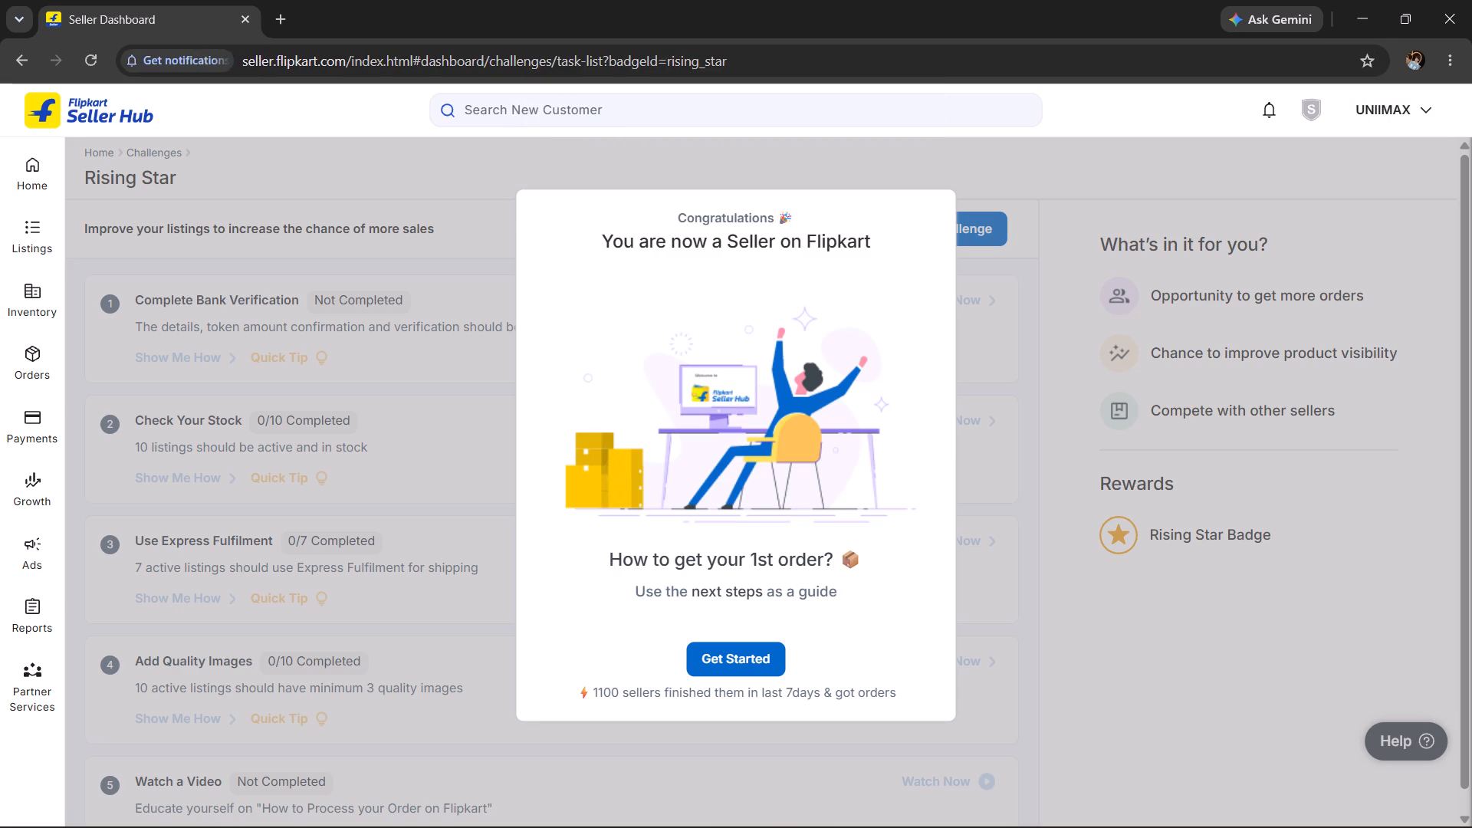
{"action": "left_click", "coordinate": [741, 653]}
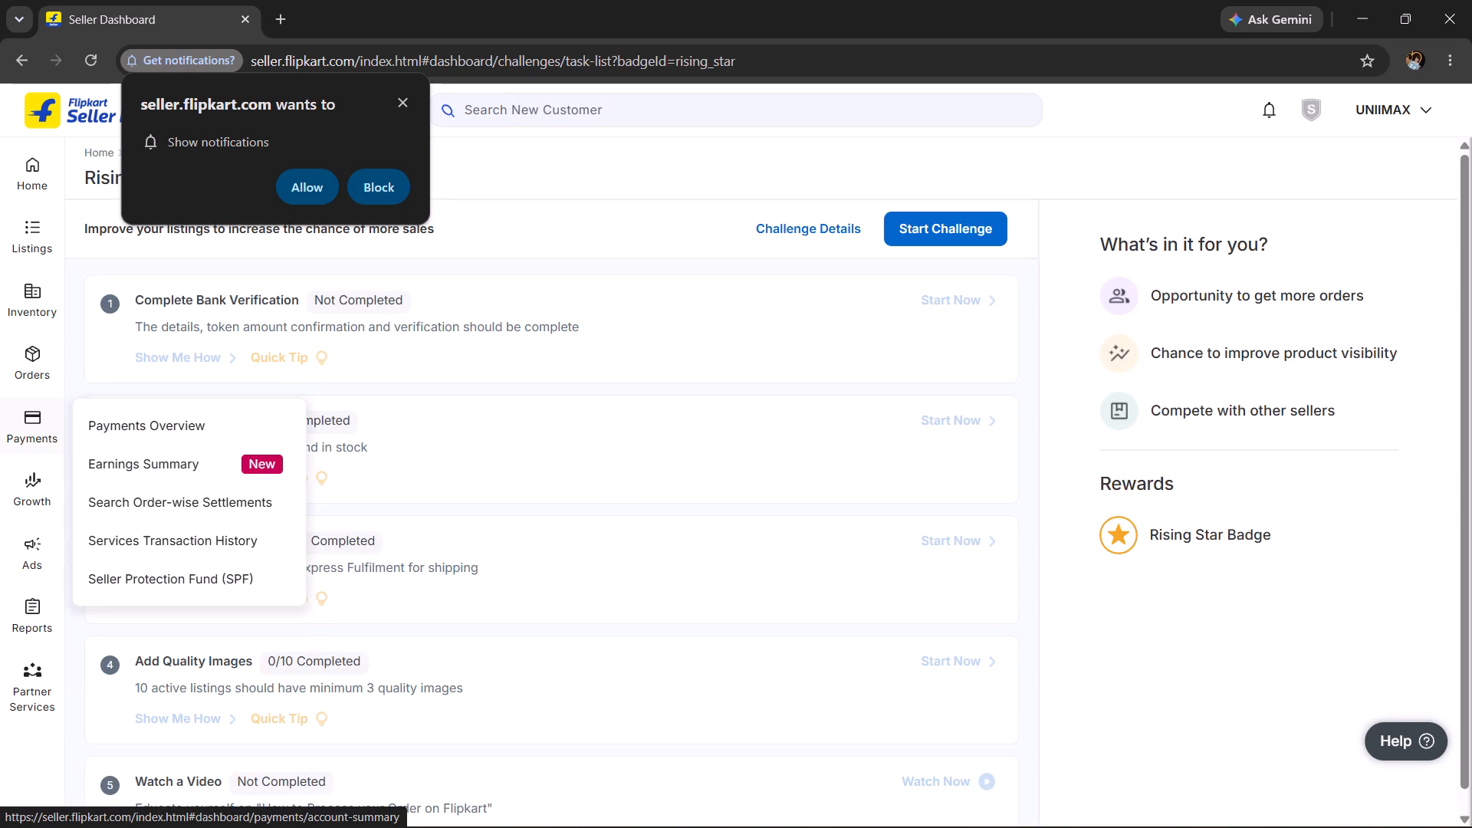
View the completed orders in the Orders section, dismissing the browser notification request and skipping the new dashboard introduction.
{"action": "left_click", "coordinate": [21, 348]}
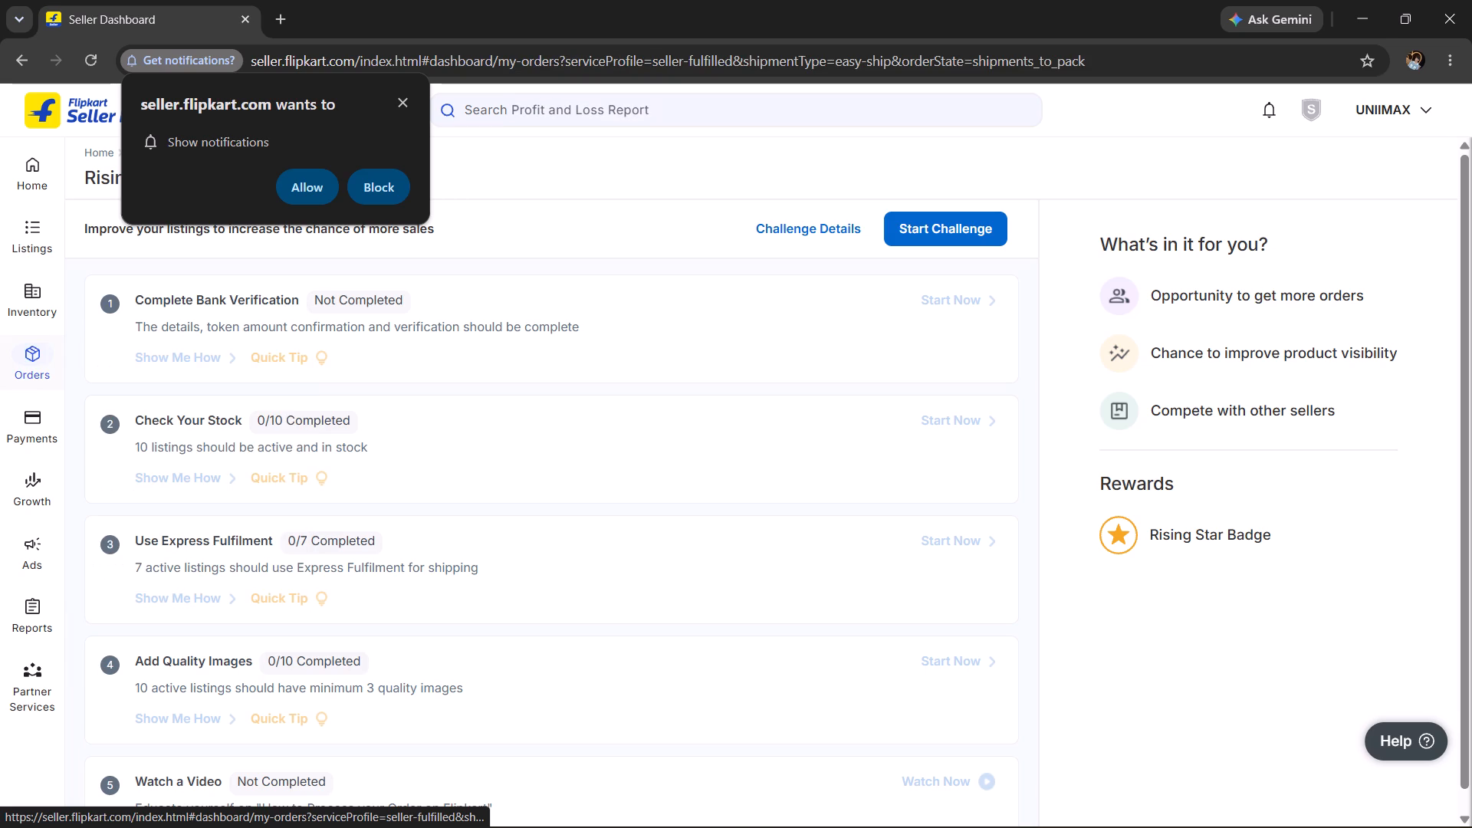
{"action": "left_click", "coordinate": [399, 97]}
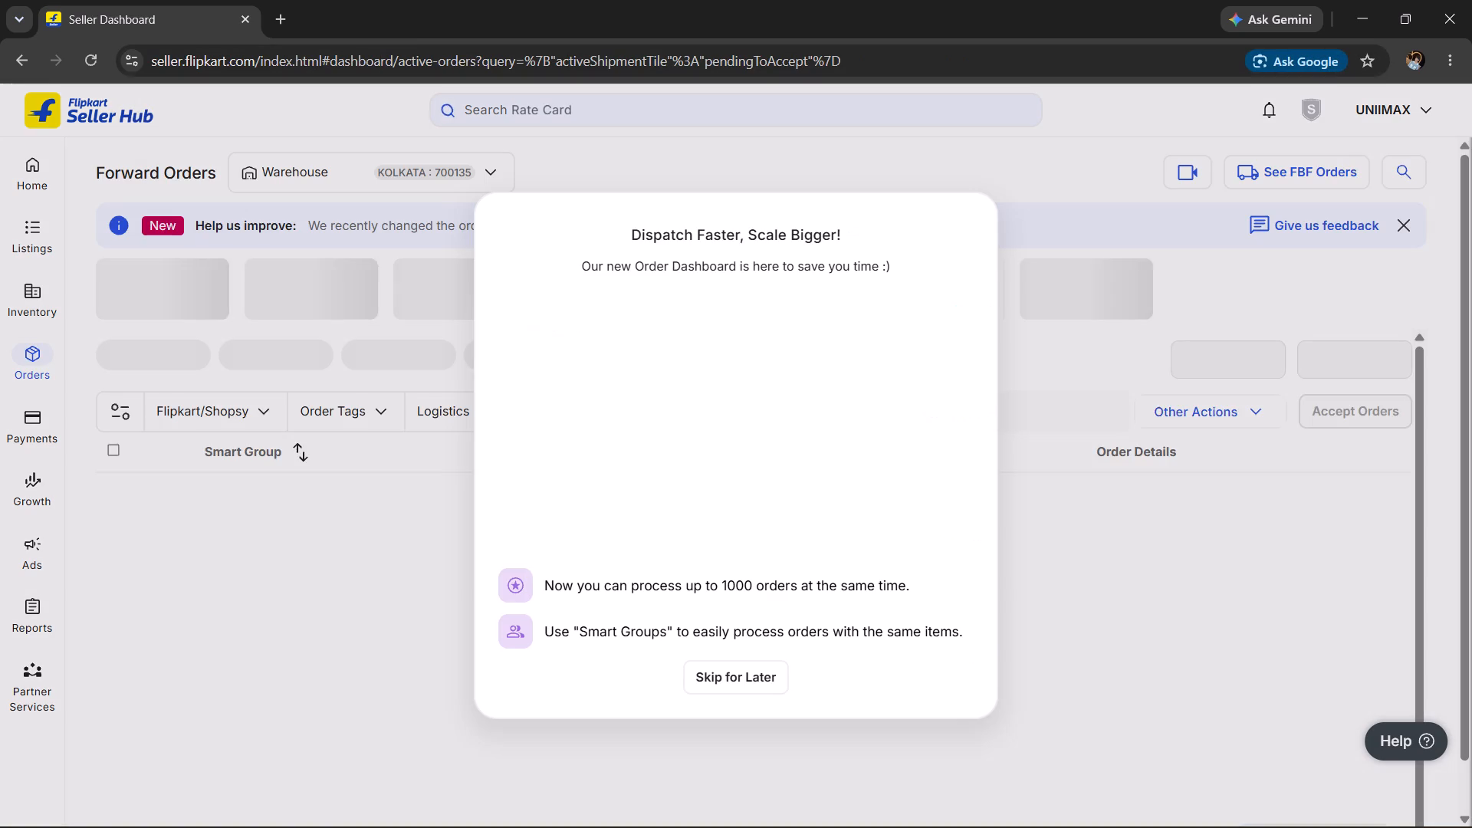
{"action": "left_click", "coordinate": [221, 487]}
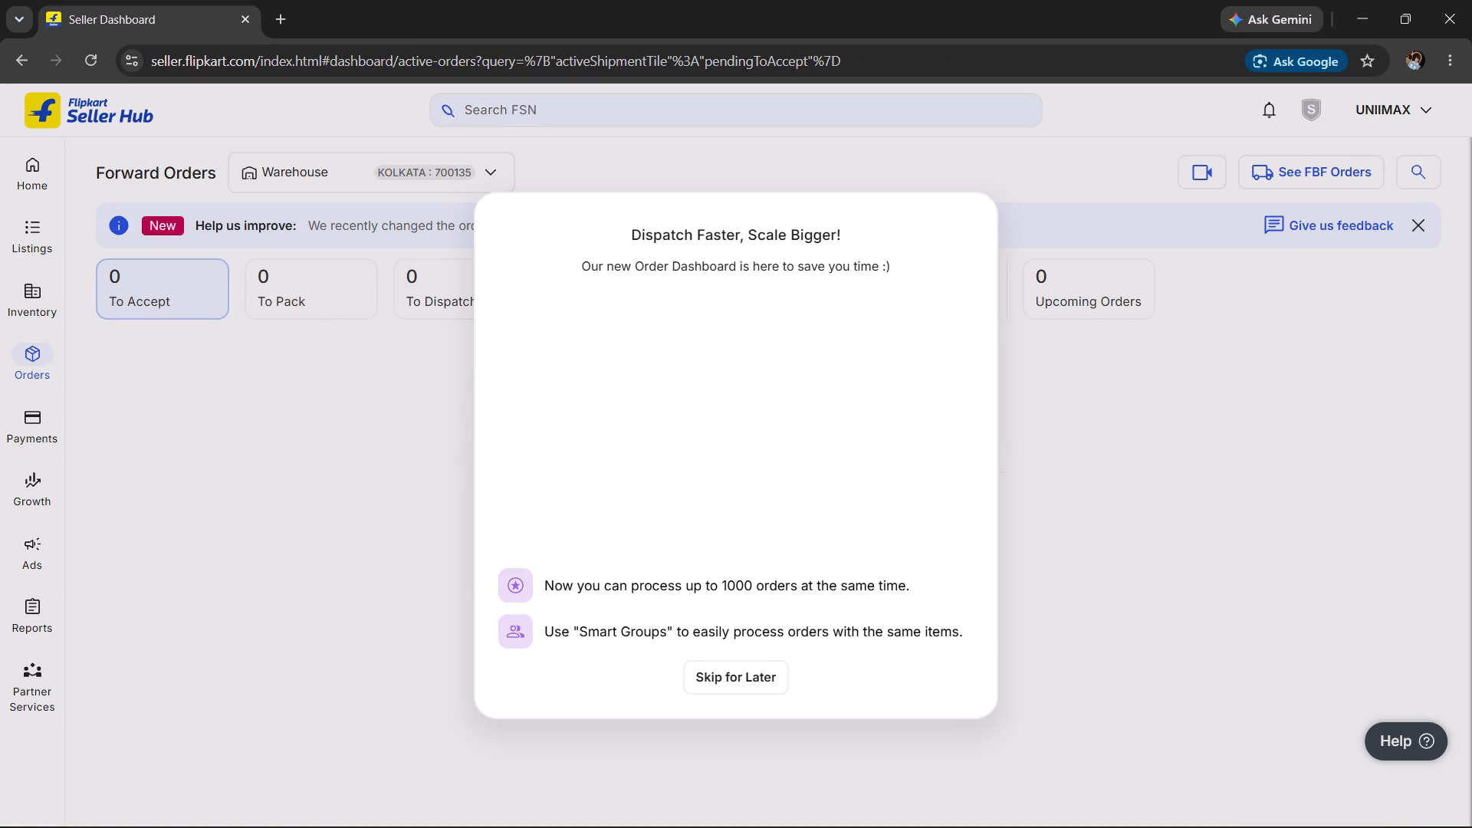
{"action": "left_click", "coordinate": [707, 686]}
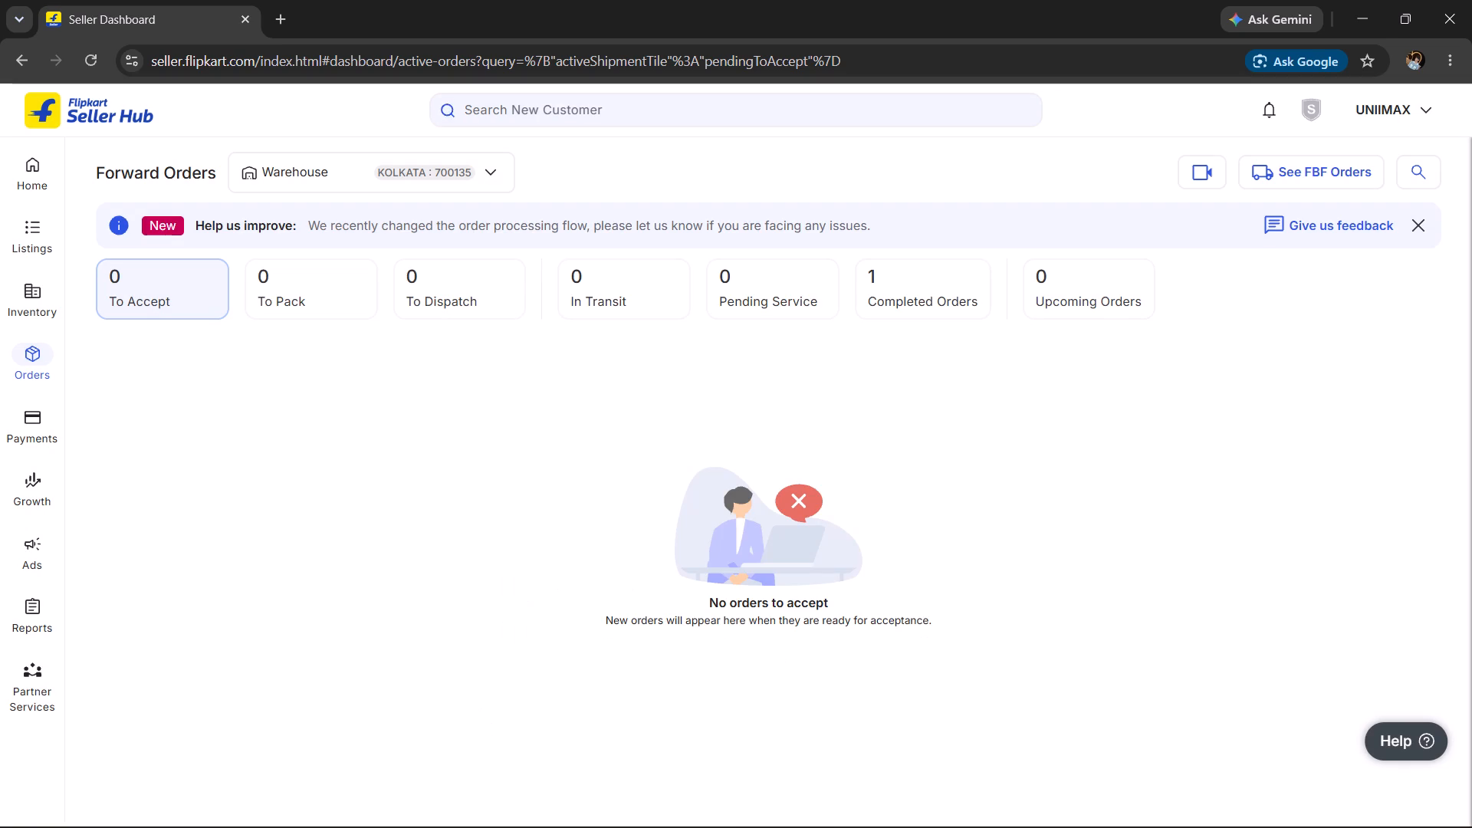
{"action": "left_click", "coordinate": [857, 290]}
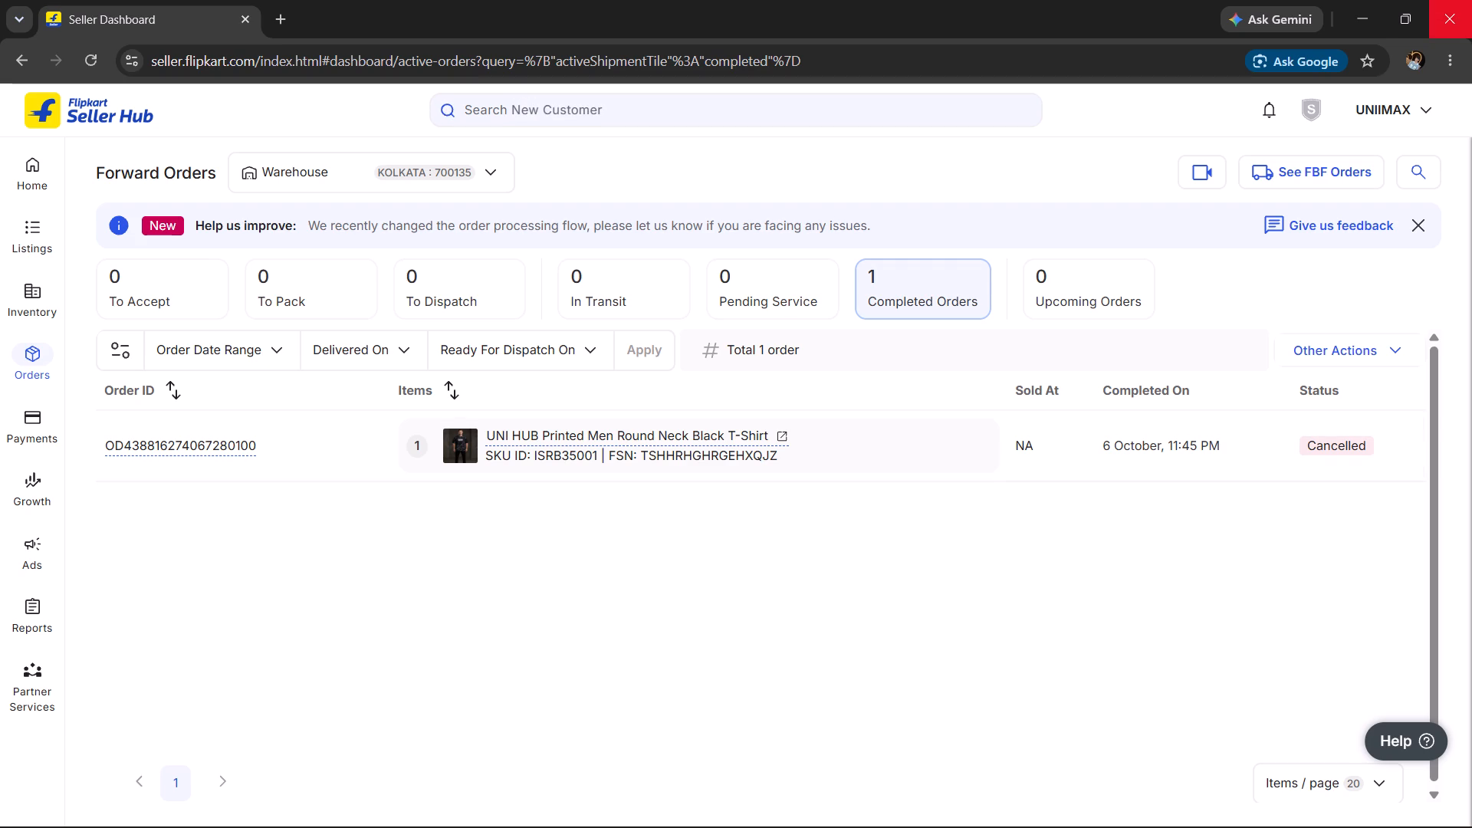
Search Google for "message seller" in a new tab and open the Meesho Supplier website from the results.
{"action": "left_click", "coordinate": [280, 22]}
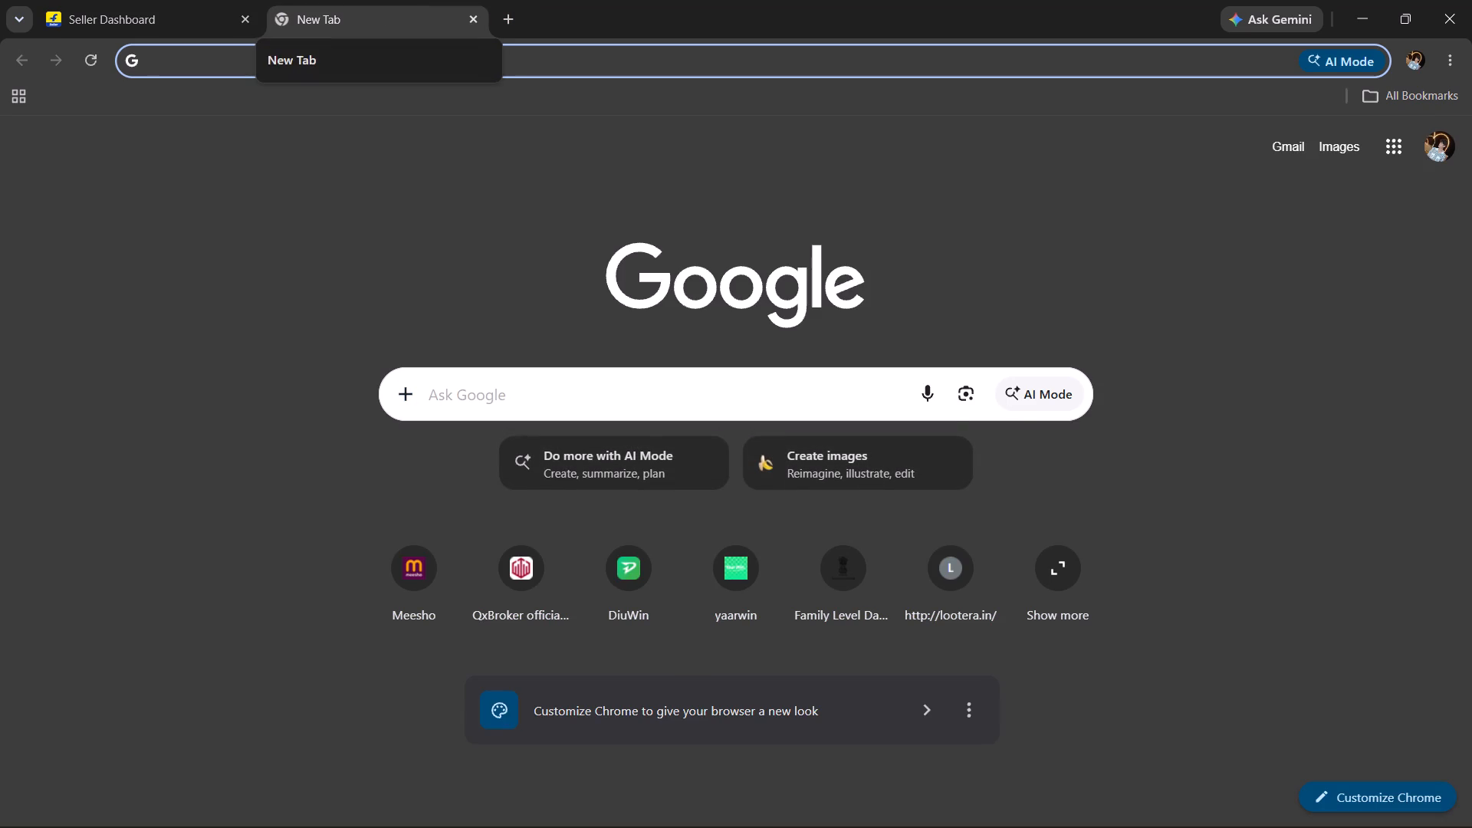
{"action": "type", "text": "mess"}
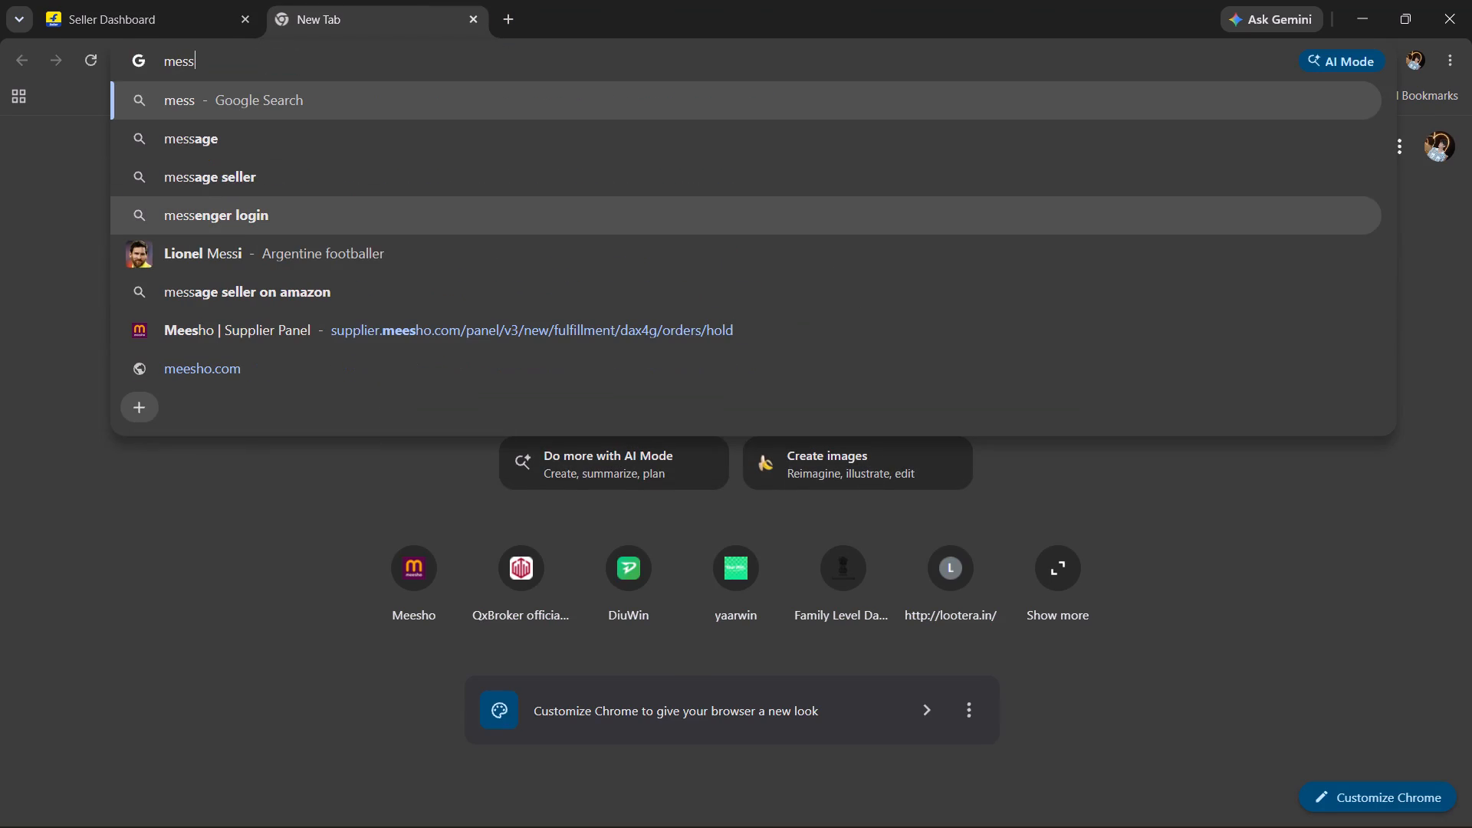
{"action": "left_click", "coordinate": [249, 171]}
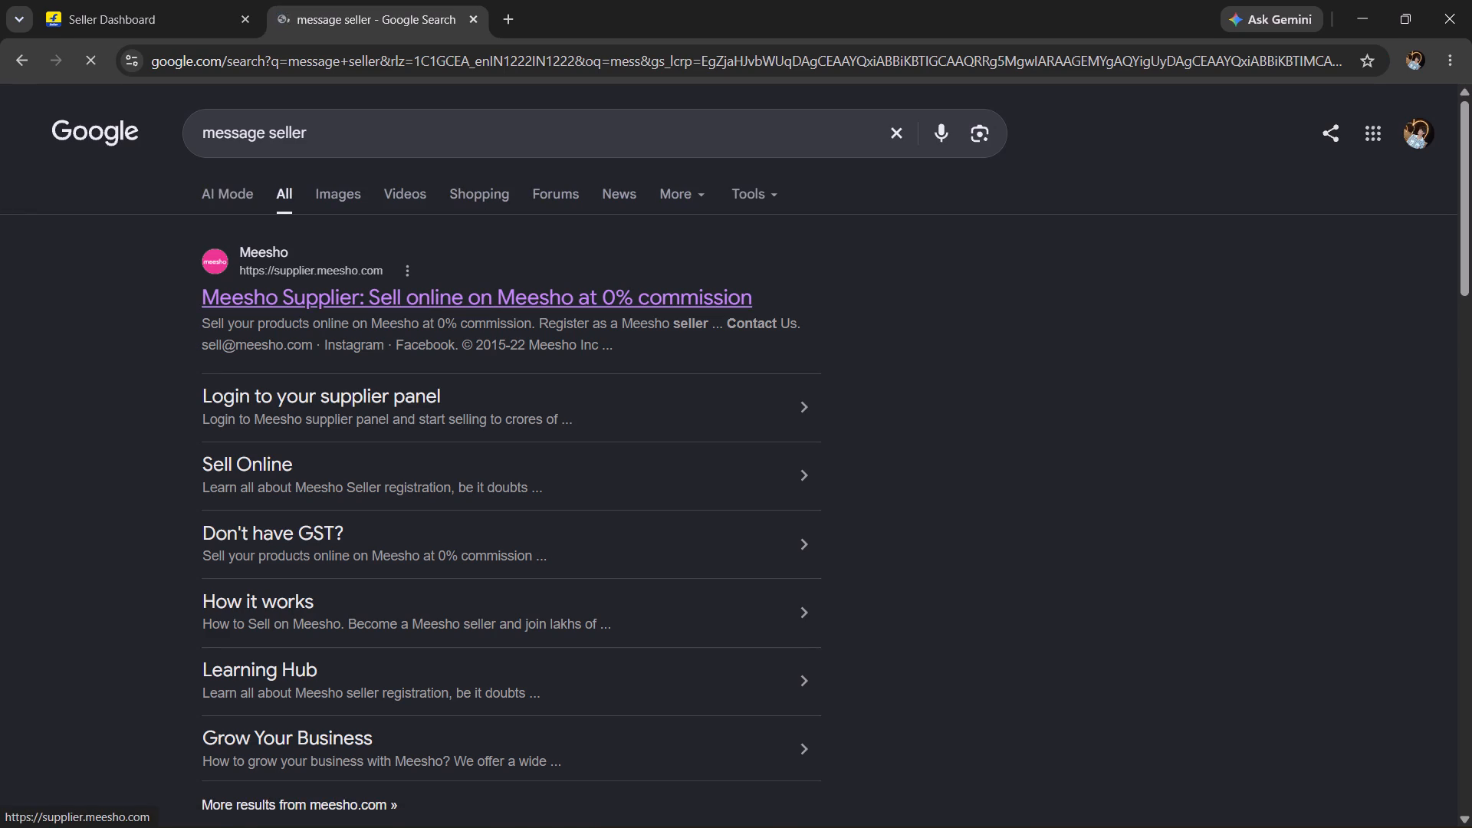
{"action": "left_click", "coordinate": [274, 298]}
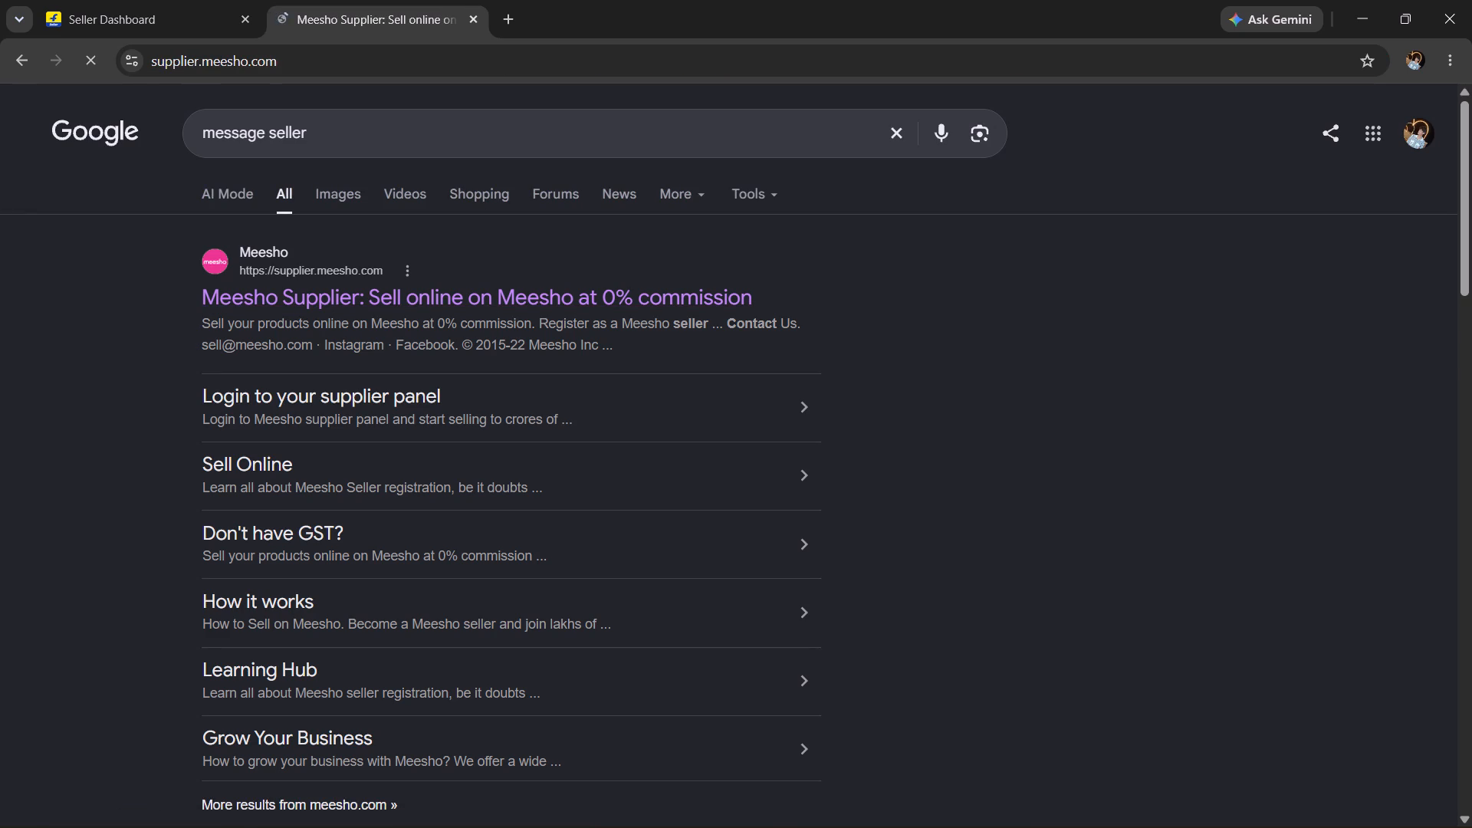
{"action": "left_click", "coordinate": [274, 298]}
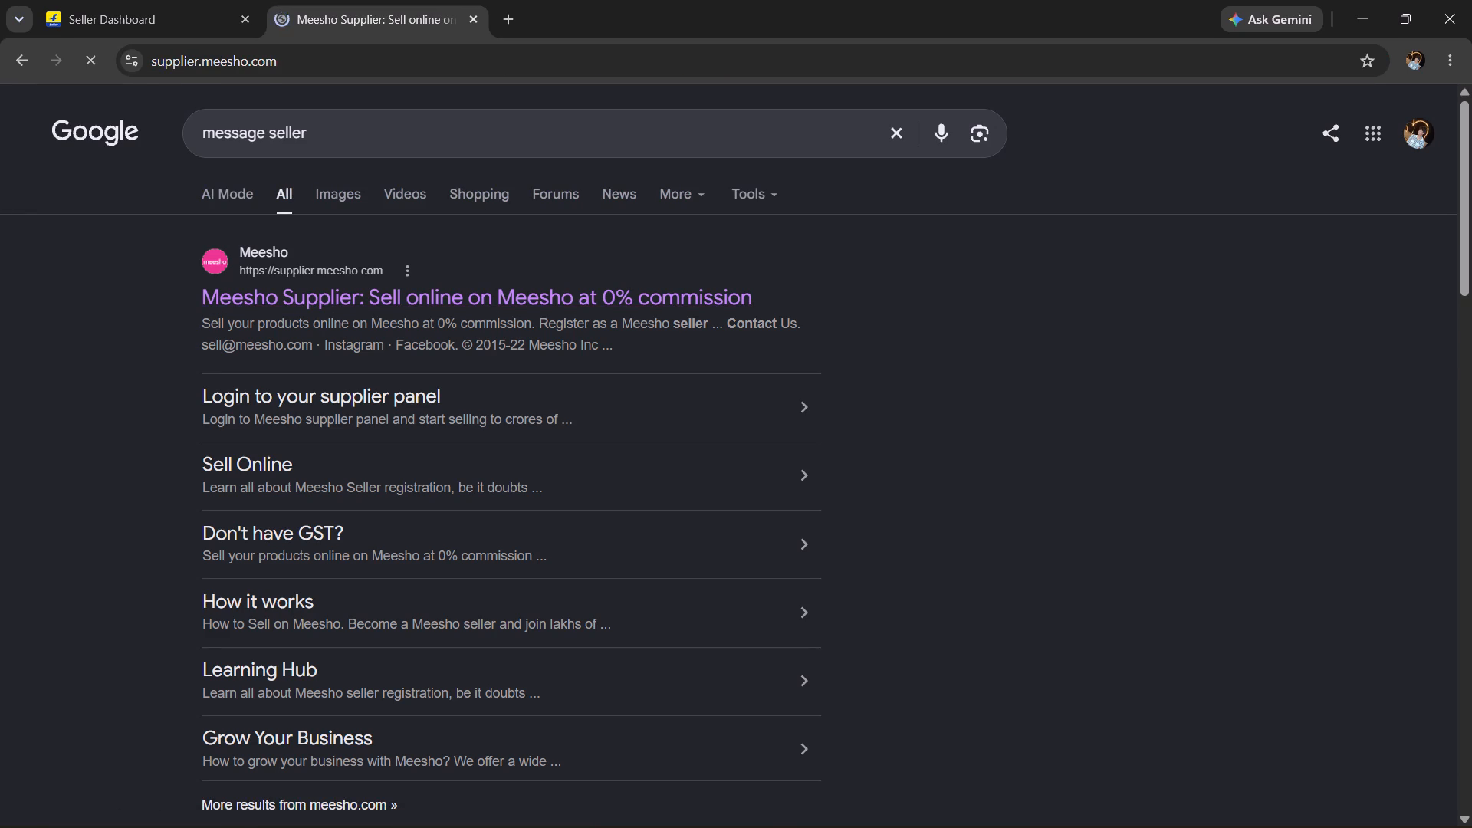
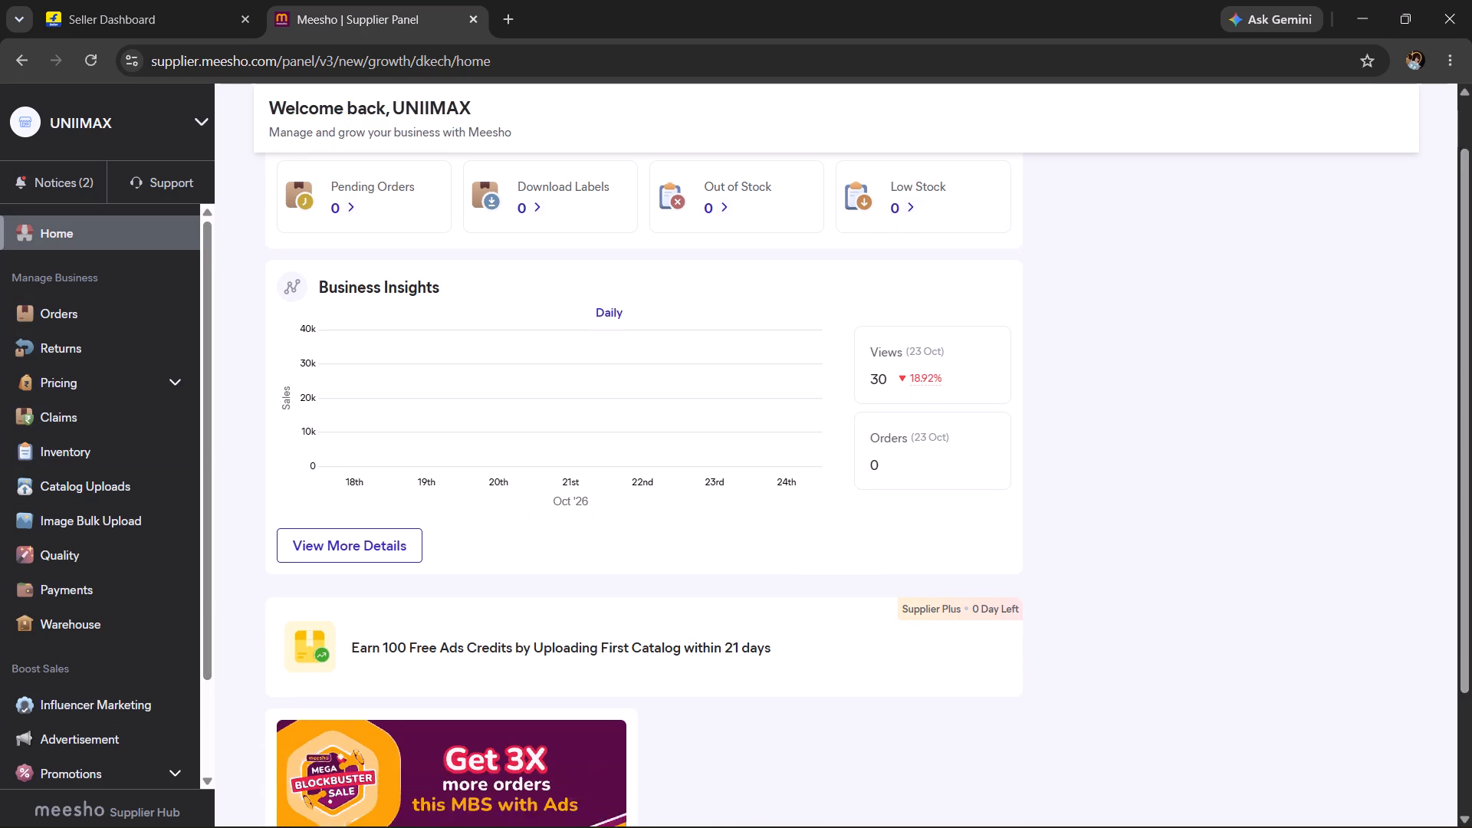
Review the active and paused catalogs in Meesho's Inventory section, finishing on the active stock list.
{"action": "scroll", "coordinate": [458, 561], "scroll_direction": "down", "scroll_amount": 1}
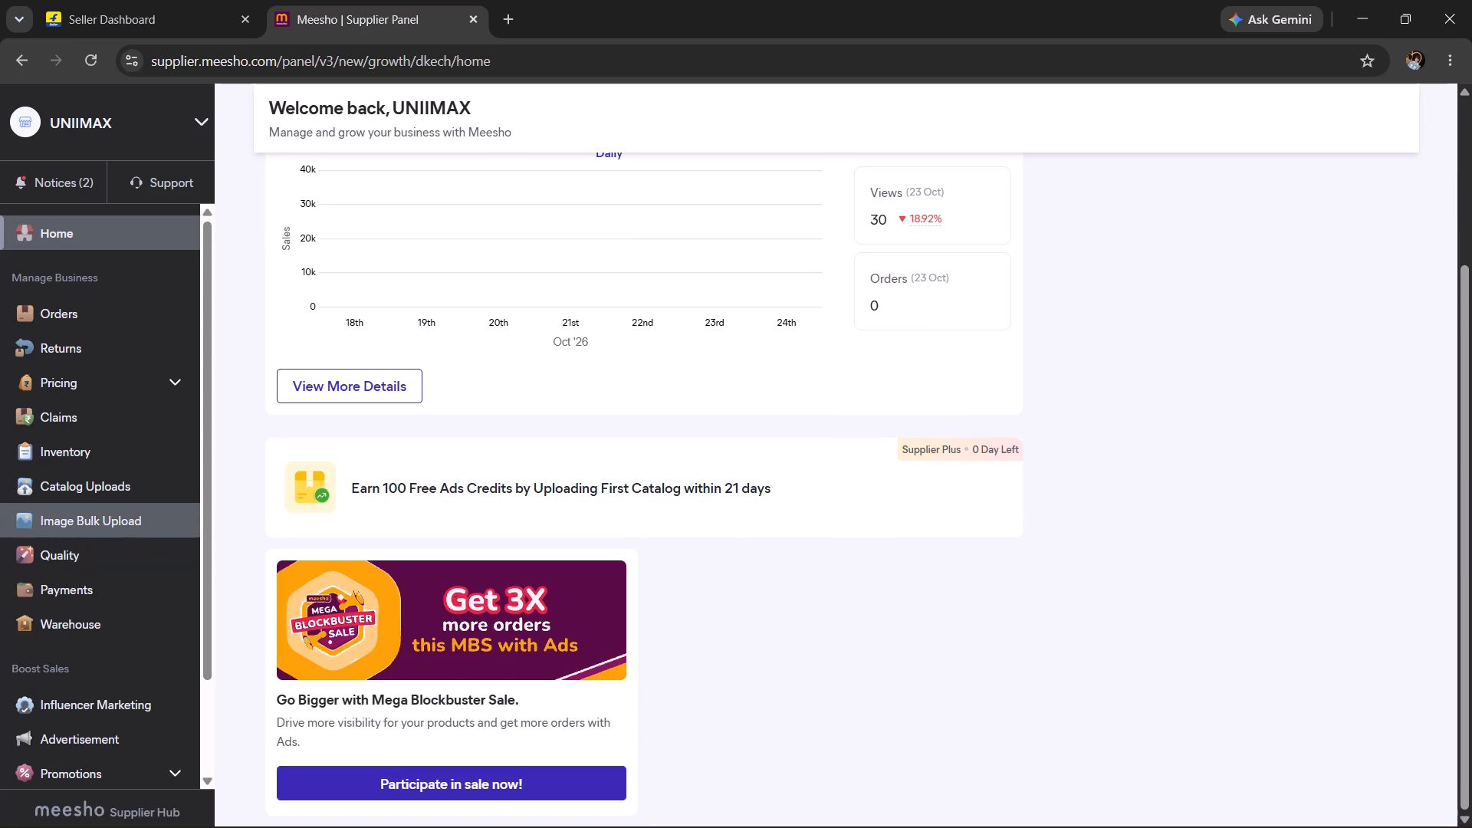
{"action": "left_click", "coordinate": [97, 464]}
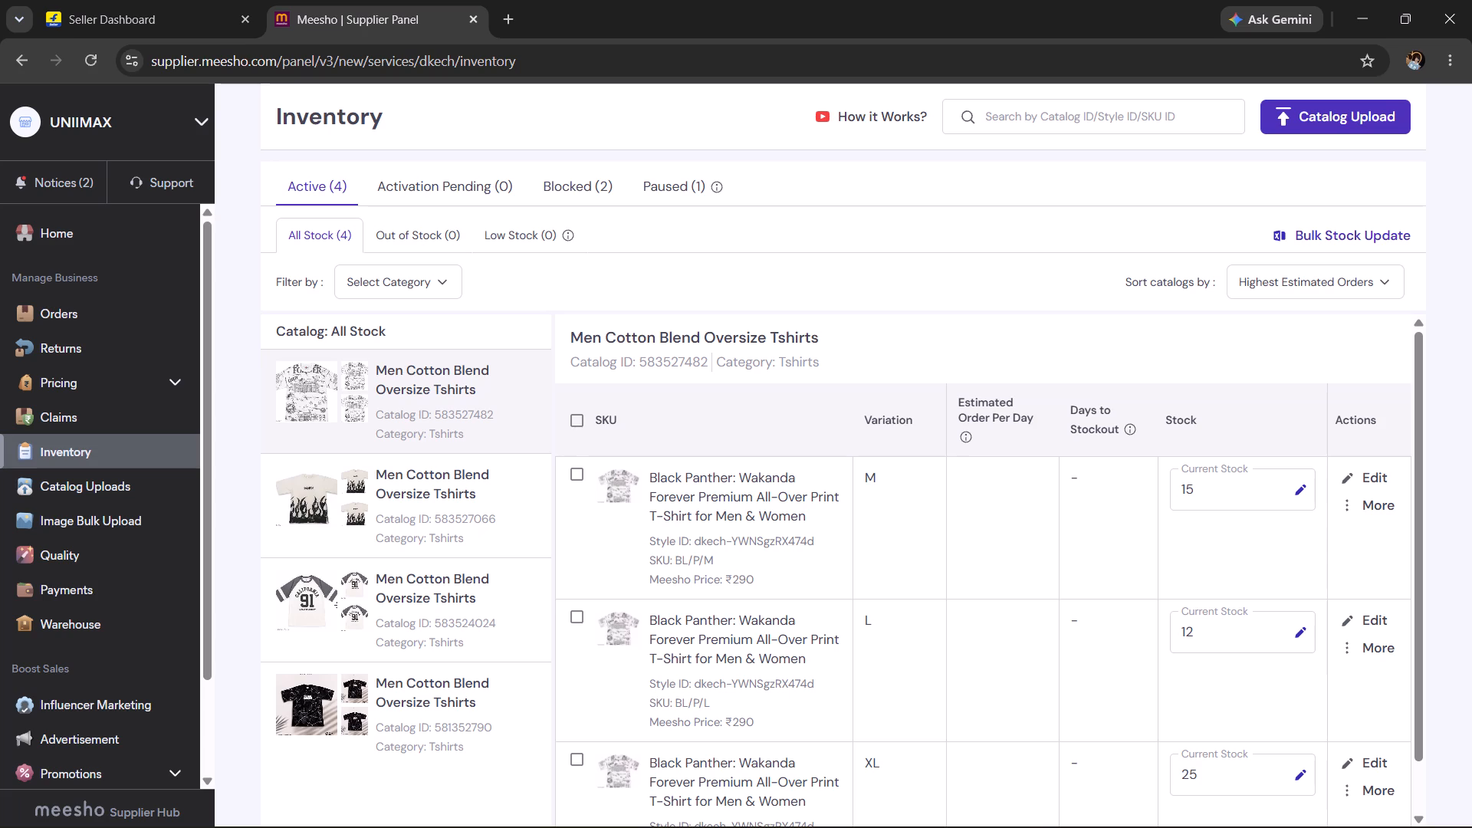
{"action": "scroll", "coordinate": [895, 274], "scroll_direction": "down", "scroll_amount": 2}
{"action": "scroll", "coordinate": [971, 507], "scroll_direction": "down", "scroll_amount": 2}
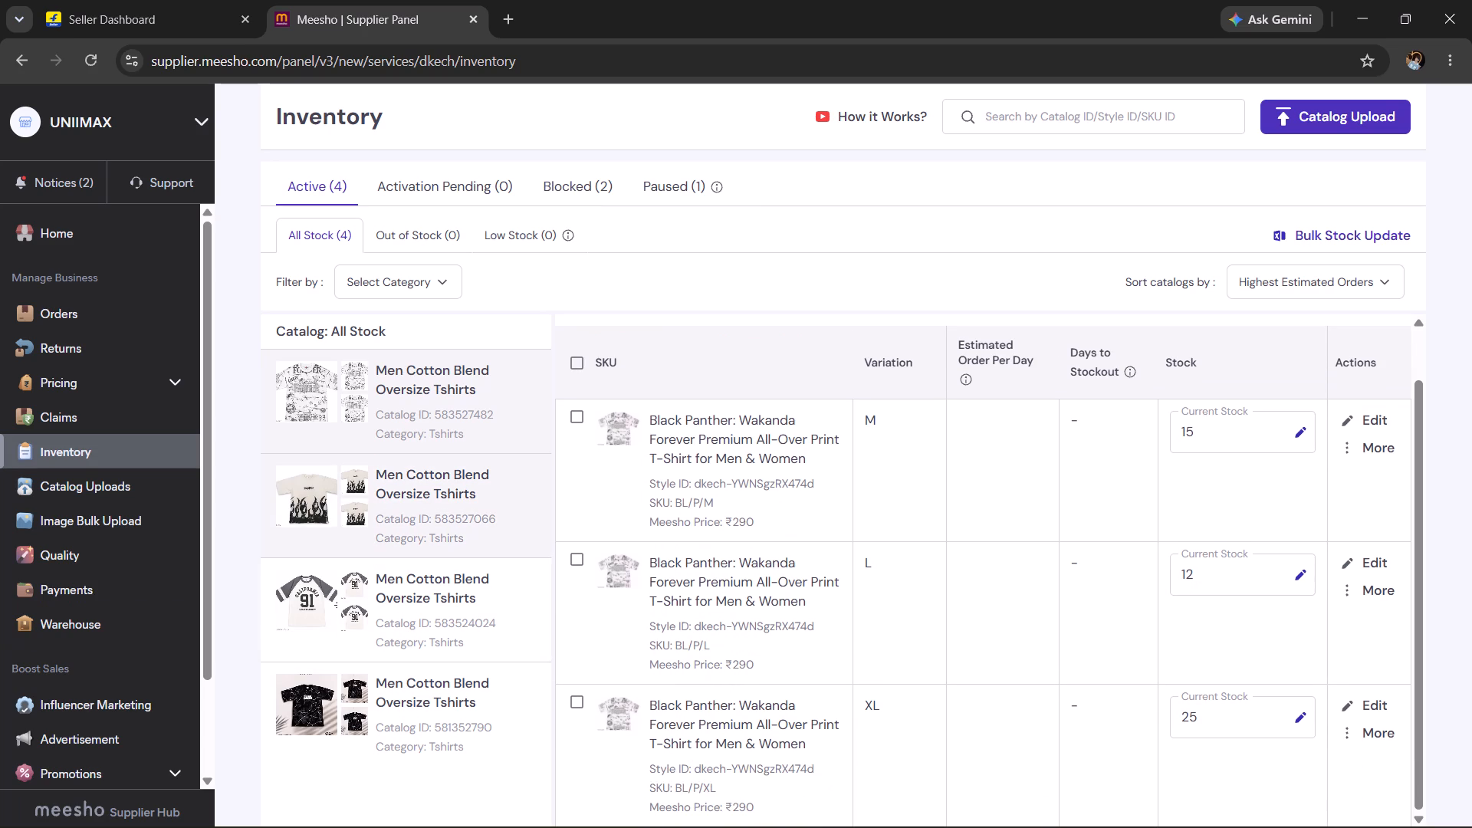
{"action": "left_click", "coordinate": [694, 201]}
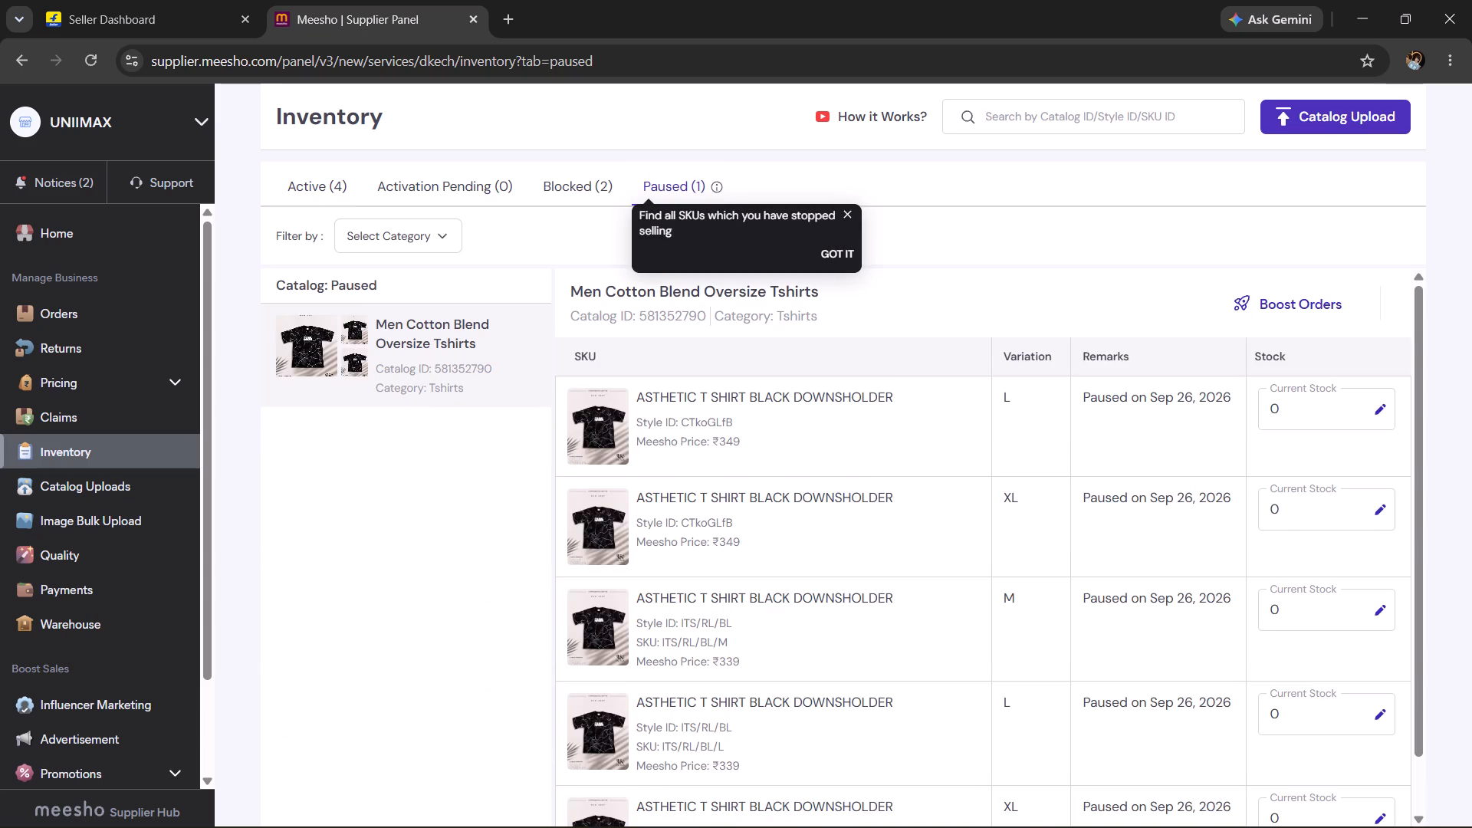
{"action": "scroll", "coordinate": [785, 563], "scroll_direction": "down", "scroll_amount": 1}
{"action": "scroll", "coordinate": [785, 563], "scroll_direction": "up", "scroll_amount": 3}
{"action": "left_click", "coordinate": [326, 186]}
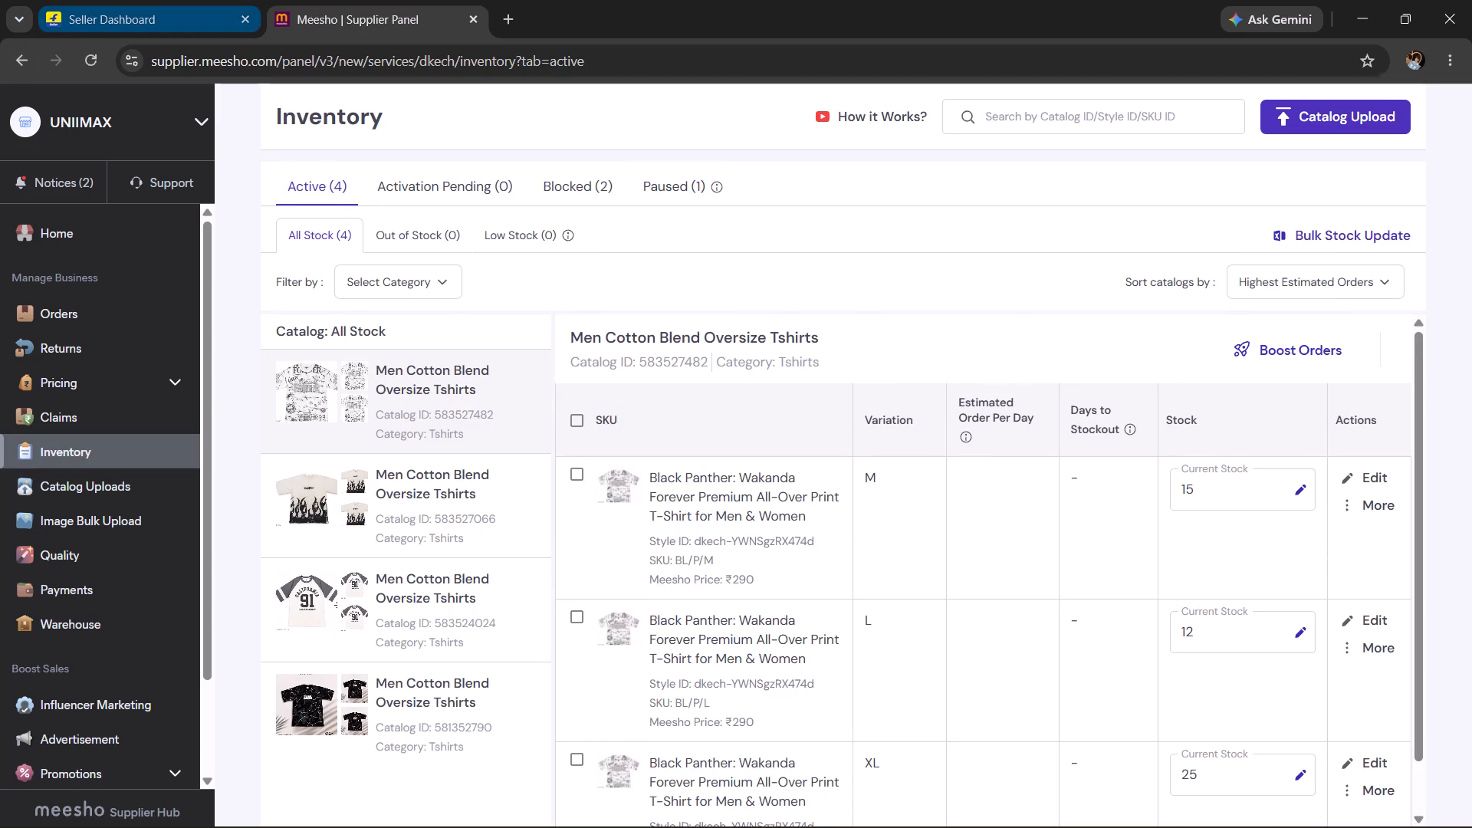
Switch to the Flipkart Seller Hub and view its home page overview.
{"action": "left_click", "coordinate": [110, 3]}
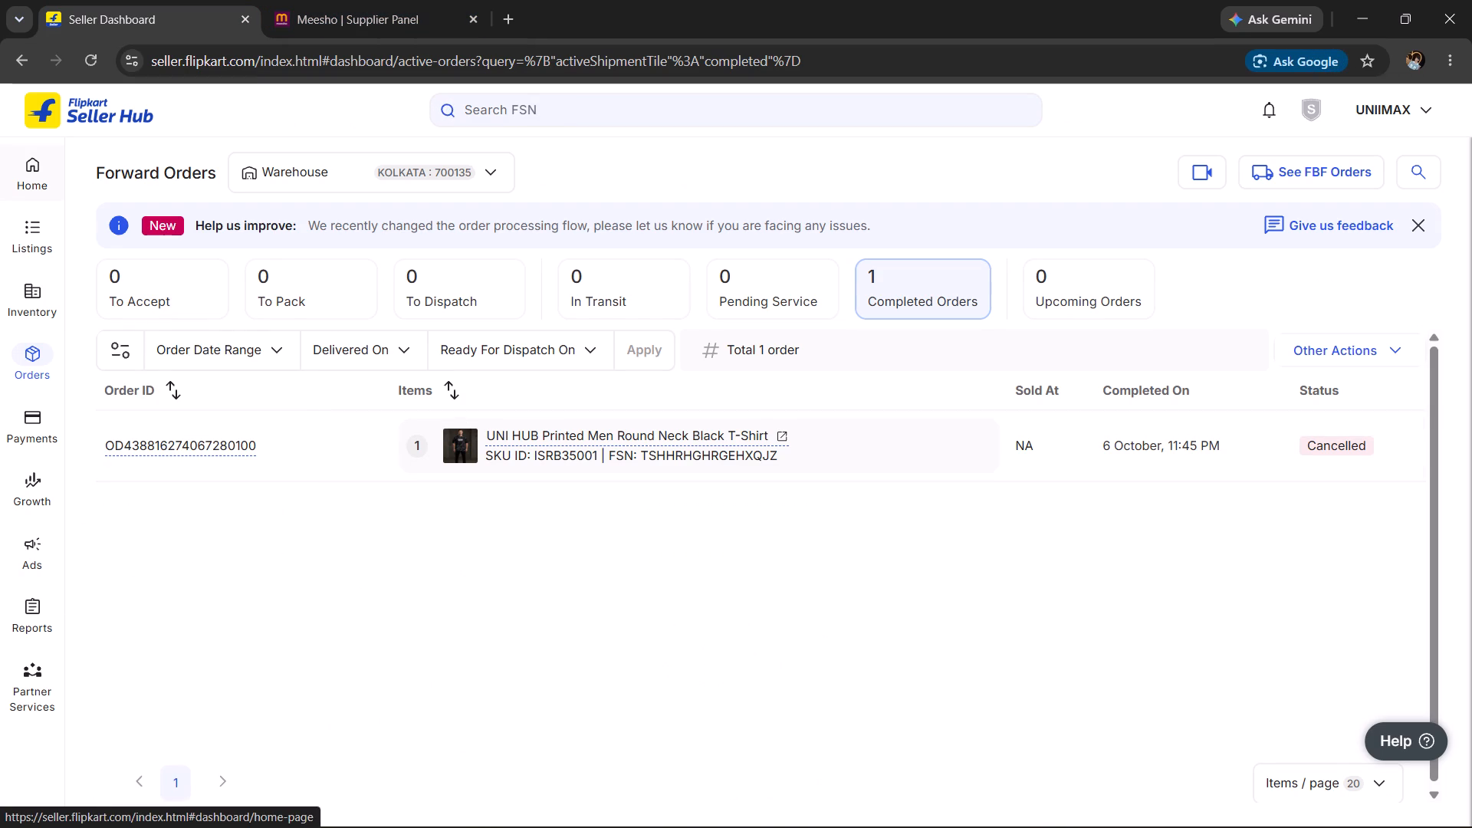
{"action": "left_click", "coordinate": [32, 162]}
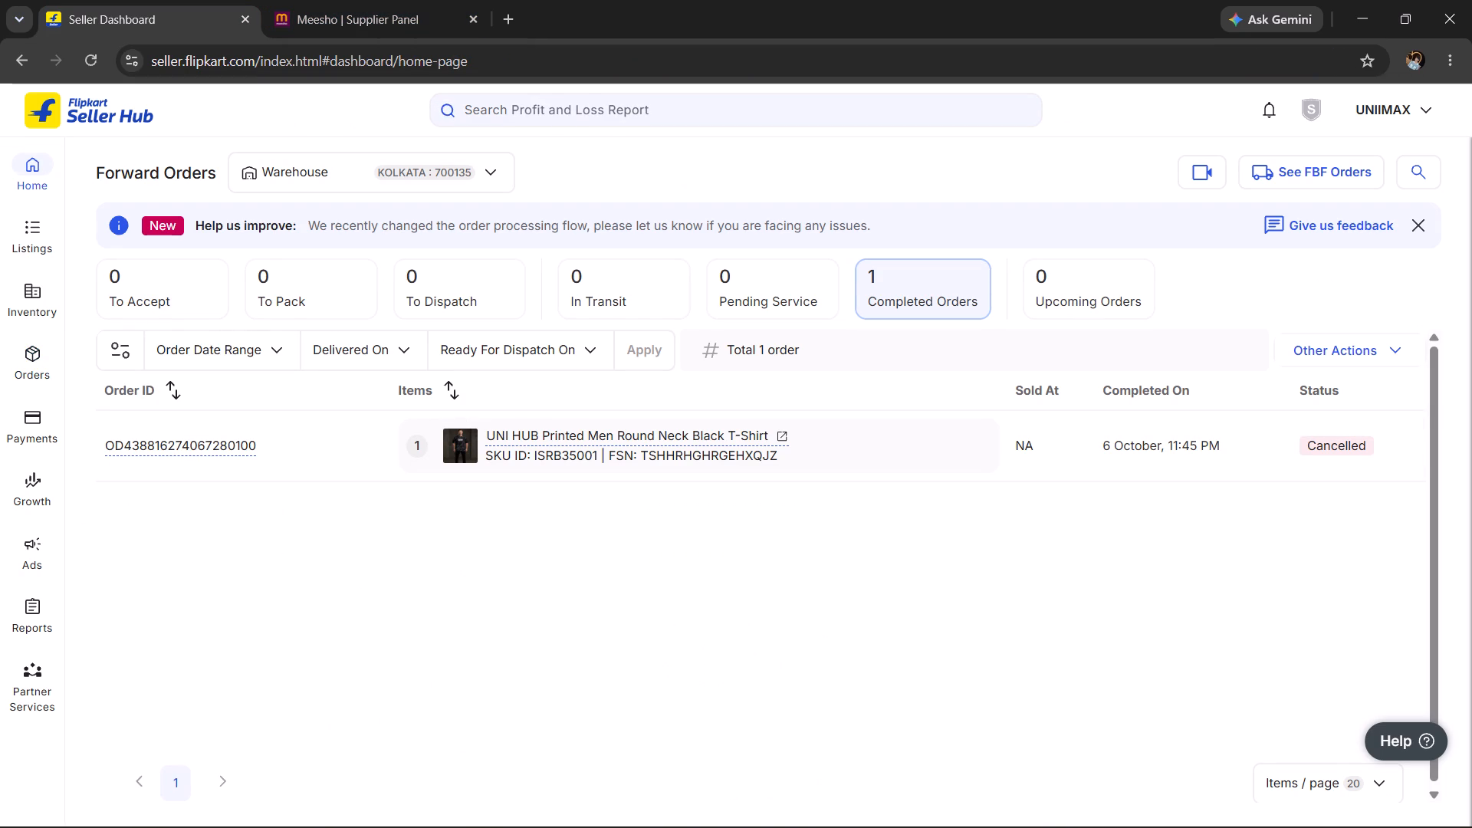
{"action": "left_click", "coordinate": [26, 178]}
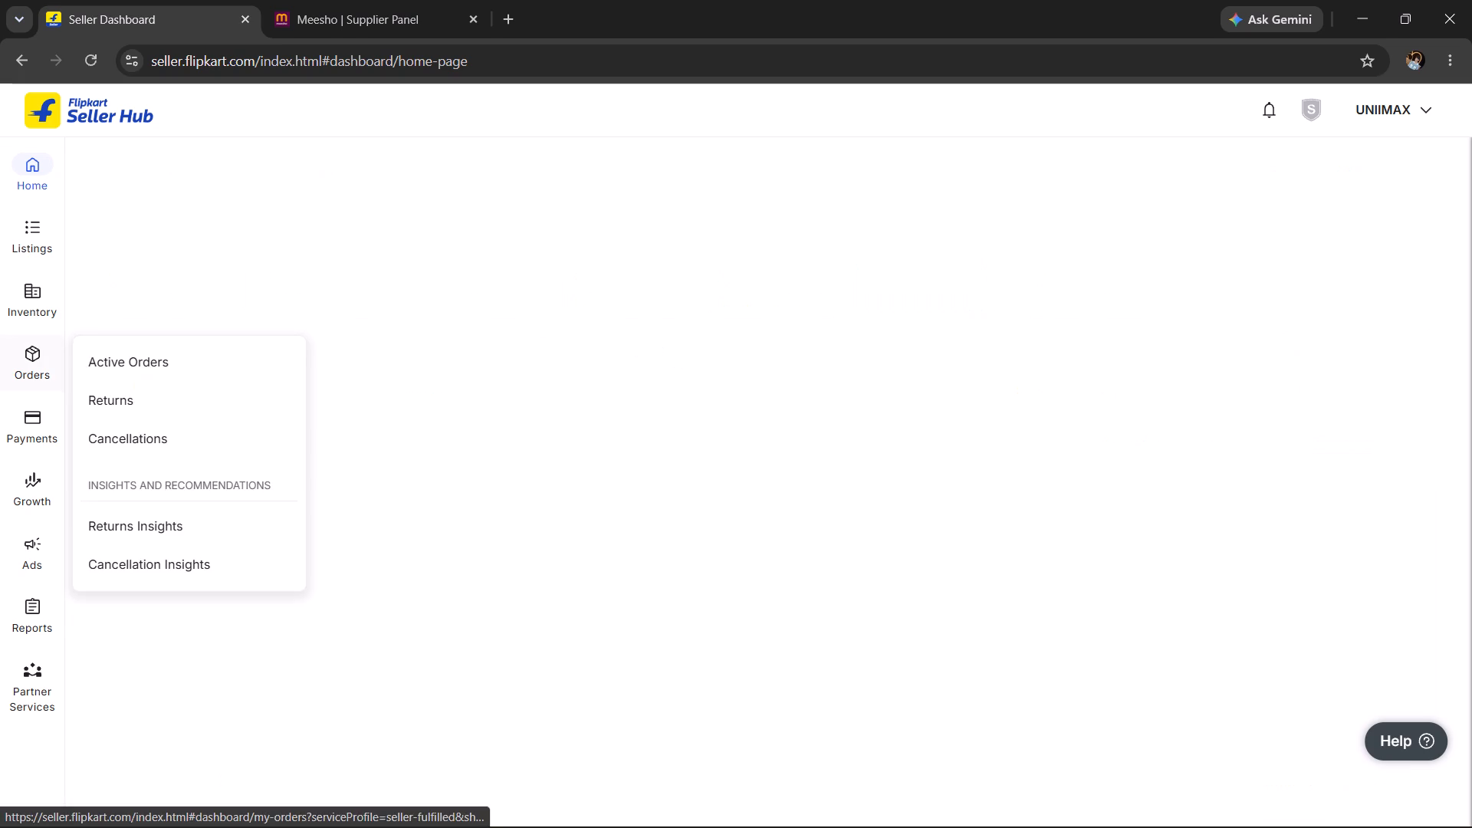
{"action": "left_click", "coordinate": [140, 567]}
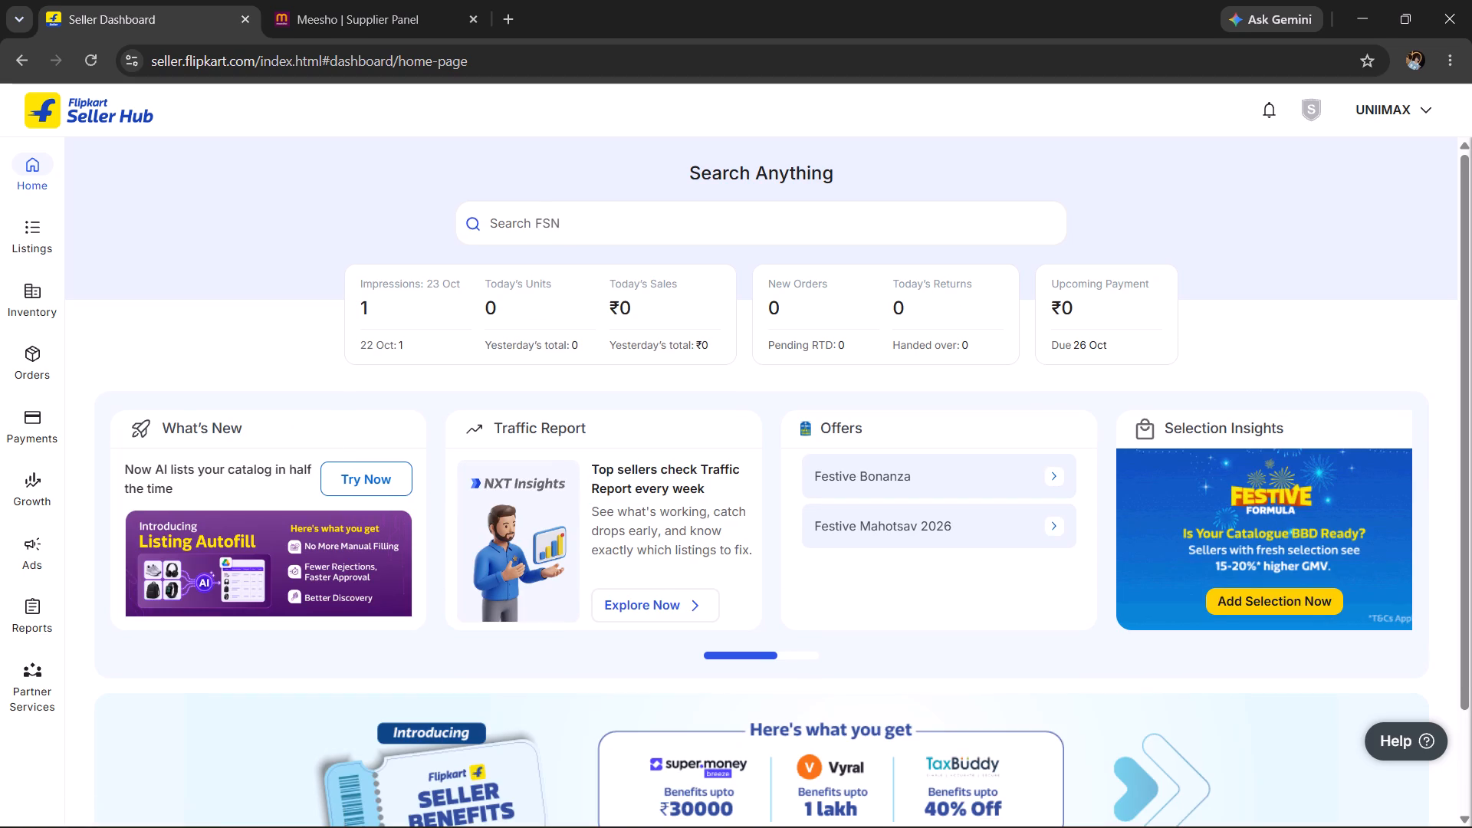
{"action": "left_click_drag", "start_coordinate": [438, 227], "coordinate": [367, 116]}
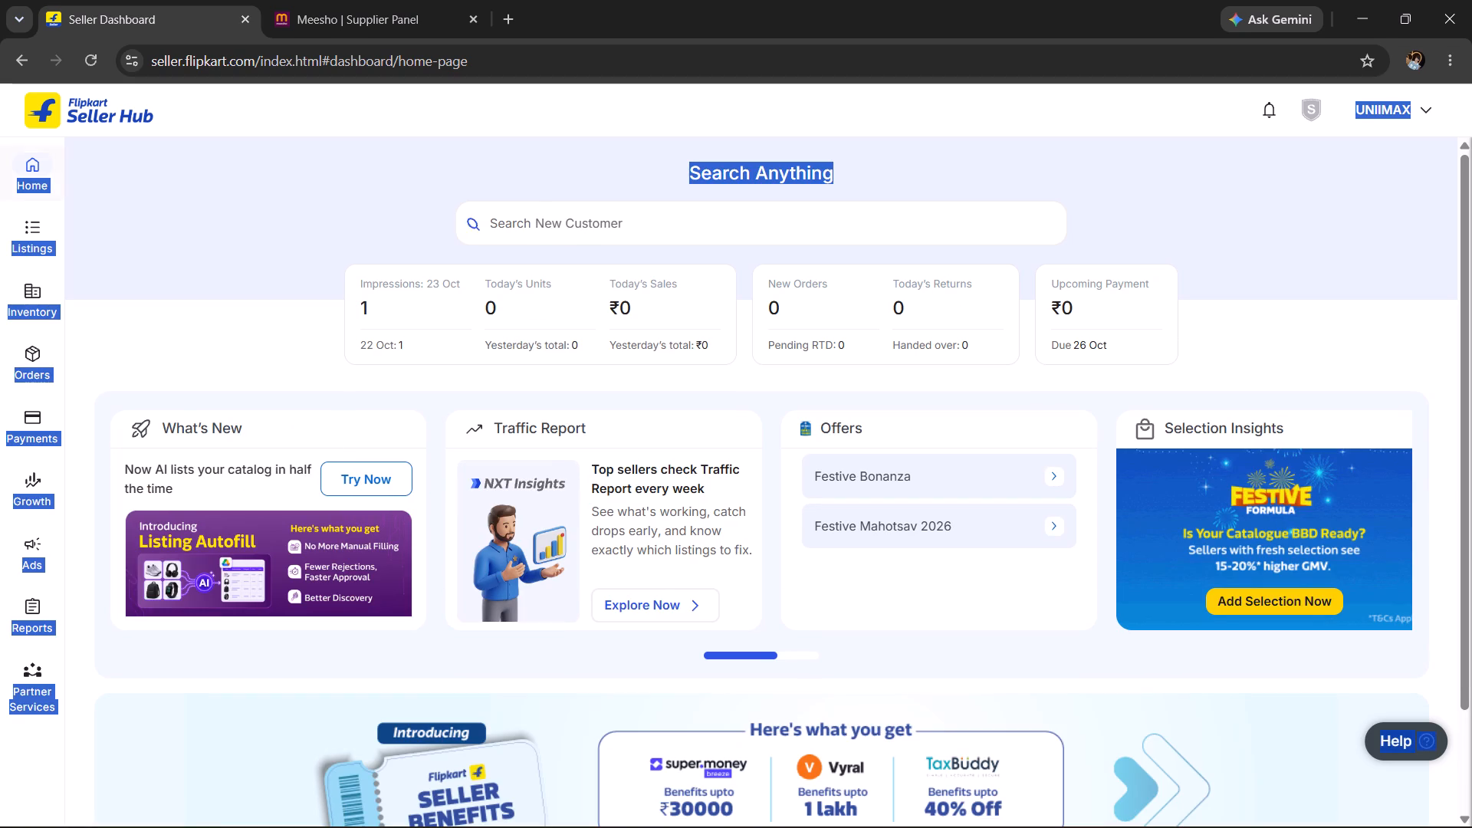
{"action": "left_click", "coordinate": [25, 166]}
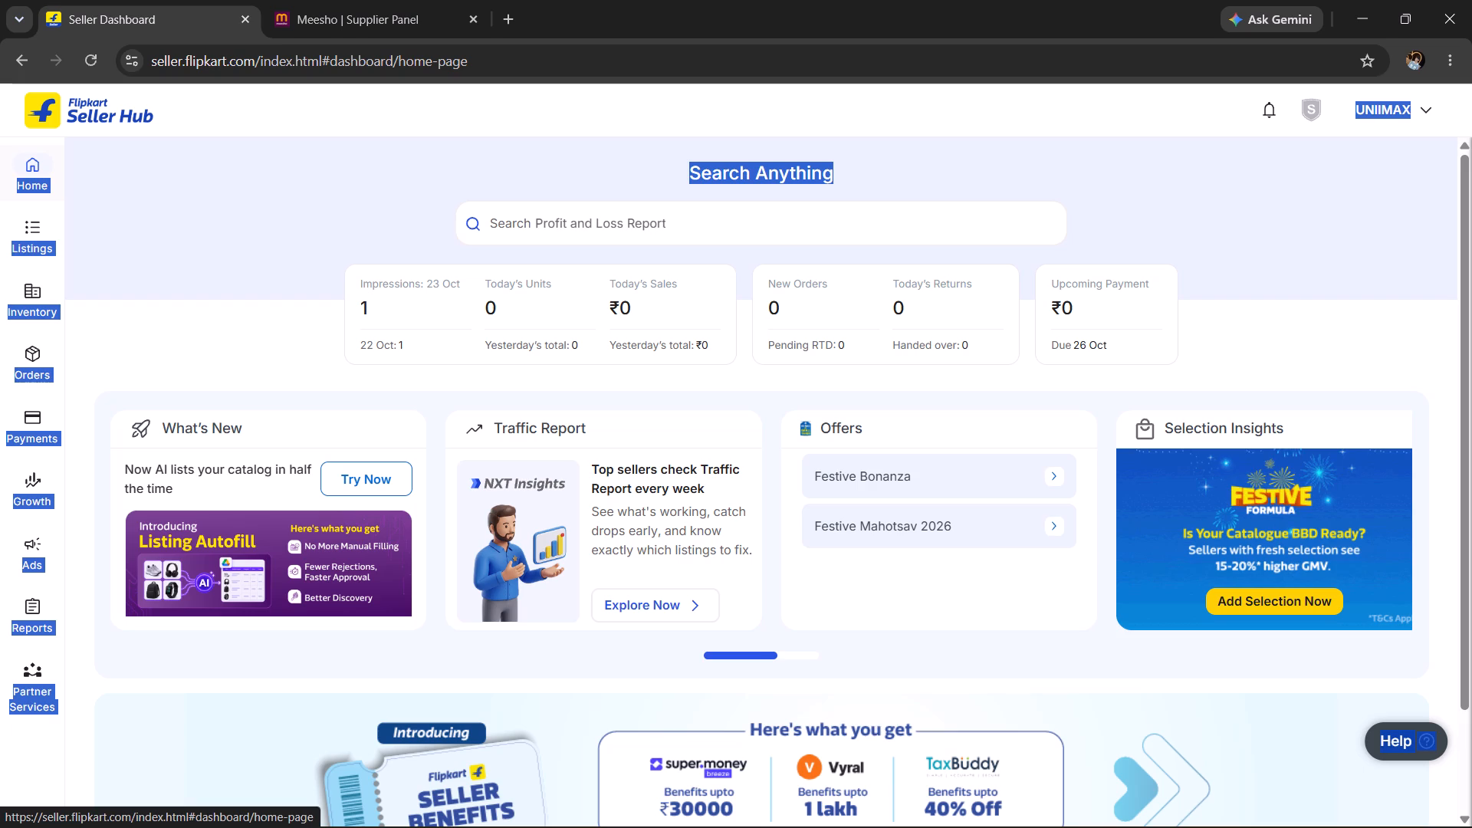
{"action": "left_click", "coordinate": [389, 147]}
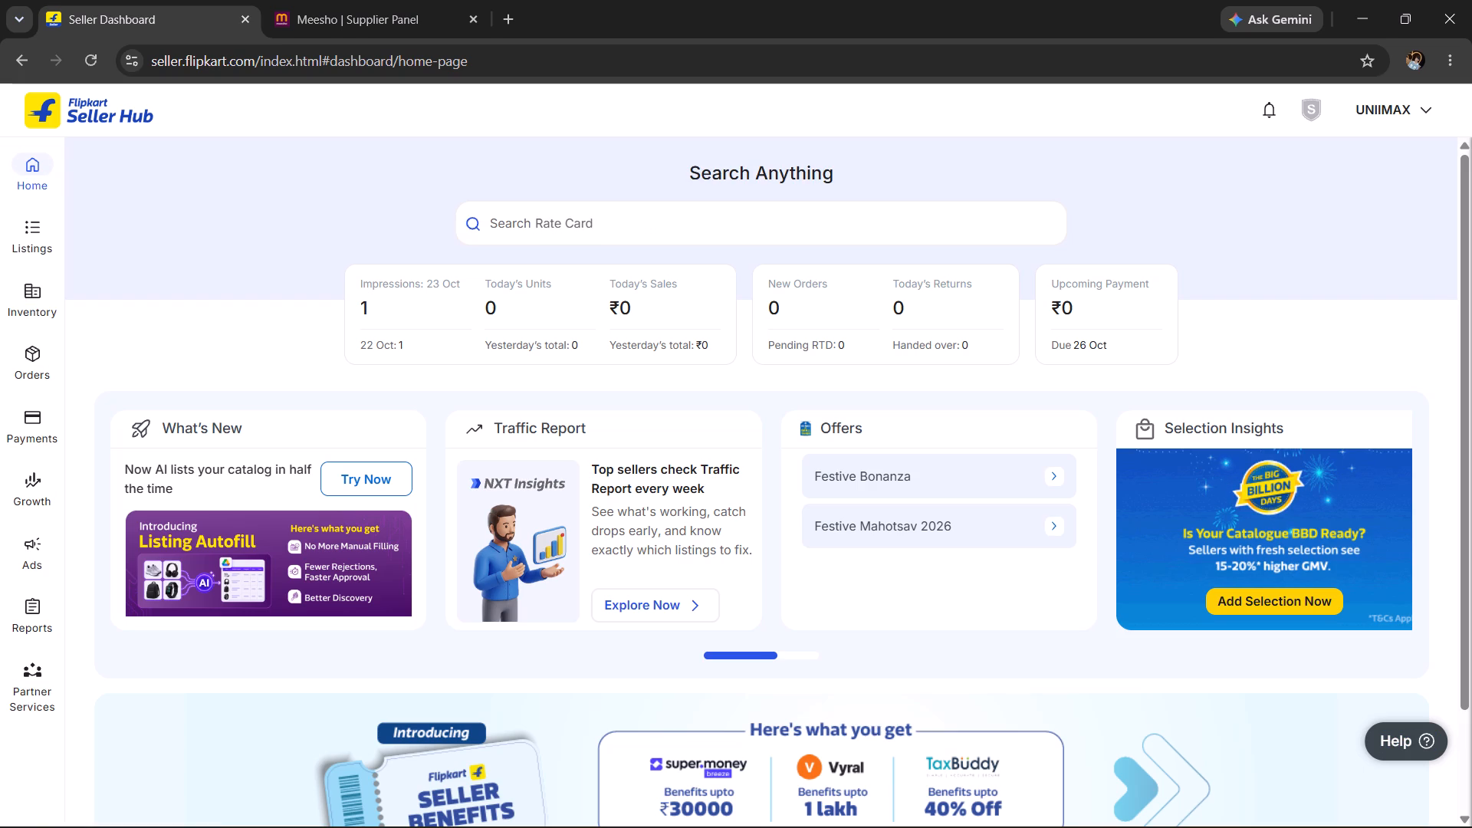
View today's returns on Flipkart, dismissing the new returns experience introduction and filtering to eKart-Large shipments.
{"action": "left_click", "coordinate": [920, 314]}
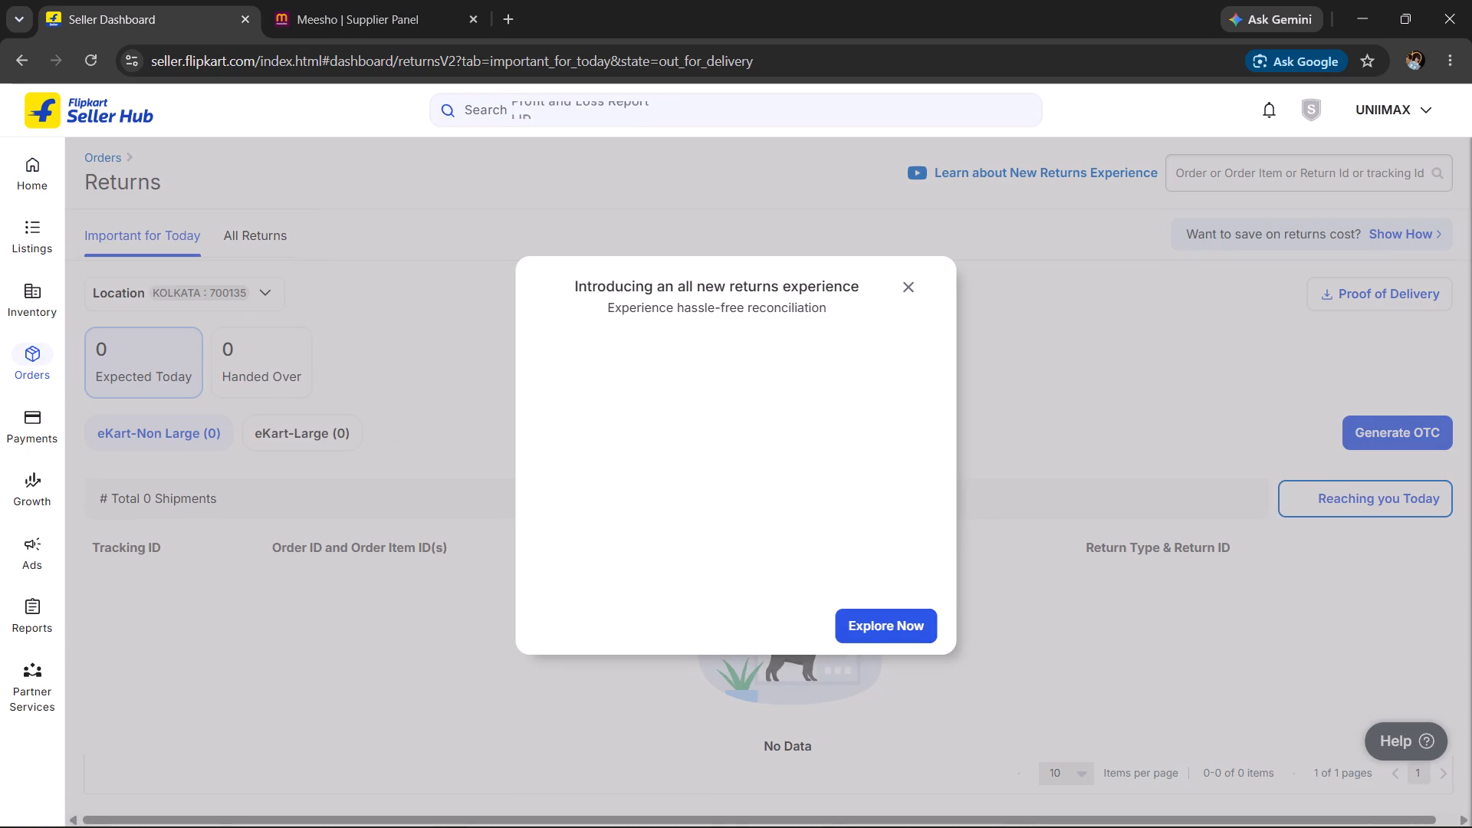
{"action": "left_click", "coordinate": [905, 292]}
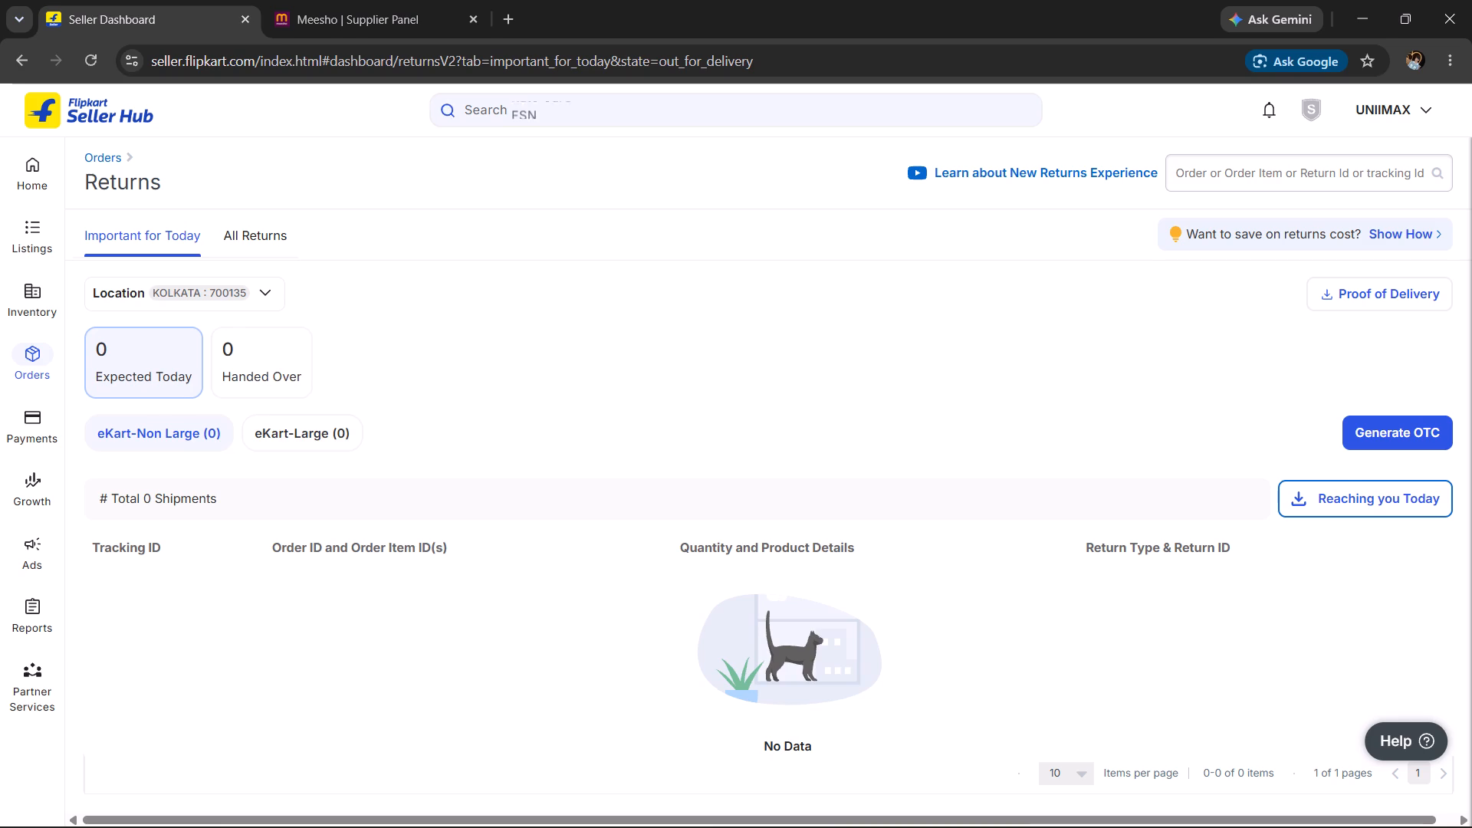
{"action": "left_click", "coordinate": [269, 438]}
{"action": "scroll", "coordinate": [564, 624], "scroll_direction": "down", "scroll_amount": 1}
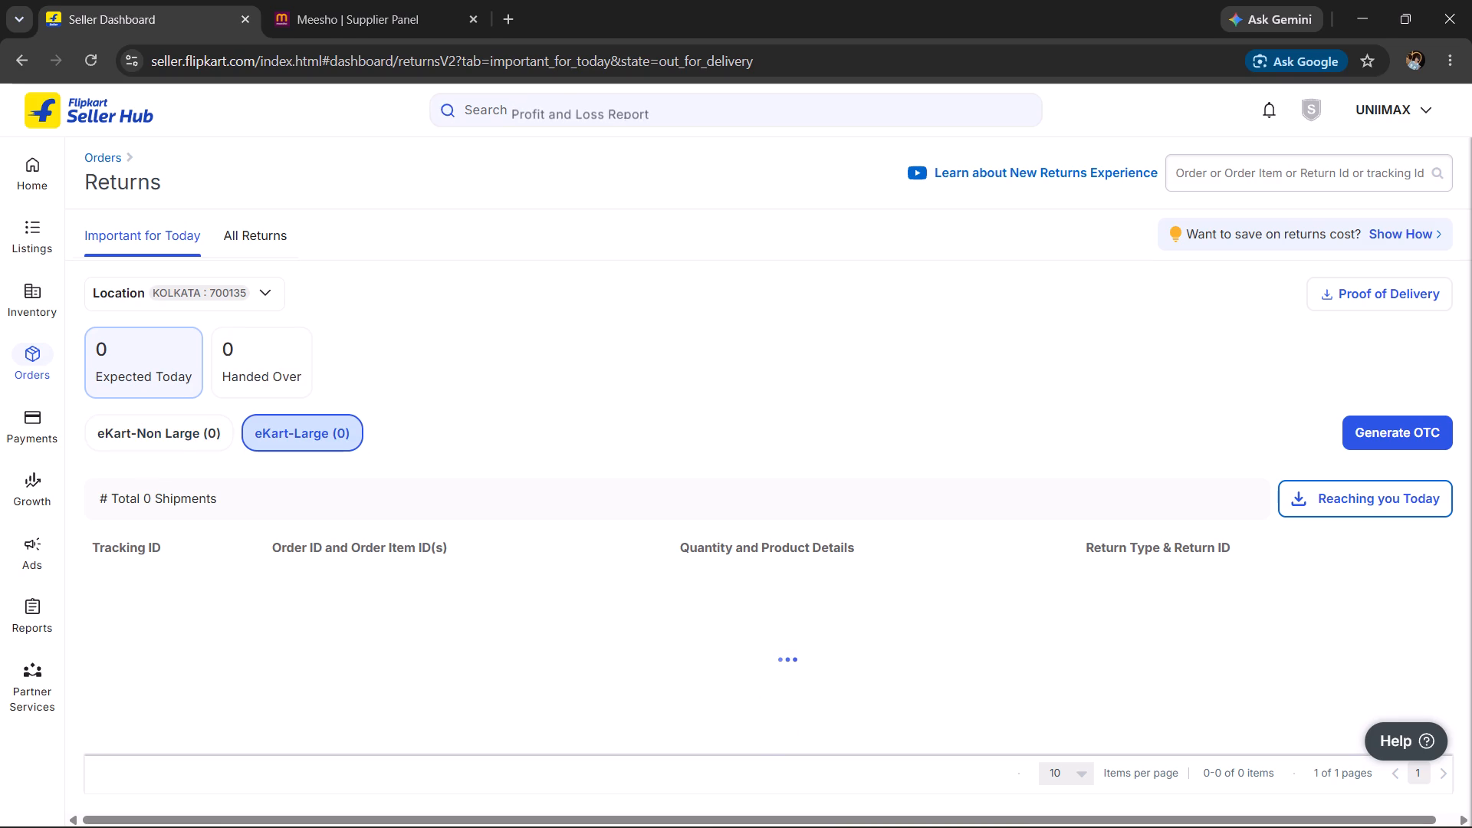
{"action": "scroll", "coordinate": [564, 624], "scroll_direction": "down", "scroll_amount": 1}
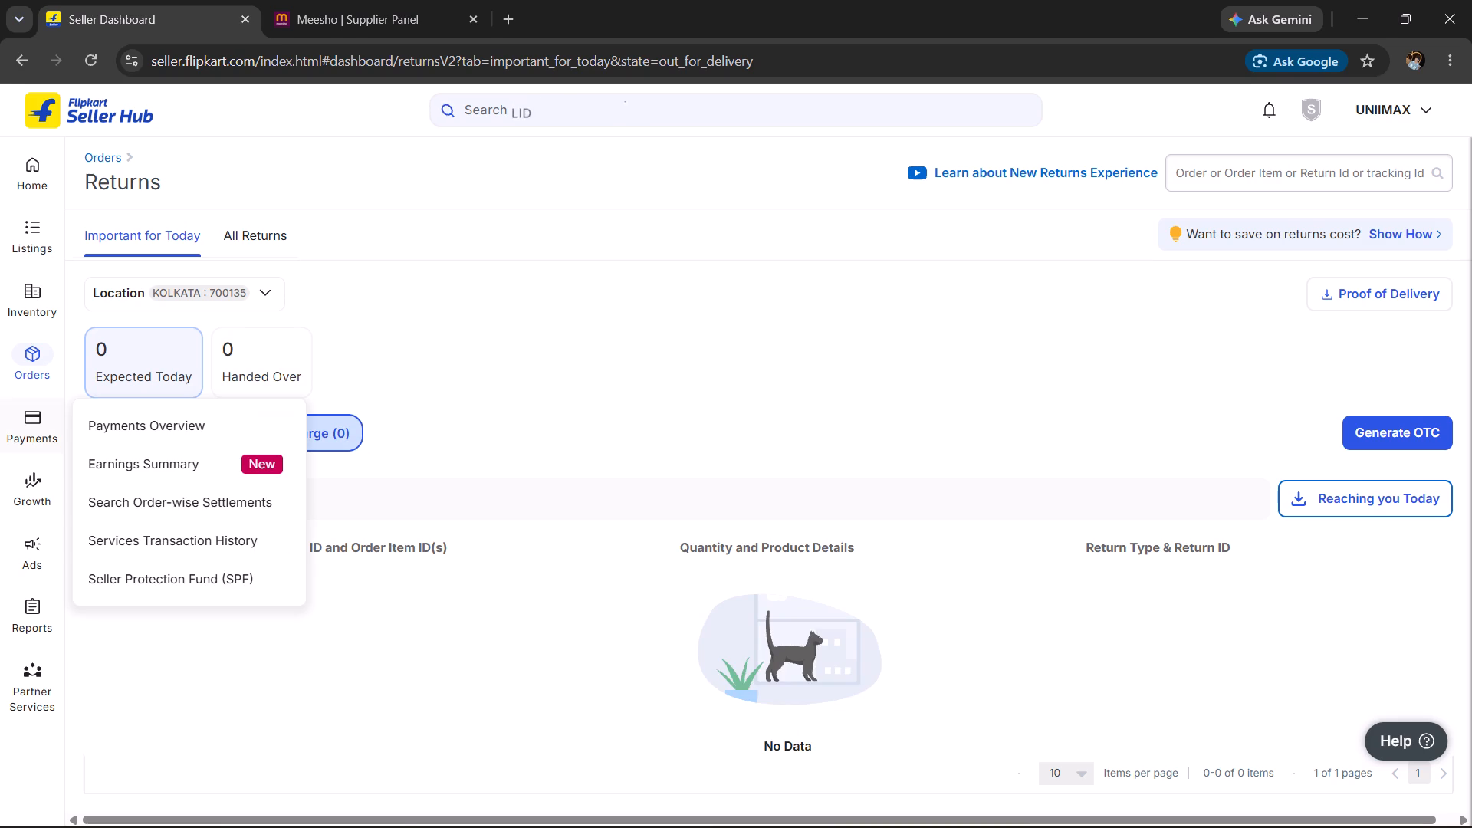
View today's sales insights in Flipkart's Growth section.
{"action": "left_click", "coordinate": [44, 485]}
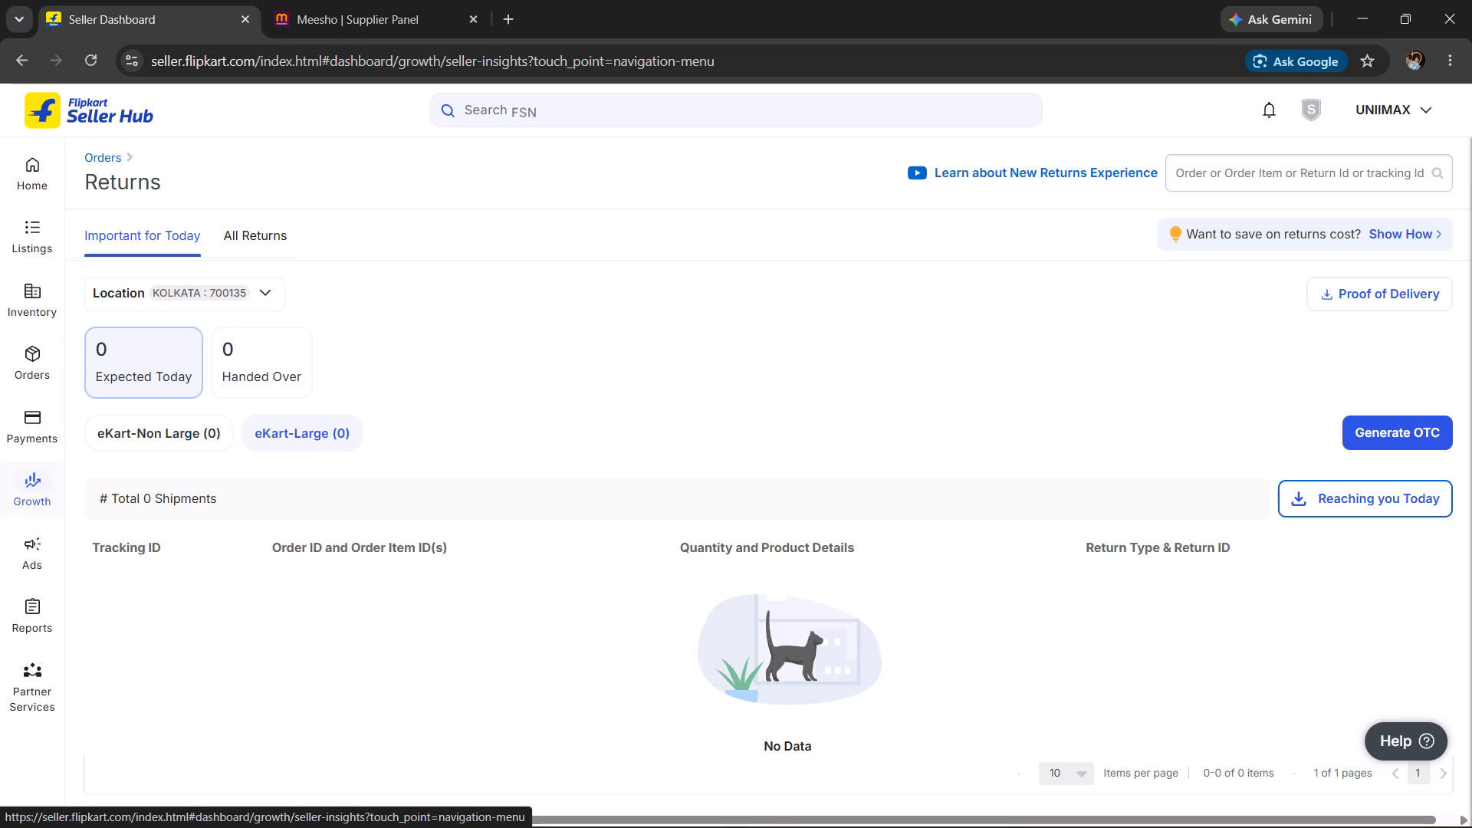
{"action": "left_click", "coordinate": [44, 485]}
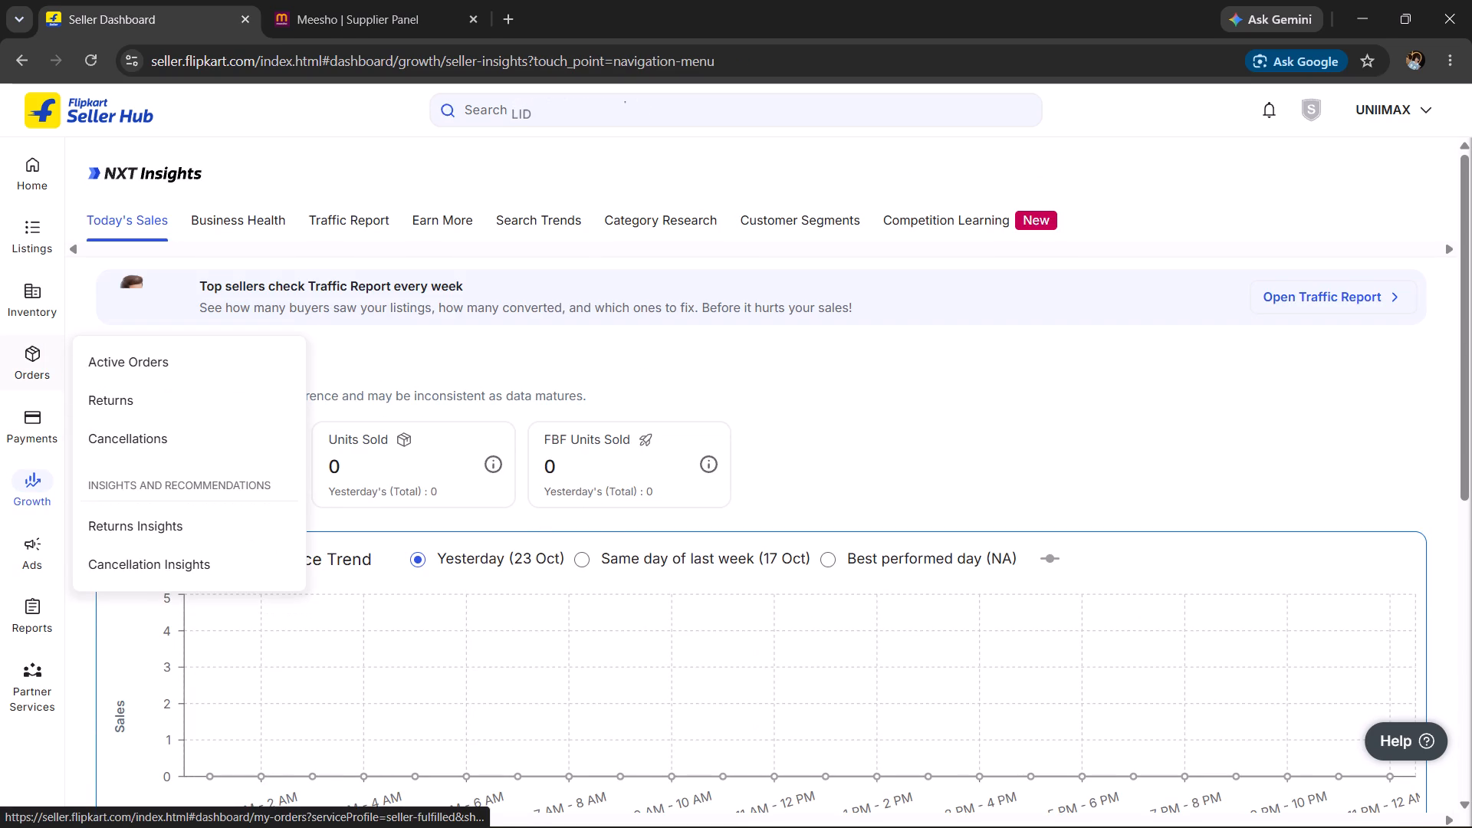
Try Flipkart's Listings and Inventory sections from the home page, going back to view the active listings.
{"action": "left_click", "coordinate": [52, 192]}
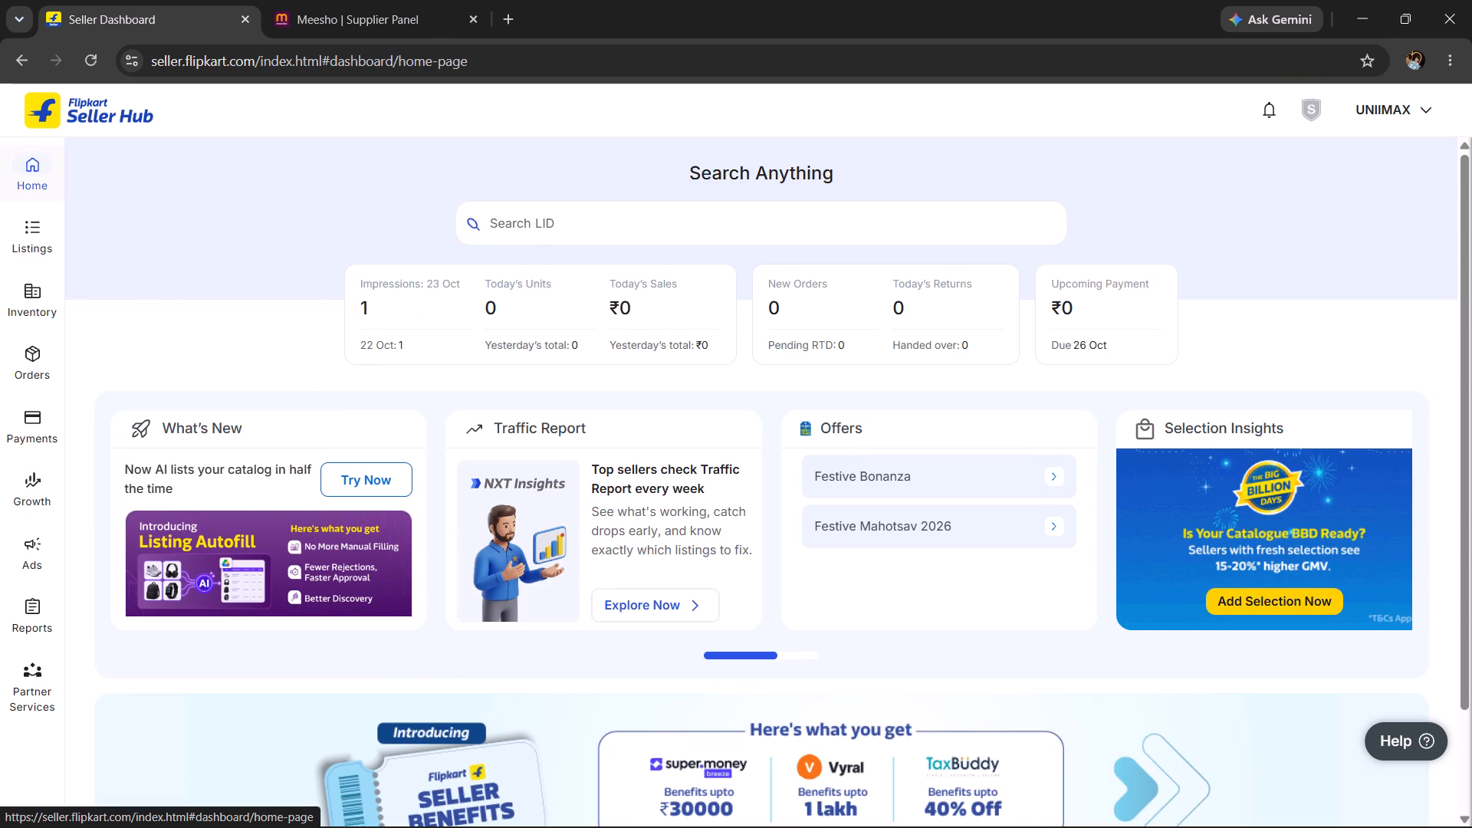
{"action": "left_click", "coordinate": [31, 255]}
{"action": "left_click", "coordinate": [31, 255]}
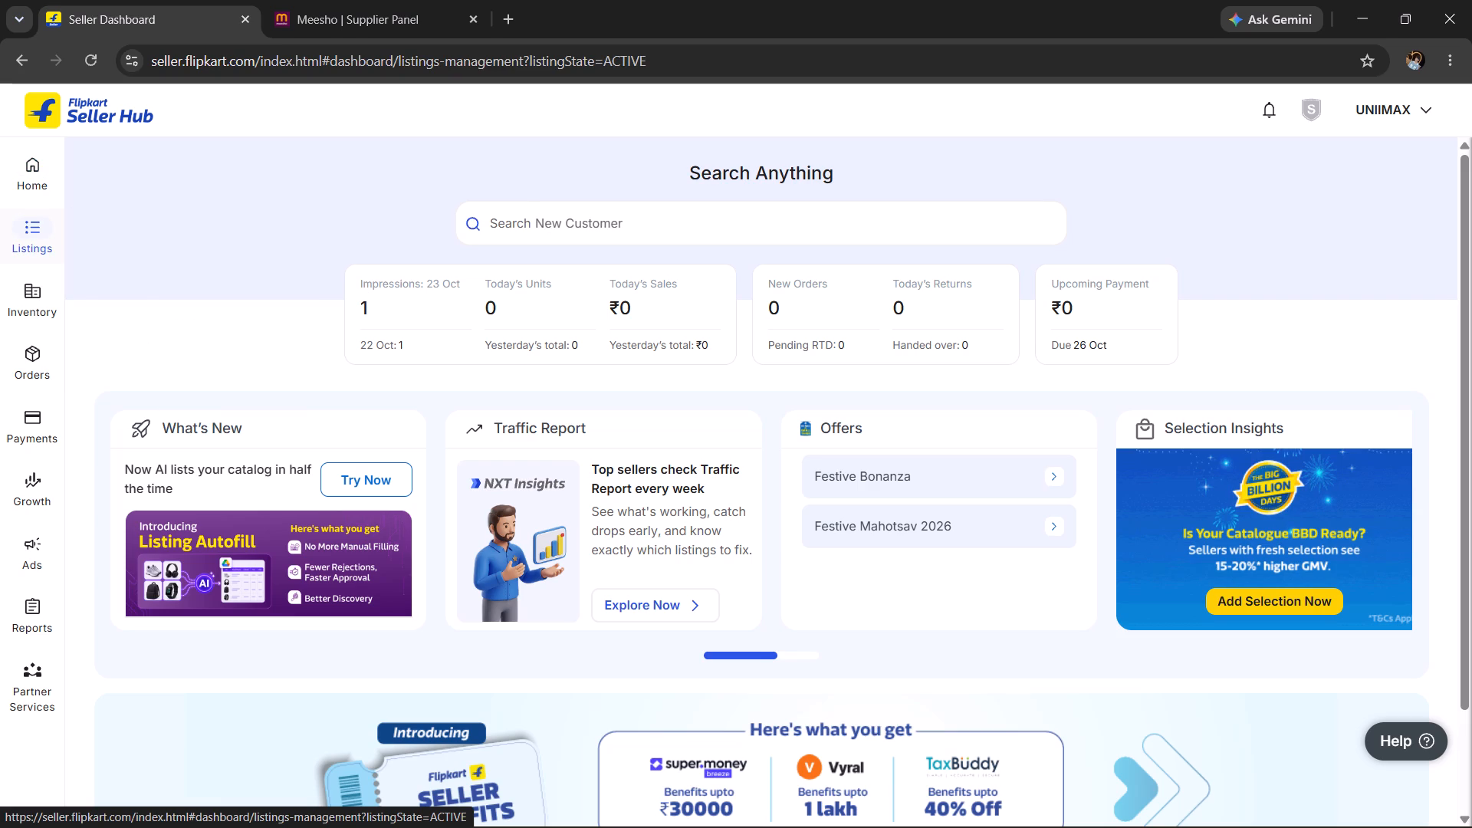
{"action": "left_click", "coordinate": [33, 290]}
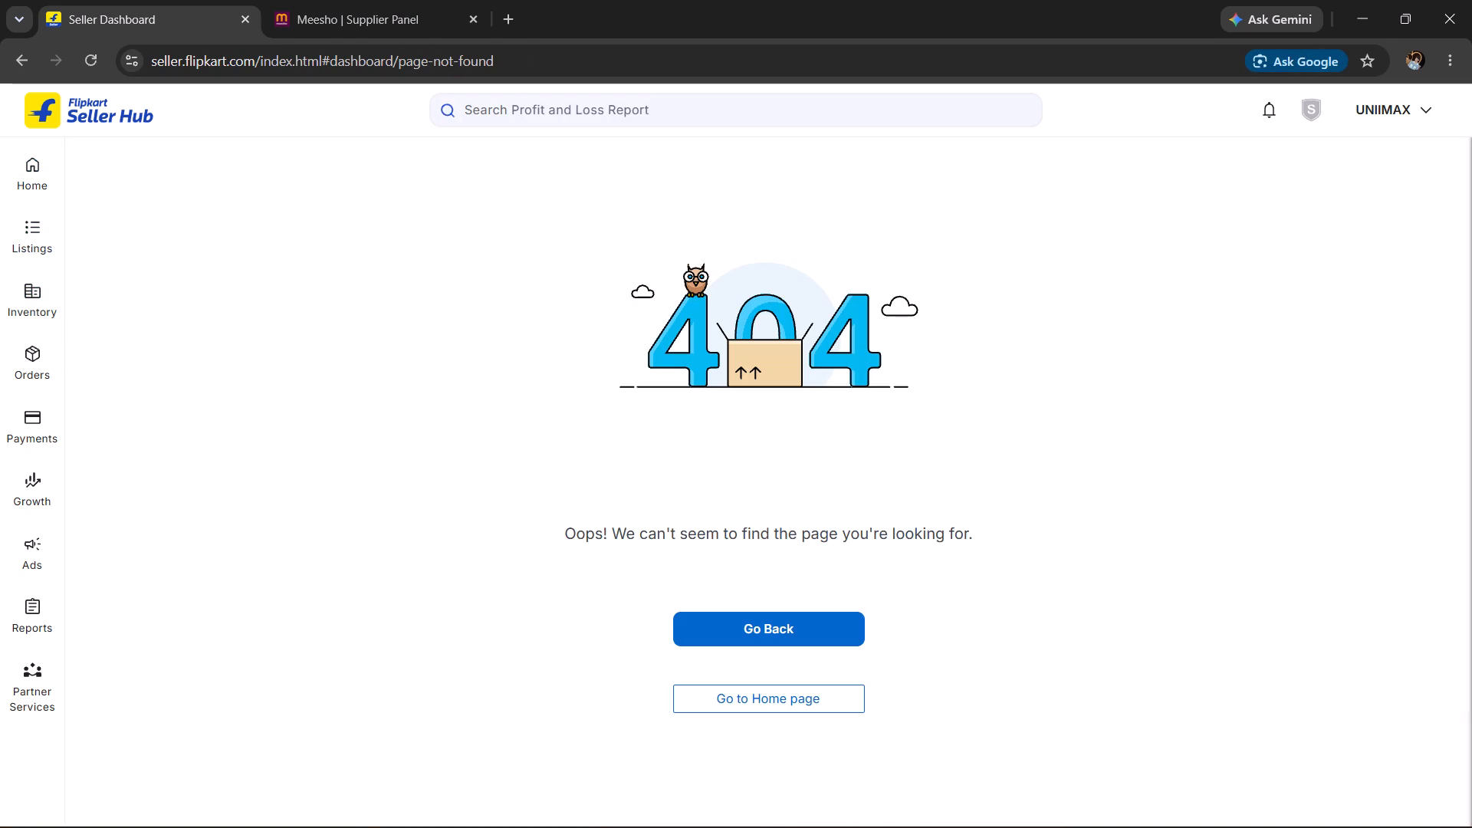
{"action": "left_click", "coordinate": [798, 613]}
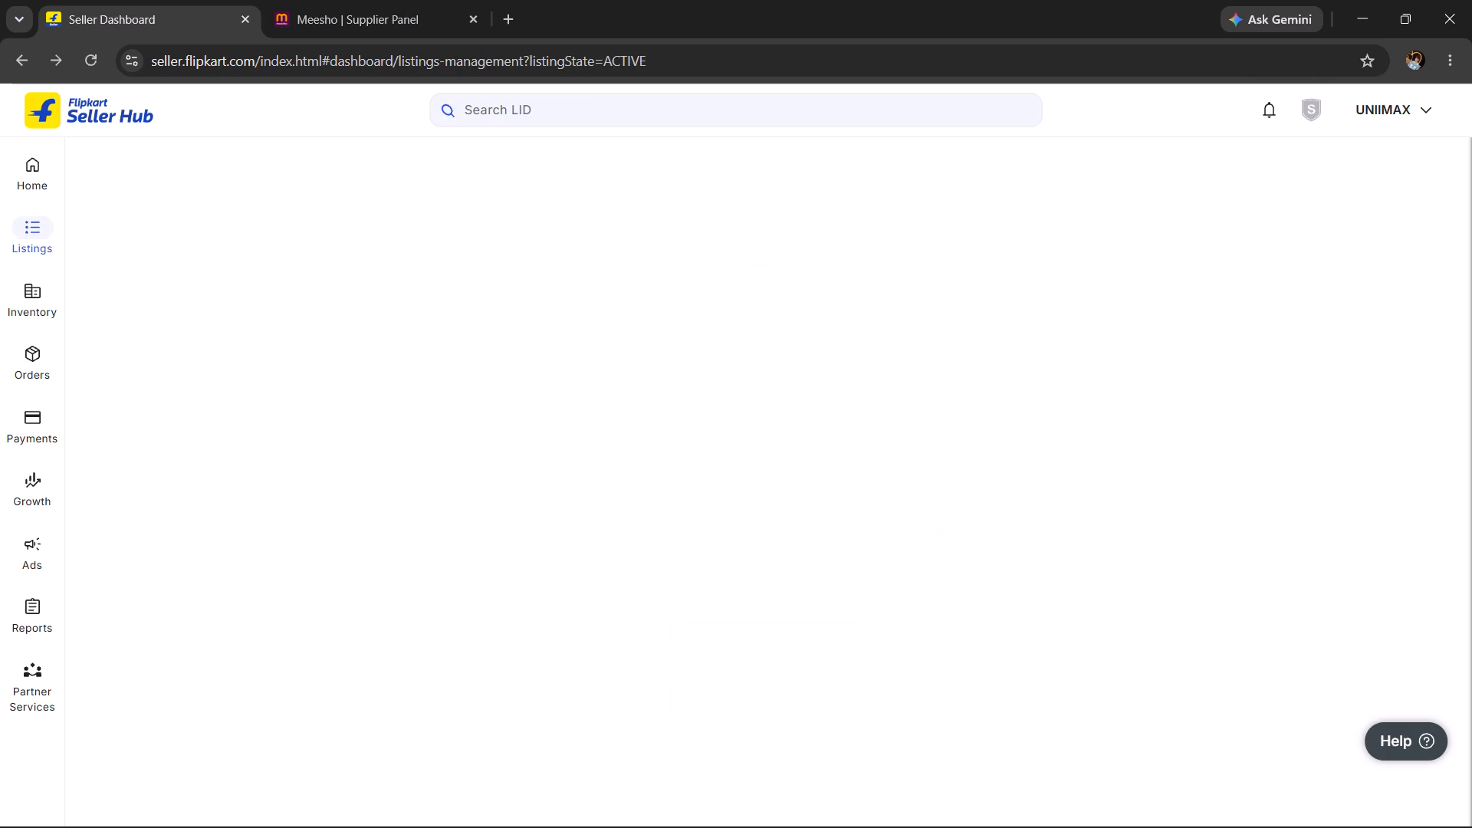
{"action": "double_click", "coordinate": [798, 613]}
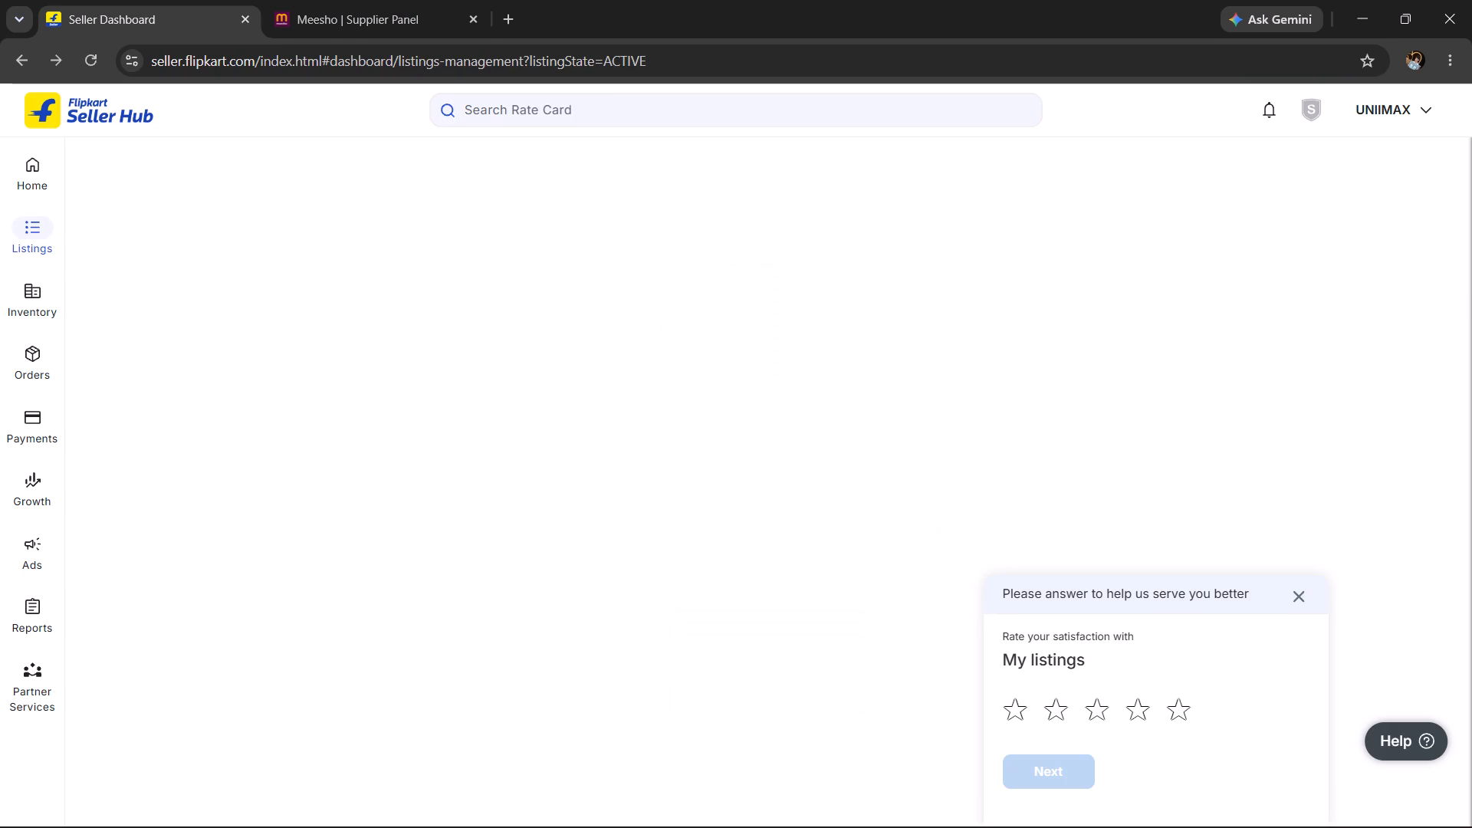
{"action": "left_click", "coordinate": [428, 570]}
{"action": "left_click", "coordinate": [428, 570]}
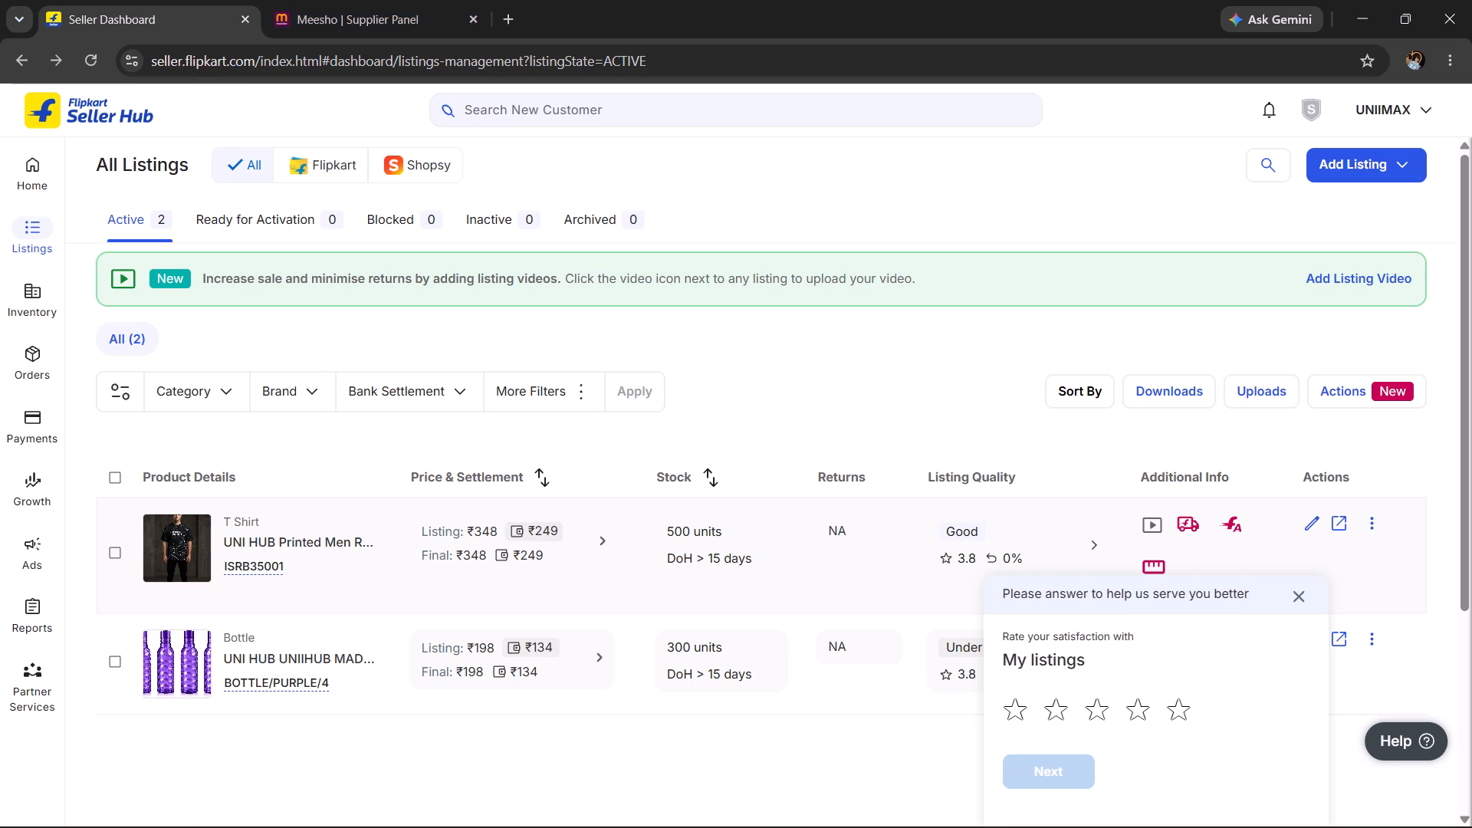
Switch to the Meesho Supplier Panel, view the next 7 days payments, and return to the Payments overview.
{"action": "left_click", "coordinate": [317, 4]}
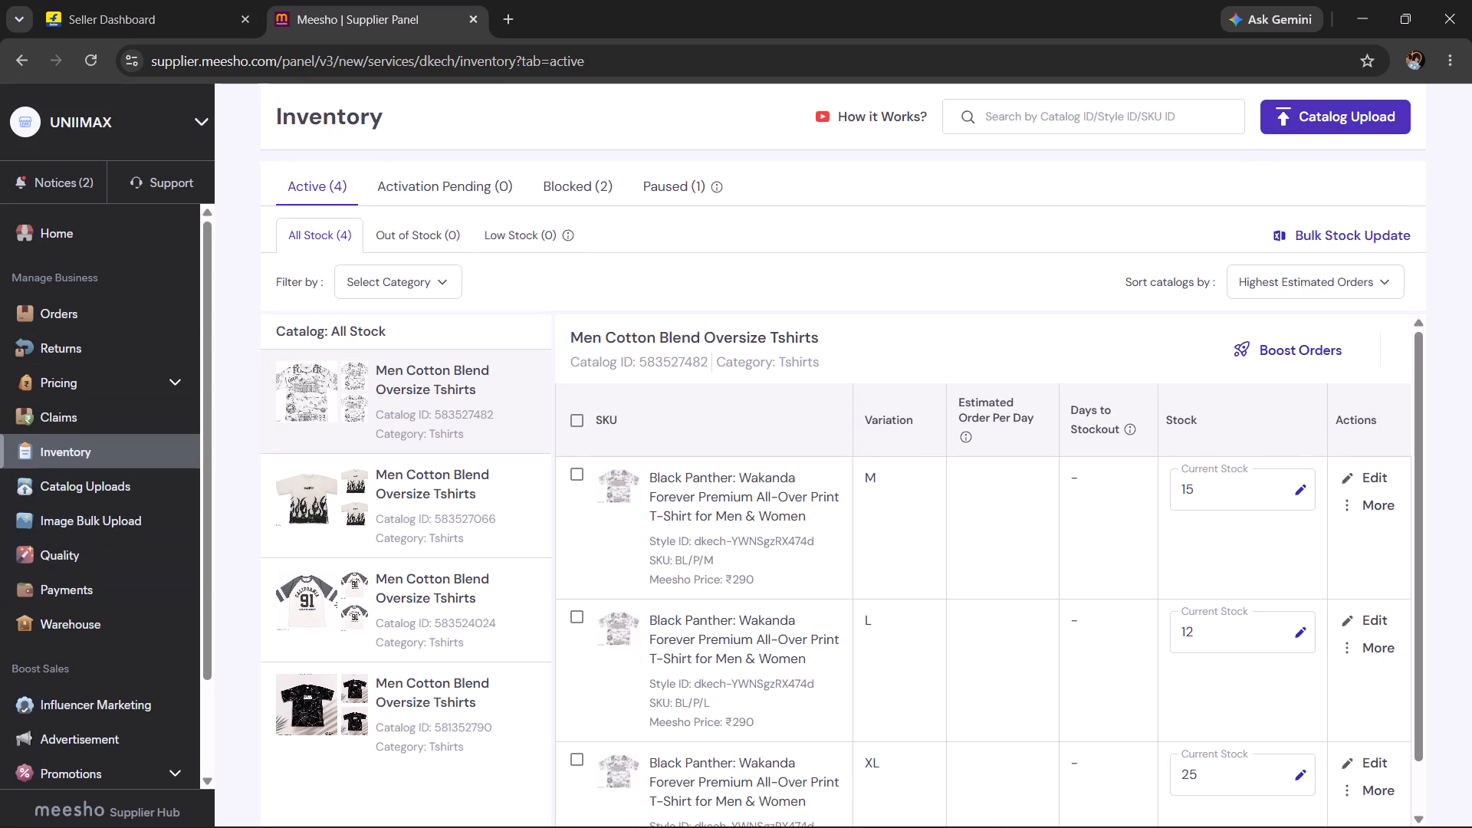
{"action": "left_click", "coordinate": [119, 579]}
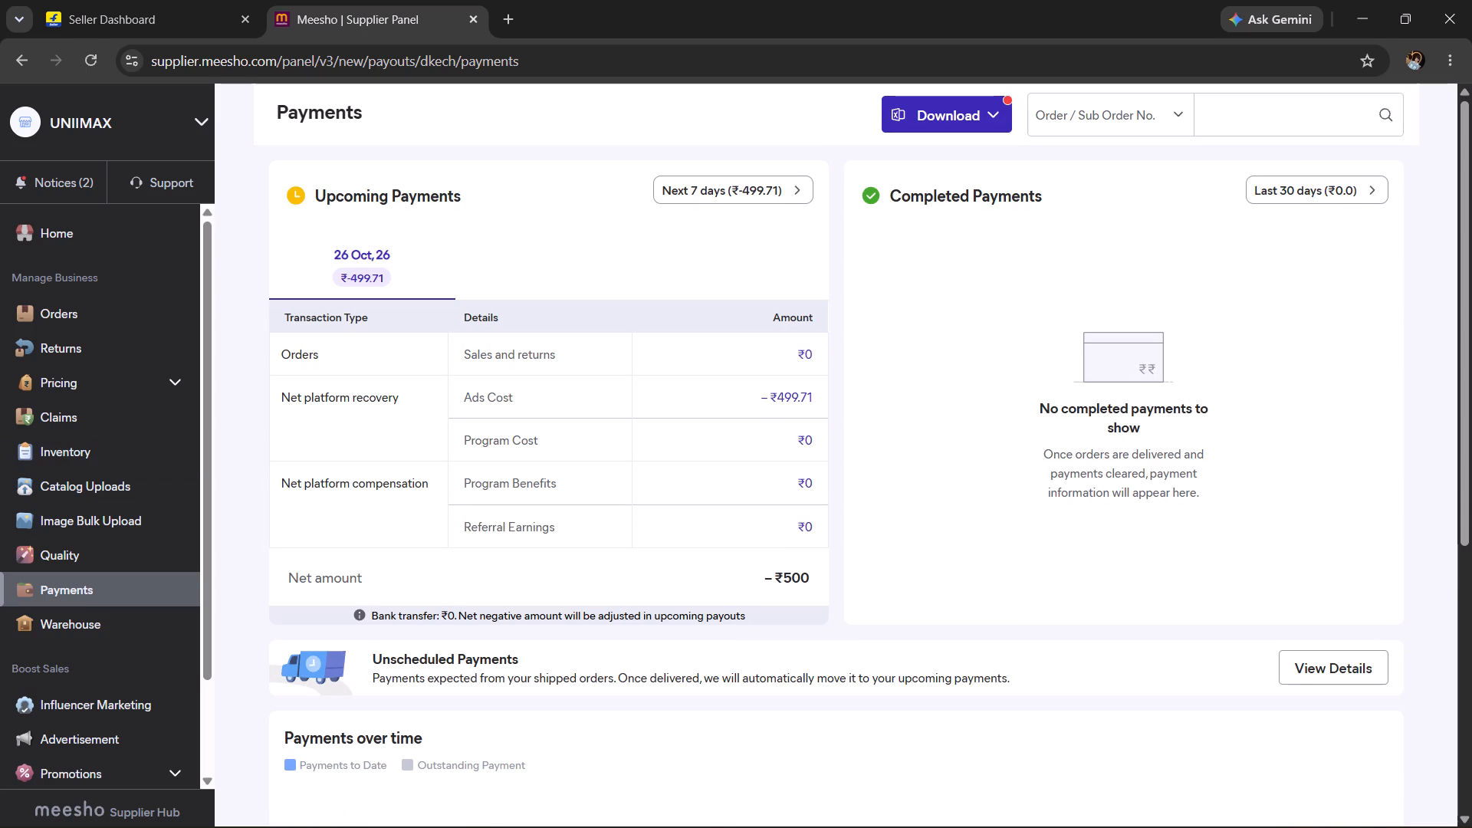
{"action": "left_click", "coordinate": [765, 183]}
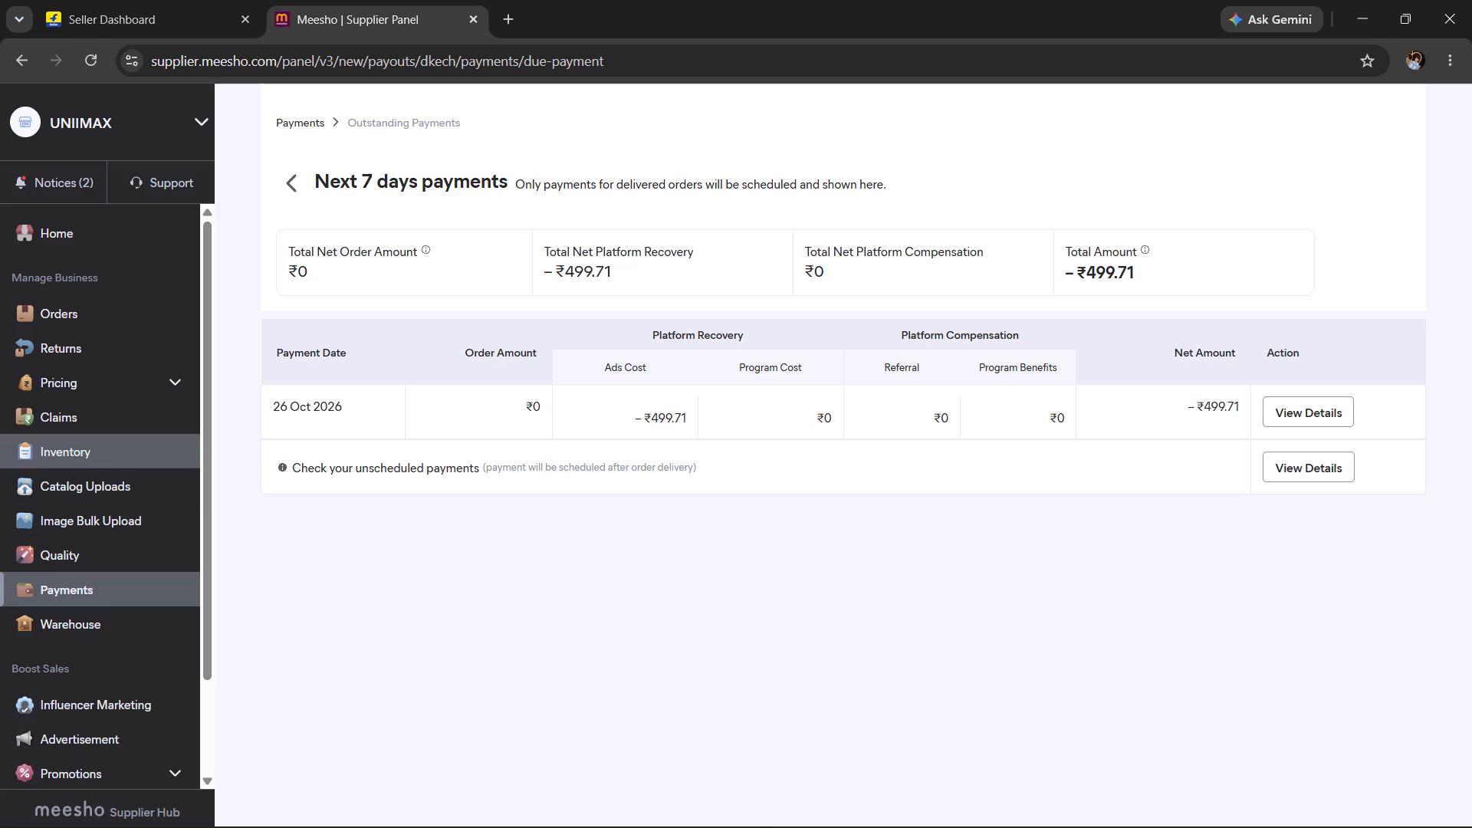
{"action": "left_click", "coordinate": [297, 189]}
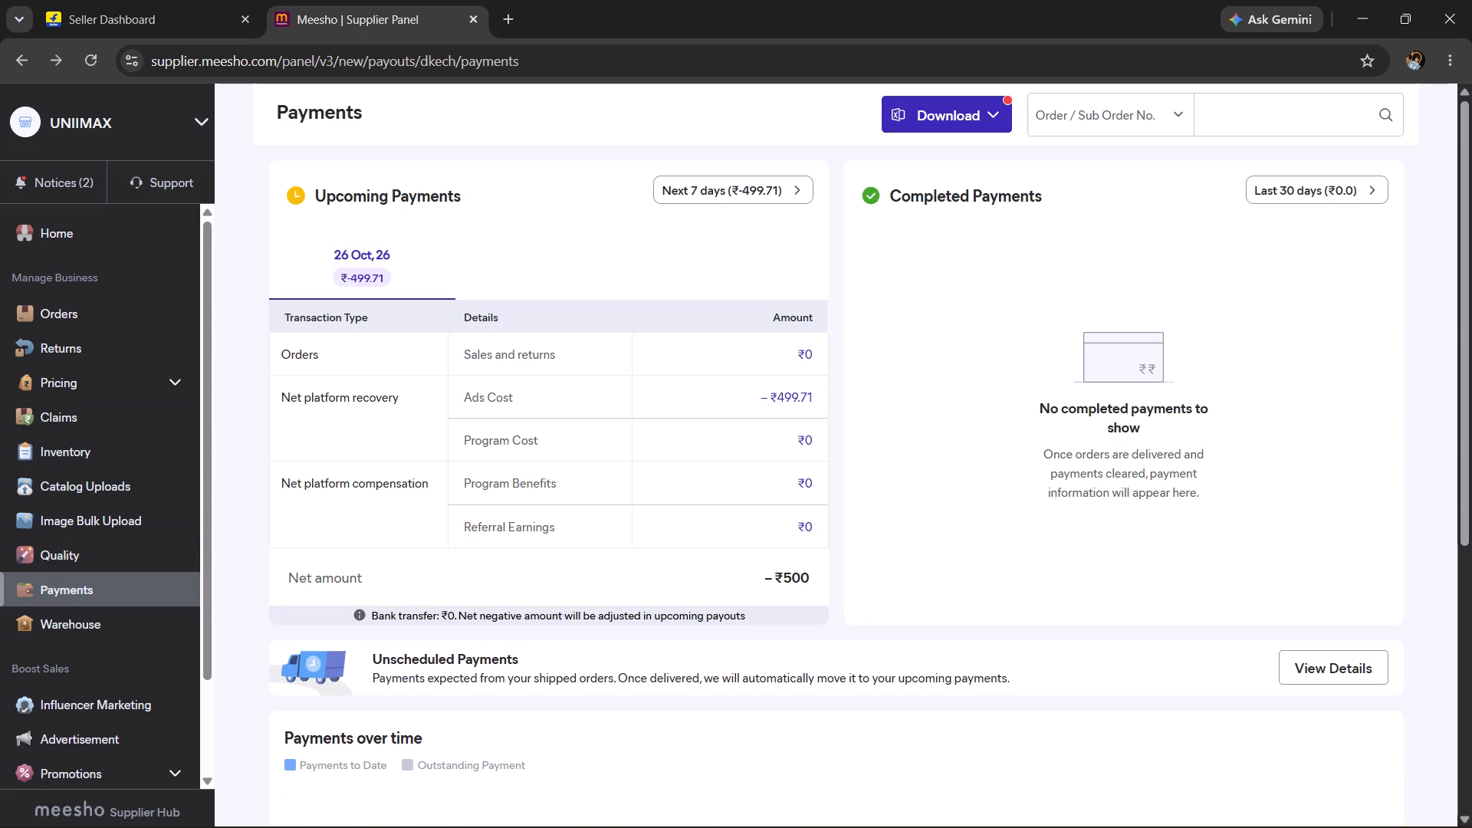
Download the GST report for September 2026 from the Payments page.
{"action": "left_click", "coordinate": [921, 133]}
{"action": "left_click_drag", "start_coordinate": [921, 133], "coordinate": [987, 108]}
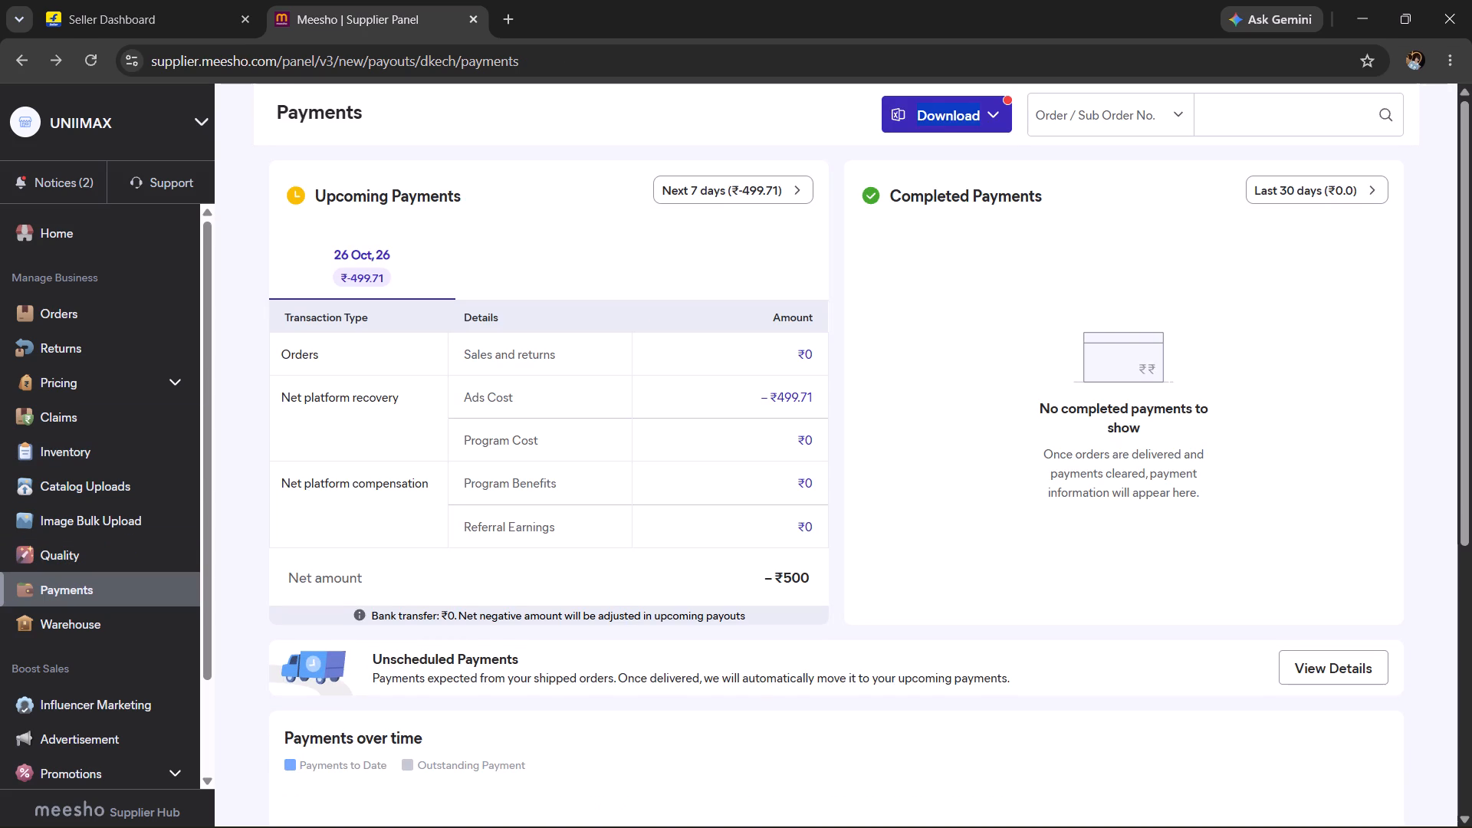
{"action": "left_click_drag", "start_coordinate": [987, 108], "coordinate": [987, 107]}
{"action": "left_click", "coordinate": [987, 107]}
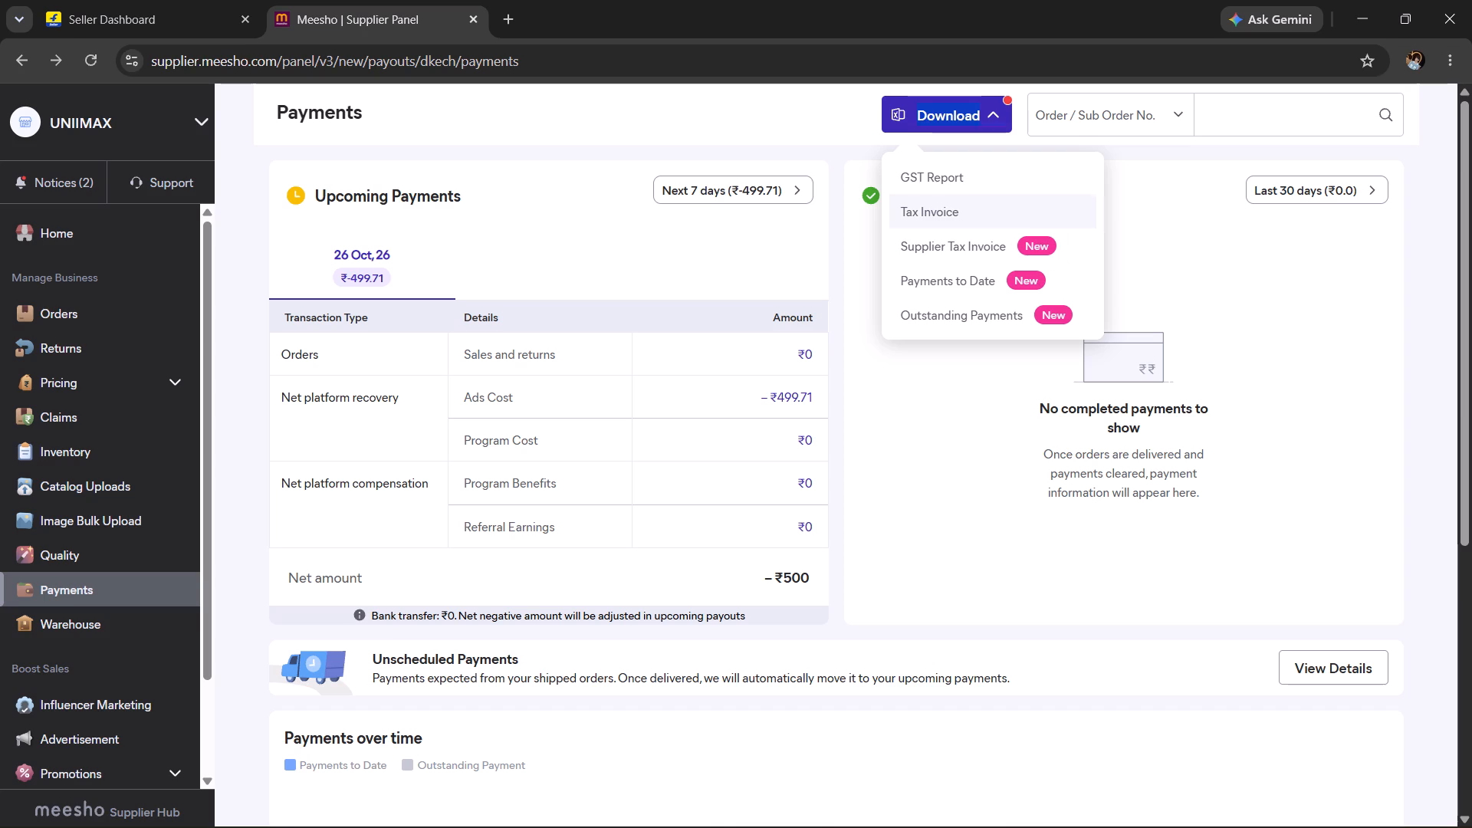
{"action": "left_click", "coordinate": [958, 184]}
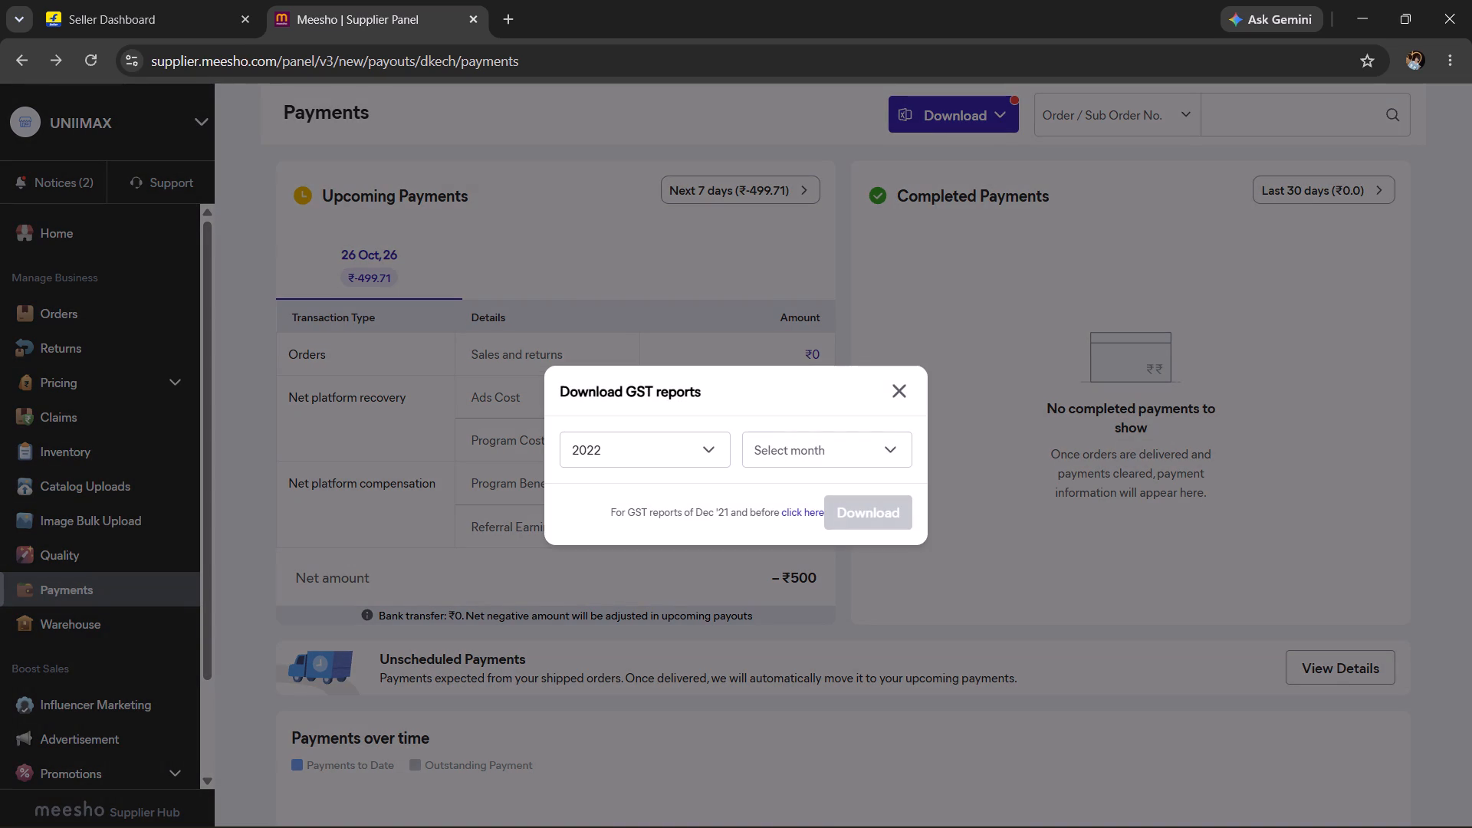
{"action": "left_click", "coordinate": [674, 443]}
{"action": "left_click", "coordinate": [640, 652]}
{"action": "left_click", "coordinate": [813, 446]}
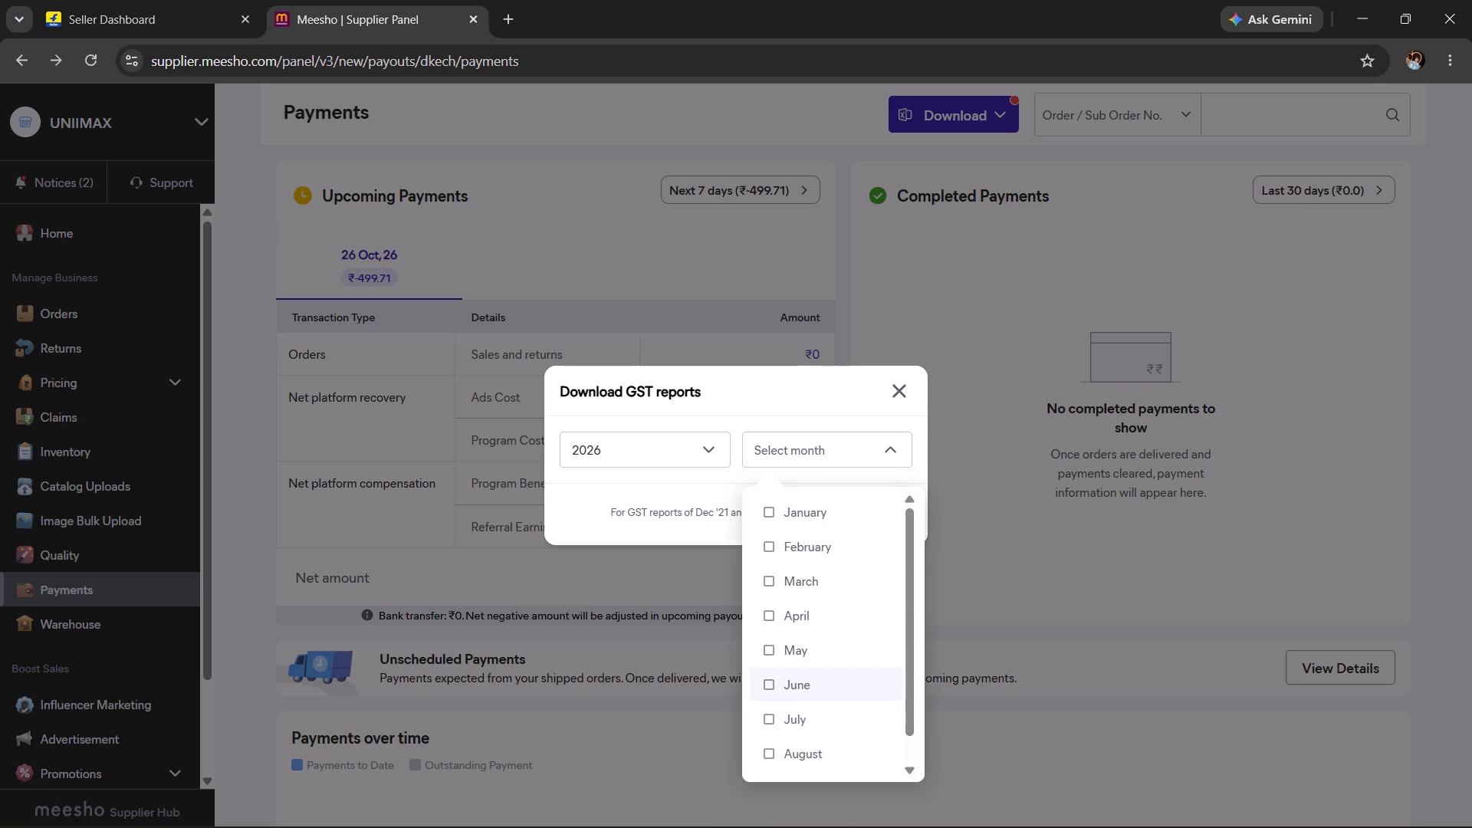
{"action": "left_click", "coordinate": [910, 769]}
{"action": "left_click", "coordinate": [910, 769]}
{"action": "triple_click", "coordinate": [910, 769]}
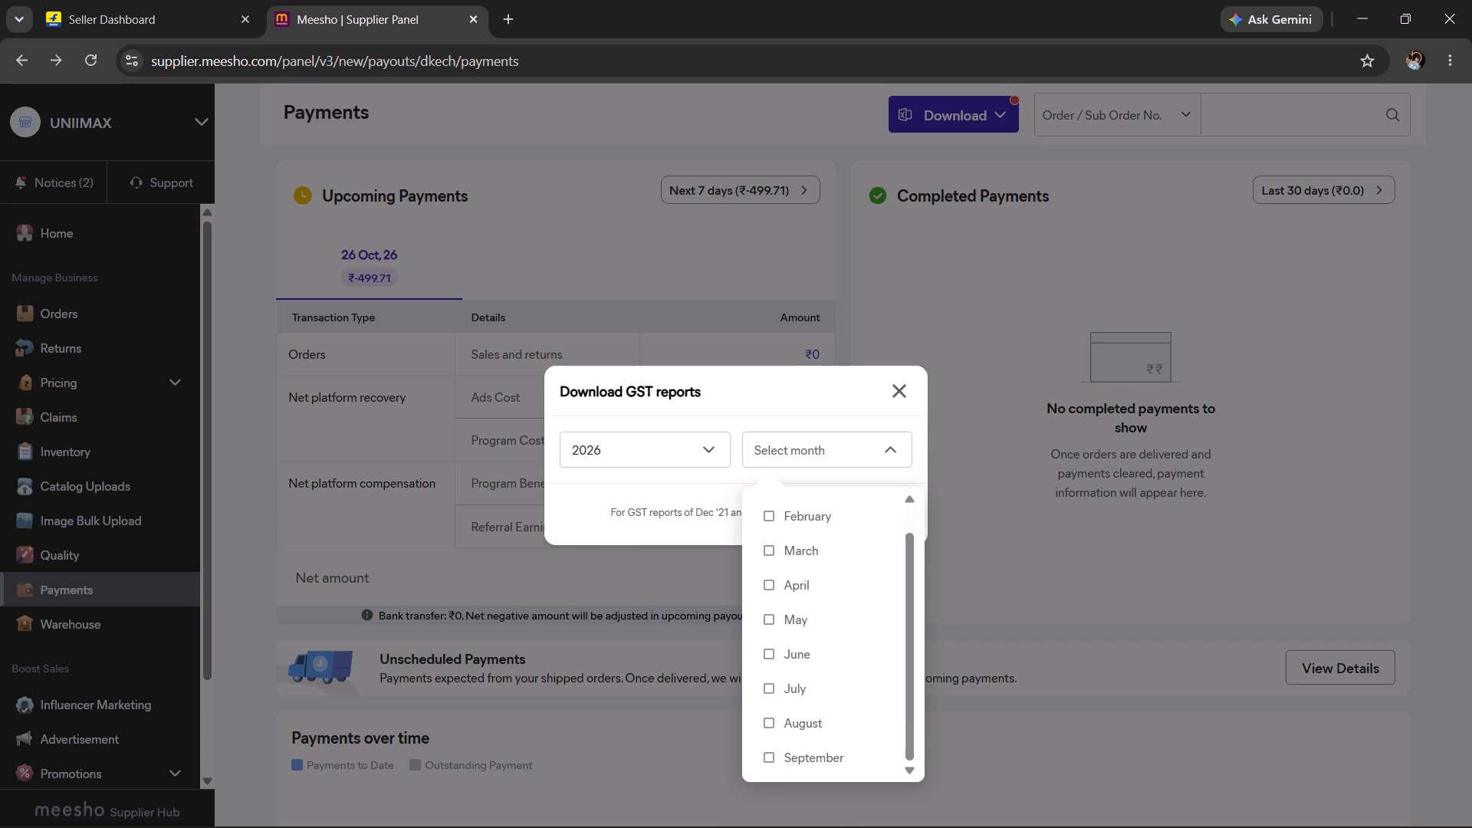
{"action": "left_click", "coordinate": [910, 769]}
{"action": "left_click_drag", "start_coordinate": [910, 769], "coordinate": [815, 774]}
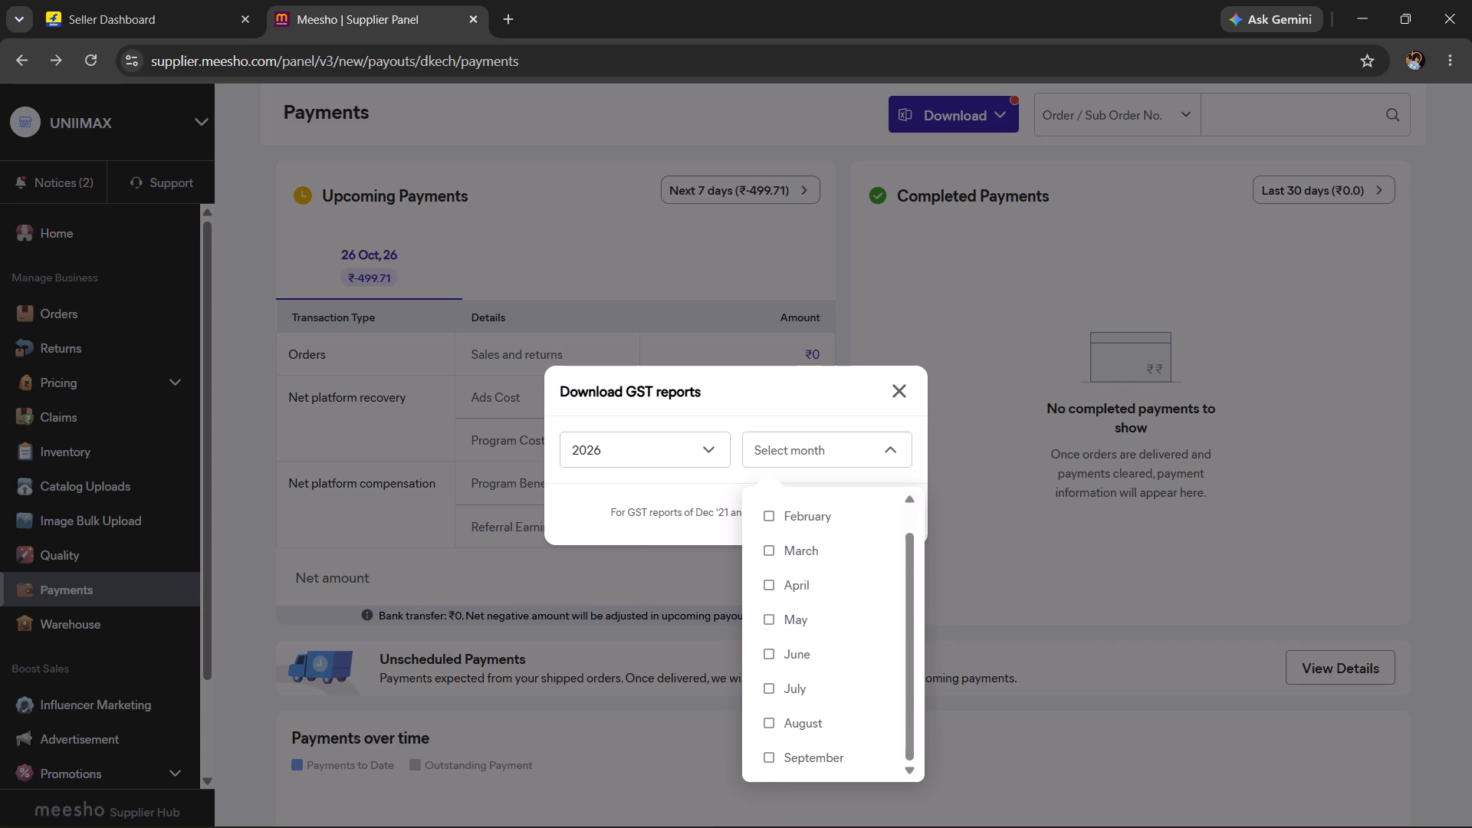
{"action": "left_click_drag", "start_coordinate": [815, 774], "coordinate": [807, 767]}
{"action": "left_click", "coordinate": [807, 767]}
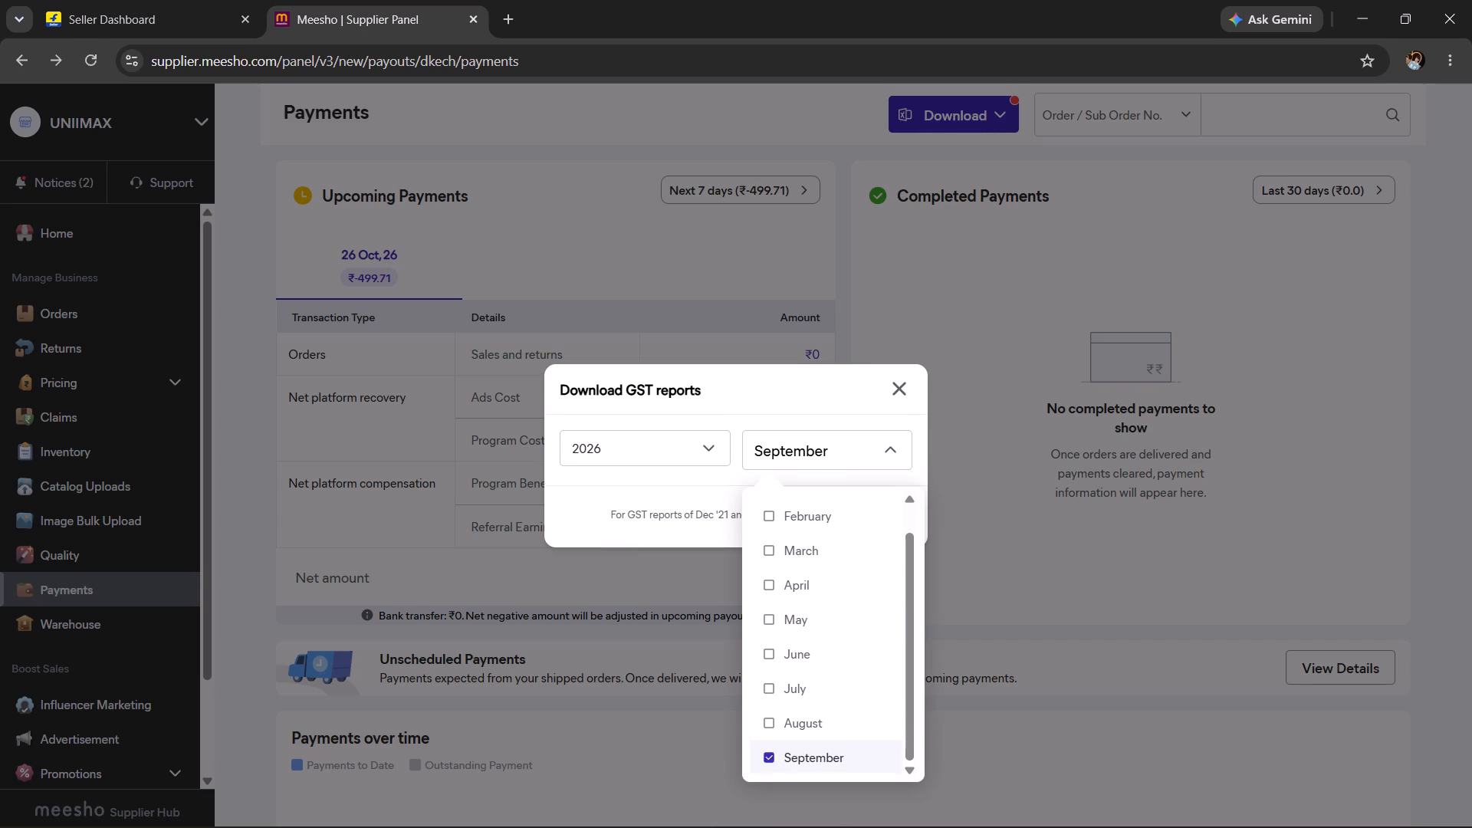
{"action": "left_click", "coordinate": [646, 511]}
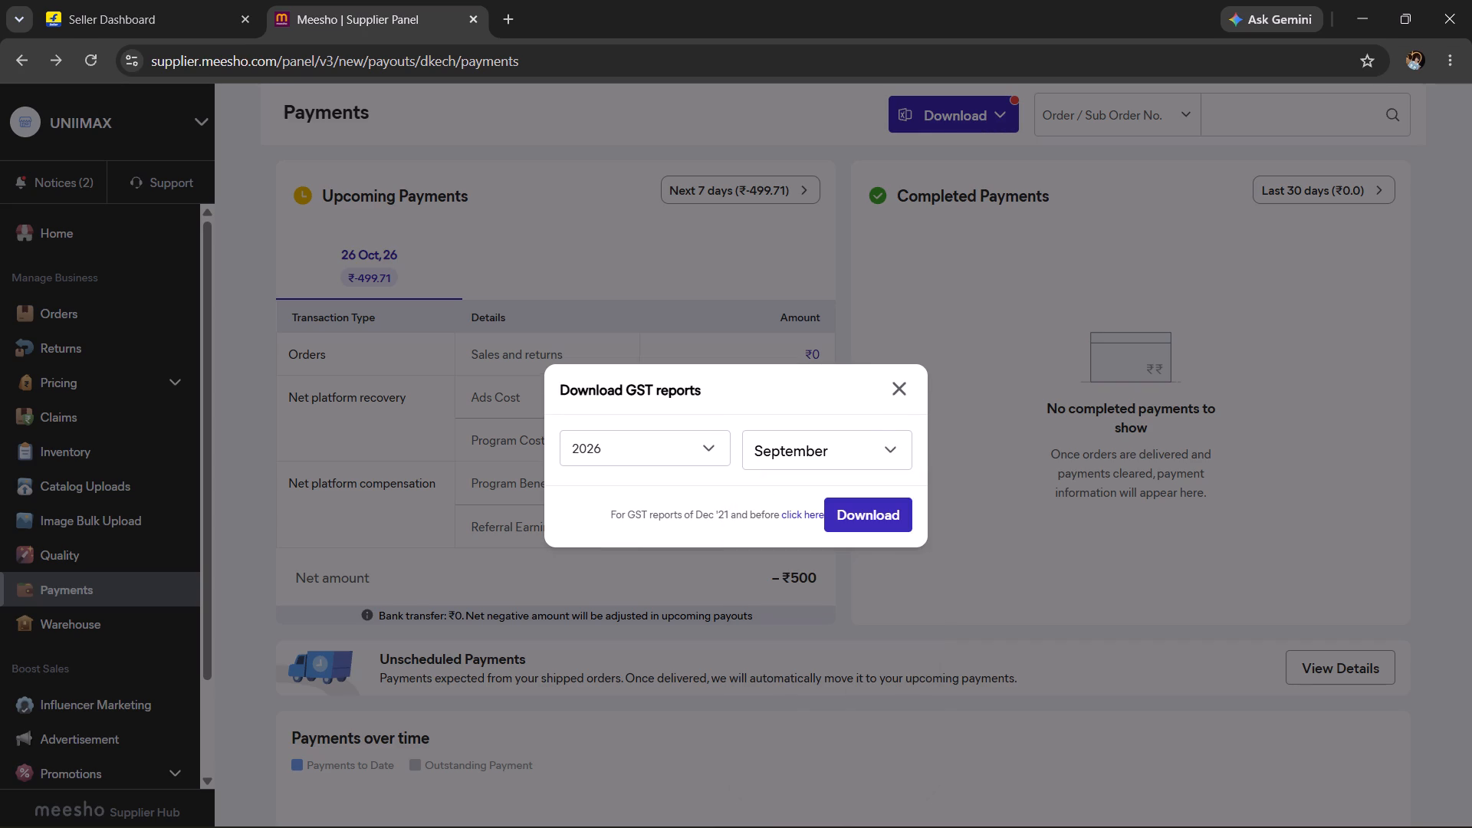
{"action": "left_click", "coordinate": [906, 512]}
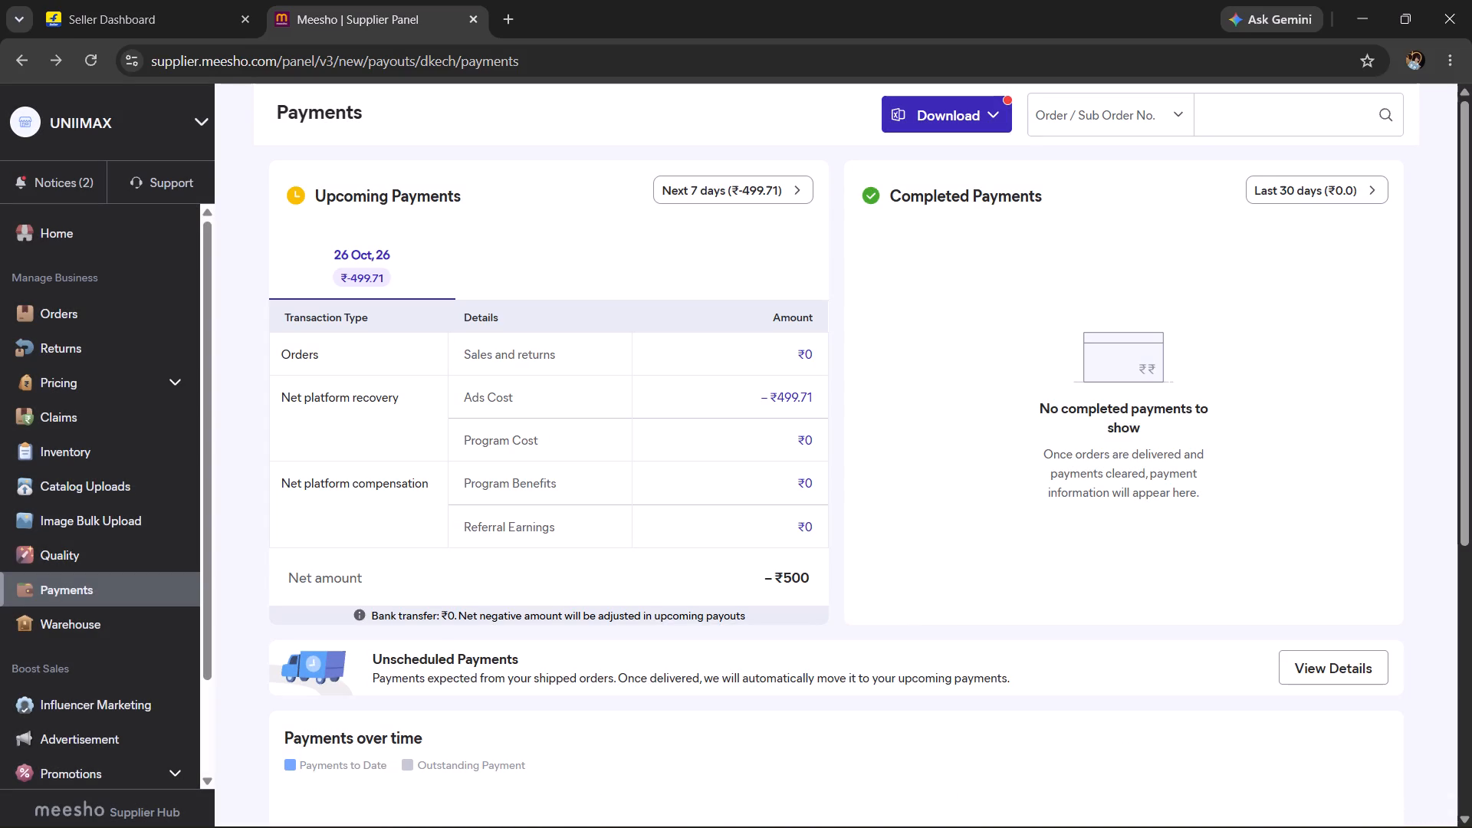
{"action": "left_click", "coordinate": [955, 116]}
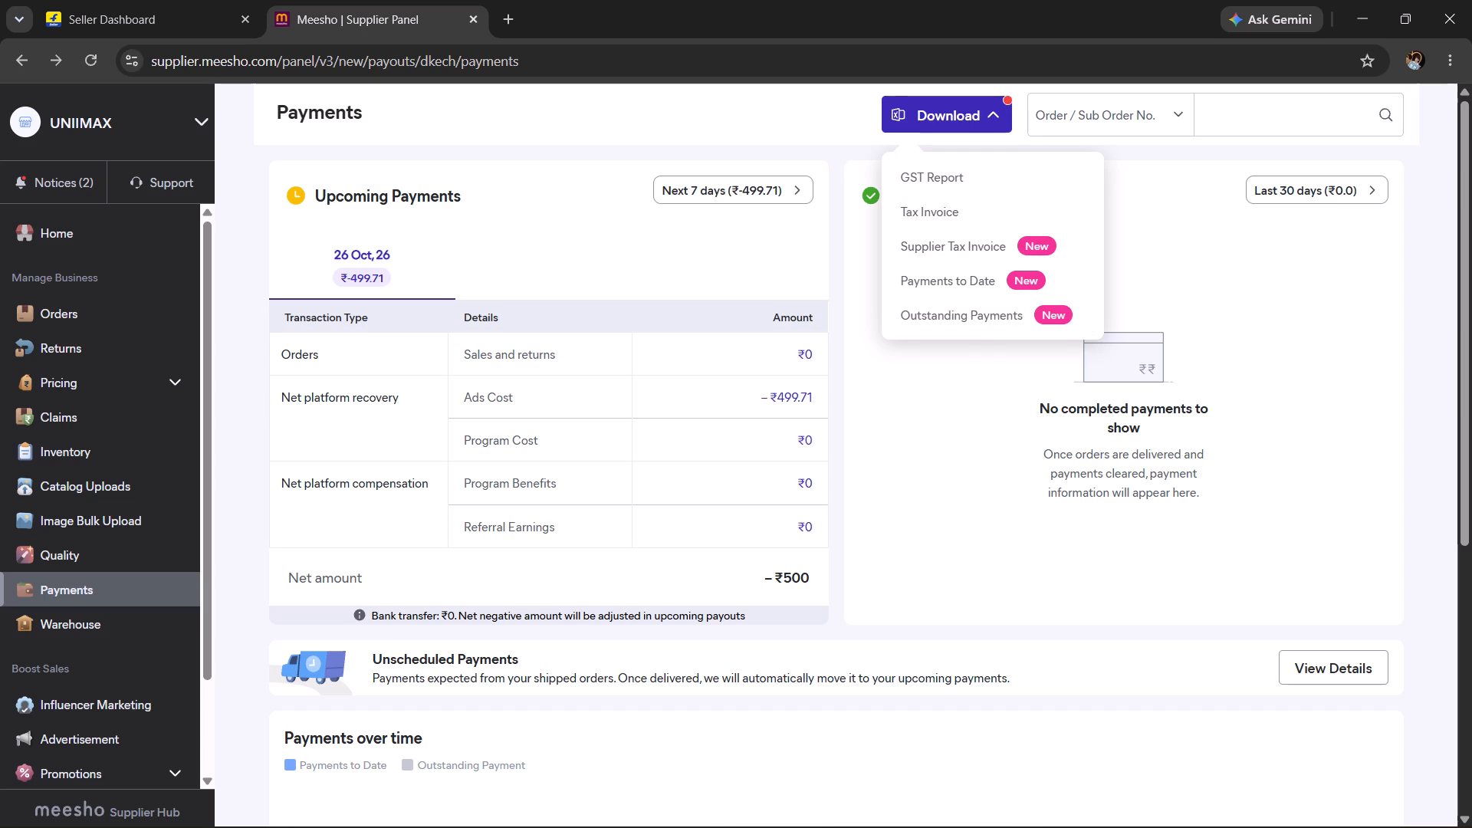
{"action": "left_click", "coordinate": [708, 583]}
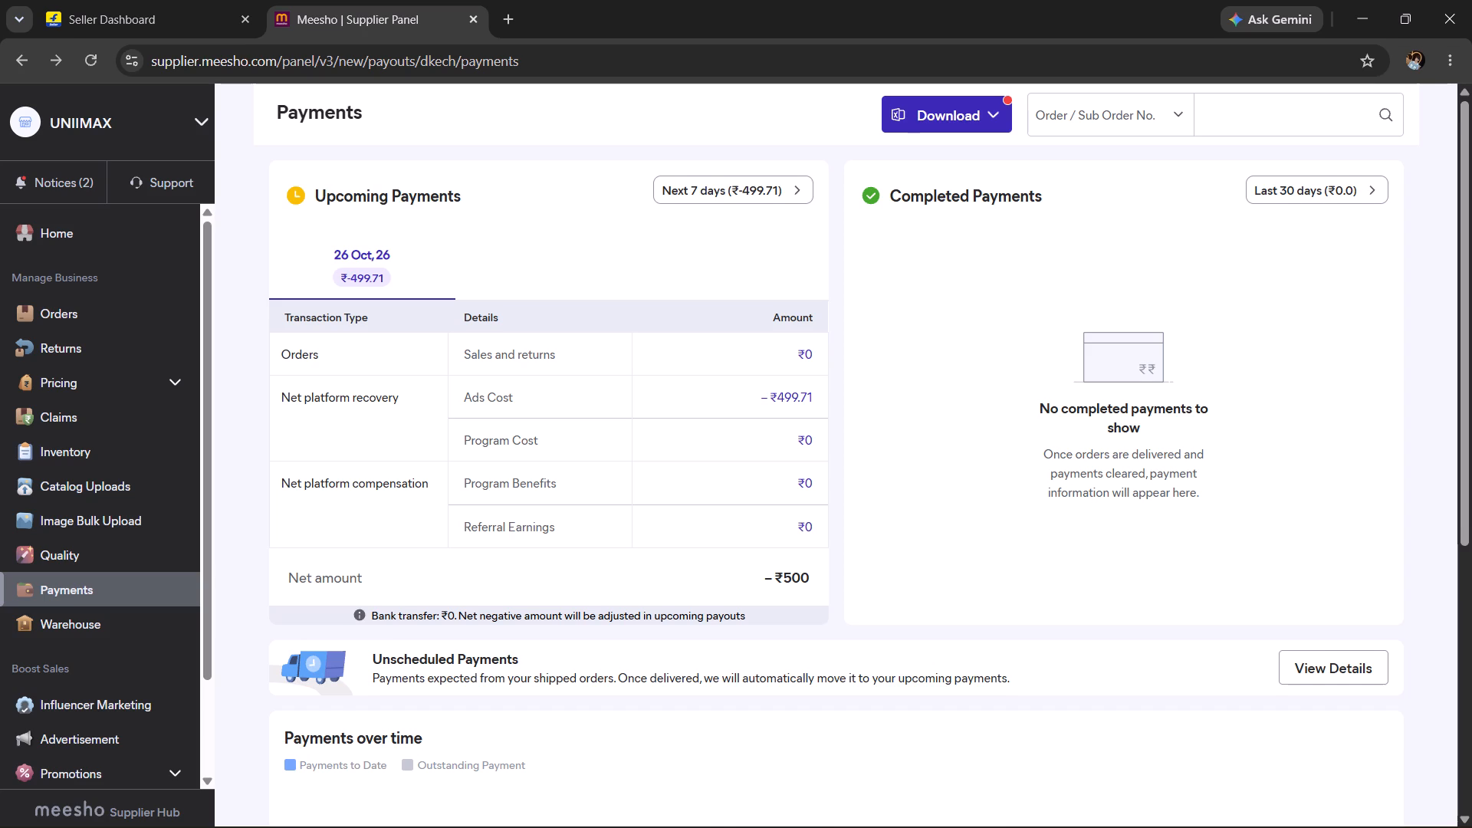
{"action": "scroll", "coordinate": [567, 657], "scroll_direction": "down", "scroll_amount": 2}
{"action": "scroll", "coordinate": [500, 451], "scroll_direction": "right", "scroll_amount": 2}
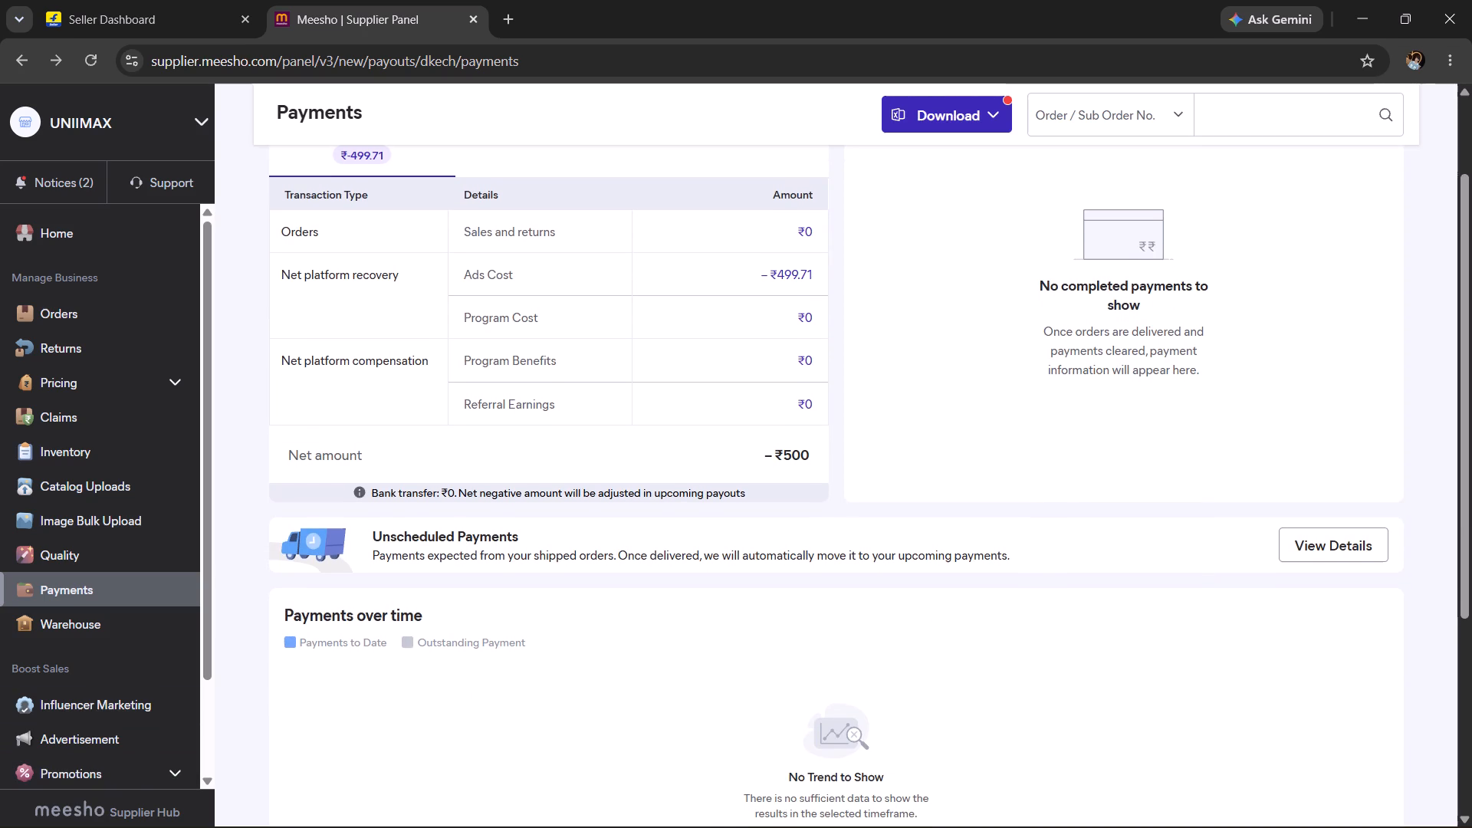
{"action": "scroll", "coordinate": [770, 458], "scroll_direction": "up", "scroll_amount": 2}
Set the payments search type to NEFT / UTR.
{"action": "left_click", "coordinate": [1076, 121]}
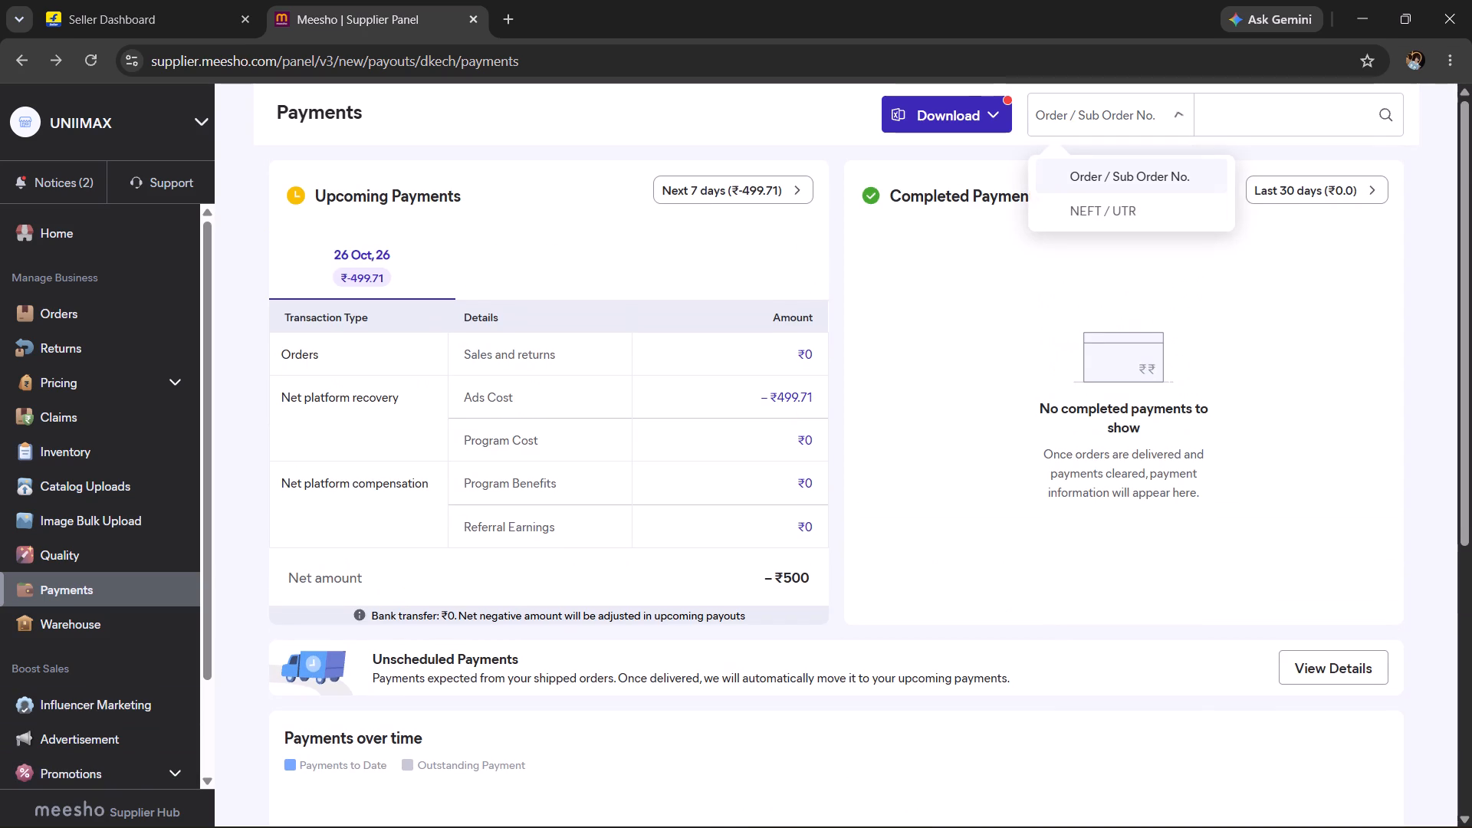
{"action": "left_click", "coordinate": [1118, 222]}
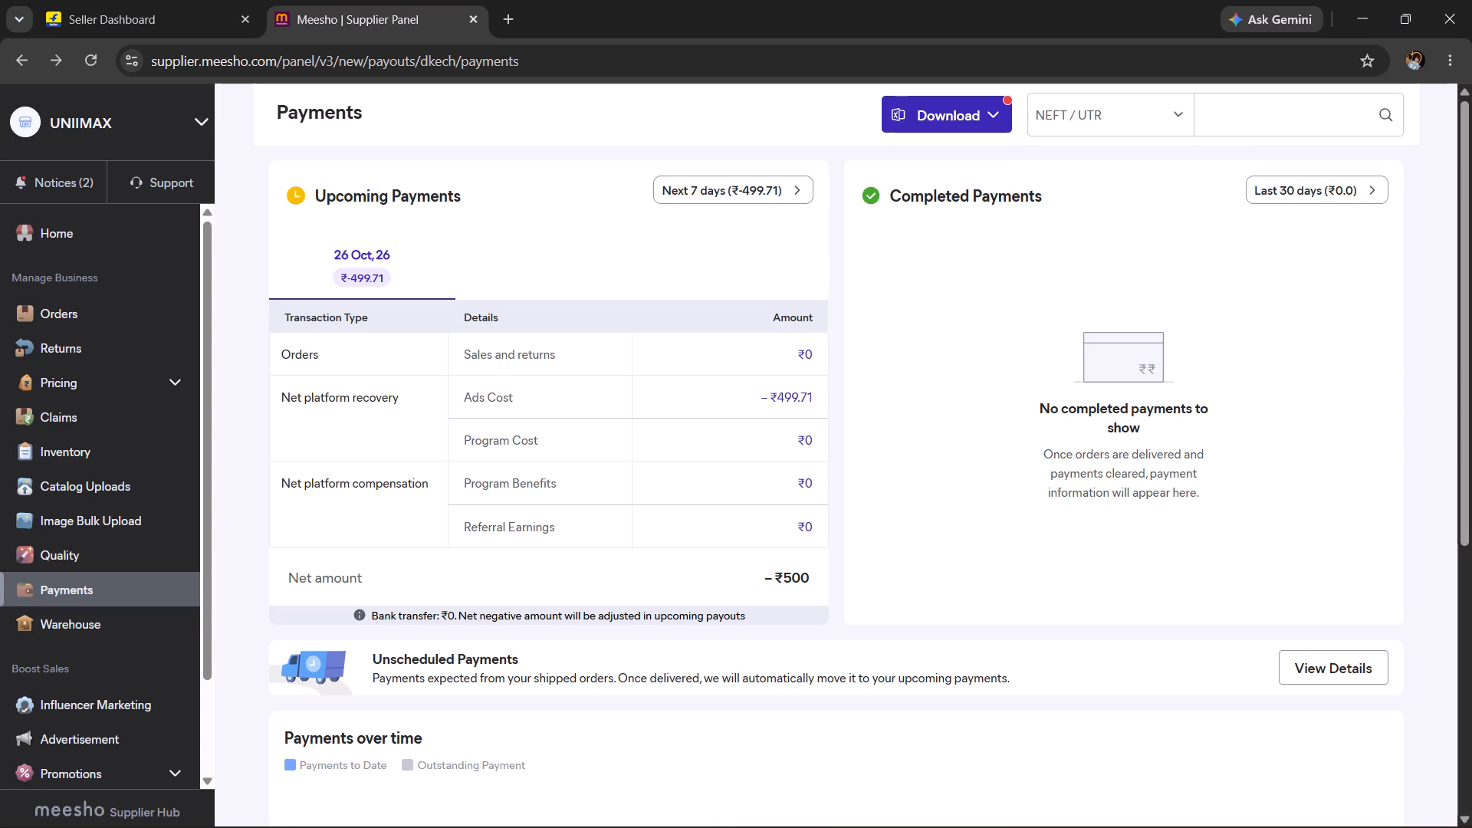
View the unscheduled payments details, retrying the page load and completing the Platform Recovery and Platform Compensation introduction.
{"action": "left_click", "coordinate": [1360, 677]}
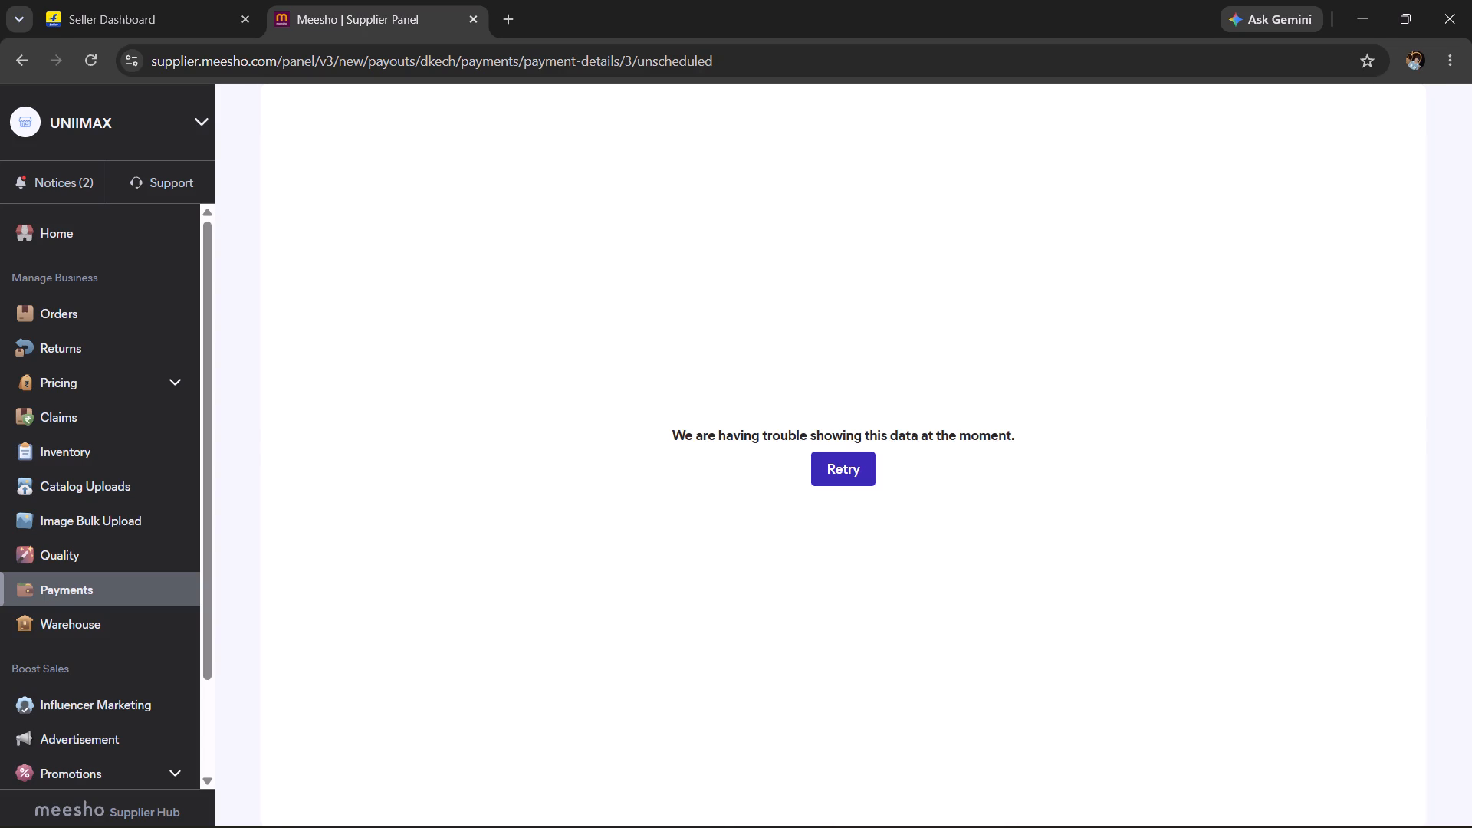
{"action": "left_click", "coordinate": [856, 473]}
{"action": "double_click", "coordinate": [856, 473]}
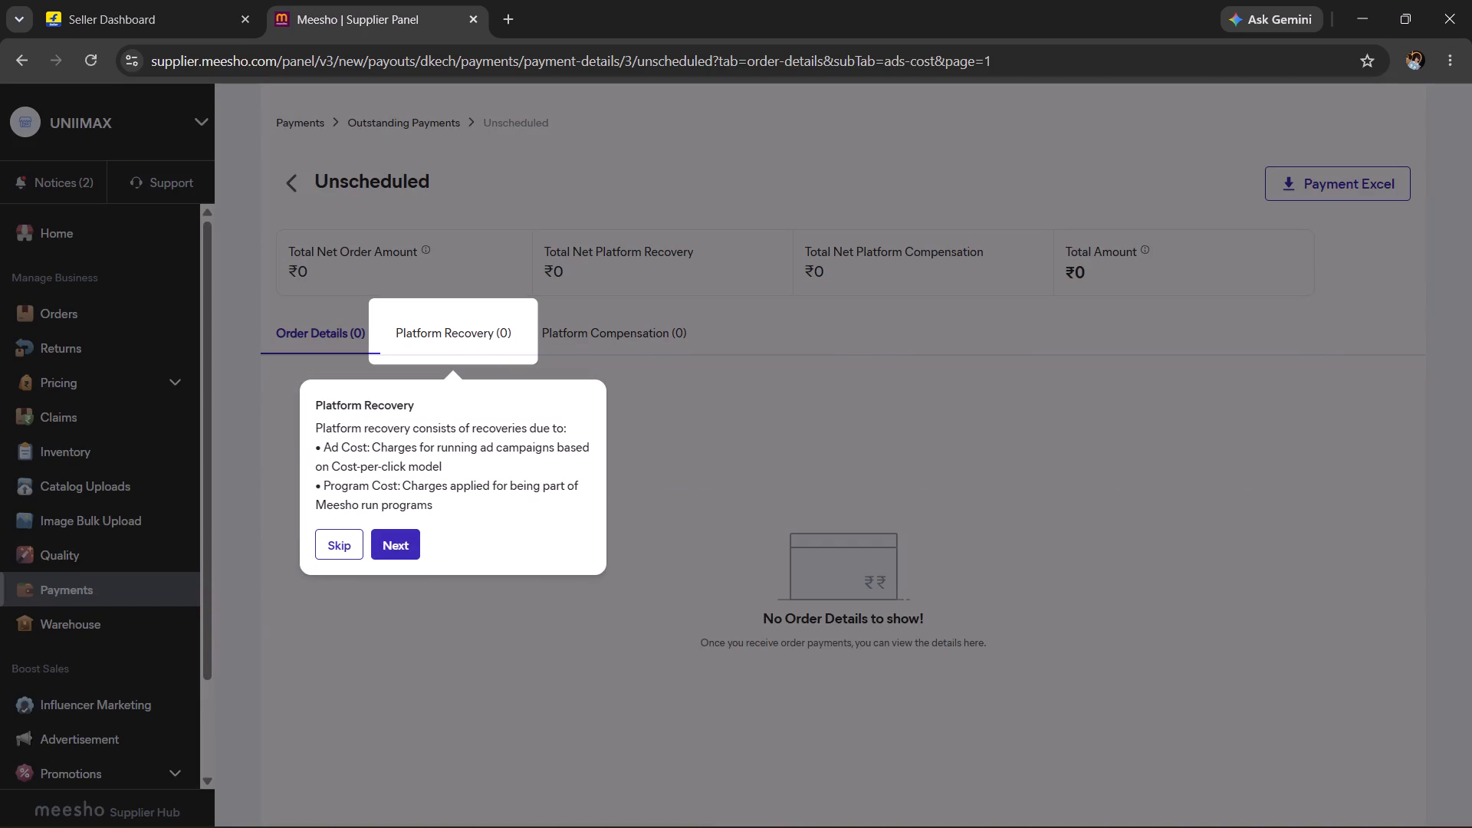
{"action": "left_click", "coordinate": [405, 536]}
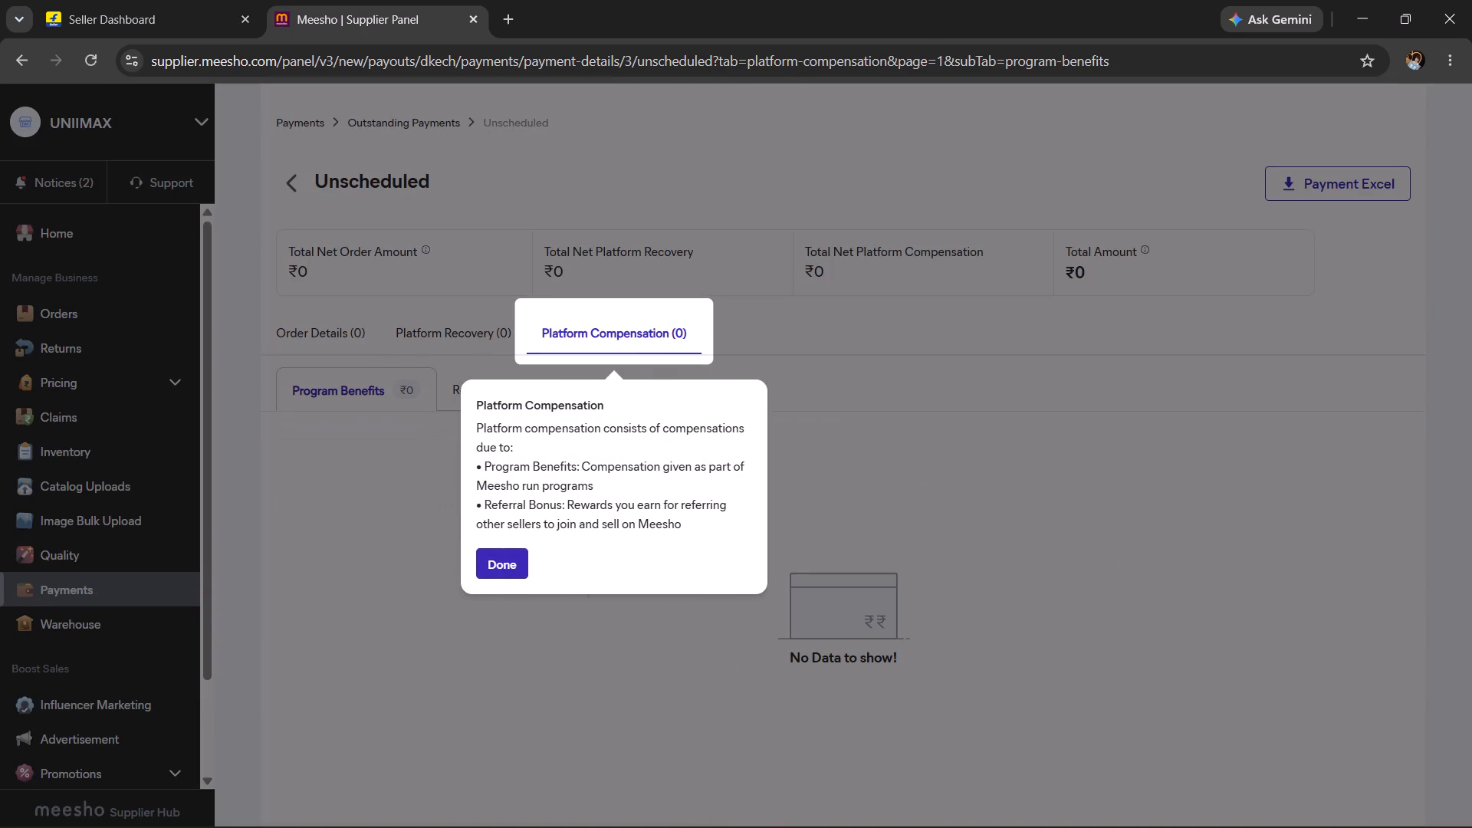
{"action": "left_click", "coordinate": [524, 553]}
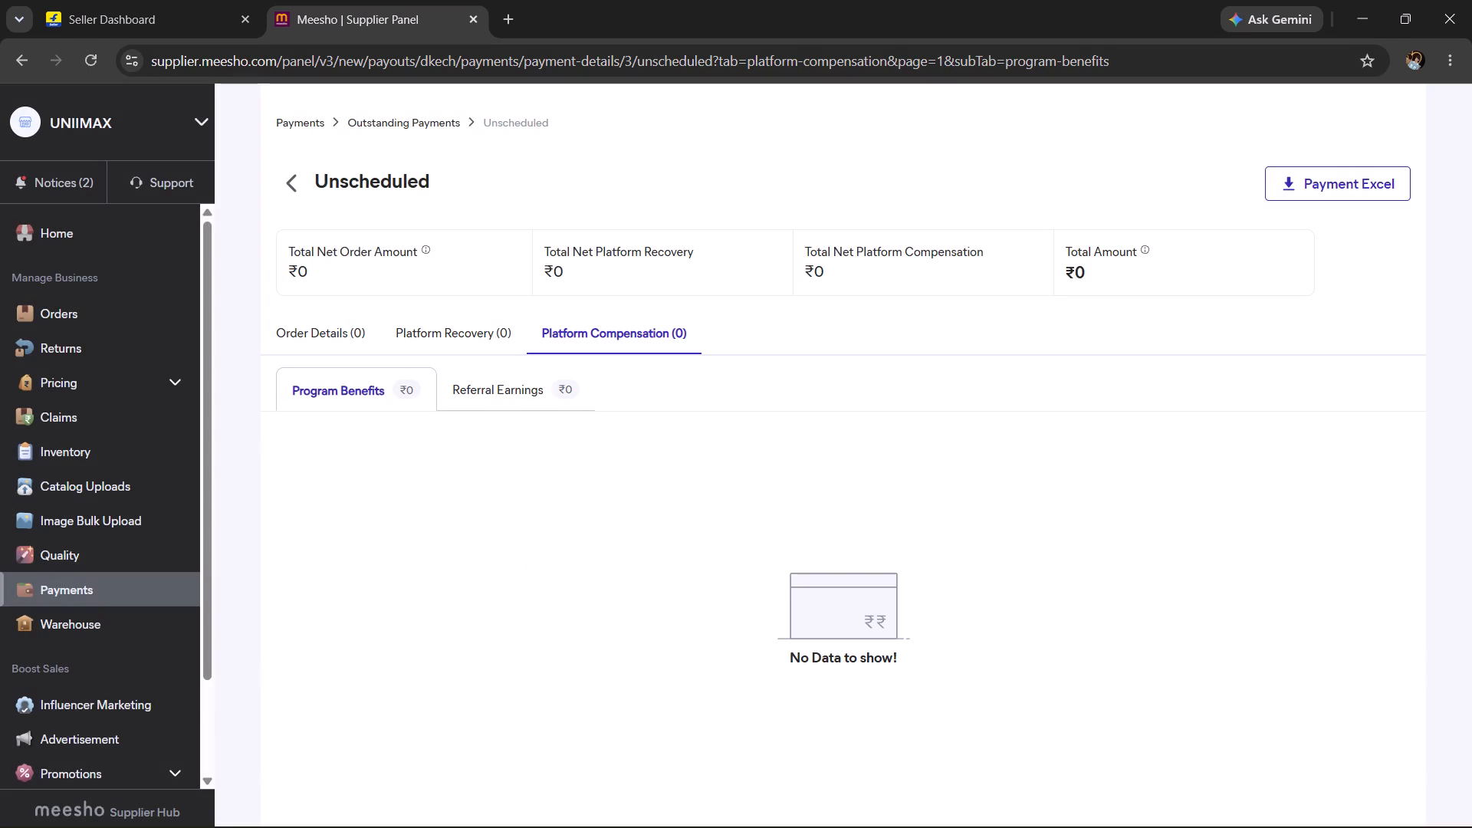
Download the Payment Excel for unscheduled payments and return to the Payments overview.
{"action": "left_click", "coordinate": [1340, 179]}
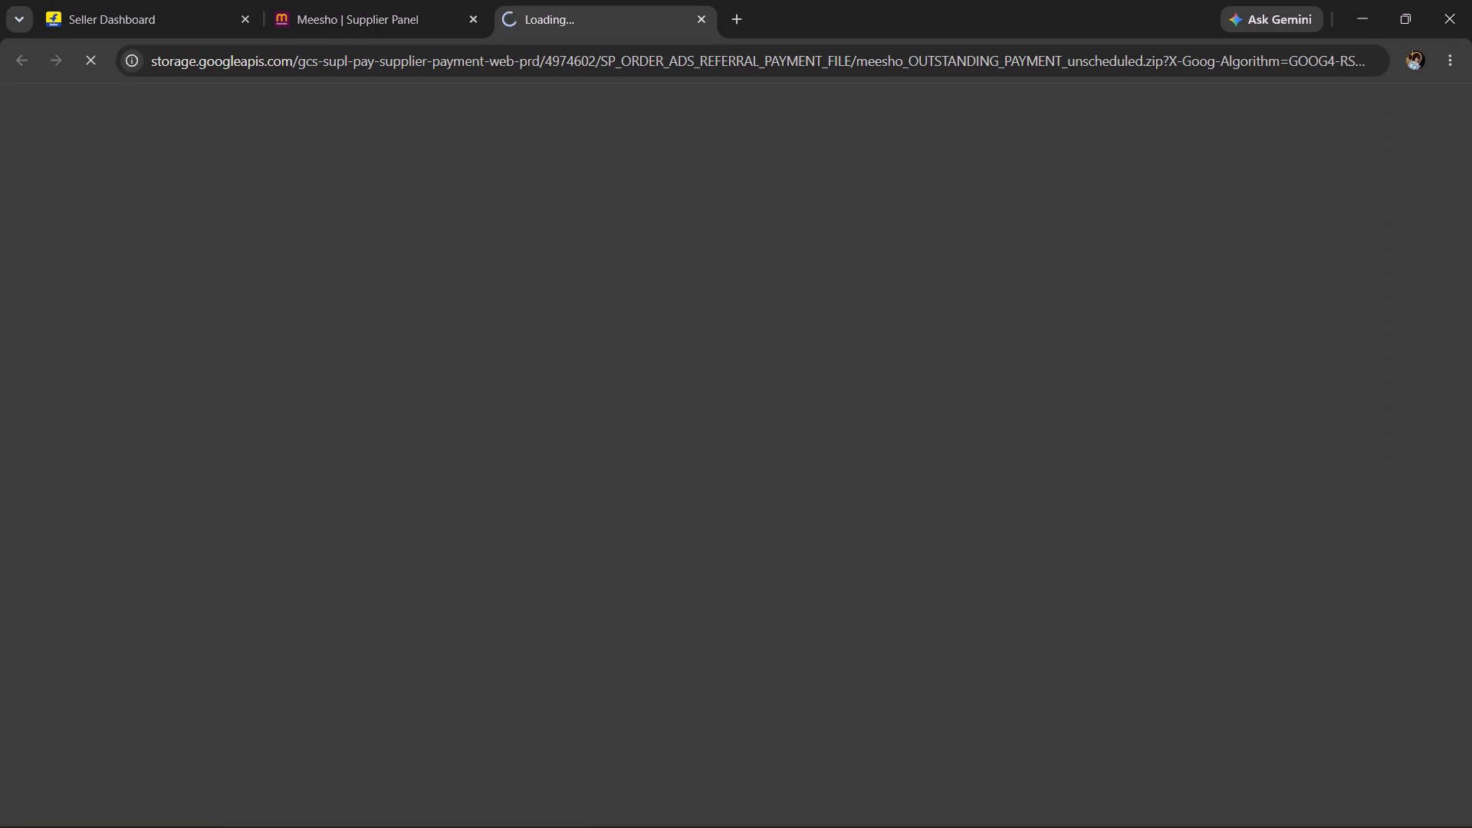
{"action": "left_click", "coordinate": [1340, 179]}
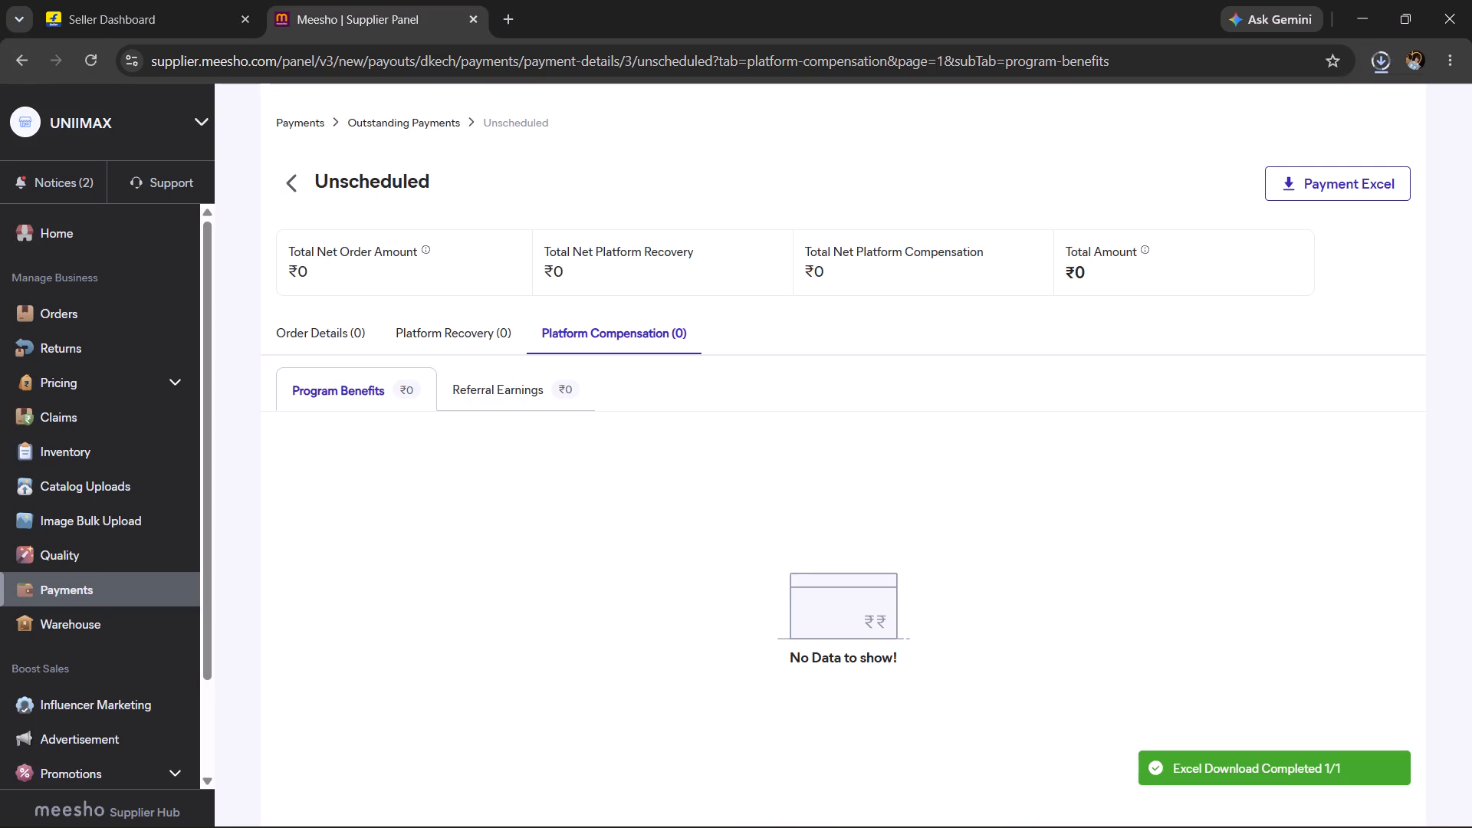
{"action": "left_click", "coordinate": [292, 179]}
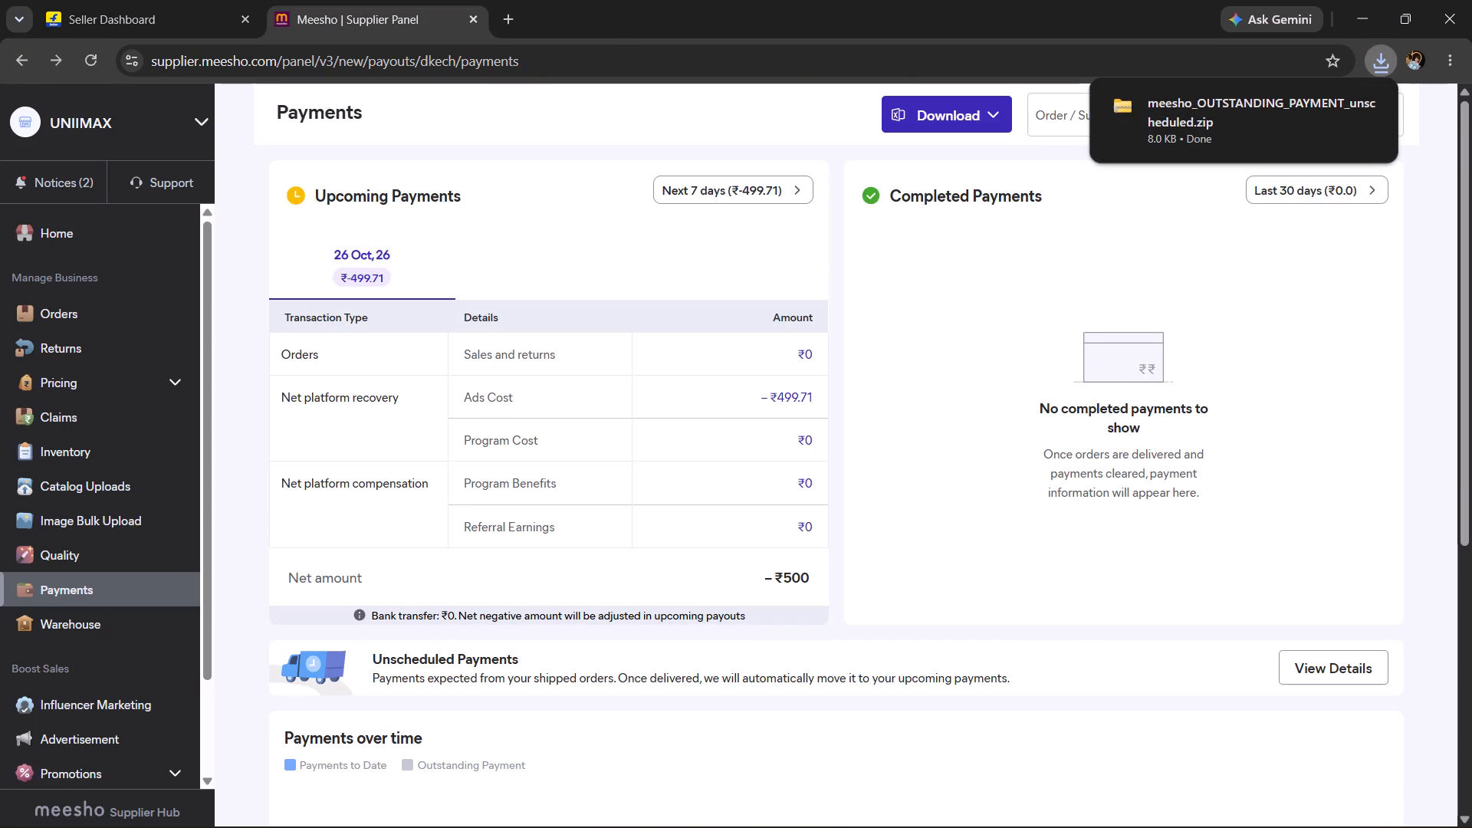
View the next 7 days payments and return to the Payments overview.
{"action": "left_click", "coordinate": [724, 183]}
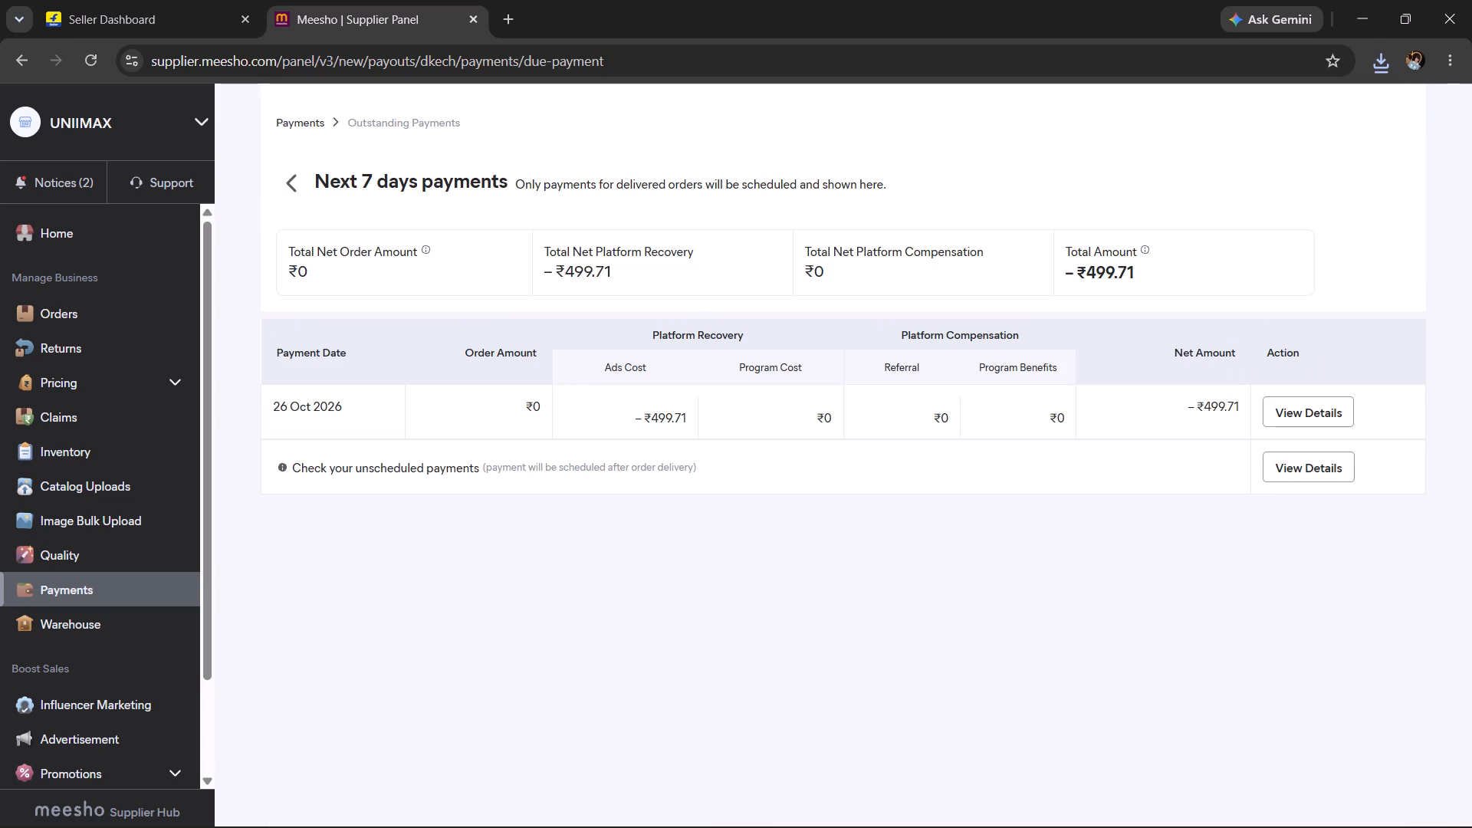
{"action": "left_click", "coordinate": [284, 176]}
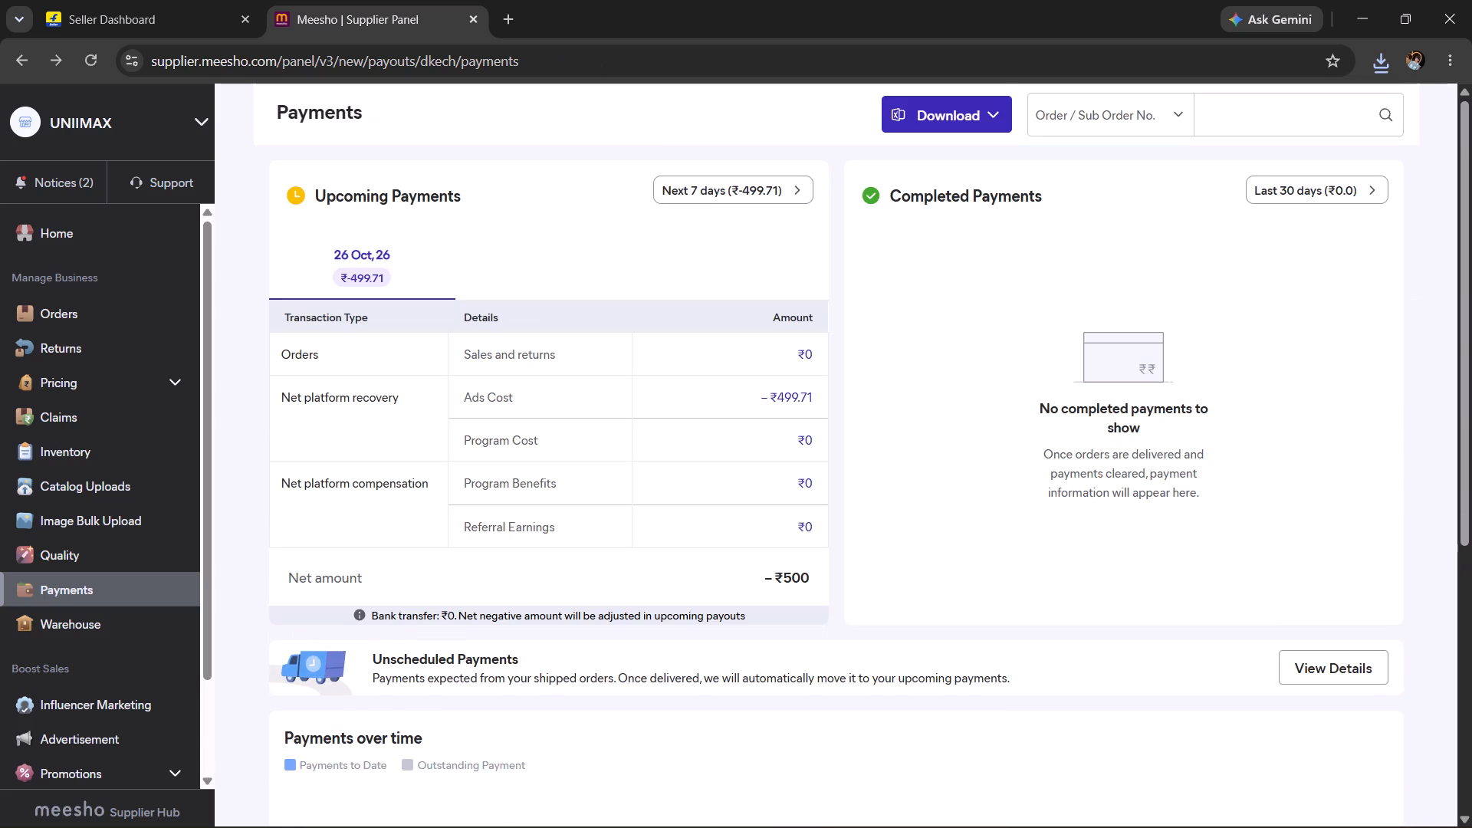
Examine the Payments overview, from upcoming and completed payments down to the Payments over time section.
{"action": "scroll", "coordinate": [552, 584], "scroll_direction": "down", "scroll_amount": 6}
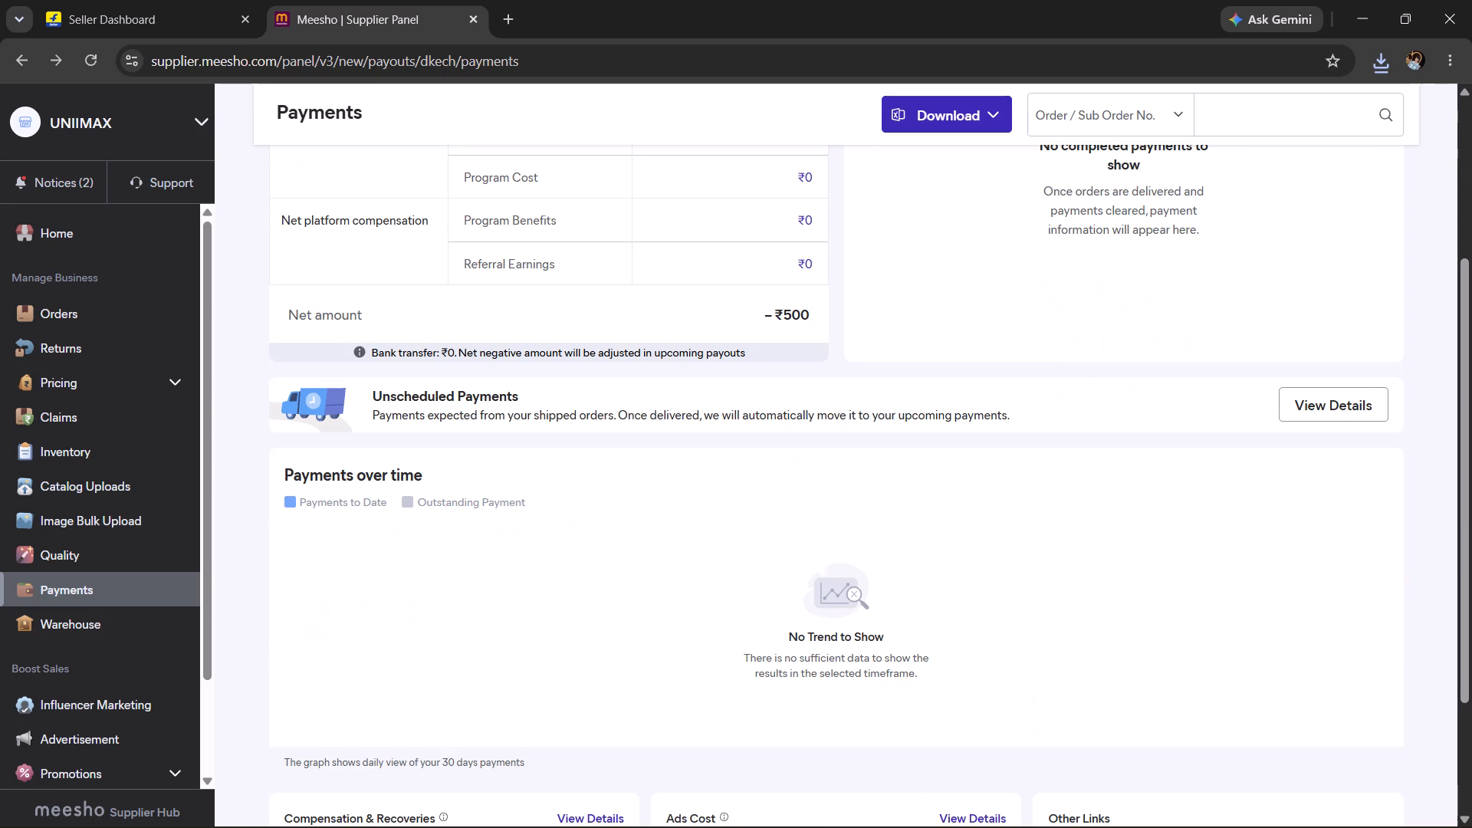
{"action": "scroll", "coordinate": [580, 485], "scroll_direction": "up", "scroll_amount": 3}
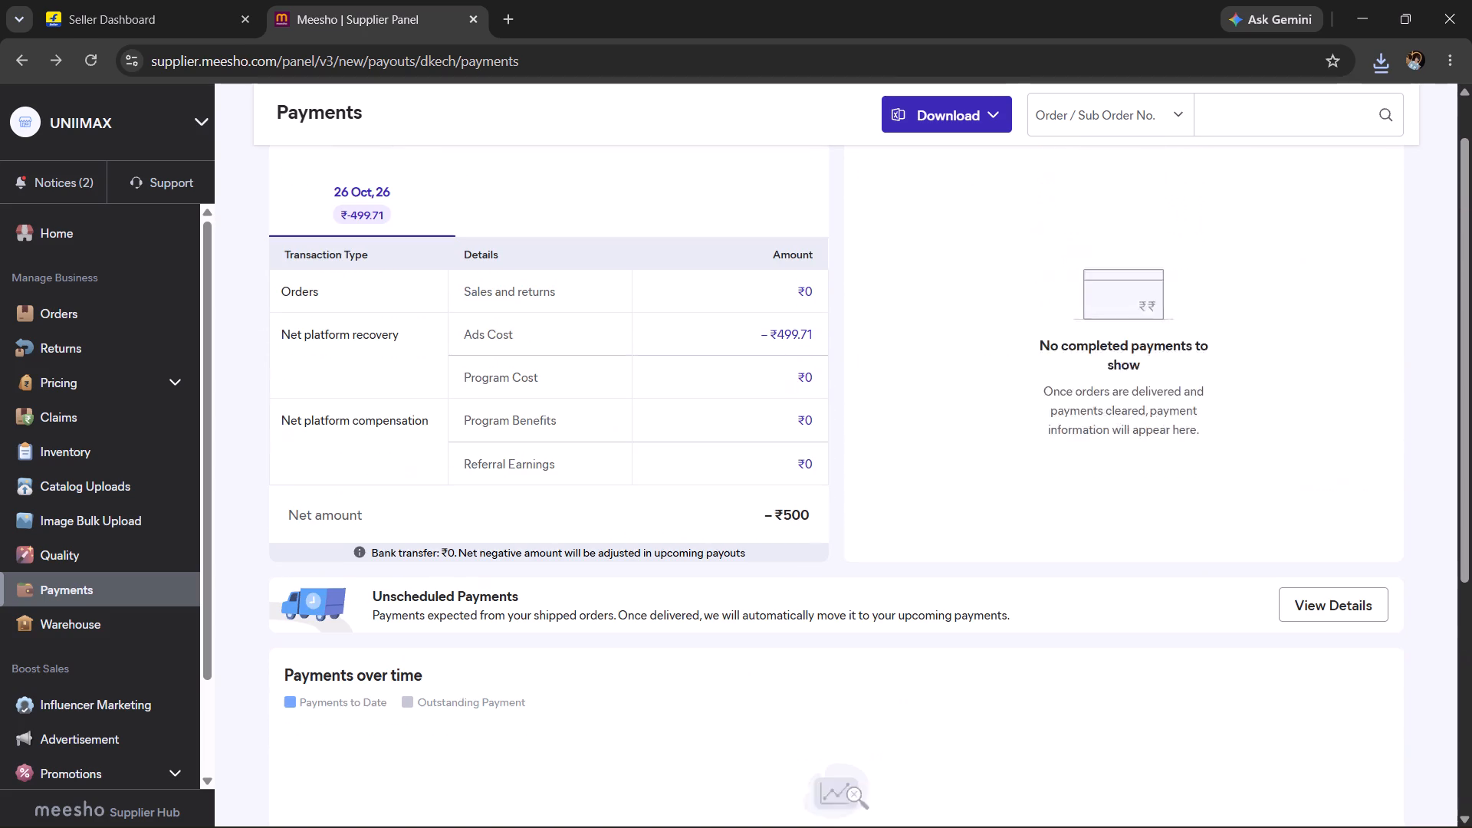
{"action": "scroll", "coordinate": [580, 485], "scroll_direction": "up", "scroll_amount": 1}
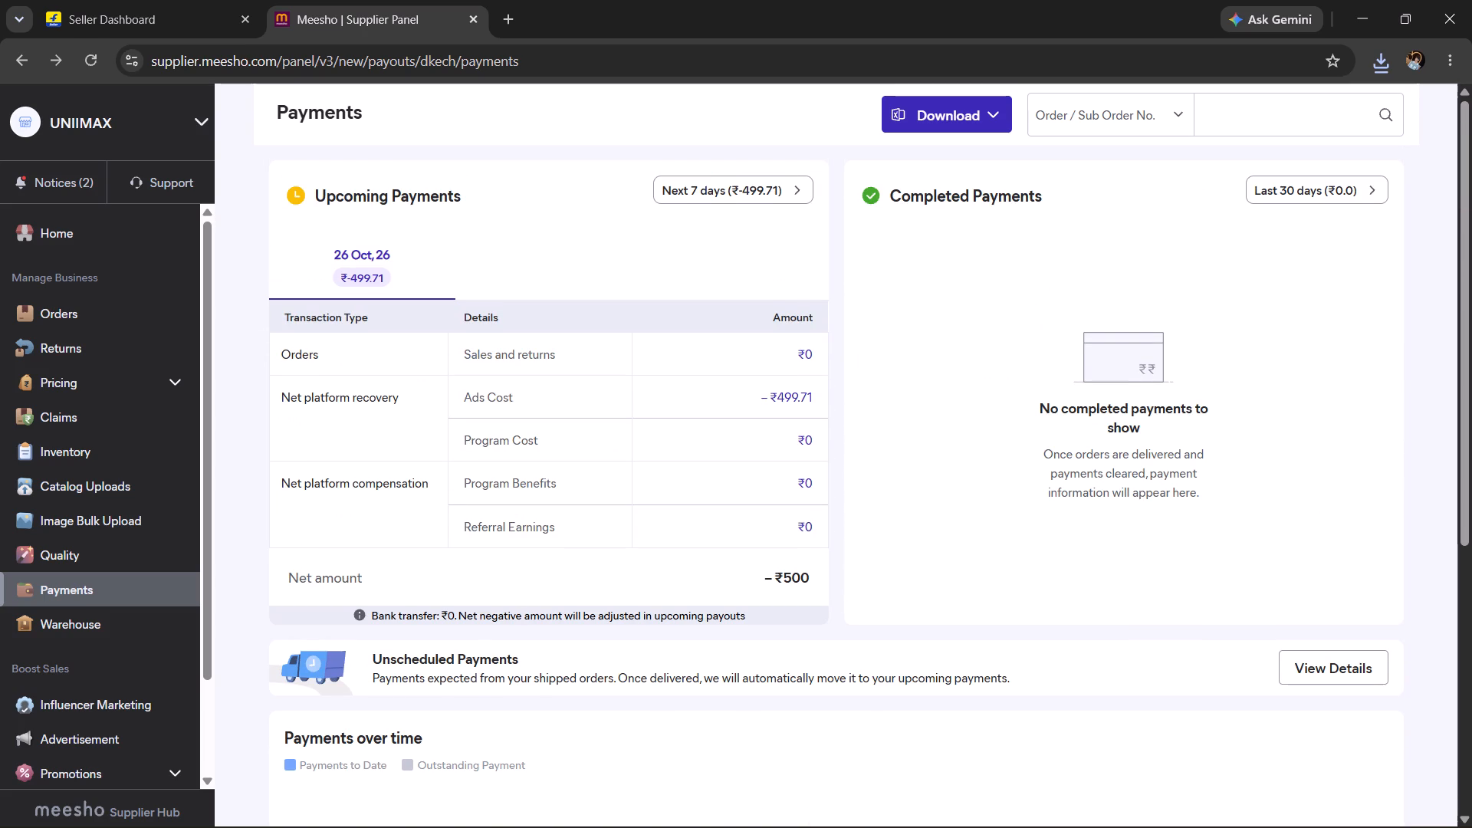
{"action": "left_click", "coordinate": [1138, 108]}
{"action": "left_click", "coordinate": [1138, 108]}
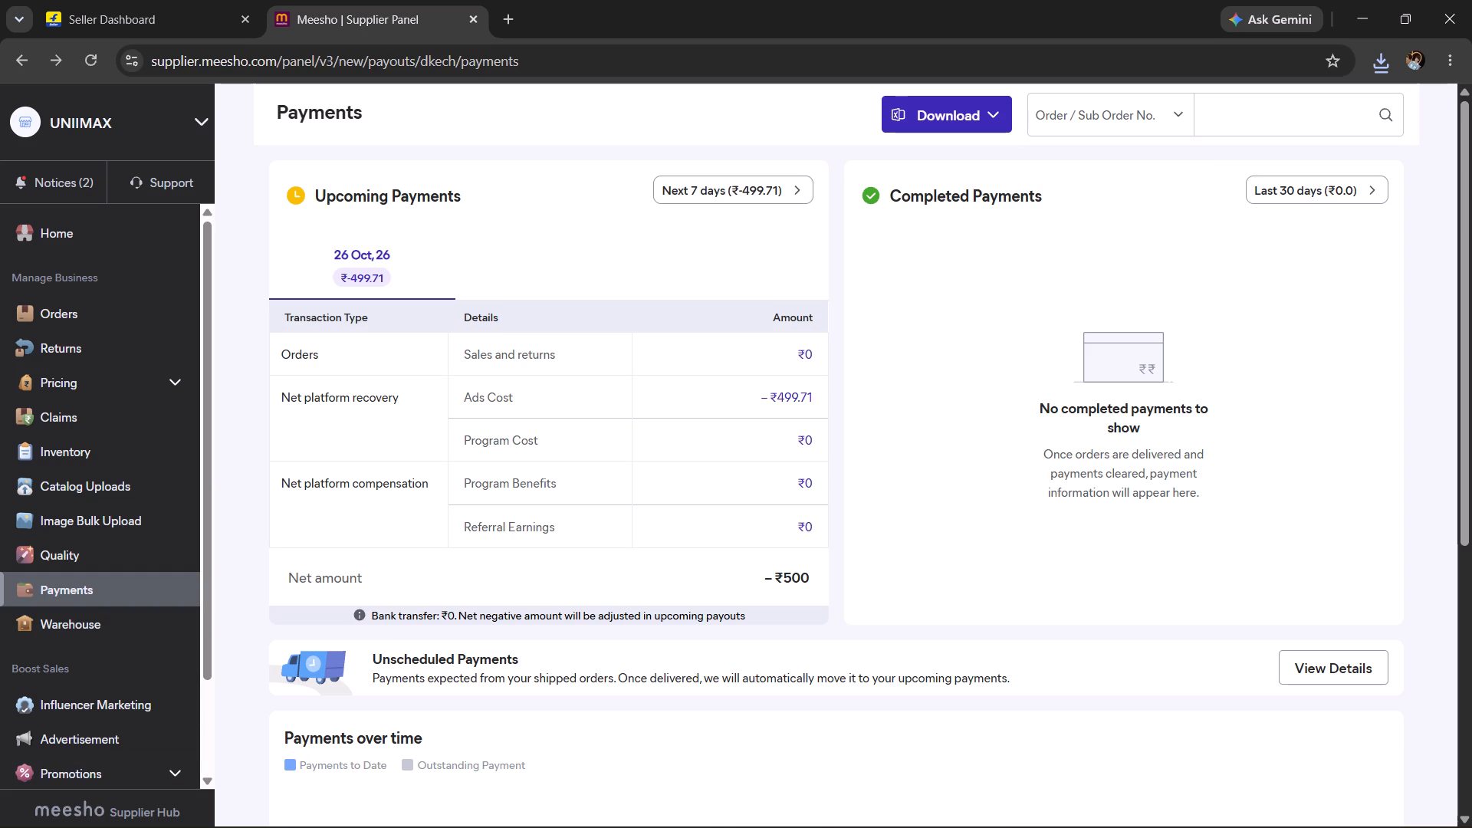
View the Meesho Warehouse page.
{"action": "left_click_drag", "start_coordinate": [86, 621], "coordinate": [120, 633]}
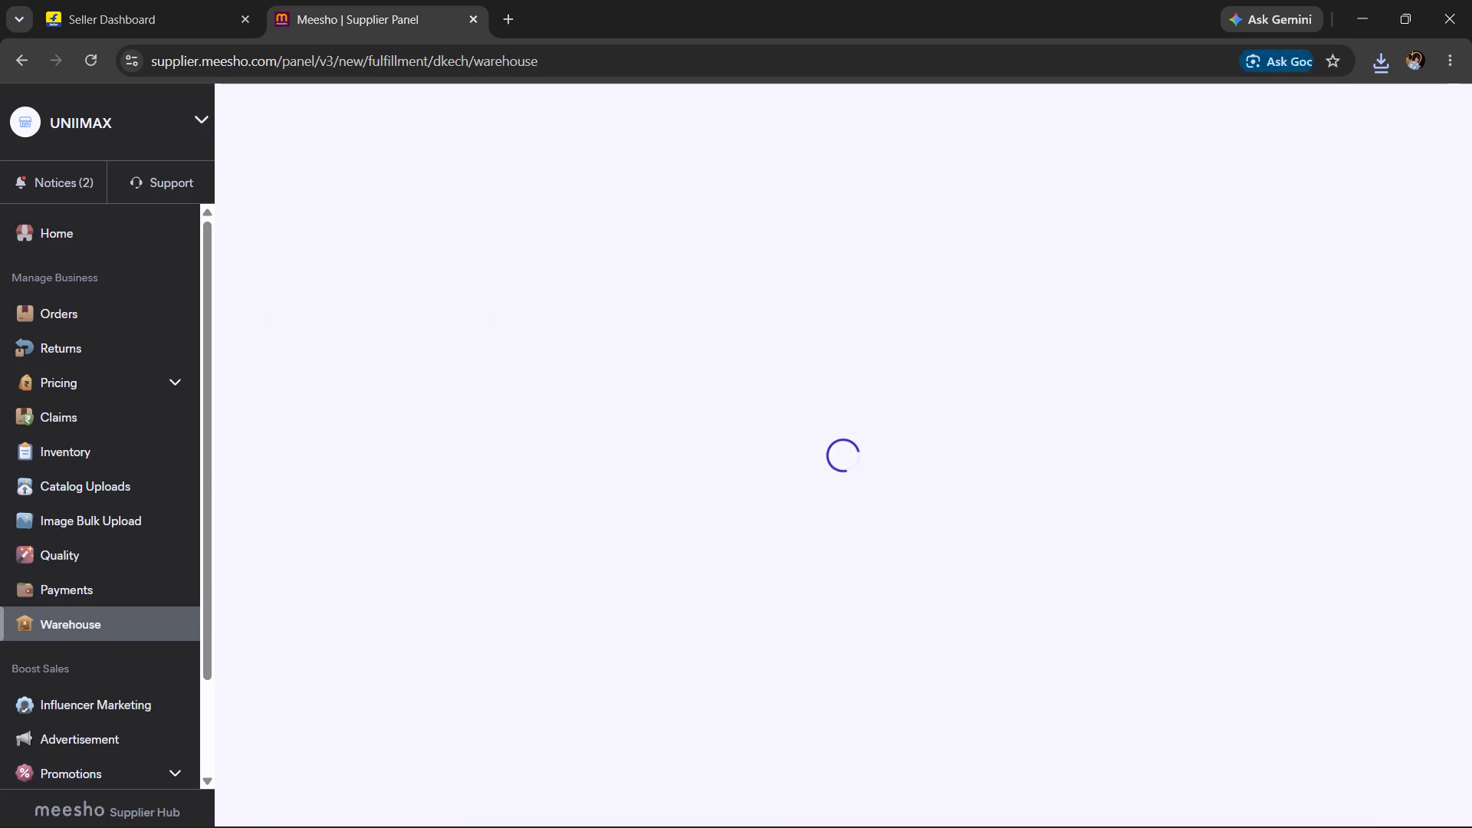
{"action": "left_click", "coordinate": [120, 633]}
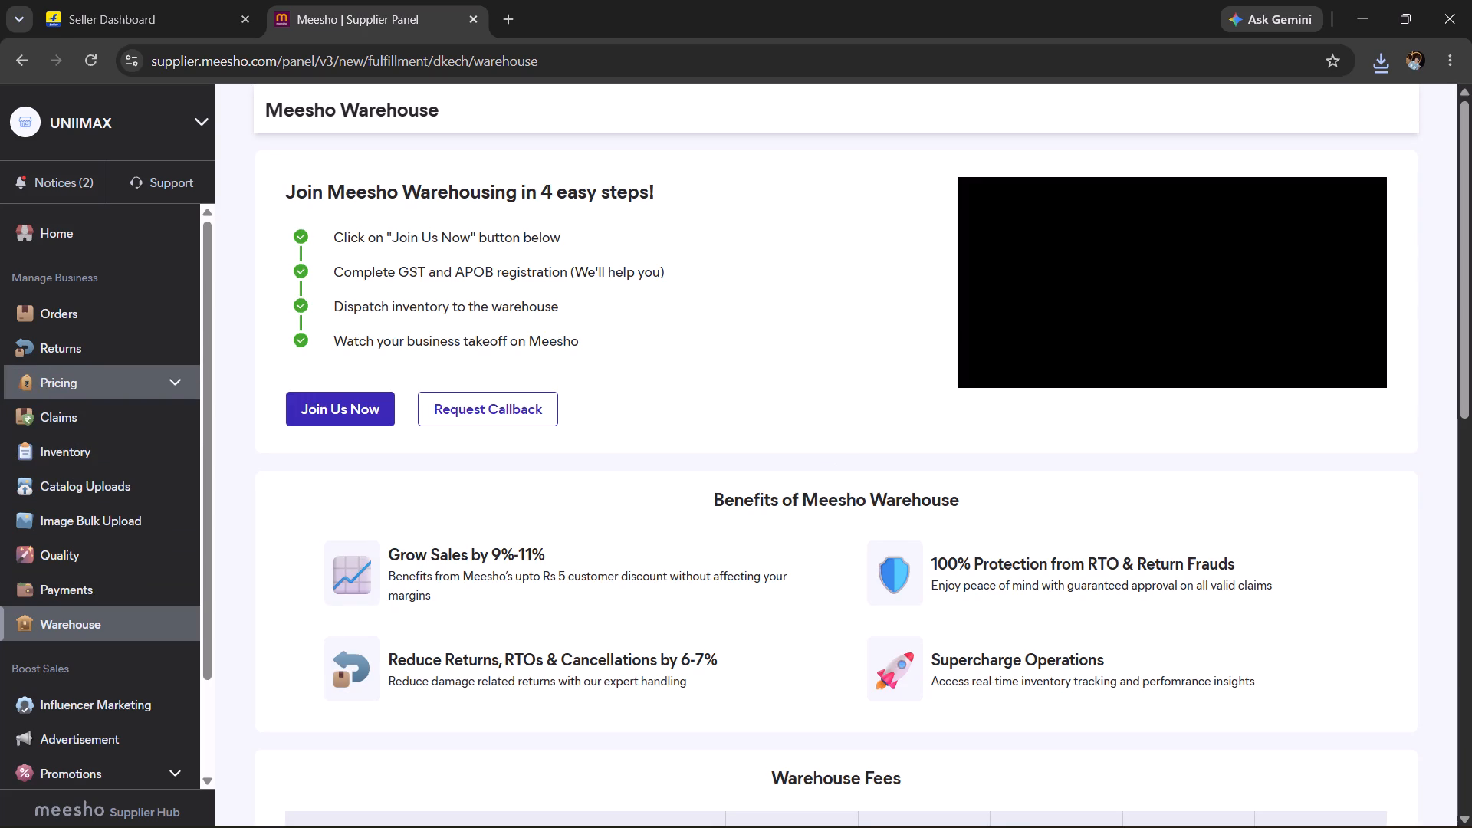
View the Return/RTO Orders overview in Meesho's Returns section.
{"action": "left_click", "coordinate": [100, 345]}
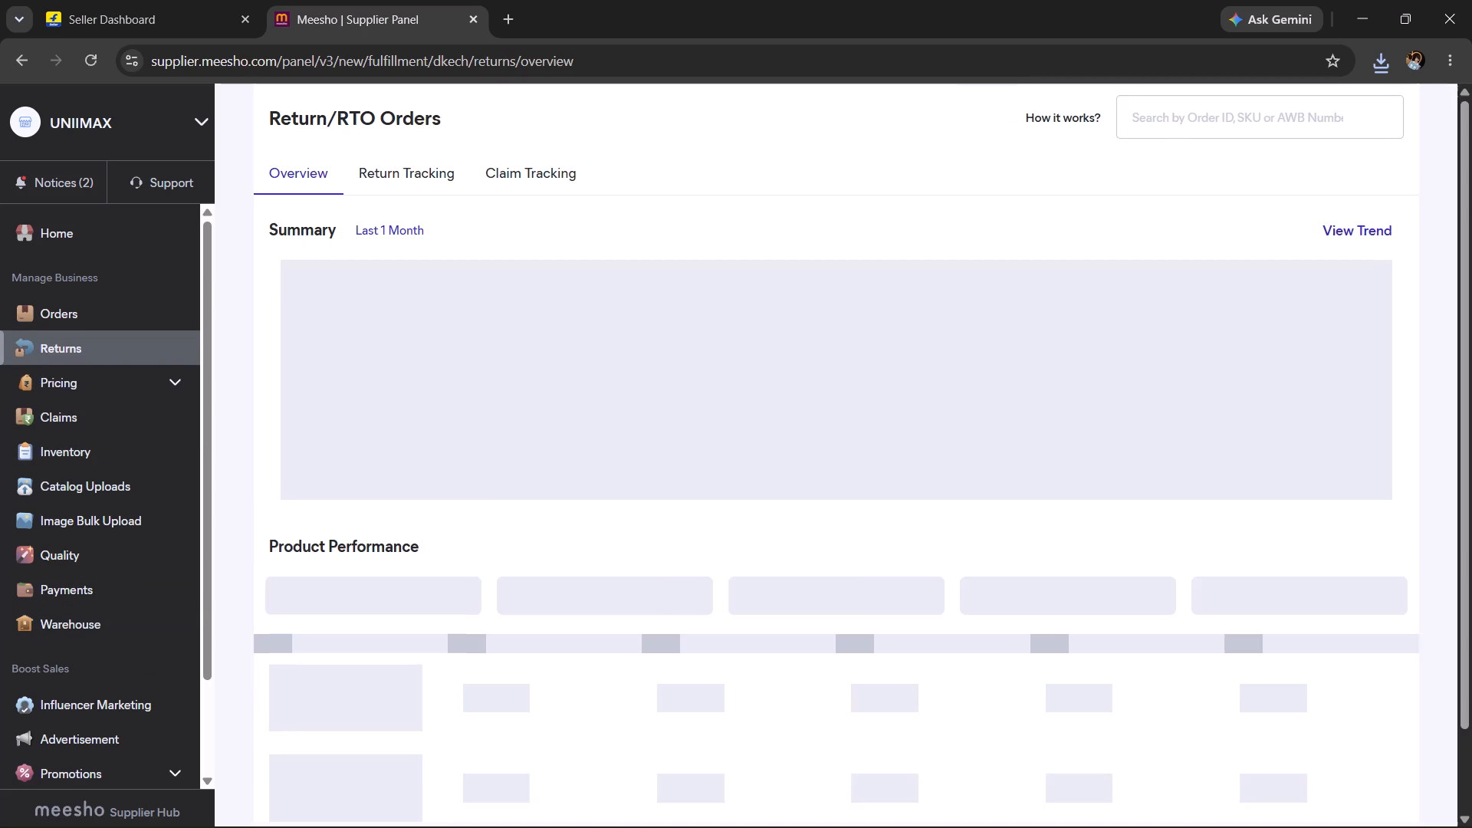
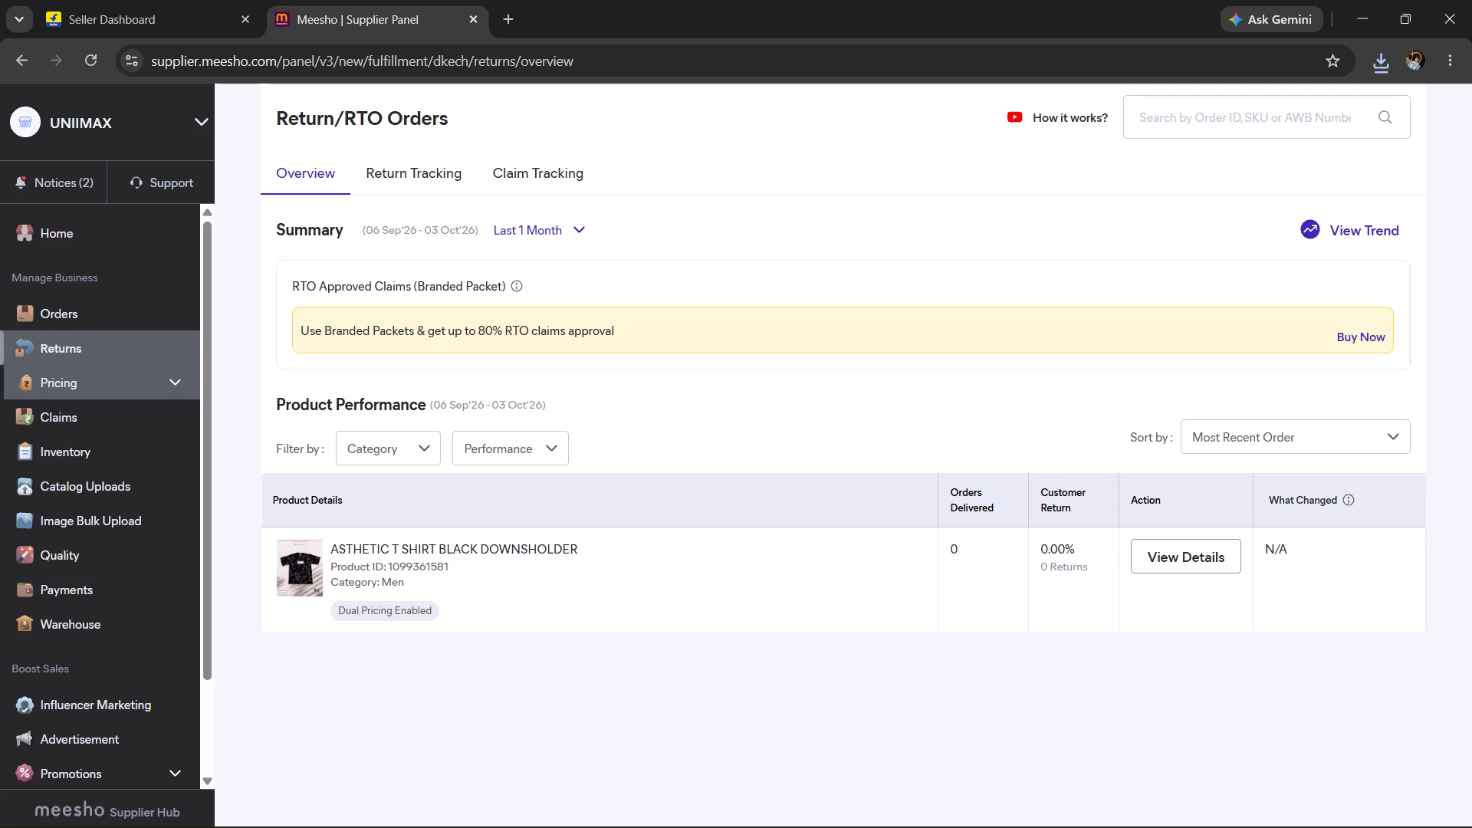
Open Return Tracking, dismiss the Update Alert about disposed products, and view the In transit returns.
{"action": "left_click", "coordinate": [390, 172]}
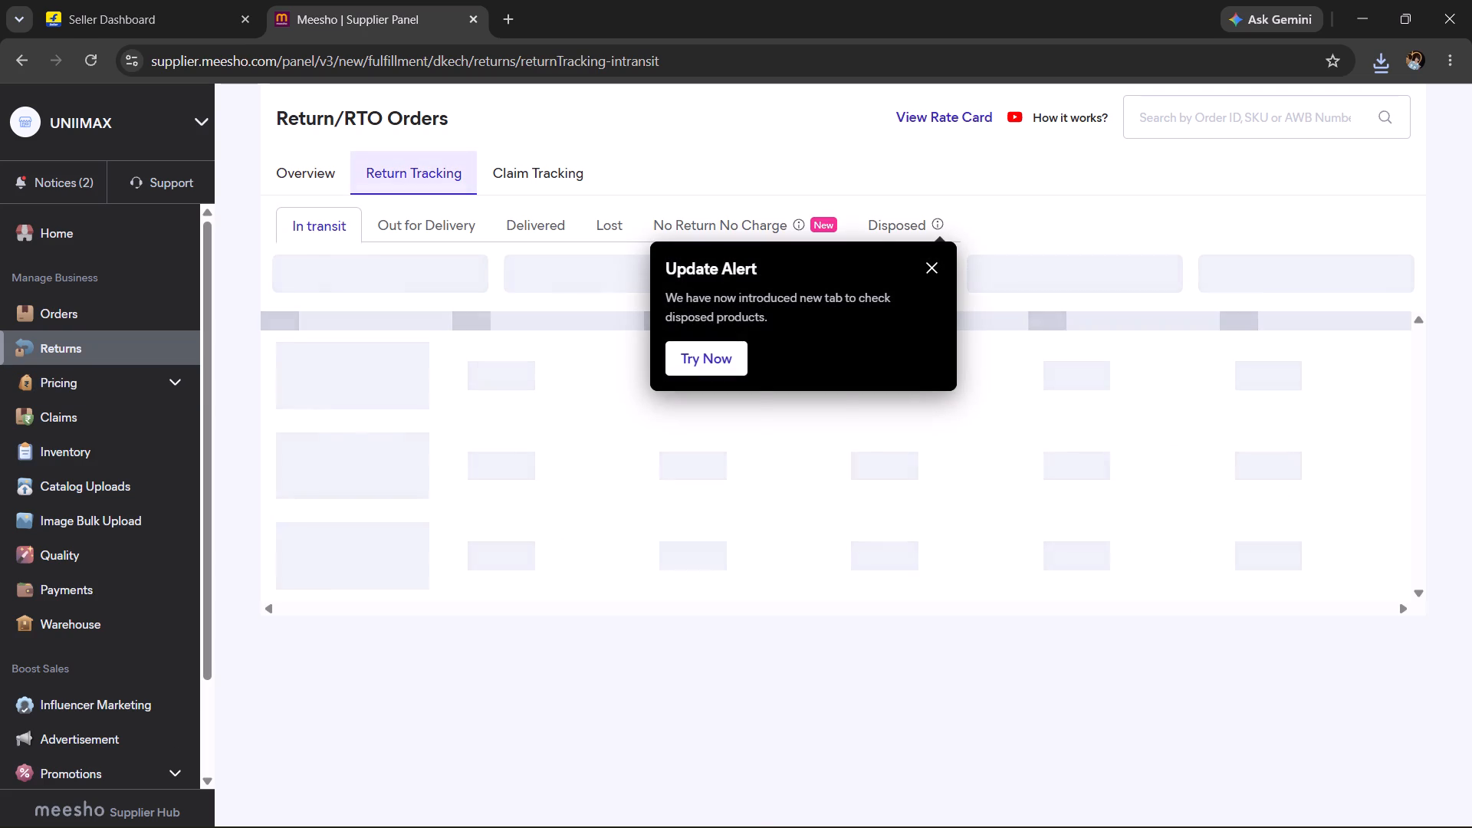
{"action": "left_click", "coordinate": [501, 407]}
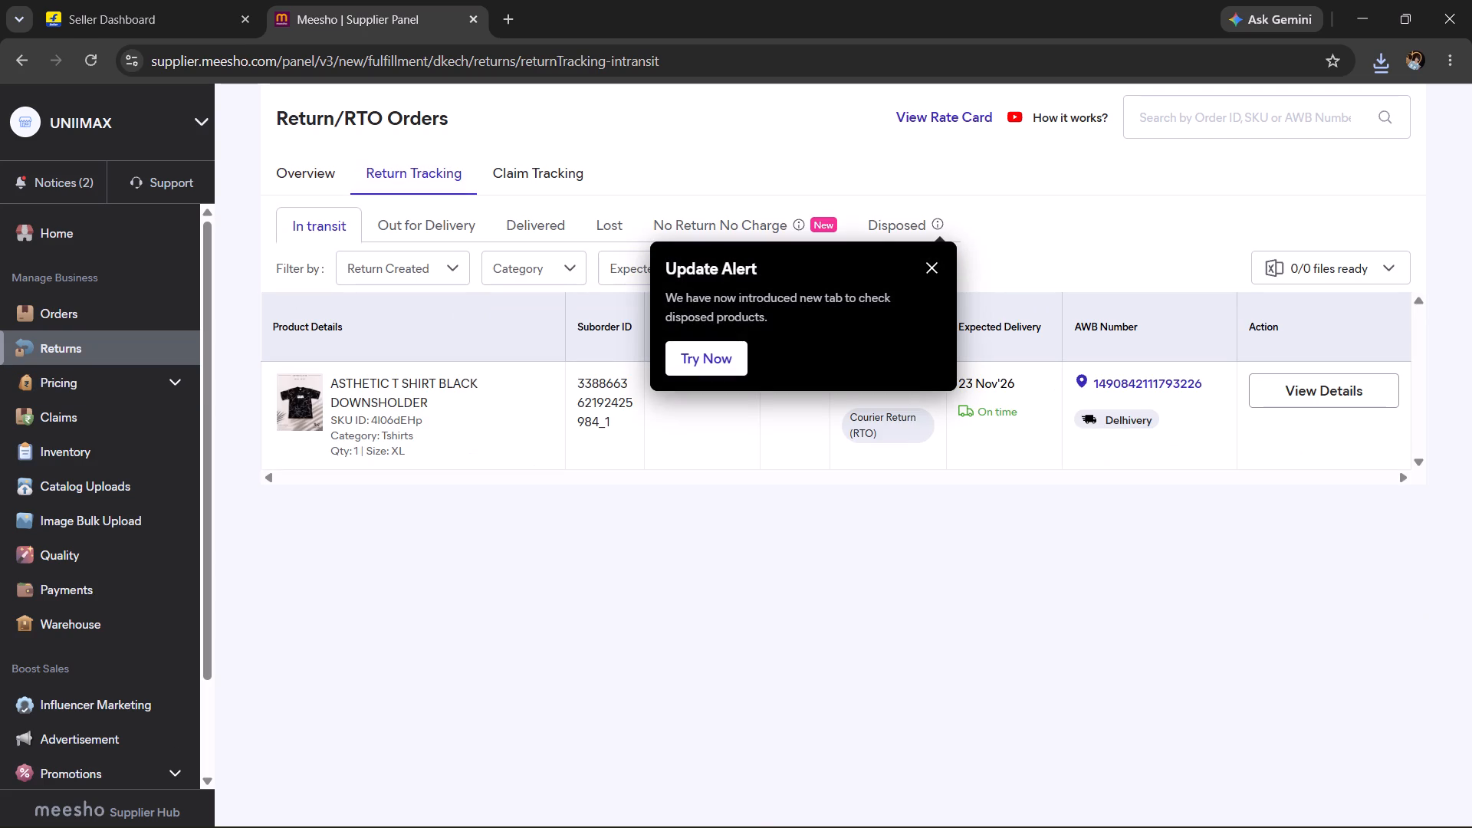
{"action": "left_click", "coordinate": [554, 625]}
{"action": "left_click", "coordinate": [925, 268]}
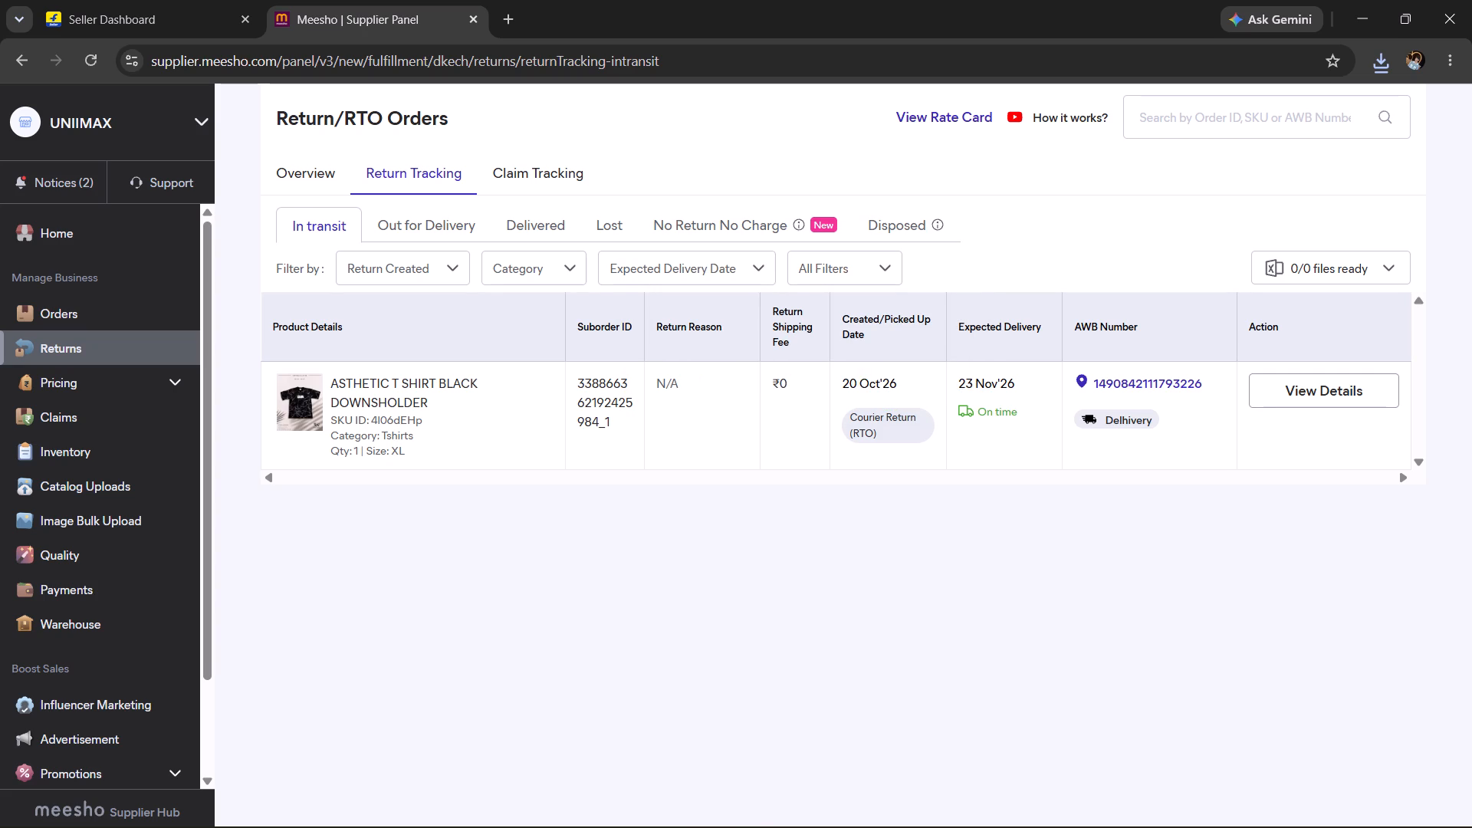
{"action": "scroll", "coordinate": [845, 389], "scroll_direction": "down", "scroll_amount": 1}
Check the Out for Delivery, Delivered, Lost and No Return No Charge returns in Return Tracking.
{"action": "left_click", "coordinate": [439, 218]}
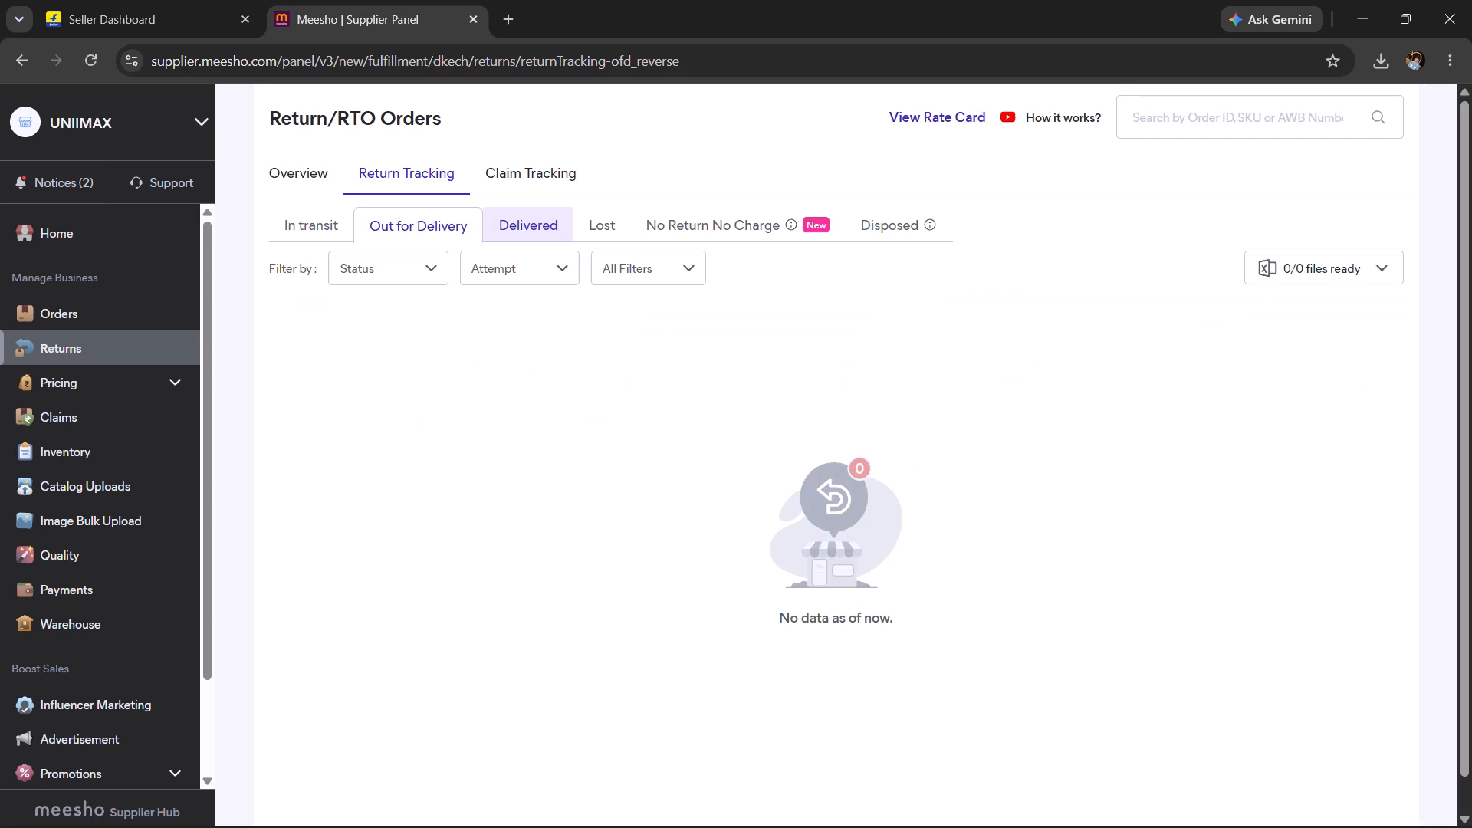
{"action": "left_click", "coordinate": [530, 227]}
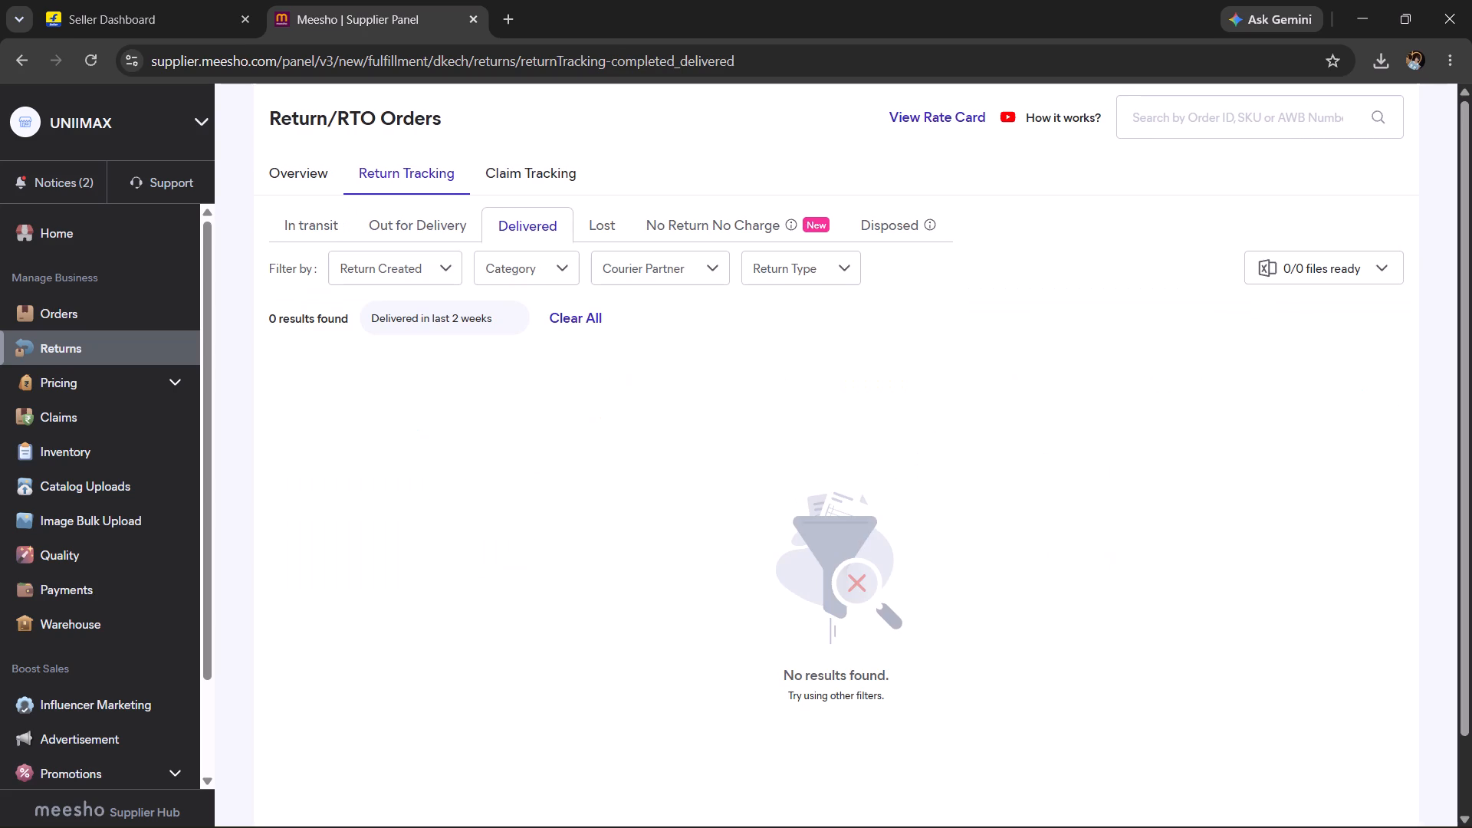
{"action": "left_click", "coordinate": [600, 231]}
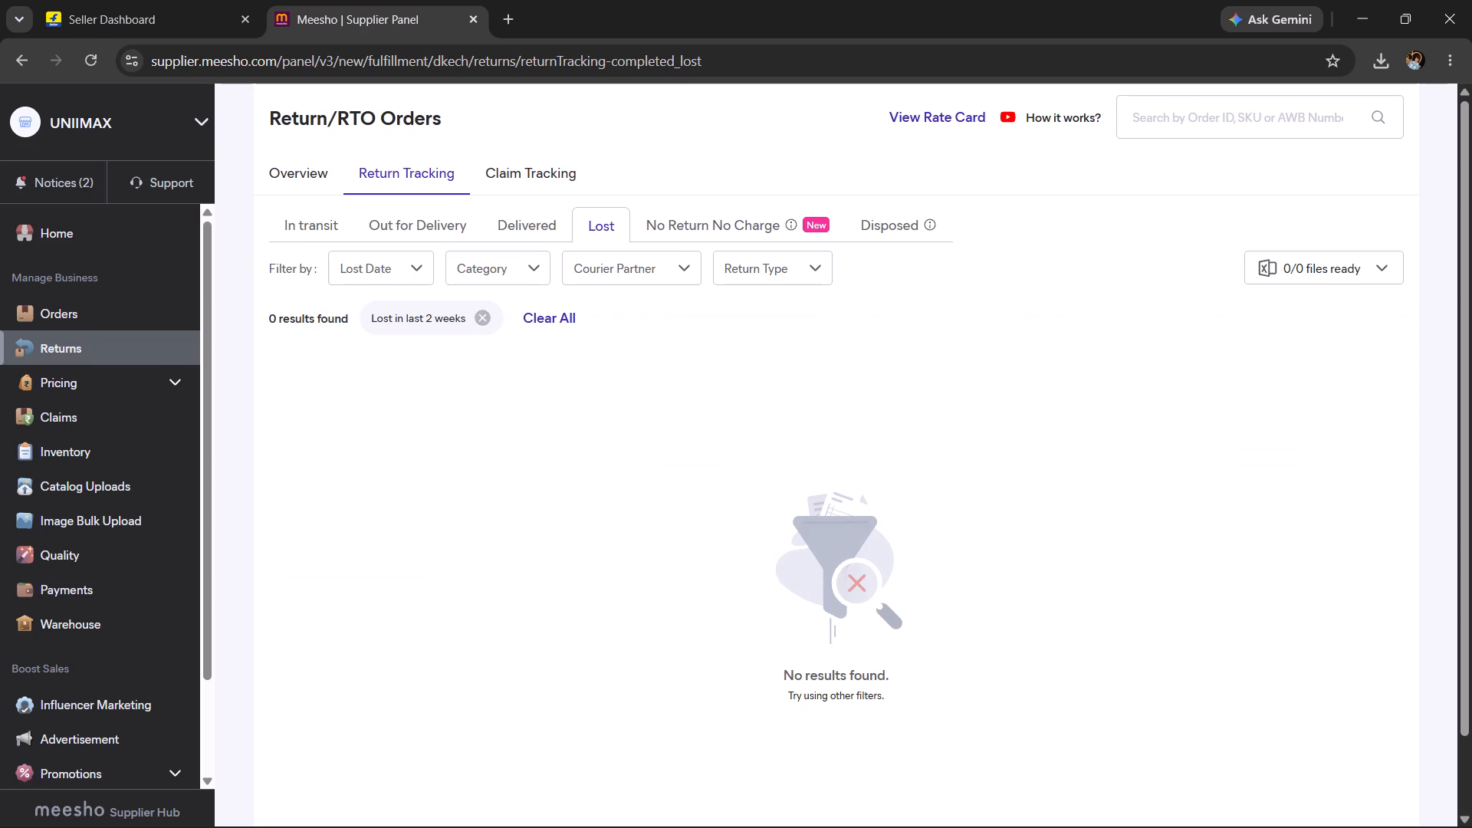
{"action": "left_click", "coordinate": [747, 216]}
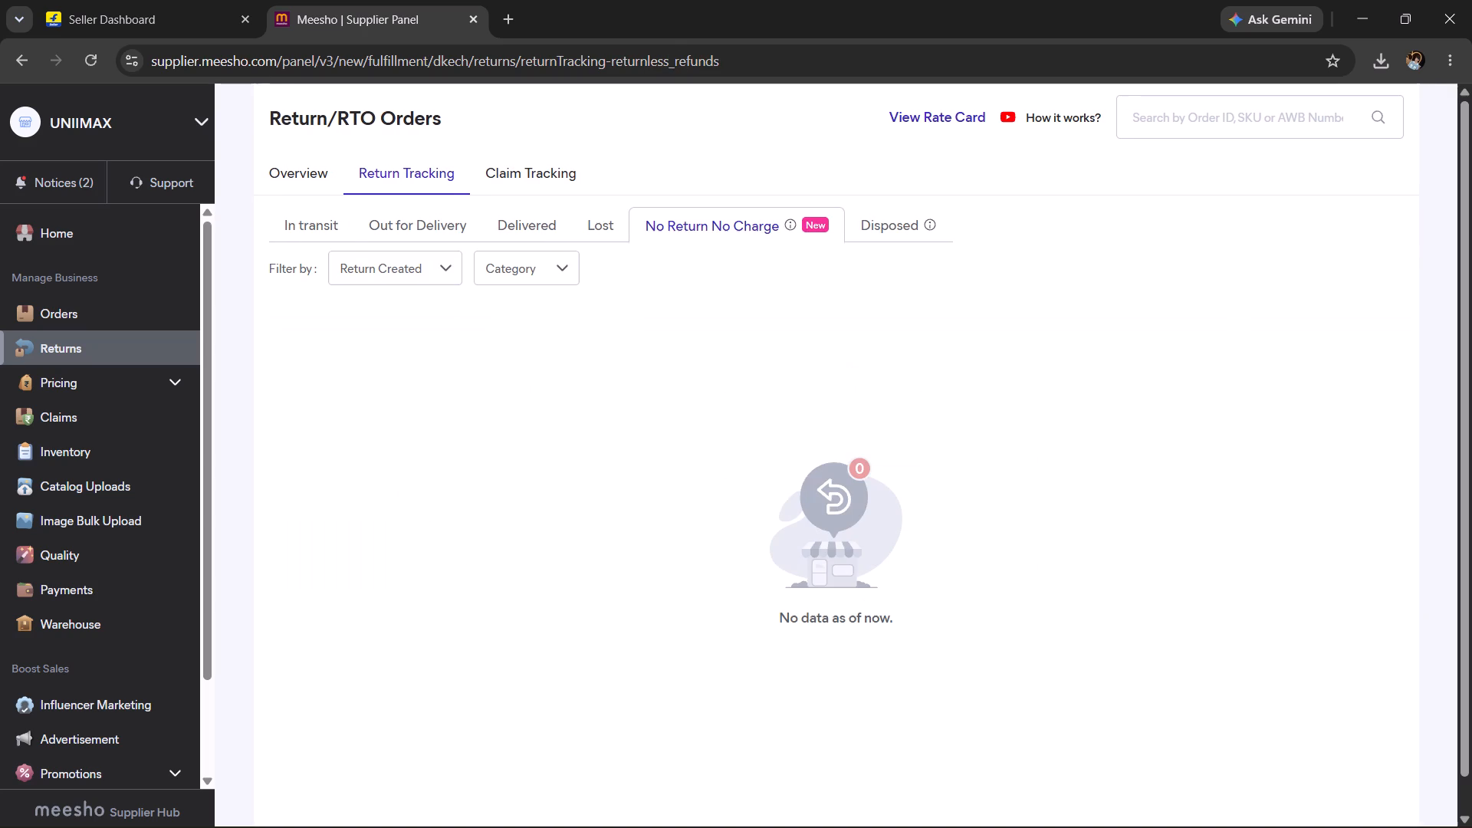
Go back to the In transit returns and view the enlarged product image of the black T-shirt.
{"action": "left_click", "coordinate": [354, 223]}
{"action": "left_click", "coordinate": [321, 238]}
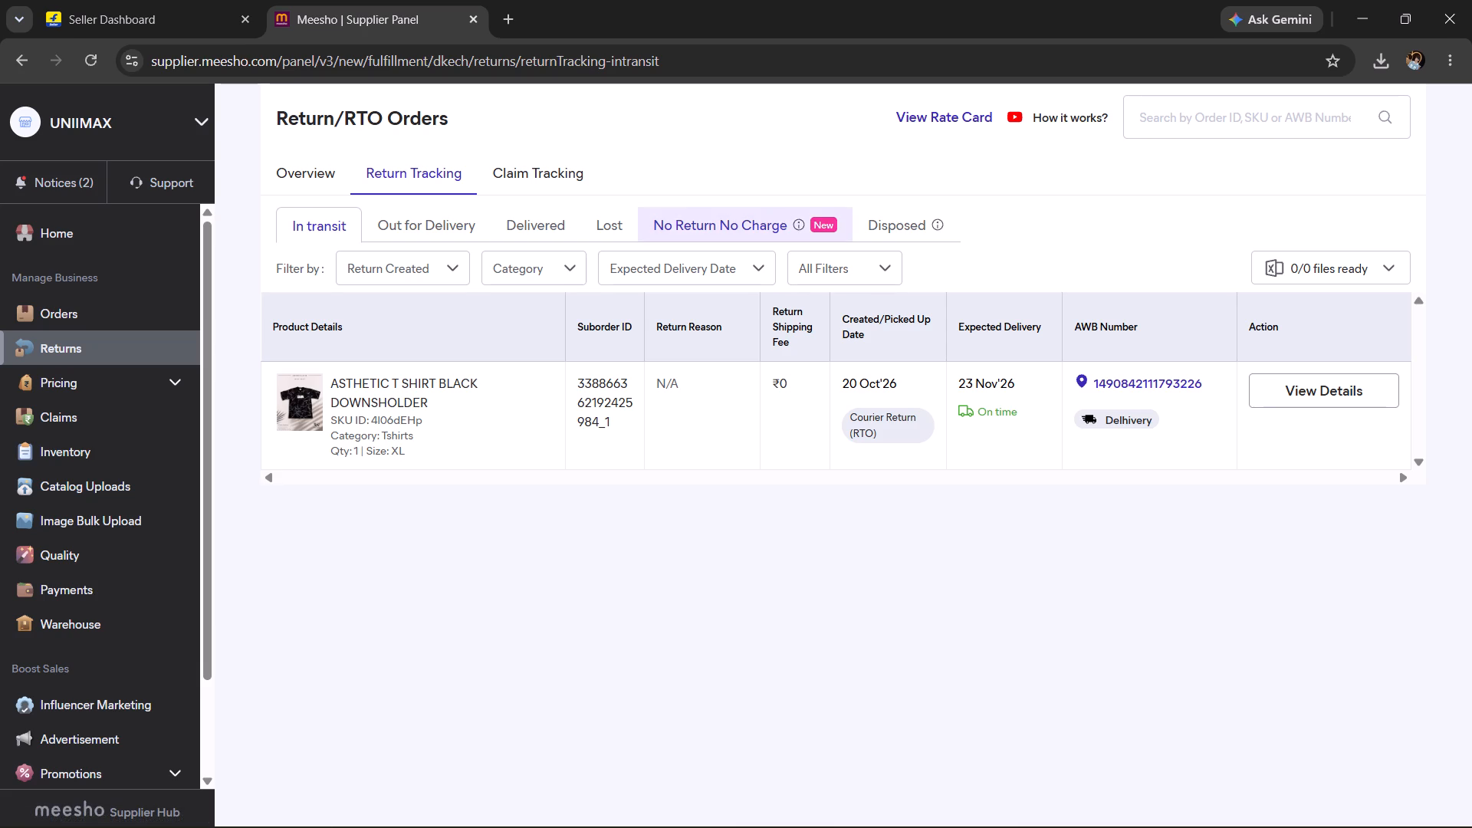
{"action": "double_click", "coordinate": [850, 399]}
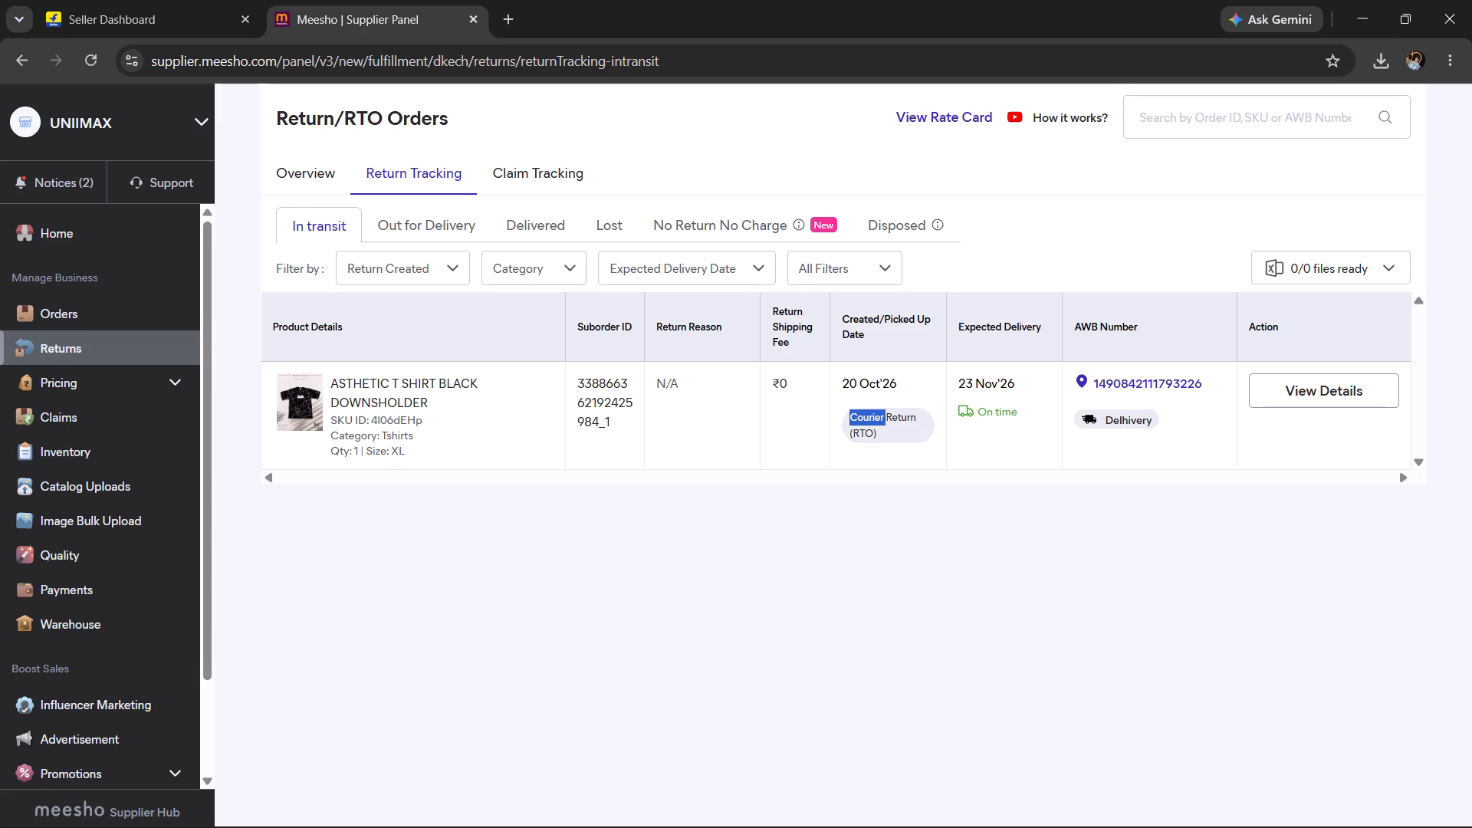
{"action": "left_click", "coordinate": [784, 433]}
{"action": "left_click", "coordinate": [300, 407]}
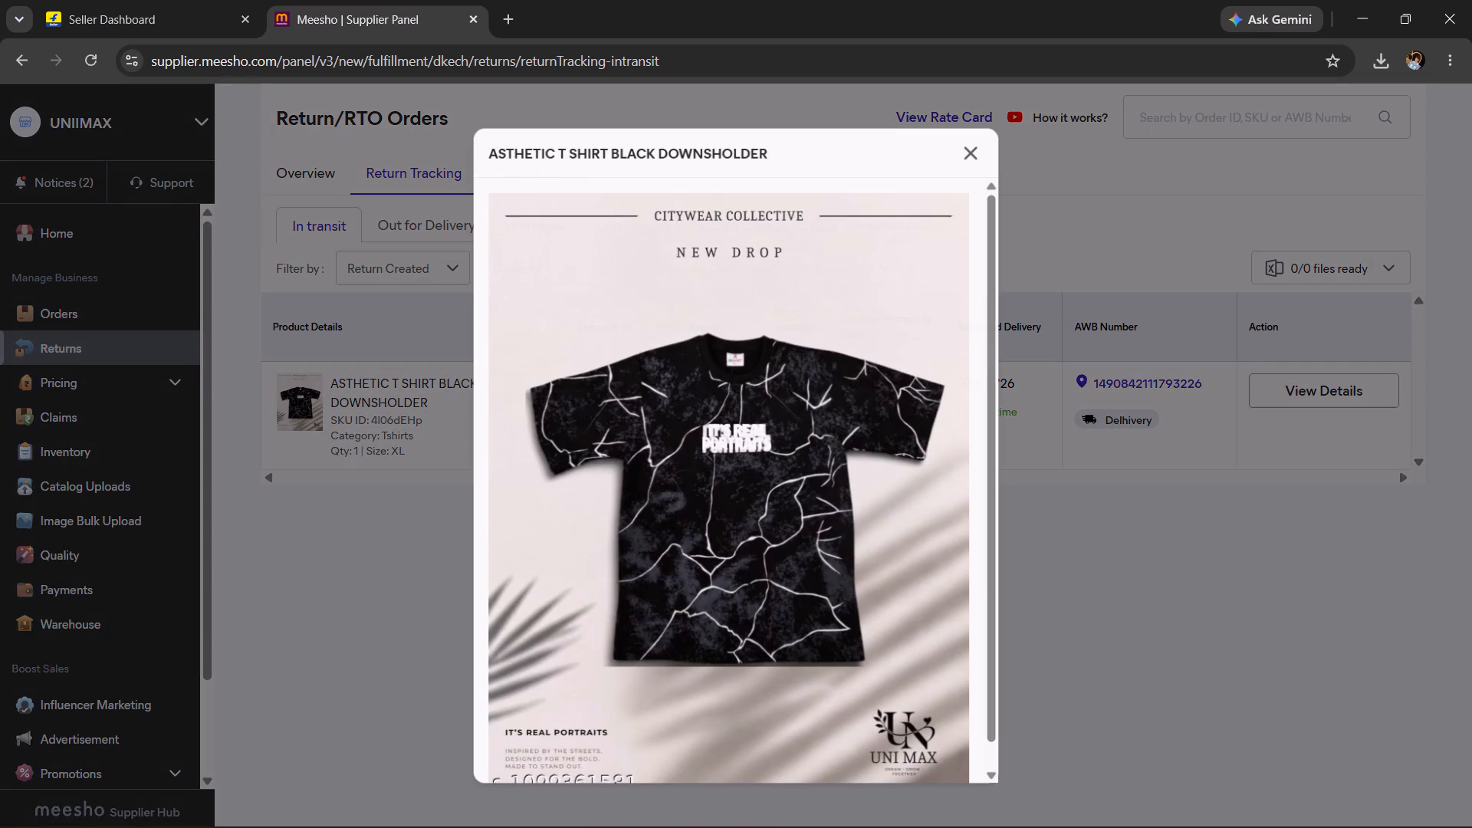
{"action": "left_click", "coordinate": [979, 143]}
{"action": "scroll", "coordinate": [632, 354], "scroll_direction": "down", "scroll_amount": 2}
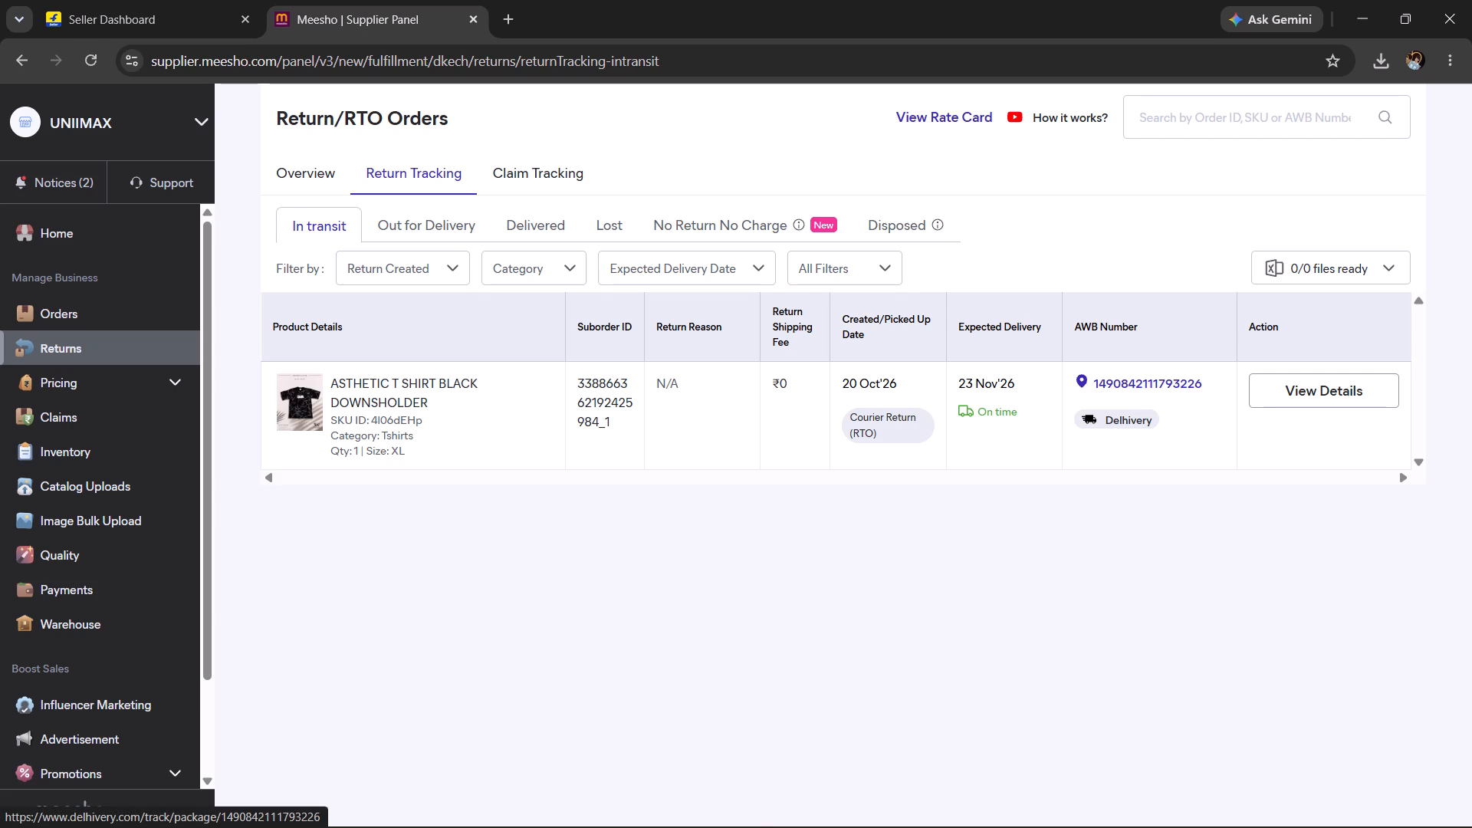
View the Rate Card of reverse shipping charges by parcel weight and close it.
{"action": "left_click", "coordinate": [968, 117]}
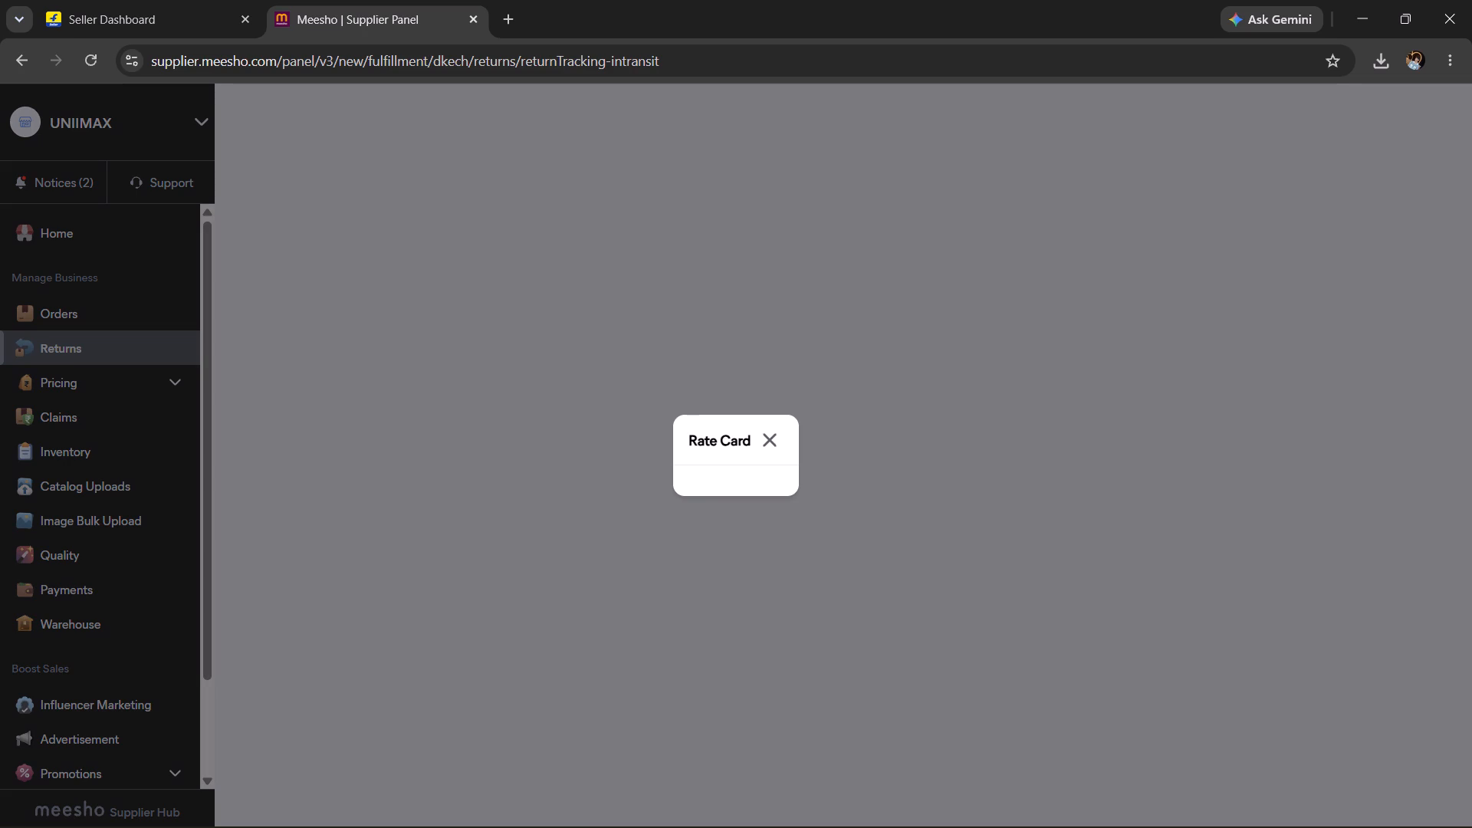
{"action": "scroll", "coordinate": [1007, 437], "scroll_direction": "left", "scroll_amount": 1}
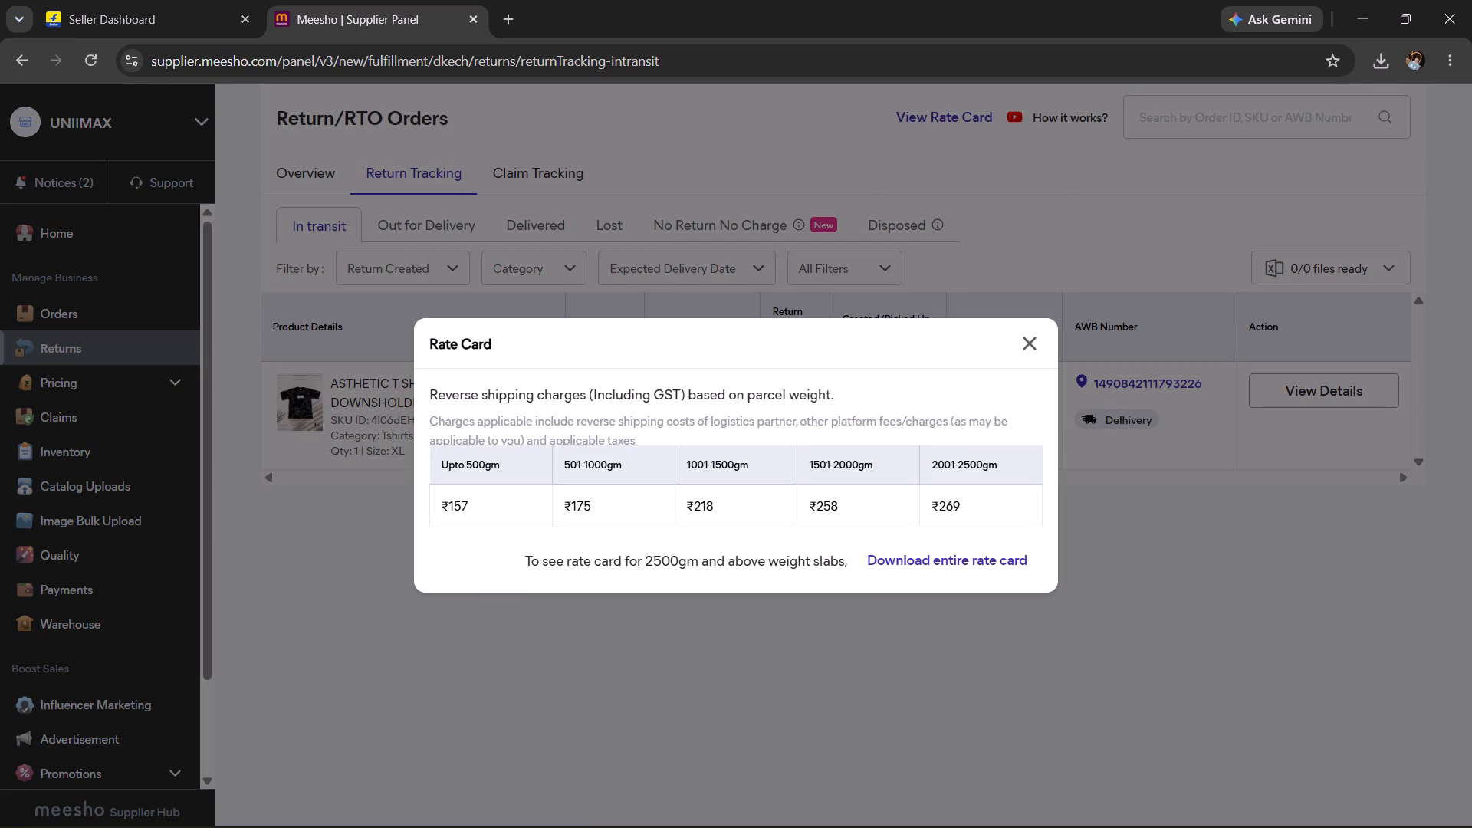
{"action": "left_click", "coordinate": [1031, 351]}
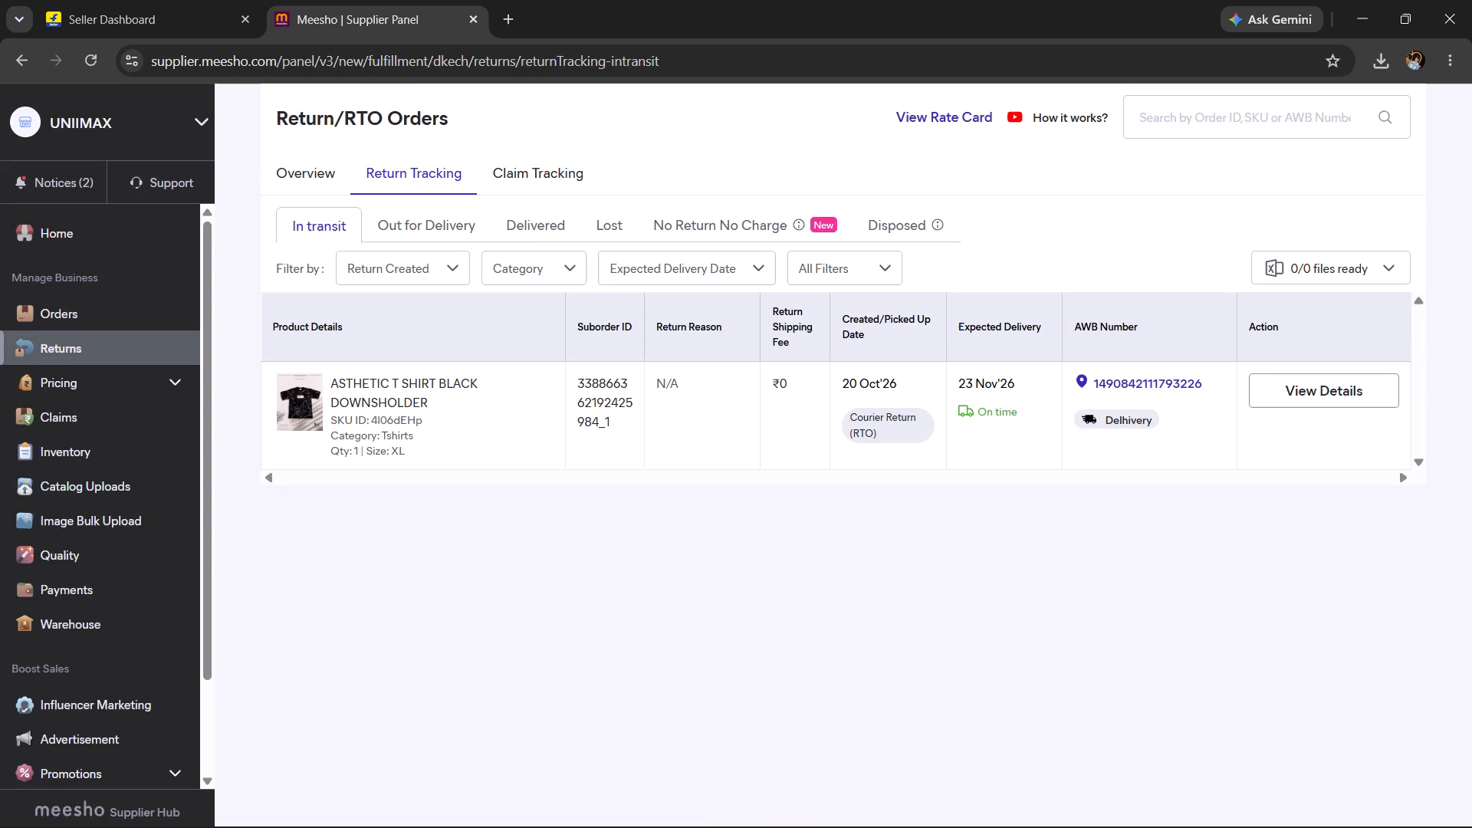
Open the T-shirt's Return Details, follow its AWB number to the Delhivery tracking page, and close that page.
{"action": "left_click", "coordinate": [1308, 397]}
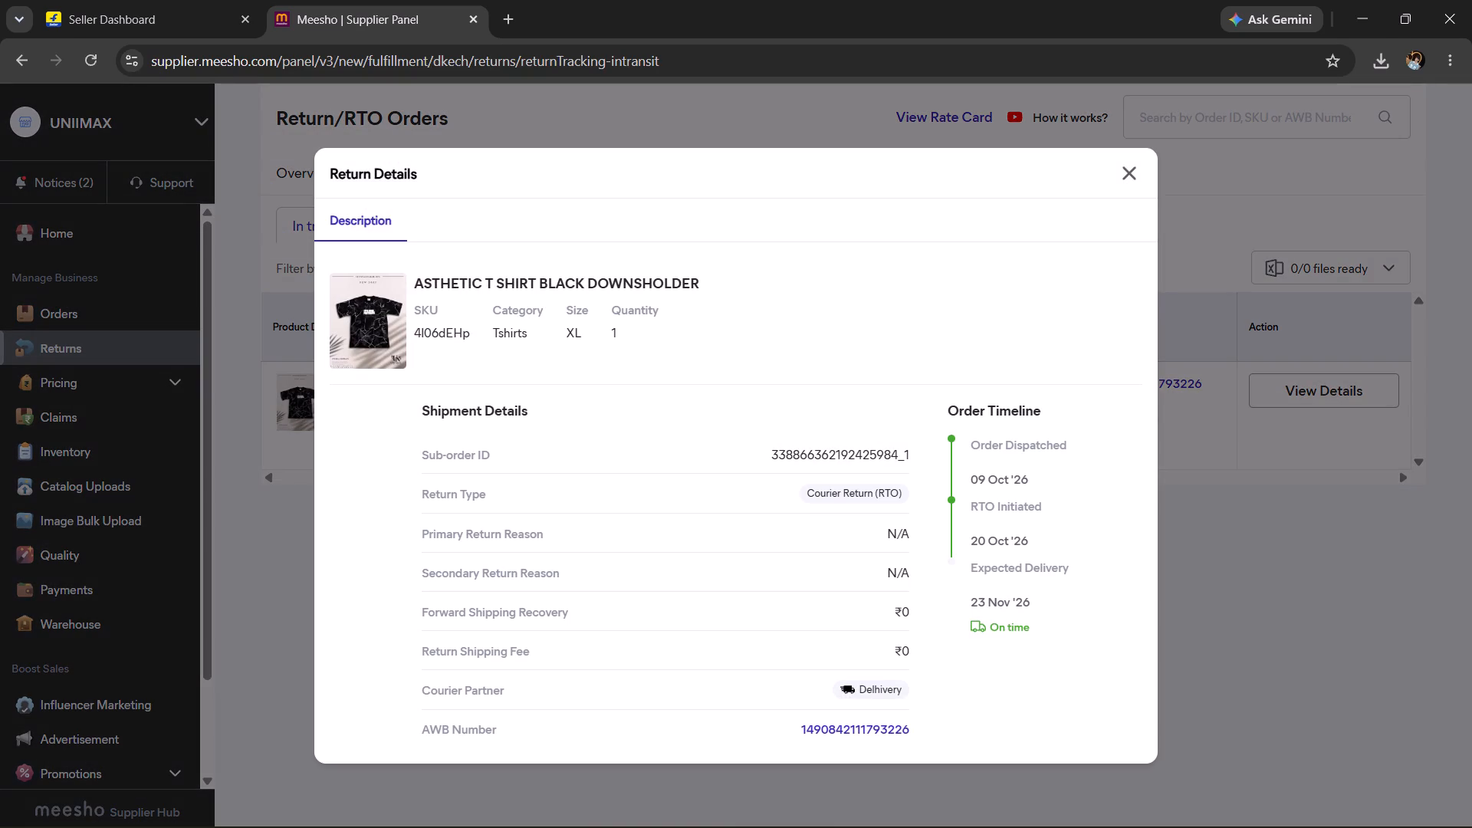
{"action": "scroll", "coordinate": [1045, 502], "scroll_direction": "down", "scroll_amount": 1}
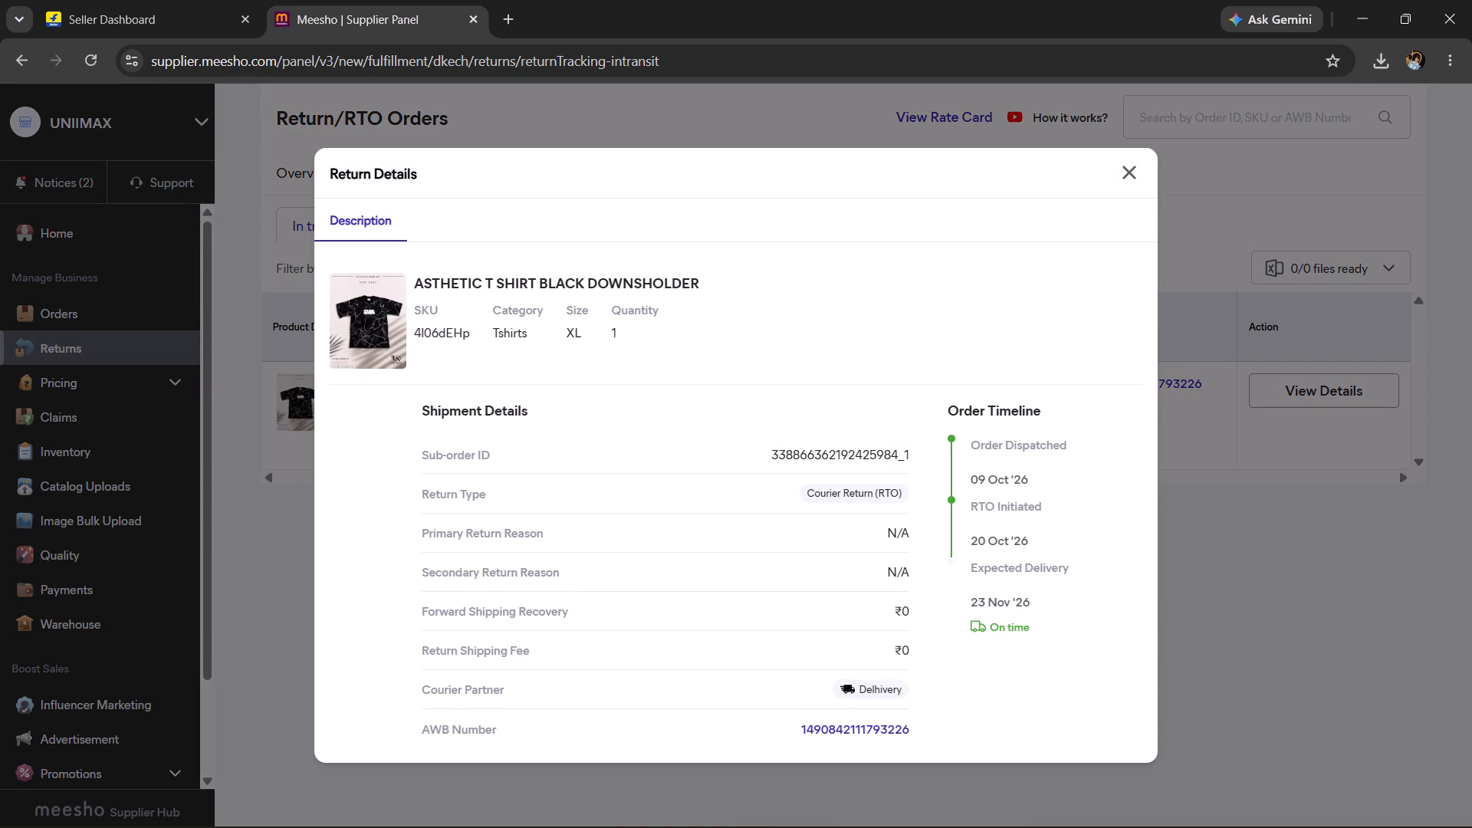
{"action": "left_click", "coordinate": [849, 728]}
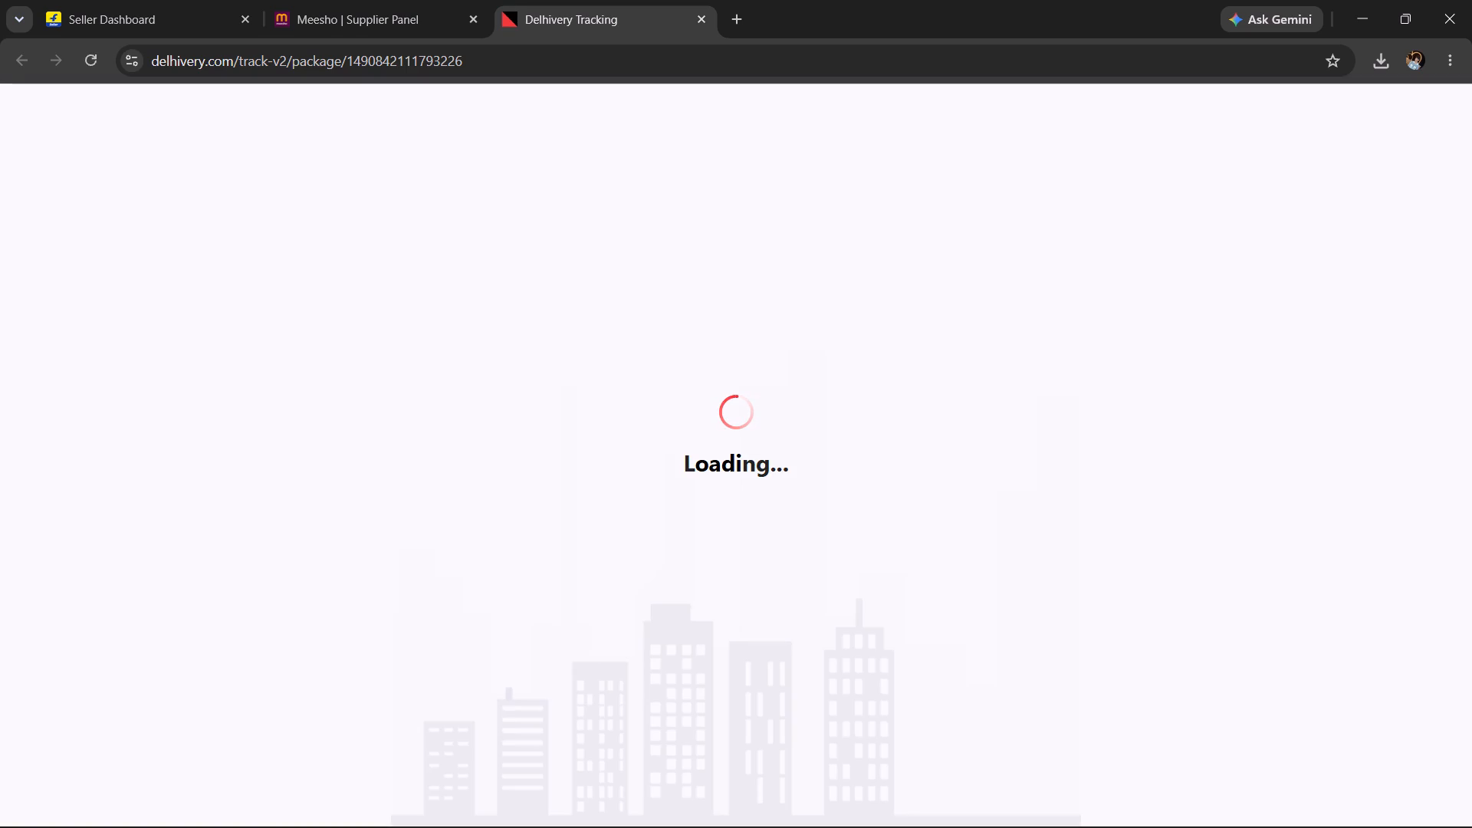
{"action": "left_click", "coordinate": [708, 17]}
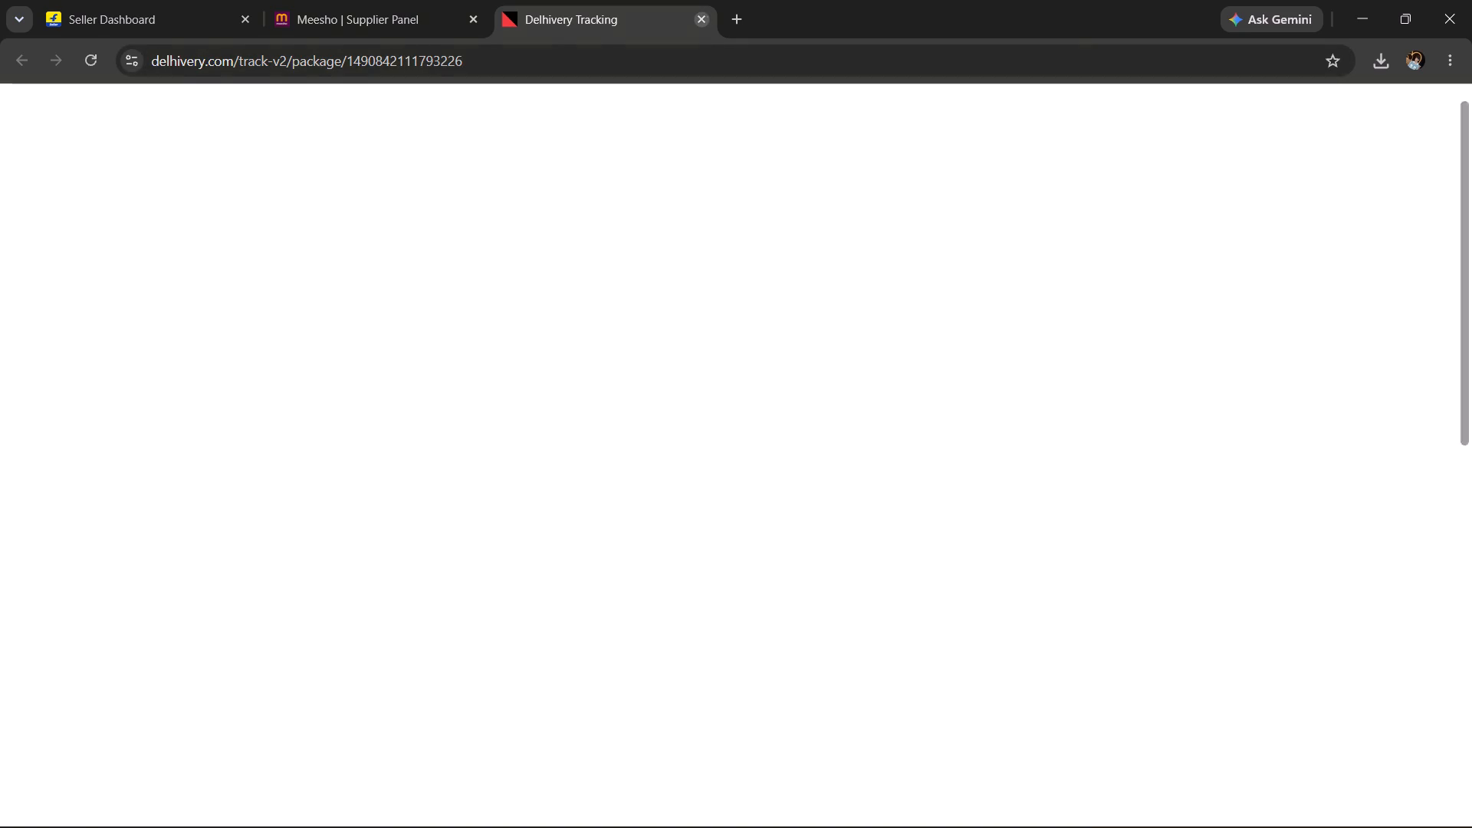
Examine the shipment details and order timeline in the T-shirt's Return Details, and close them.
{"action": "scroll", "coordinate": [685, 554], "scroll_direction": "down", "scroll_amount": 1}
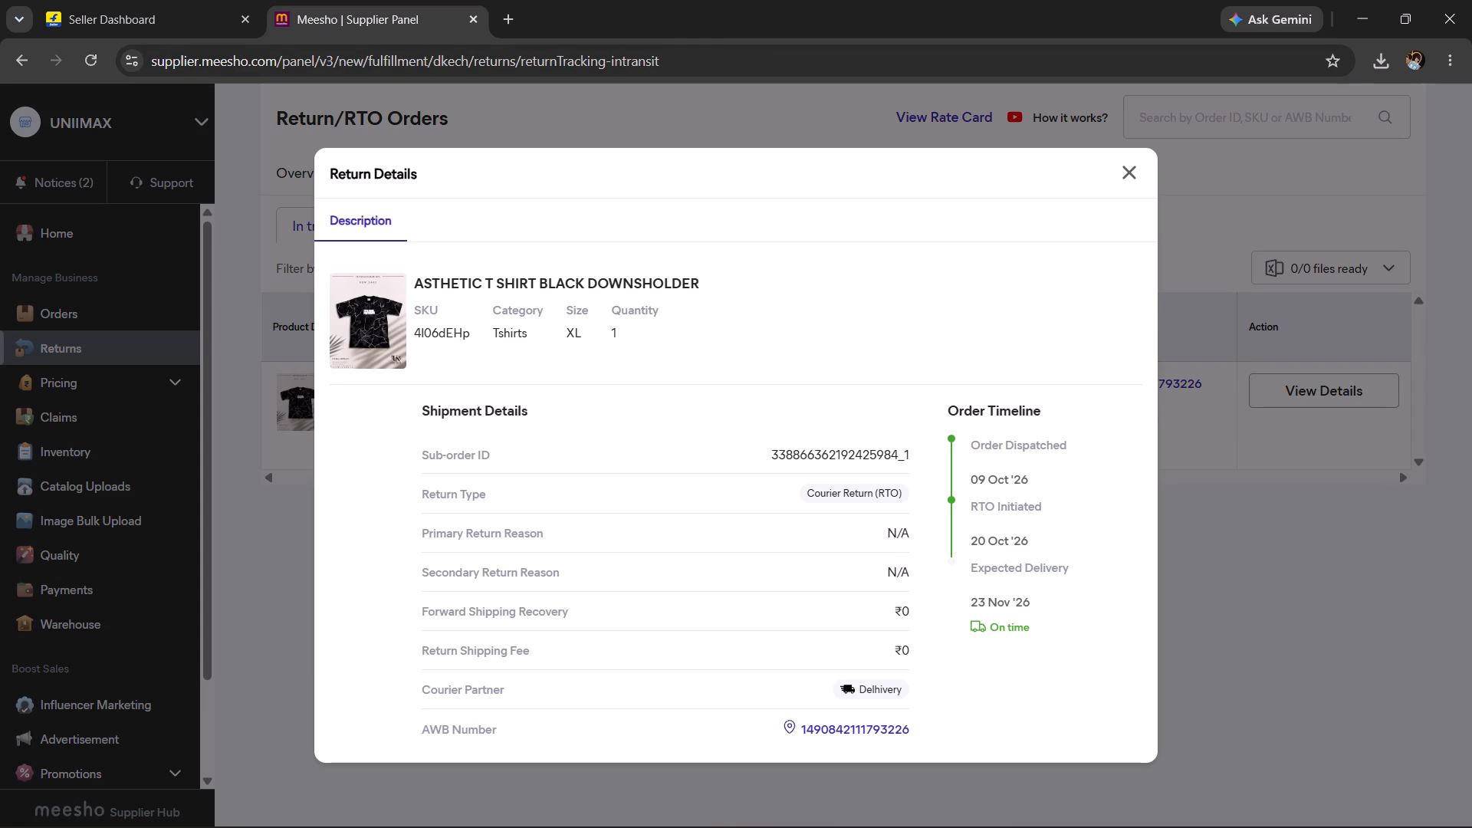
{"action": "scroll", "coordinate": [685, 554], "scroll_direction": "down", "scroll_amount": 1}
{"action": "left_click", "coordinate": [694, 626]}
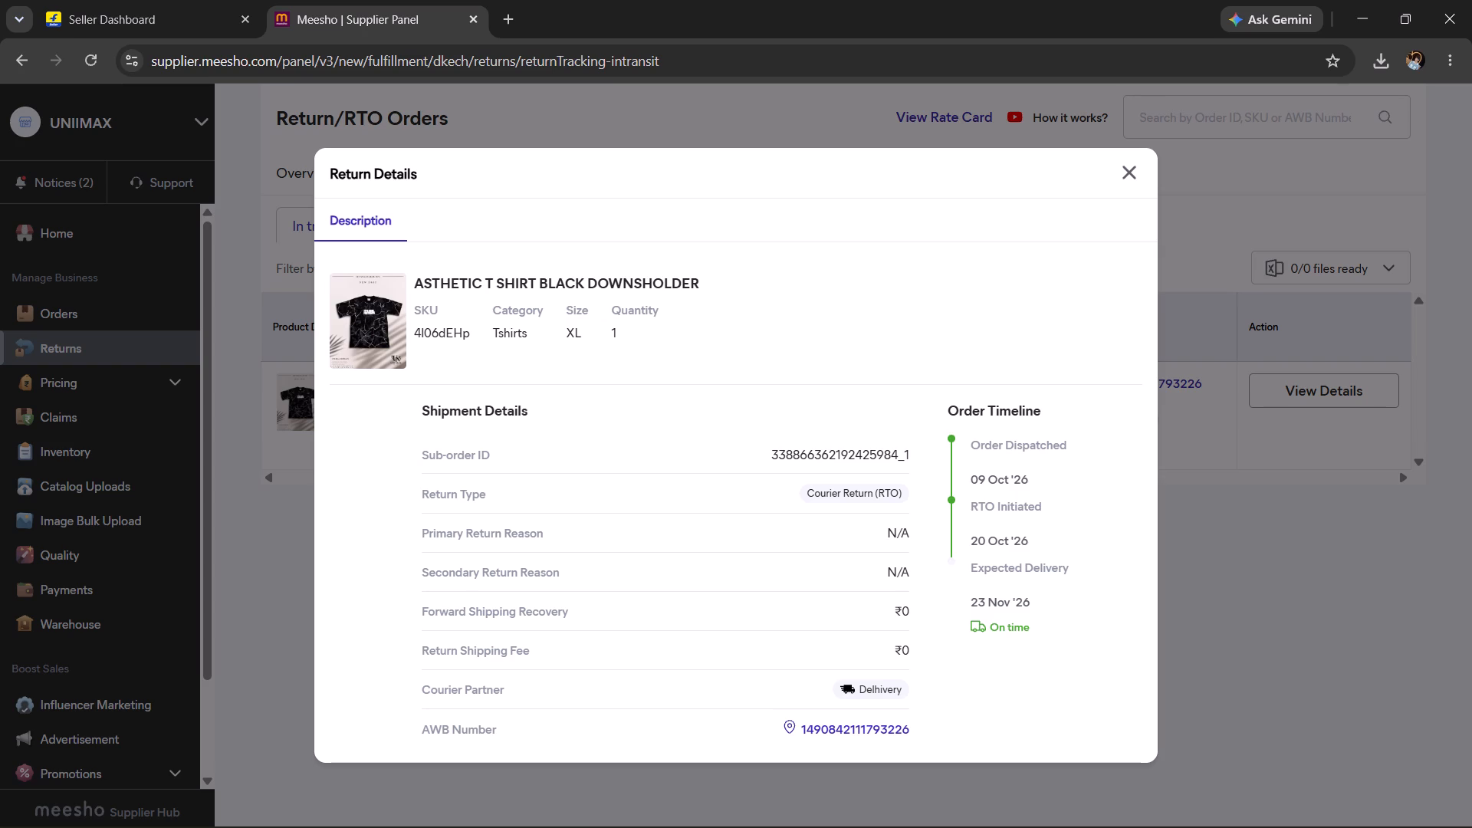
{"action": "left_click", "coordinate": [978, 506]}
{"action": "left_click", "coordinate": [986, 492]}
{"action": "left_click", "coordinate": [1122, 177]}
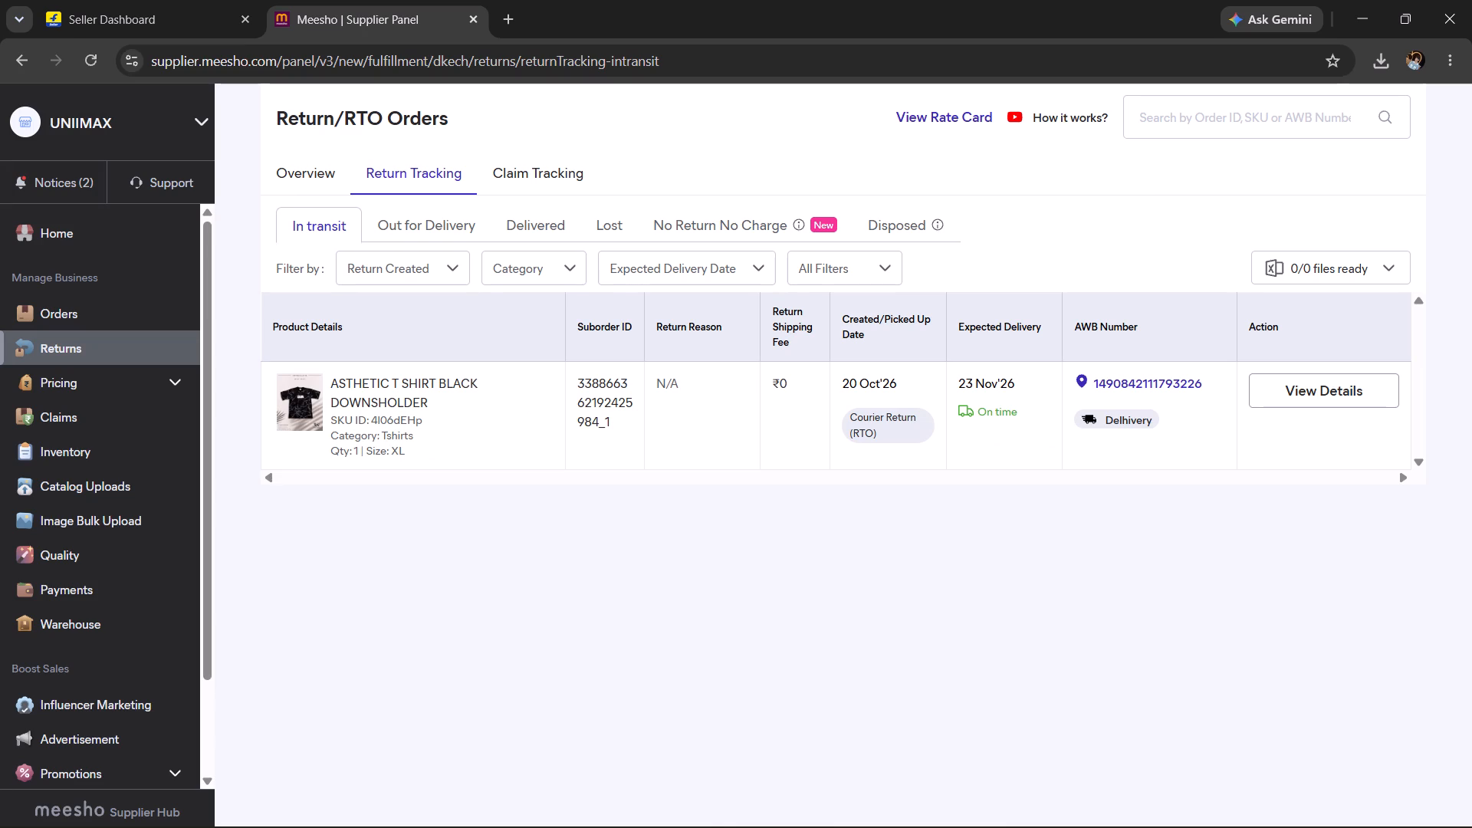
Open the Delhivery tracking page for the in-transit T-shirt return from its AWB number in the list.
{"action": "left_click", "coordinate": [1150, 385]}
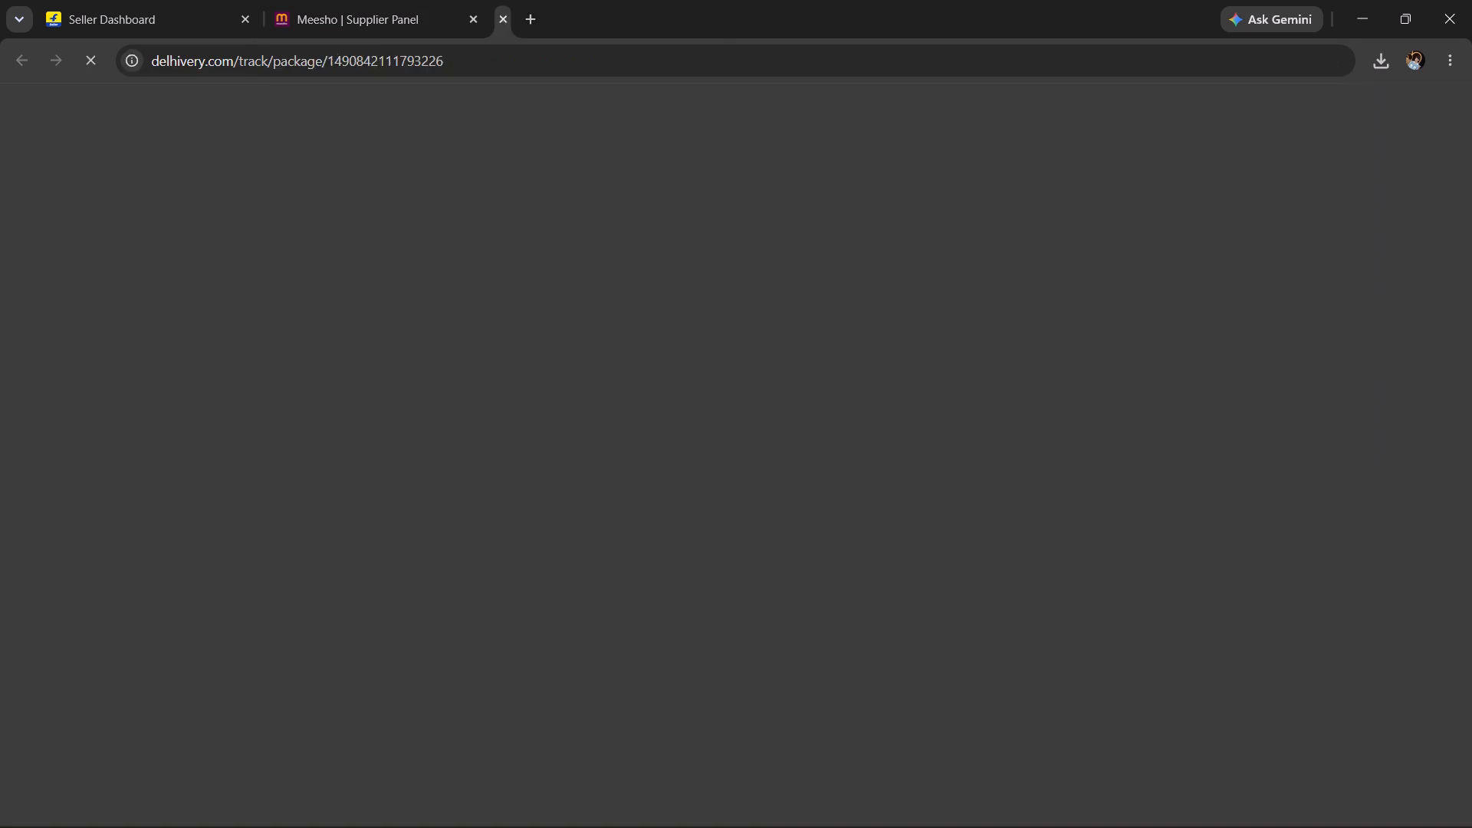
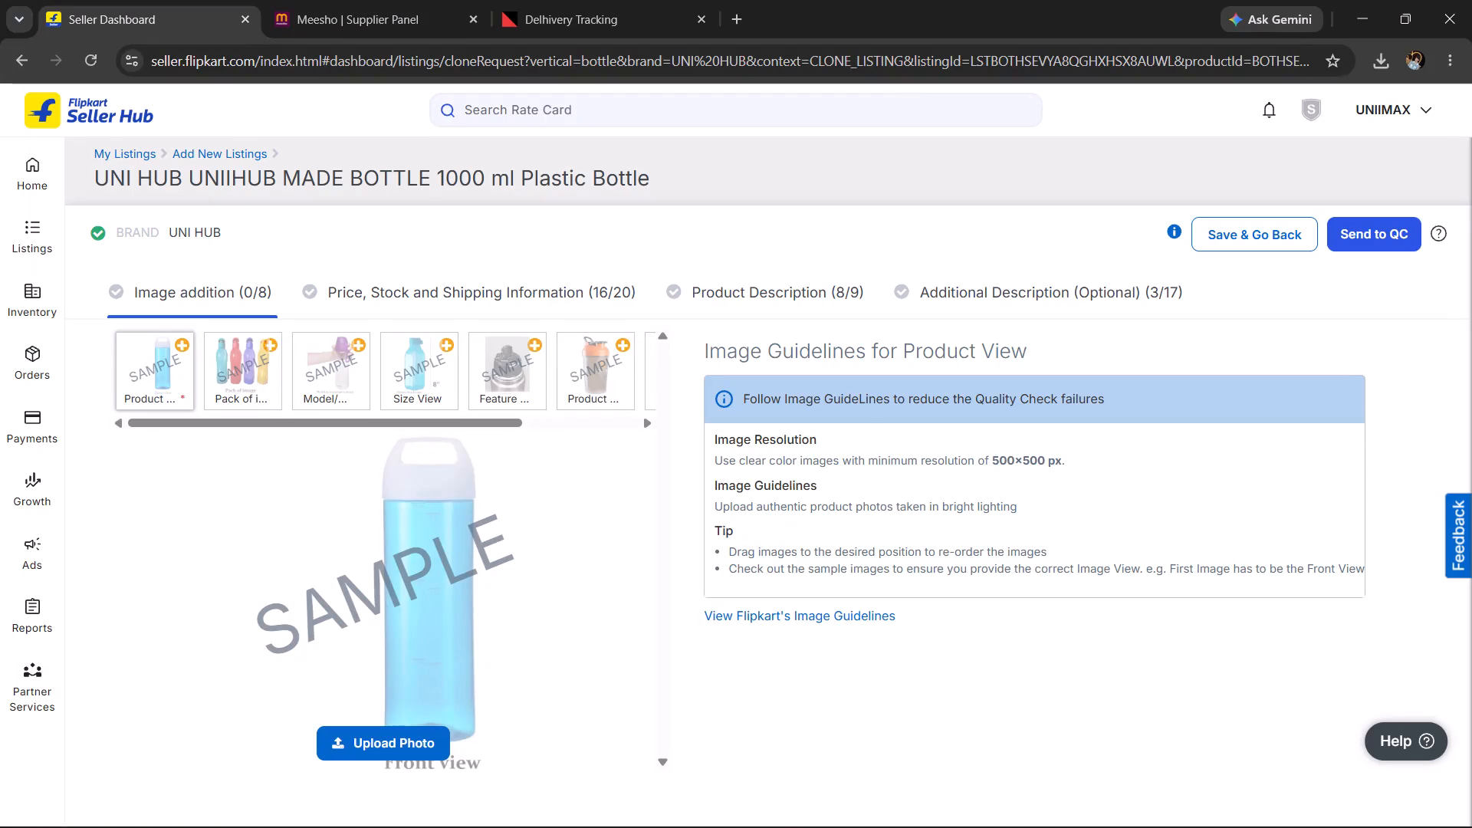
Check the Additional Description and Product Description sections of the copied bottle listing for fields still to fill in.
{"action": "left_click", "coordinate": [1047, 275]}
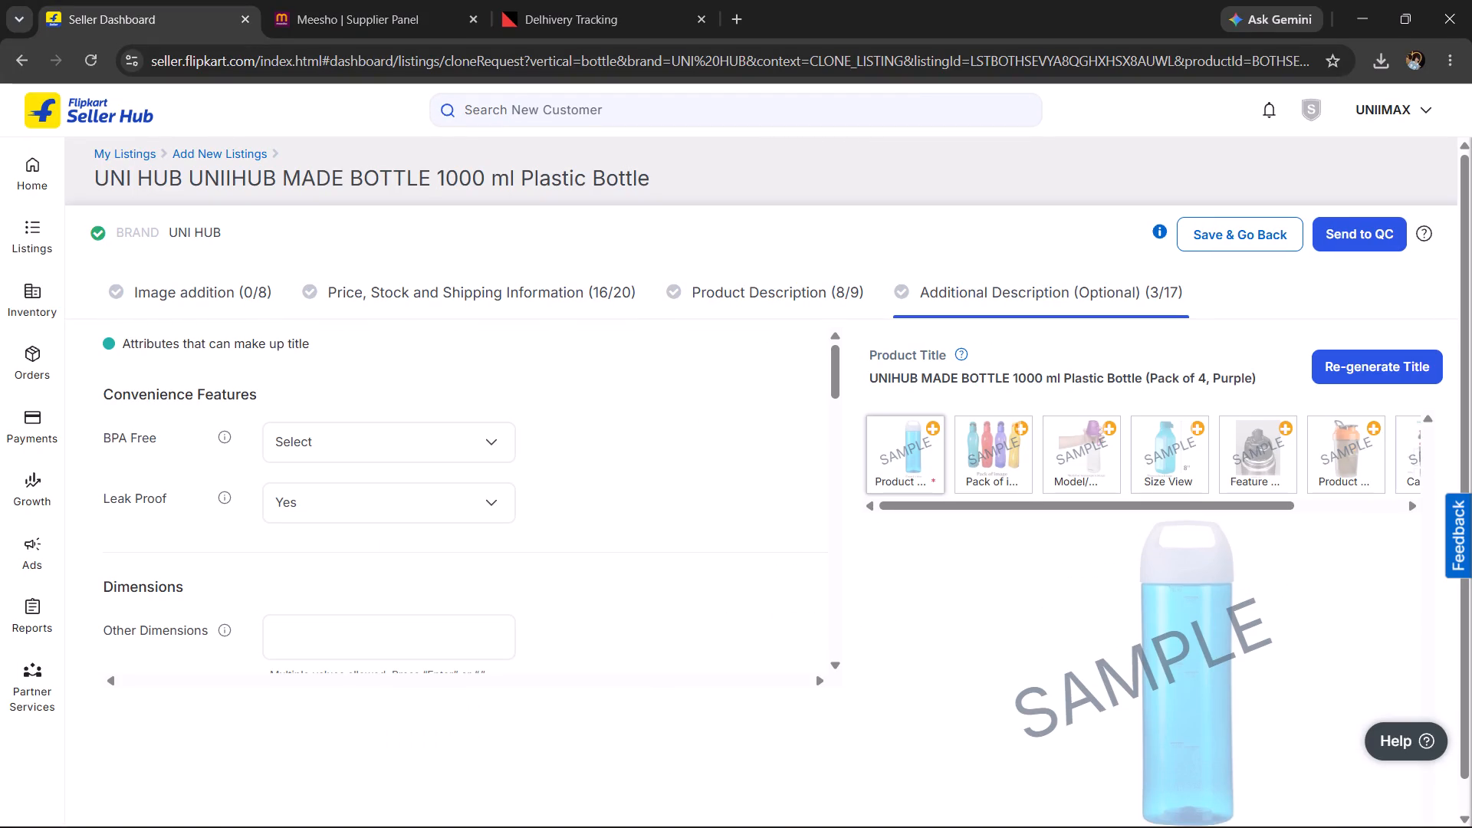
{"action": "left_click", "coordinate": [1296, 272]}
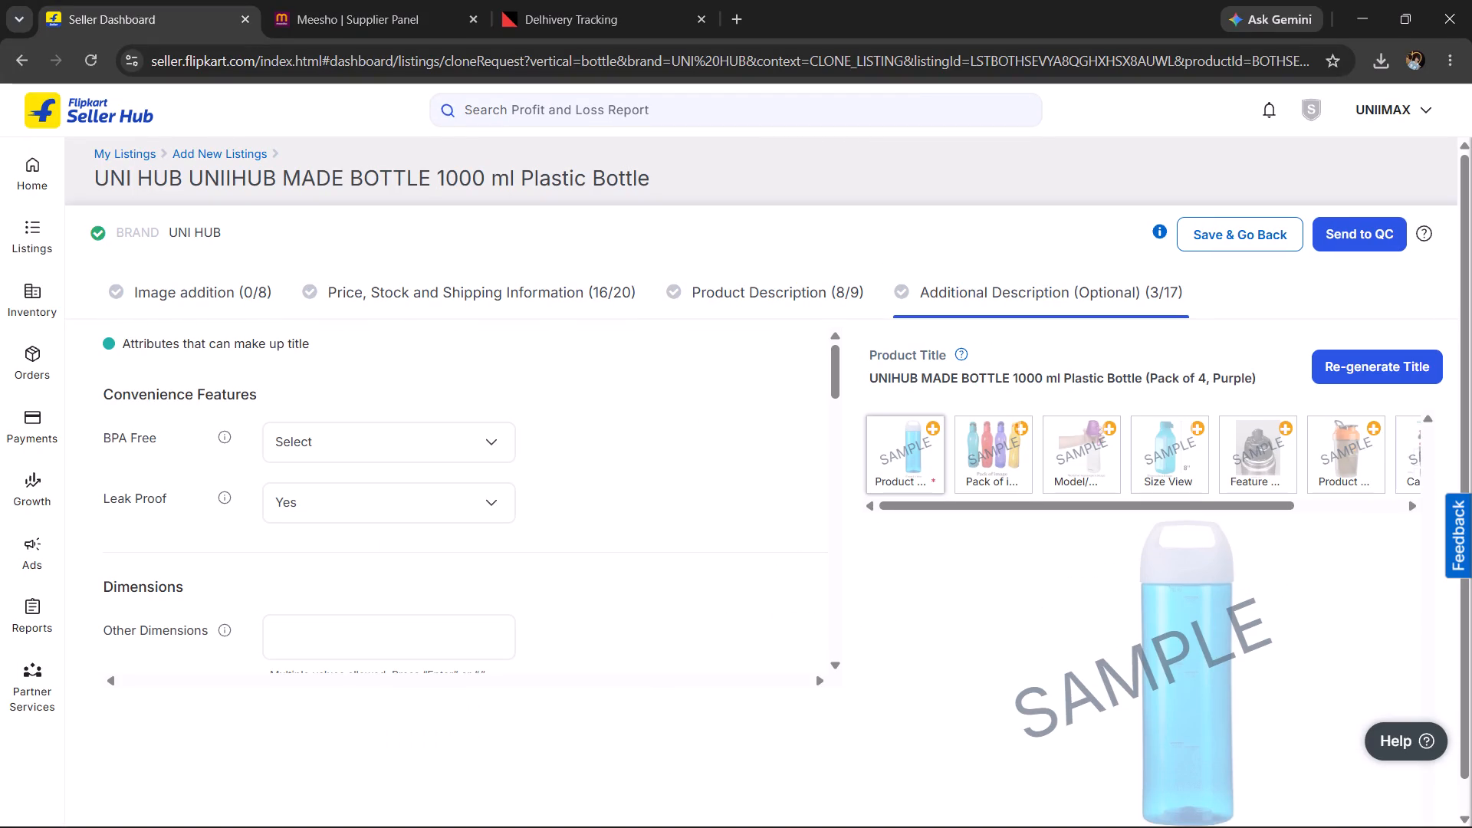
{"action": "left_click", "coordinate": [1306, 297]}
{"action": "left_click", "coordinate": [828, 291]}
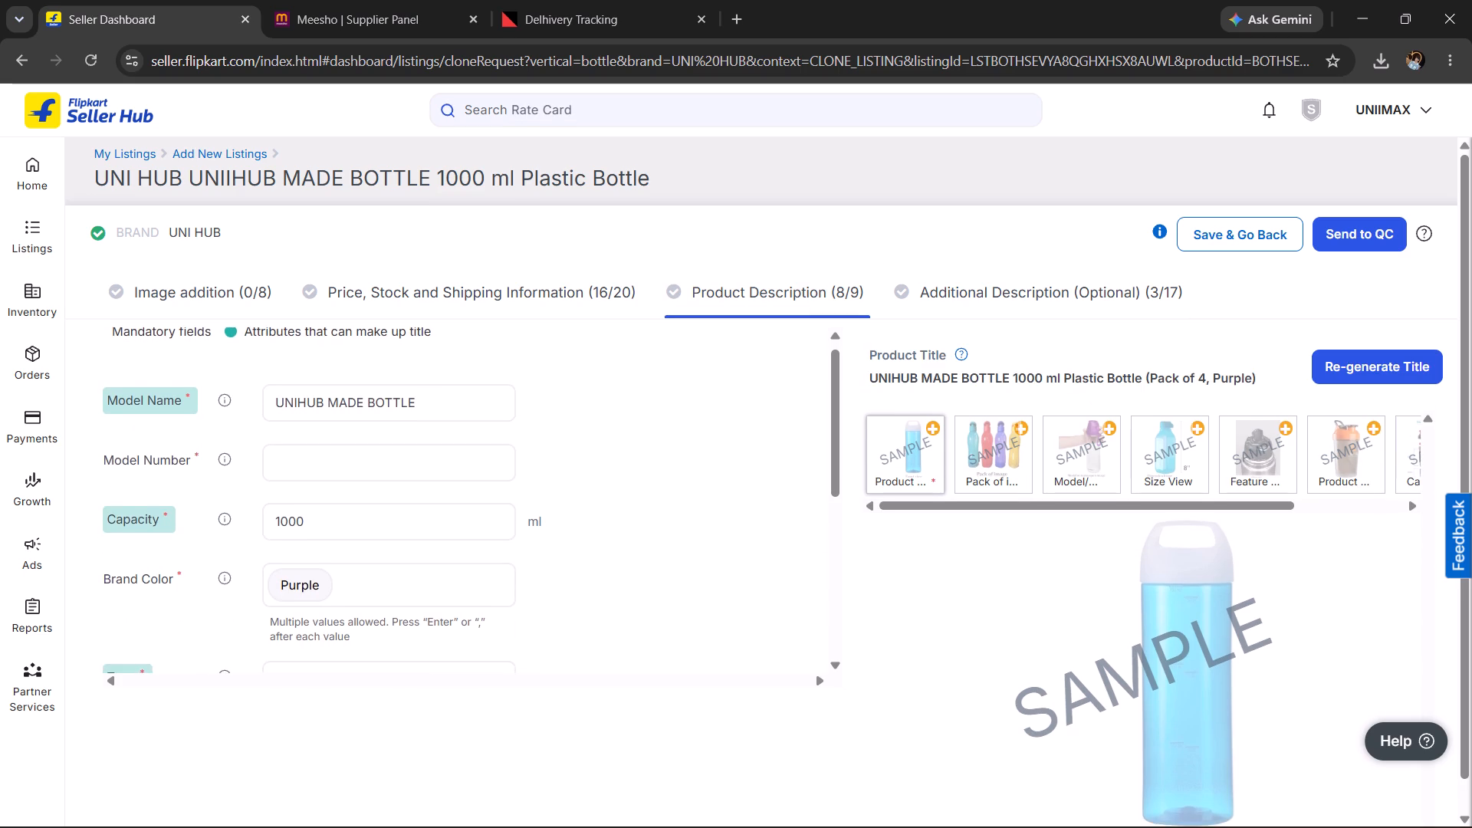
{"action": "left_click", "coordinate": [432, 485]}
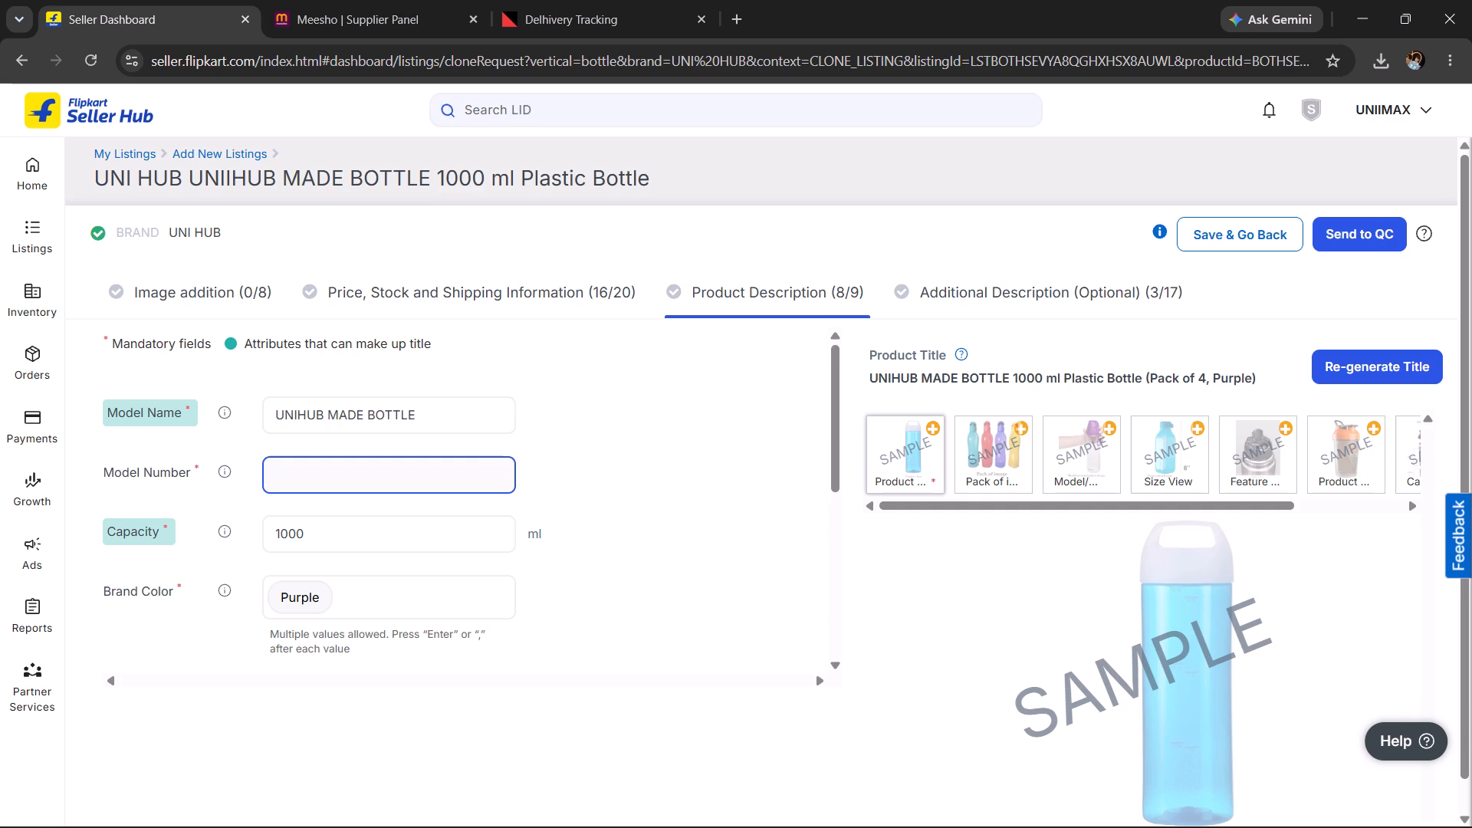
Enter BOTTLE/BLACK/4 as the Seller SKU ID in the Price, Stock and Shipping Information section.
{"action": "left_click", "coordinate": [384, 285]}
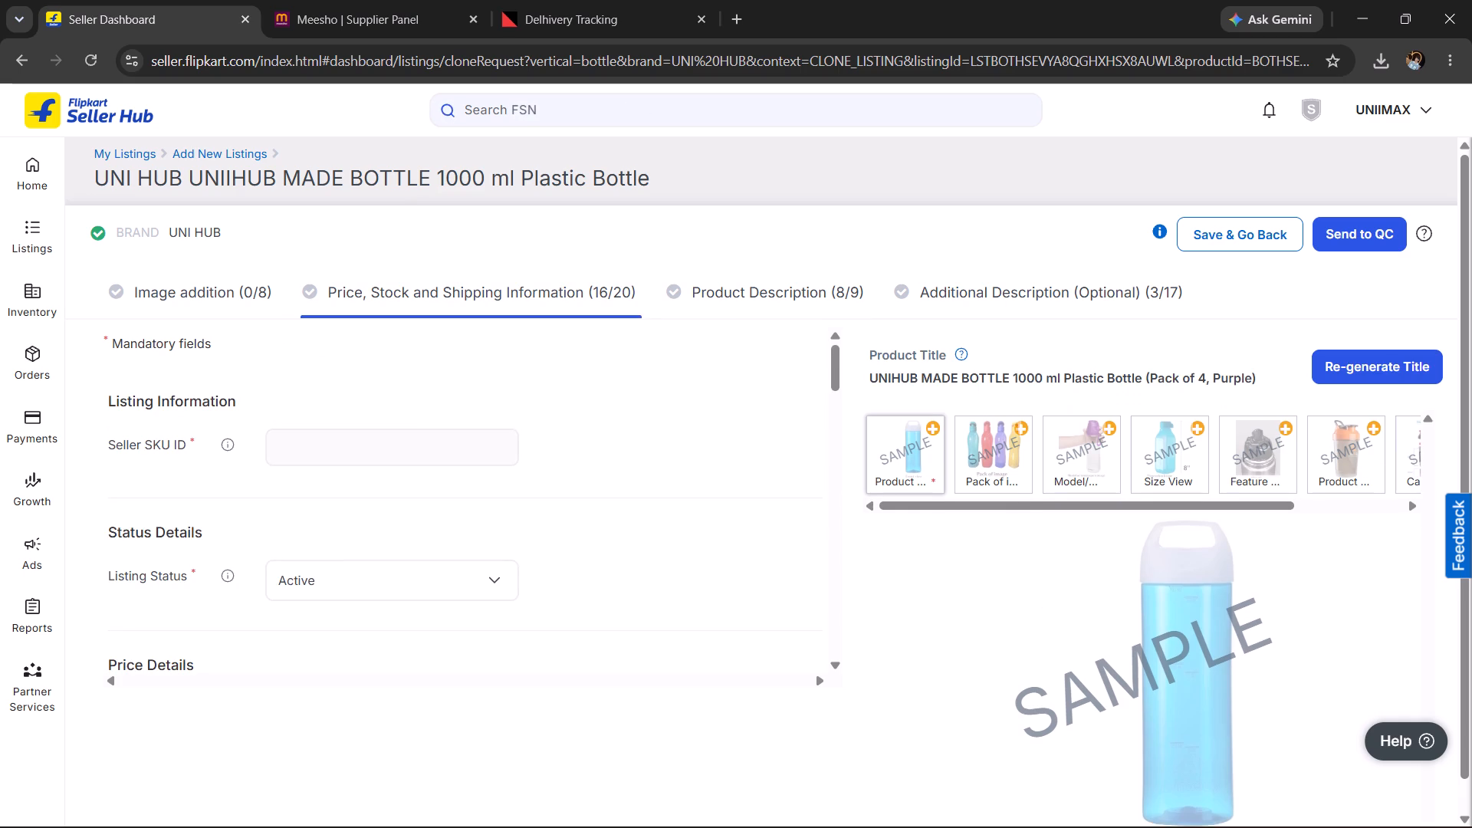
{"action": "left_click", "coordinate": [463, 453]}
{"action": "scroll", "coordinate": [560, 463], "scroll_direction": "down", "scroll_amount": 1}
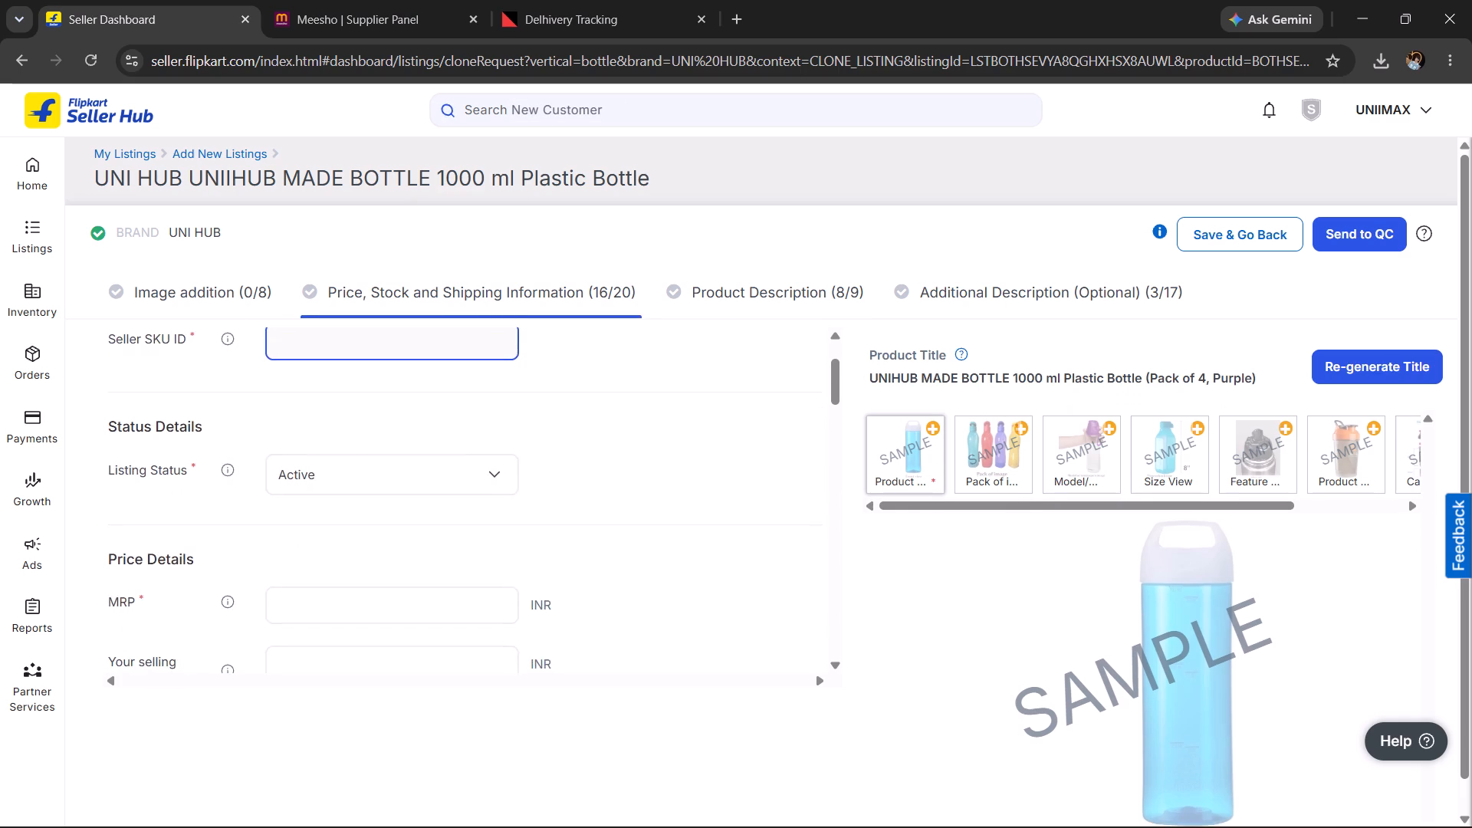
{"action": "scroll", "coordinate": [560, 463], "scroll_direction": "up", "scroll_amount": 5}
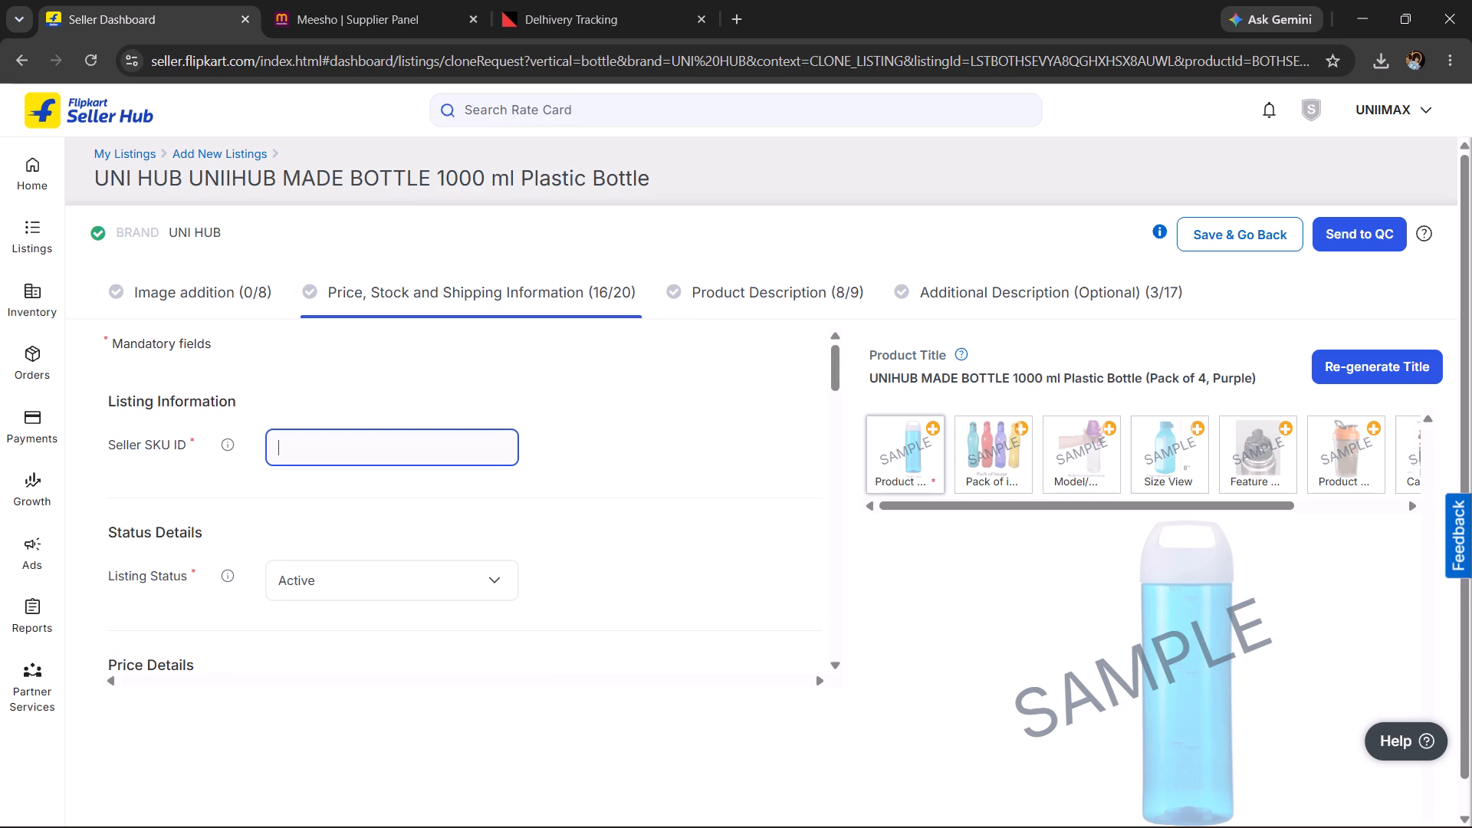
{"action": "key", "text": "shift+b"}
{"action": "key", "text": "o"}
{"action": "key", "text": "backslash"}
{"action": "key", "text": "BackSpace"}
{"action": "key", "text": "BackSpace"}
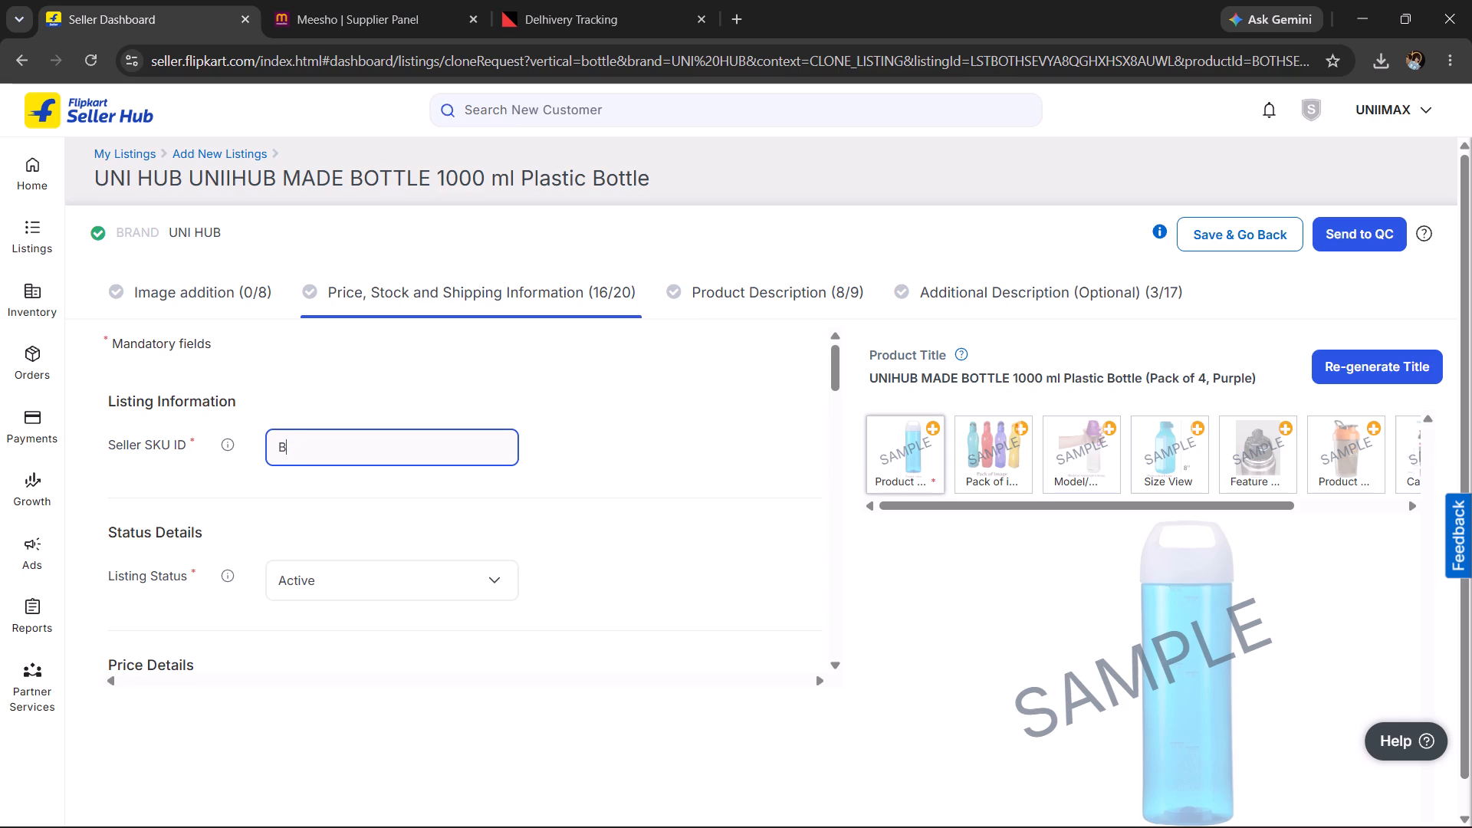
{"action": "type", "text": "OTT"}
{"action": "type", "text": "LE"}
{"action": "key", "text": "slash"}
{"action": "type", "text": "BLACK?"}
{"action": "key", "text": "BackSpace"}
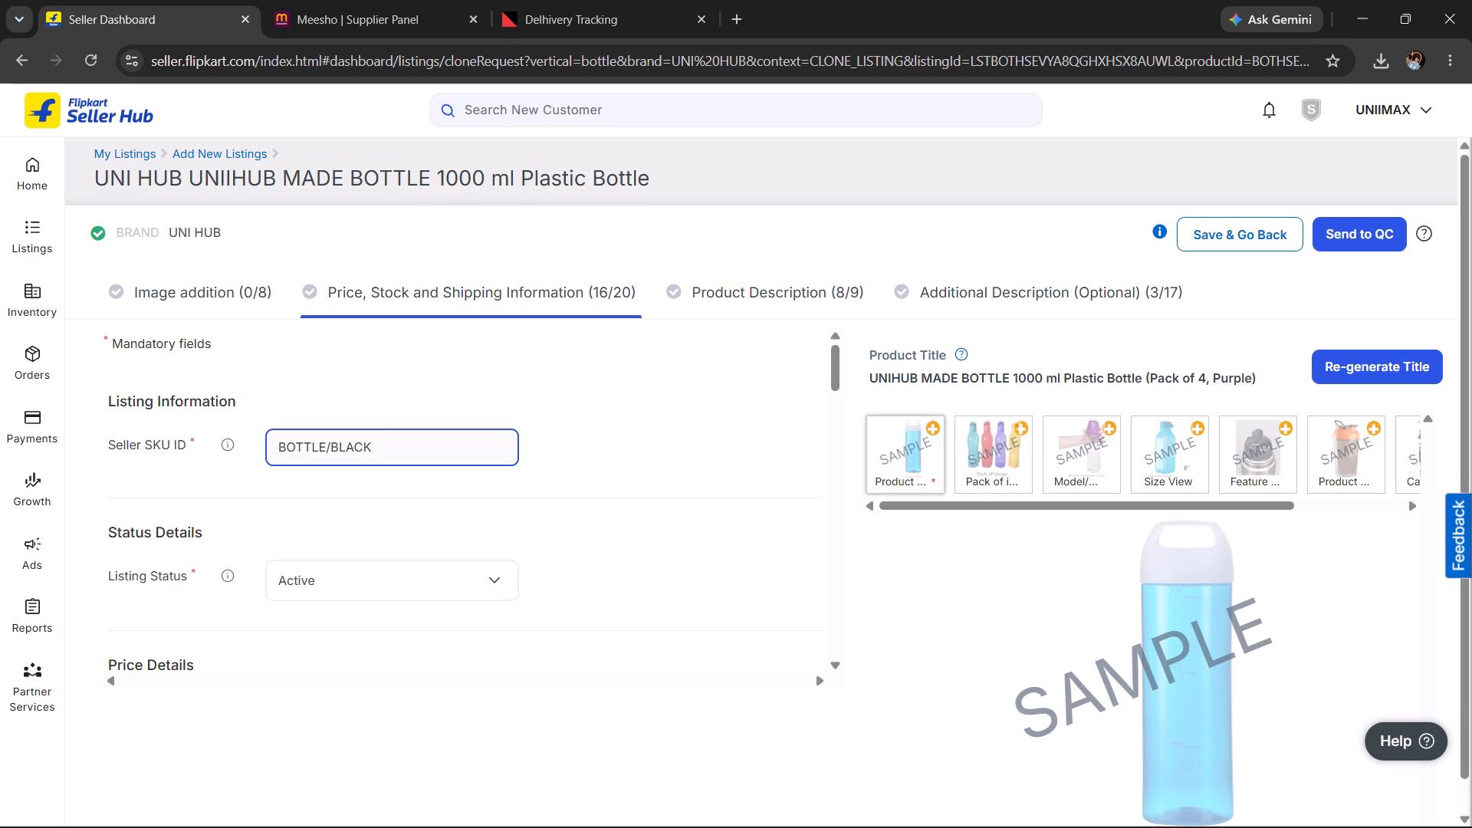
{"action": "key", "text": "slash"}
{"action": "key", "text": "4"}
Set the listing's MRP to 499 INR in the price details.
{"action": "scroll", "coordinate": [557, 513], "scroll_direction": "down", "scroll_amount": 3}
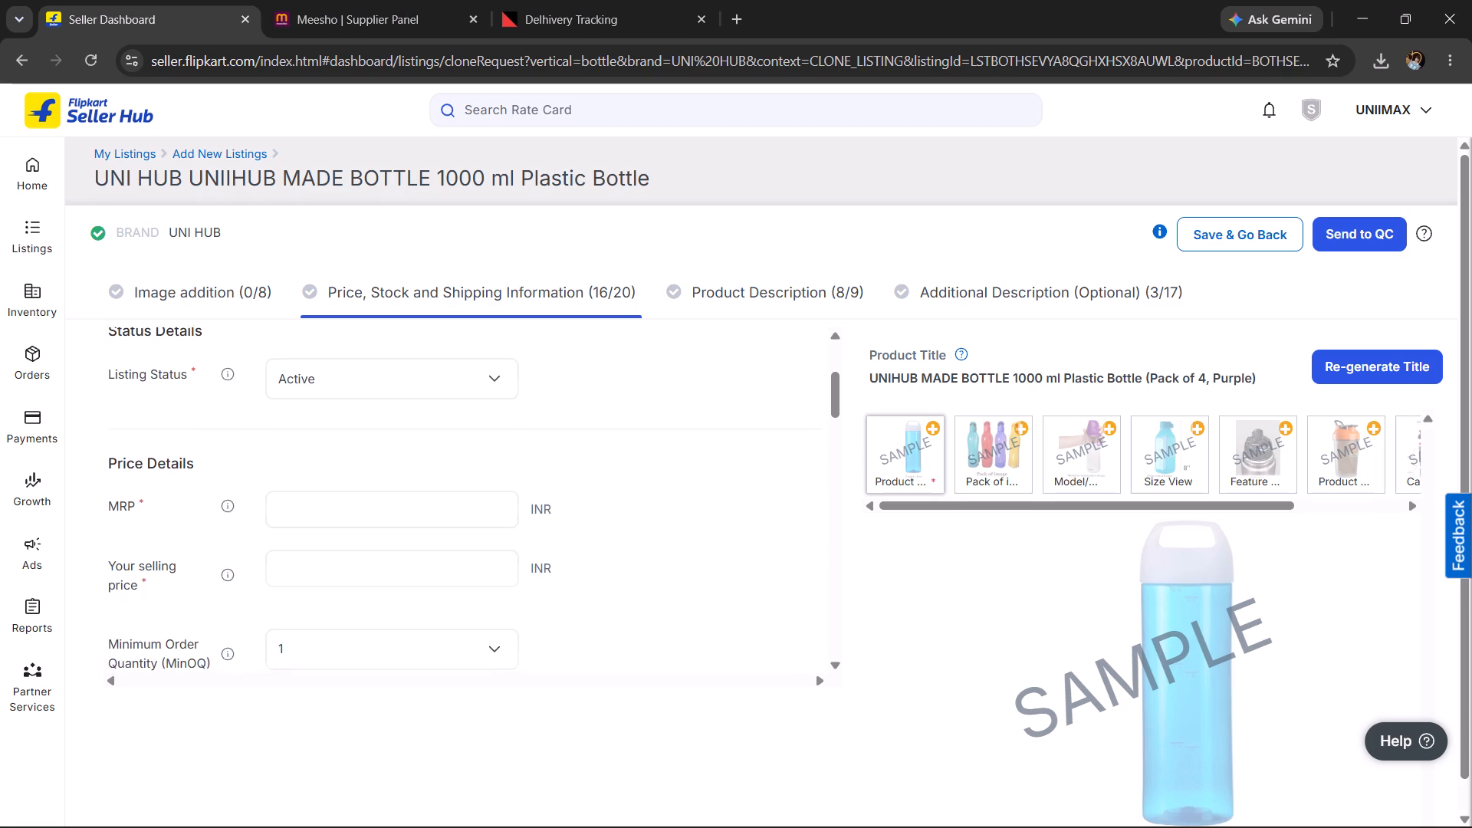
{"action": "scroll", "coordinate": [557, 513], "scroll_direction": "down", "scroll_amount": 1}
{"action": "left_click", "coordinate": [485, 465]}
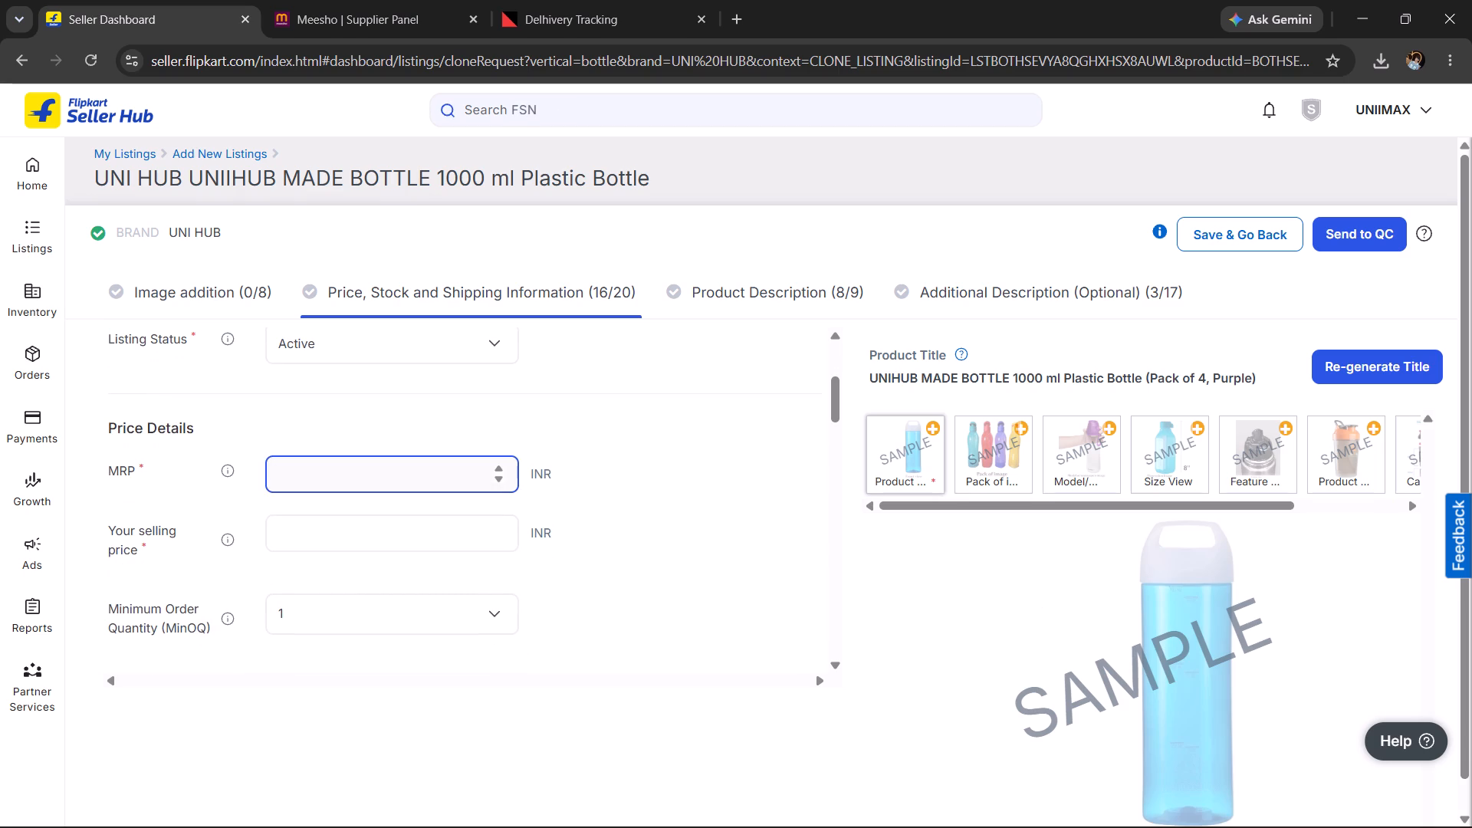
{"action": "left_click", "coordinate": [341, 468]}
{"action": "type", "text": "499"}
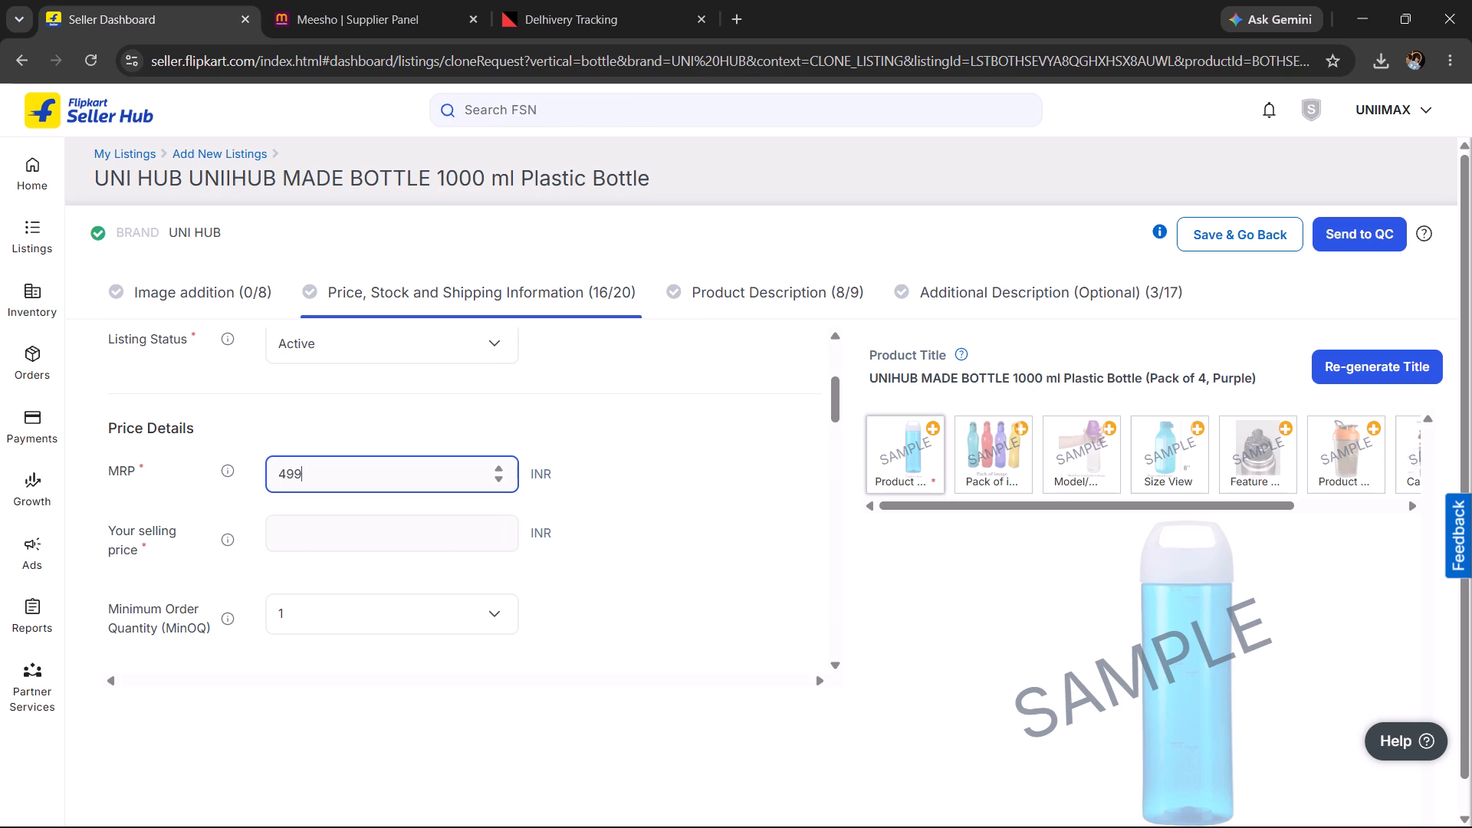
{"action": "key", "text": "Down"}
{"action": "key", "text": "Down"}
{"action": "key", "text": "1"}
{"action": "key", "text": "BackSpace"}
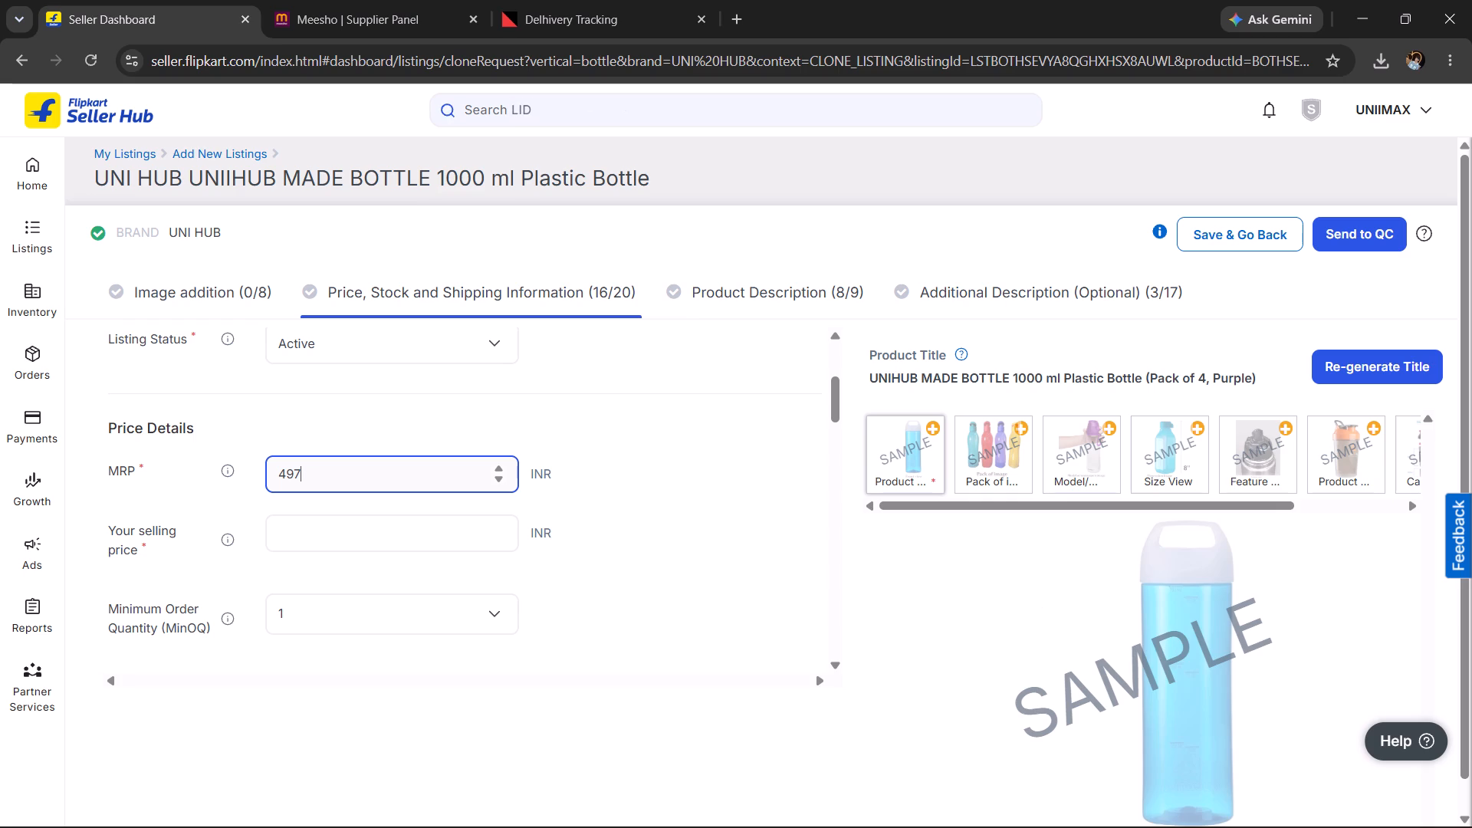
{"action": "key", "text": "Up"}
{"action": "key", "text": "Up"}
Set the listing's selling price to 199 INR.
{"action": "left_click", "coordinate": [447, 547]}
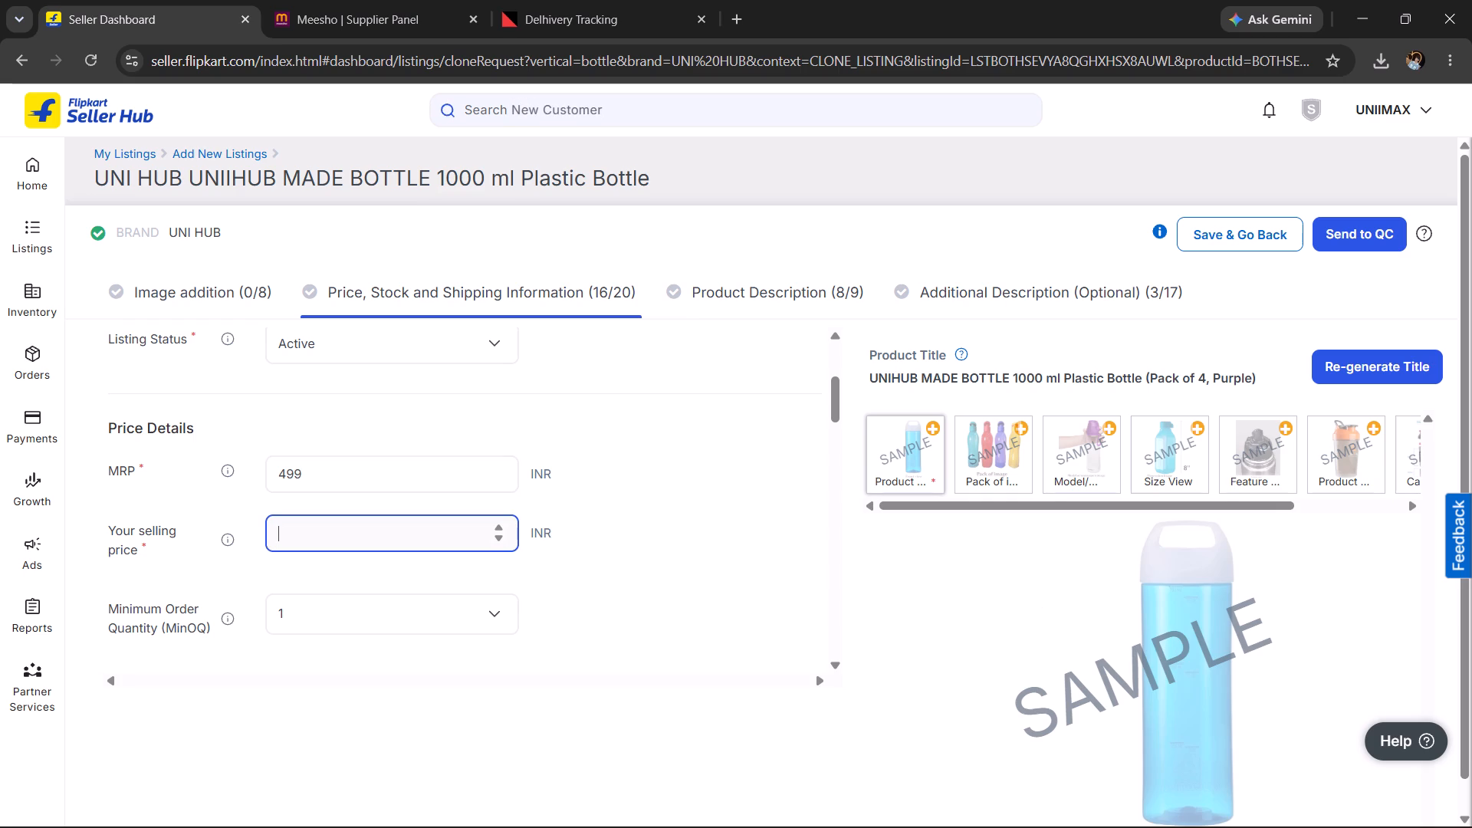
{"action": "type", "text": "199"}
Review the listing's inventory, shipping, handling fee, tax and manufacturing details, down to the packer details.
{"action": "scroll", "coordinate": [641, 476], "scroll_direction": "down", "scroll_amount": 2}
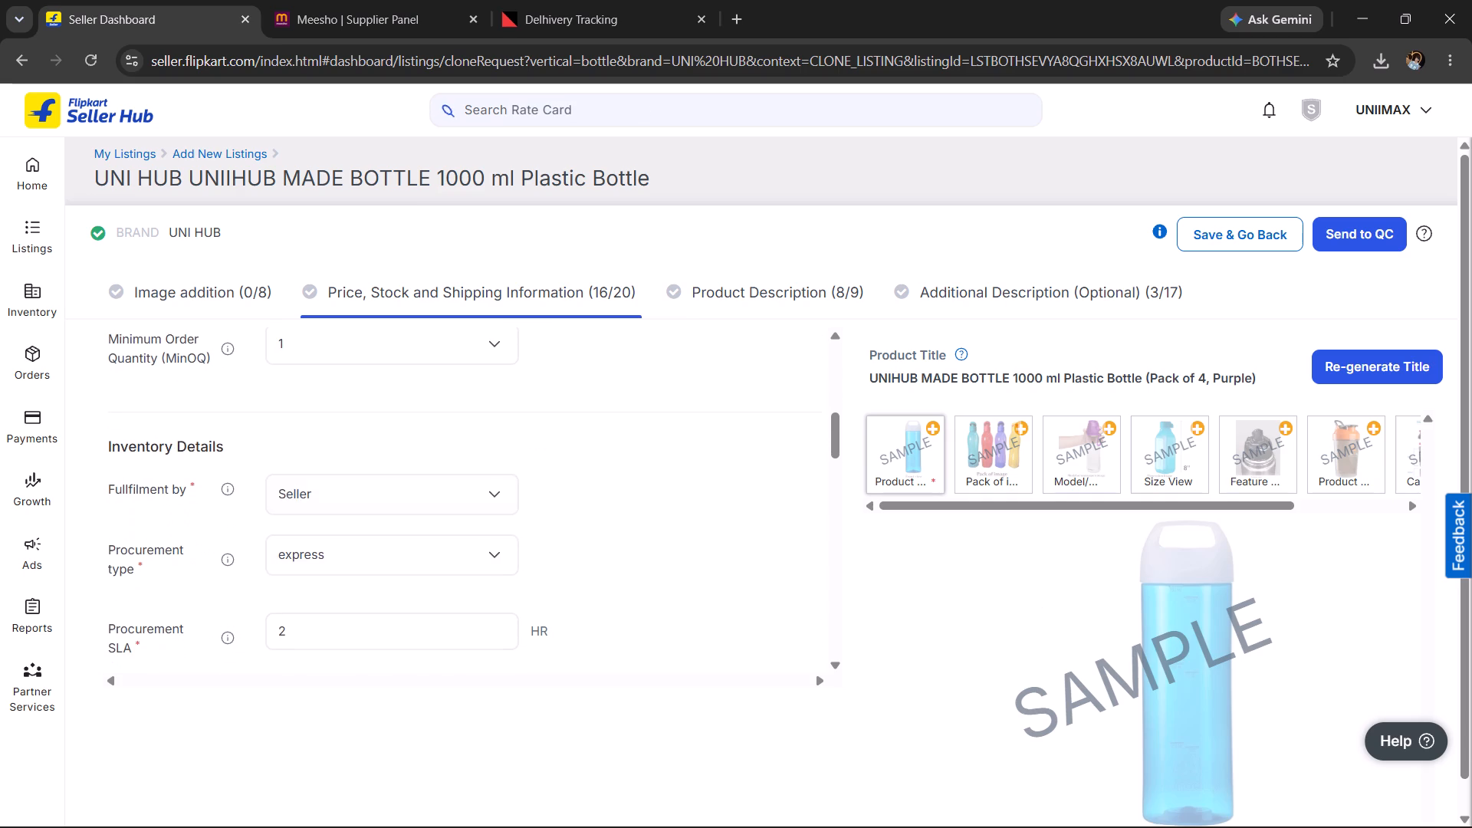
{"action": "scroll", "coordinate": [583, 487], "scroll_direction": "down", "scroll_amount": 4}
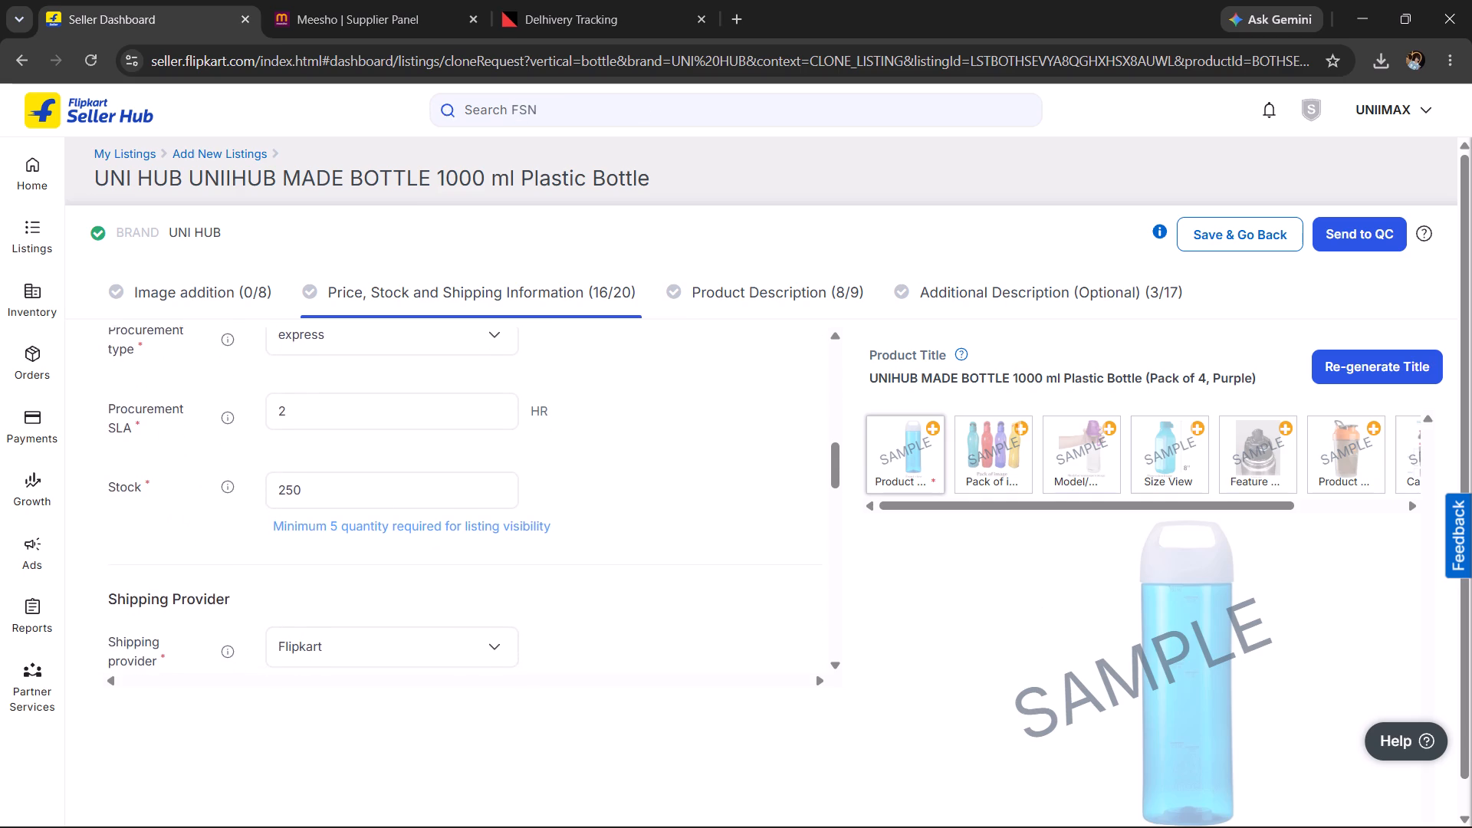
{"action": "scroll", "coordinate": [583, 487], "scroll_direction": "down", "scroll_amount": 4}
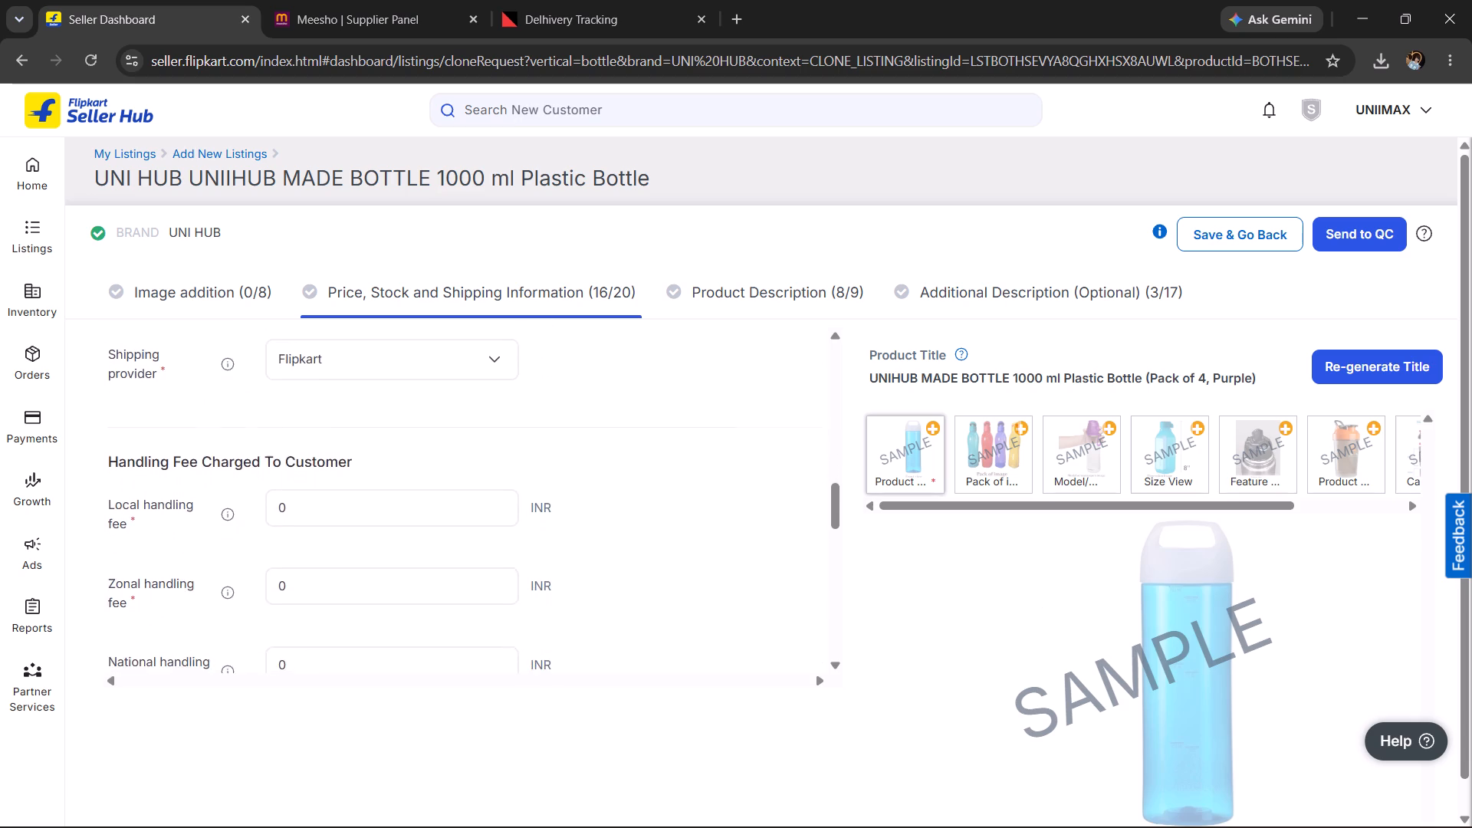
{"action": "scroll", "coordinate": [583, 487], "scroll_direction": "down", "scroll_amount": 3}
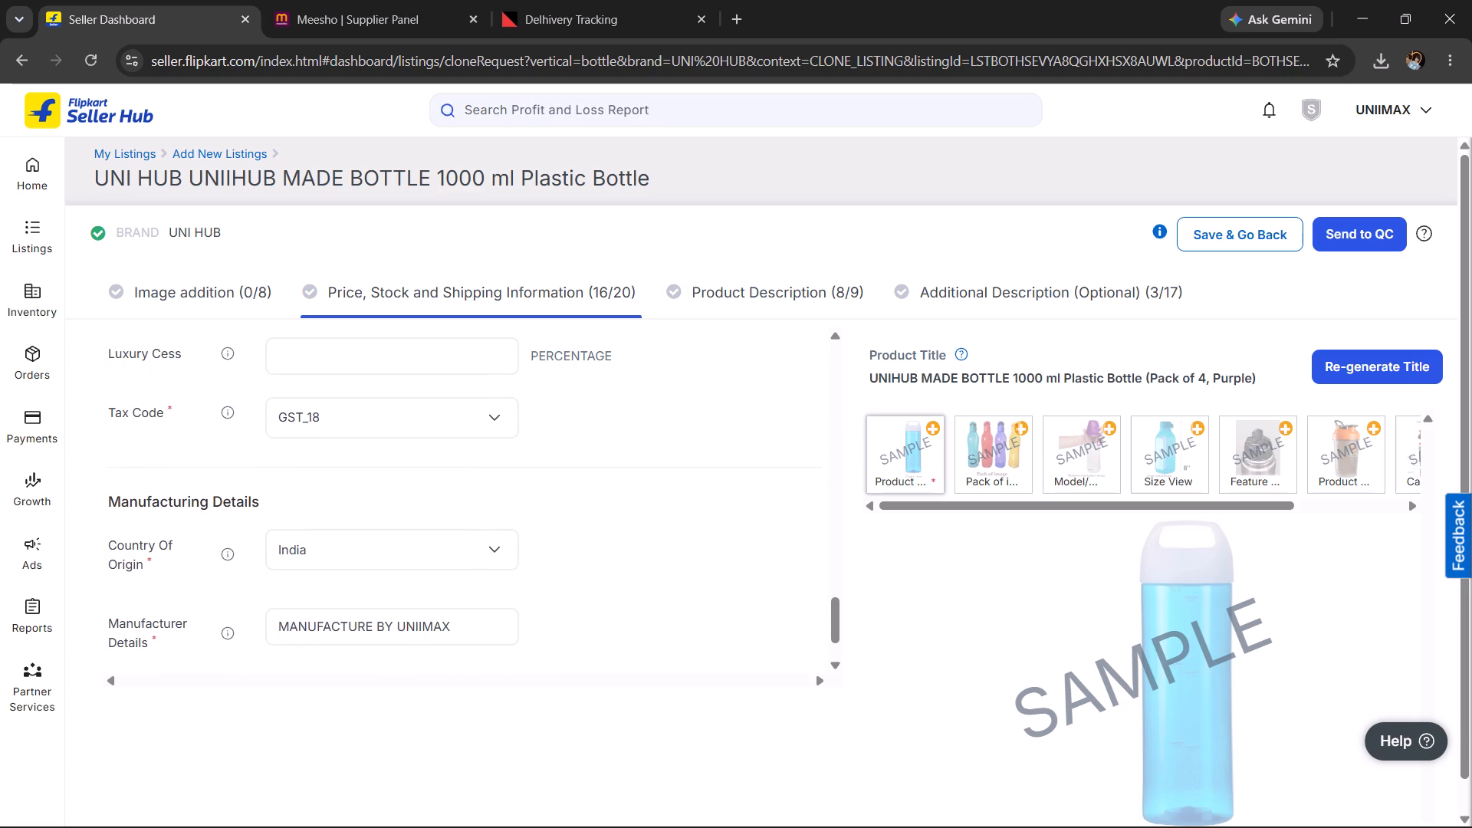
{"action": "scroll", "coordinate": [644, 540], "scroll_direction": "down", "scroll_amount": 2}
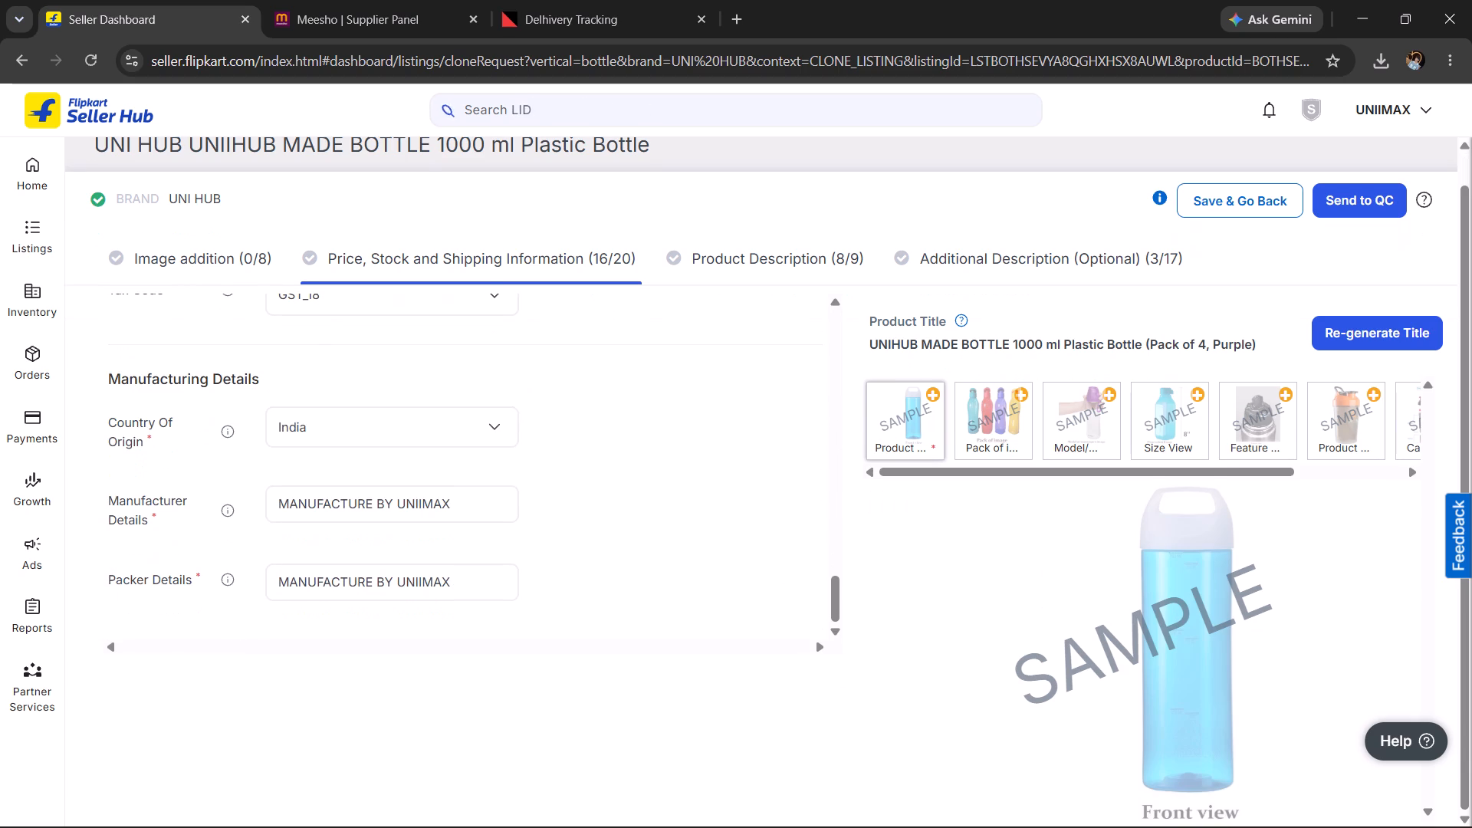
Enter BL111 as the model number in the Product Description section.
{"action": "left_click", "coordinate": [258, 264]}
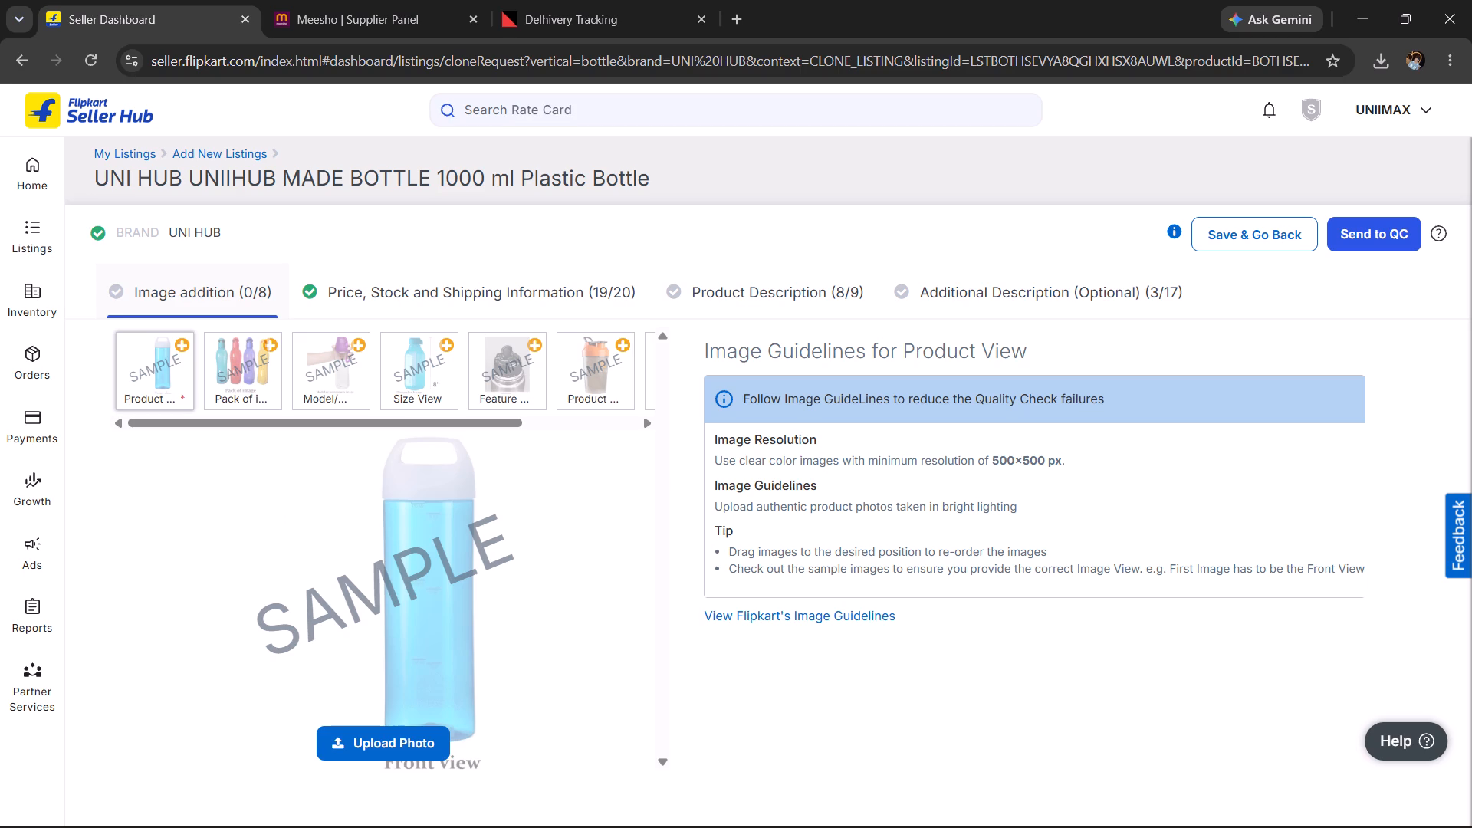
{"action": "left_click", "coordinate": [439, 292]}
{"action": "left_click", "coordinate": [699, 278]}
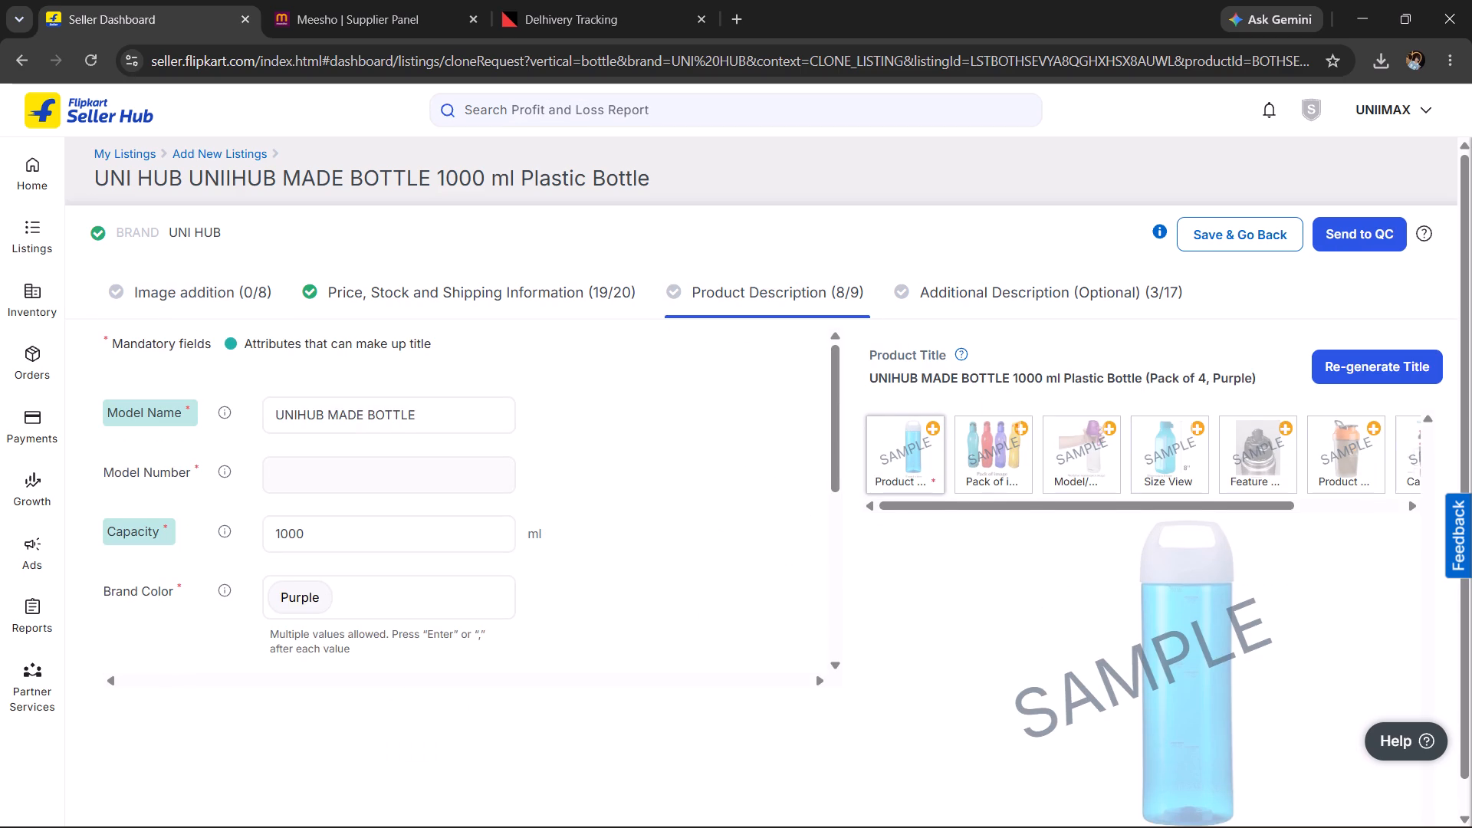
{"action": "left_click", "coordinate": [395, 474]}
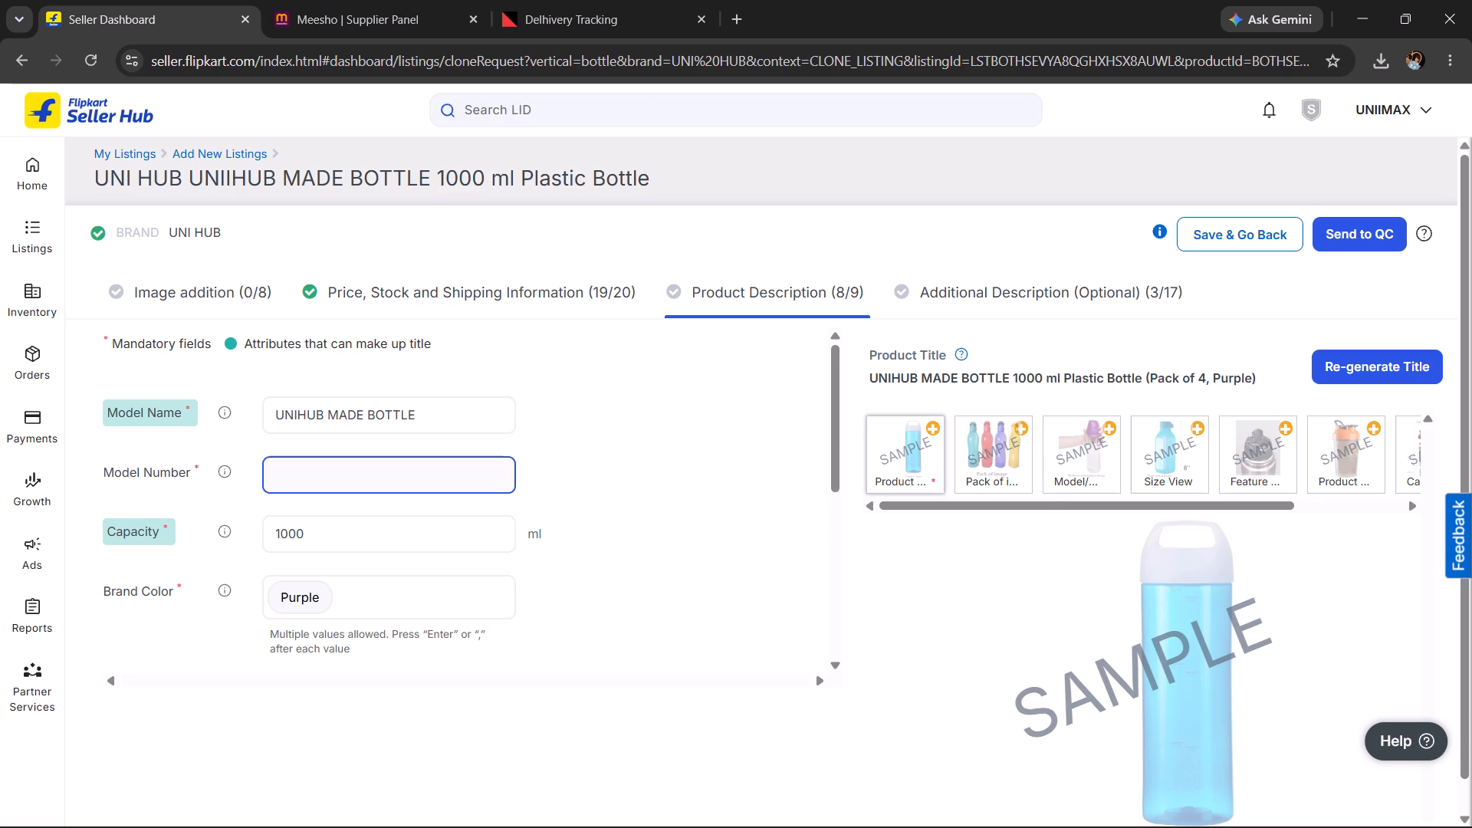
{"action": "type", "text": "BL"}
{"action": "type", "text": "111"}
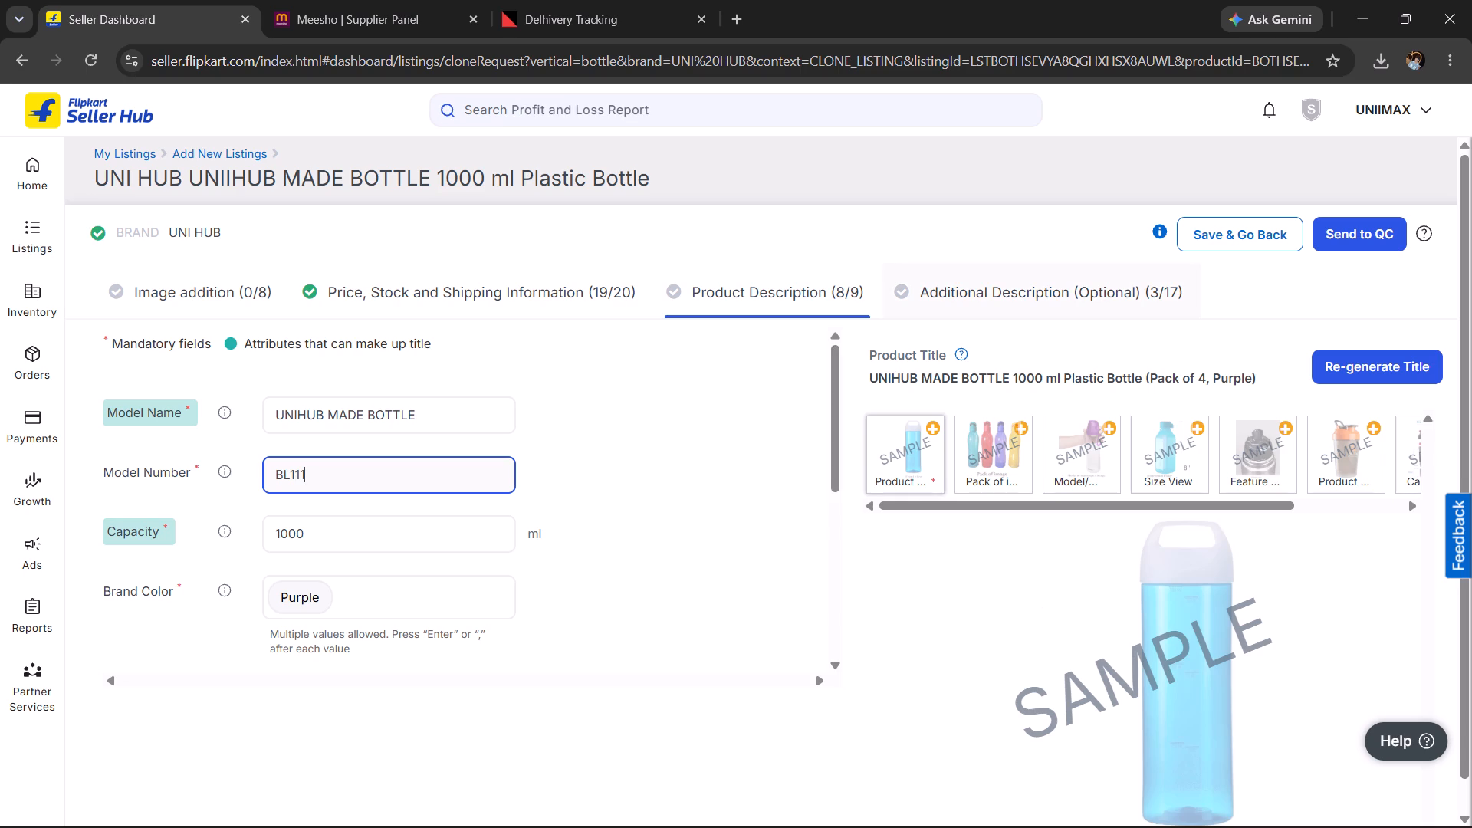
Review the optional Additional Description section of the listing, down to the warranty fields.
{"action": "left_click", "coordinate": [1089, 291]}
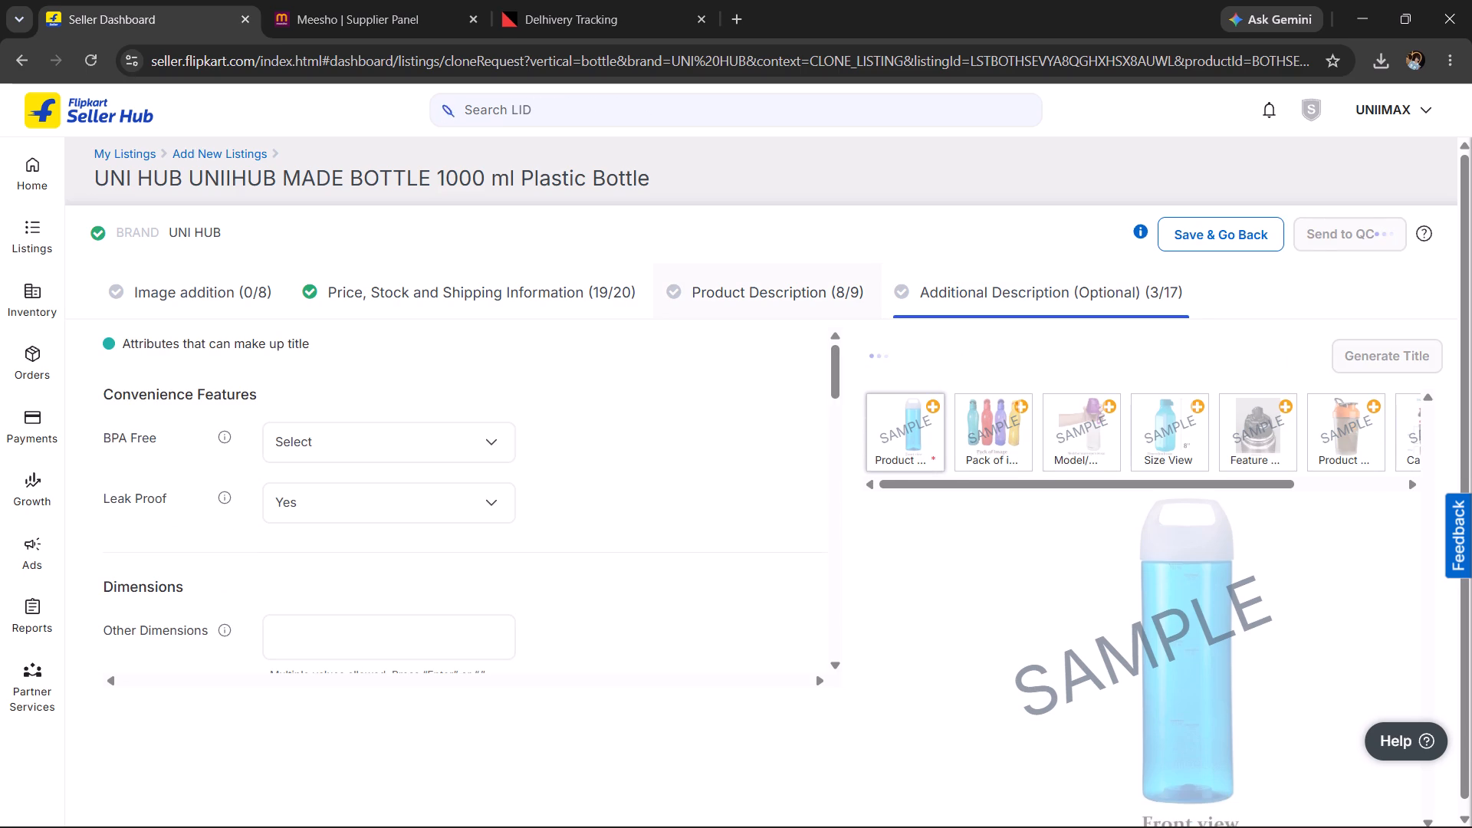
{"action": "left_click", "coordinate": [810, 297]}
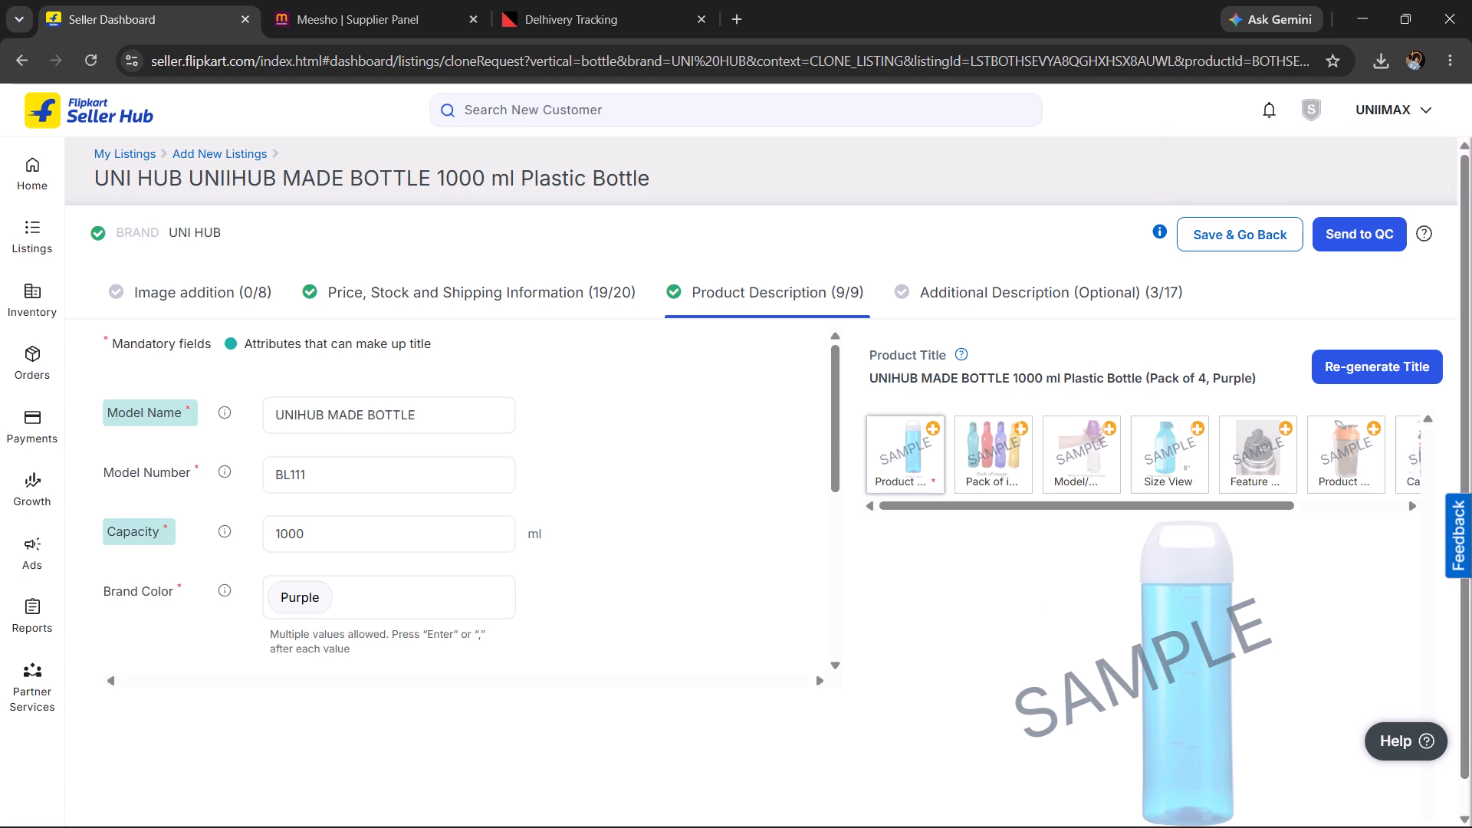
{"action": "left_click", "coordinate": [1008, 301]}
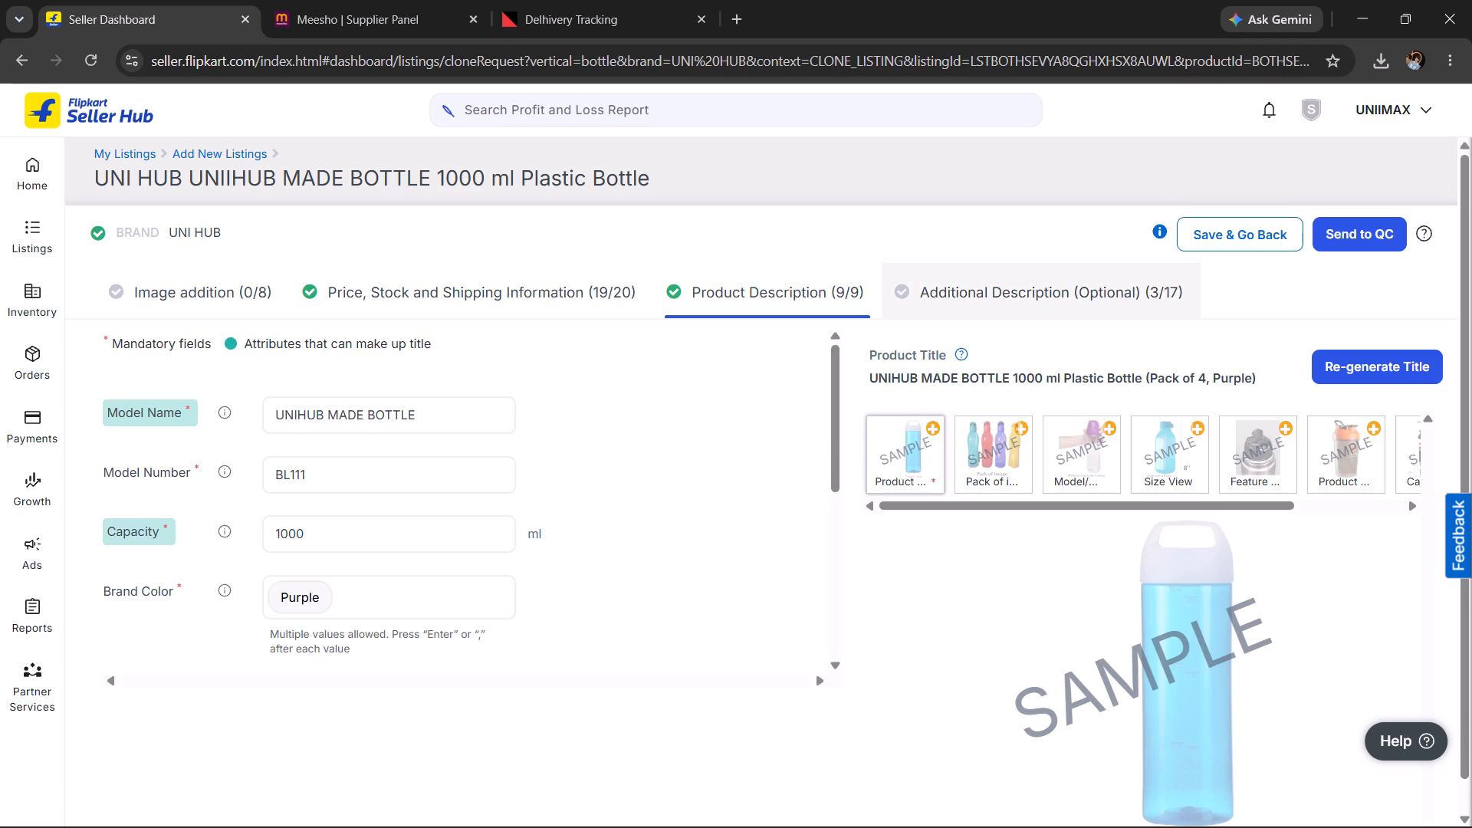
{"action": "scroll", "coordinate": [675, 519], "scroll_direction": "down", "scroll_amount": 5}
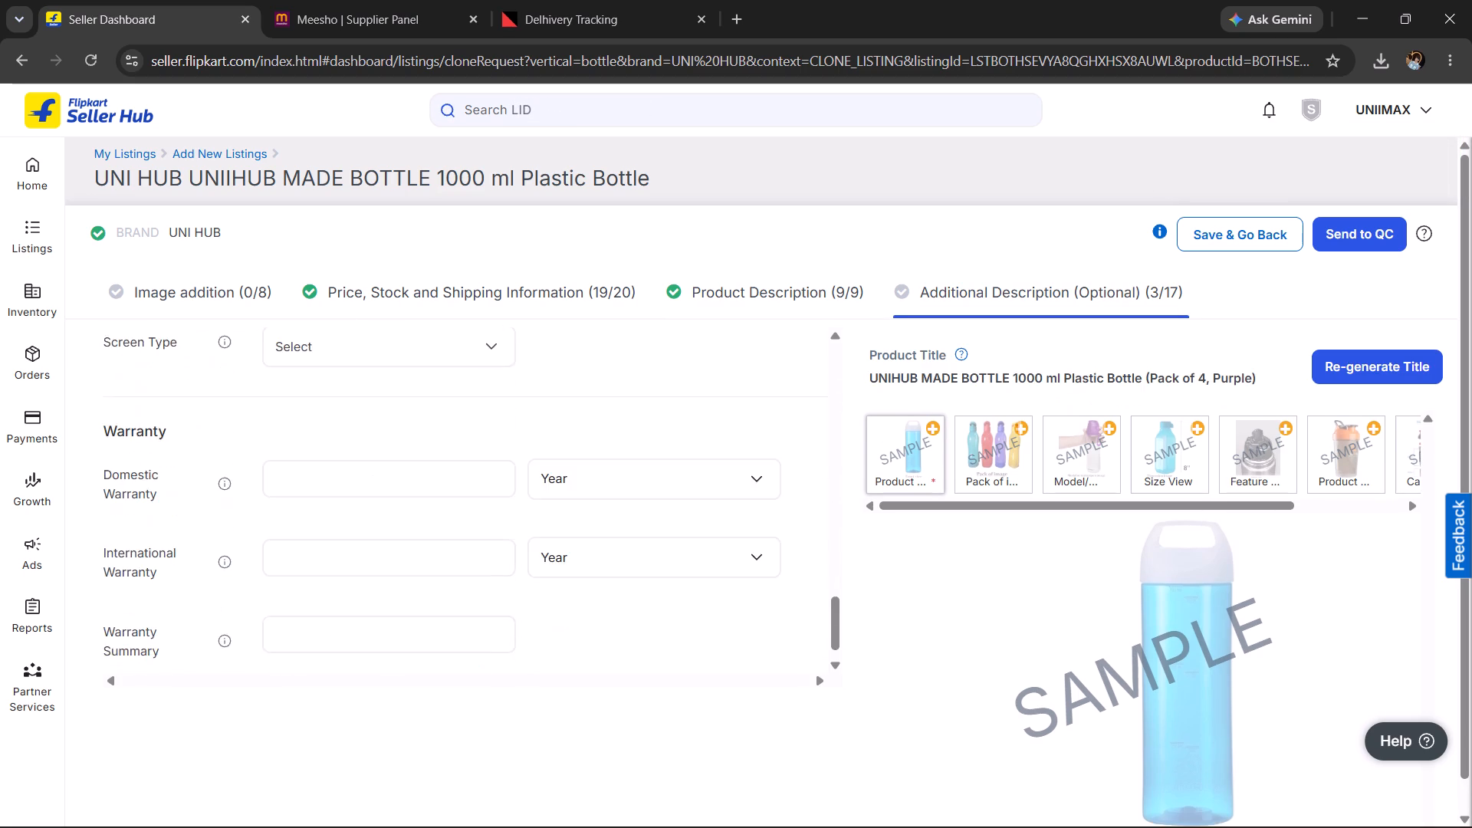
Check the Warranty fields at the end of the Additional Description section, then go back to the section's beginning.
{"action": "scroll", "coordinate": [675, 519], "scroll_direction": "down", "scroll_amount": 2}
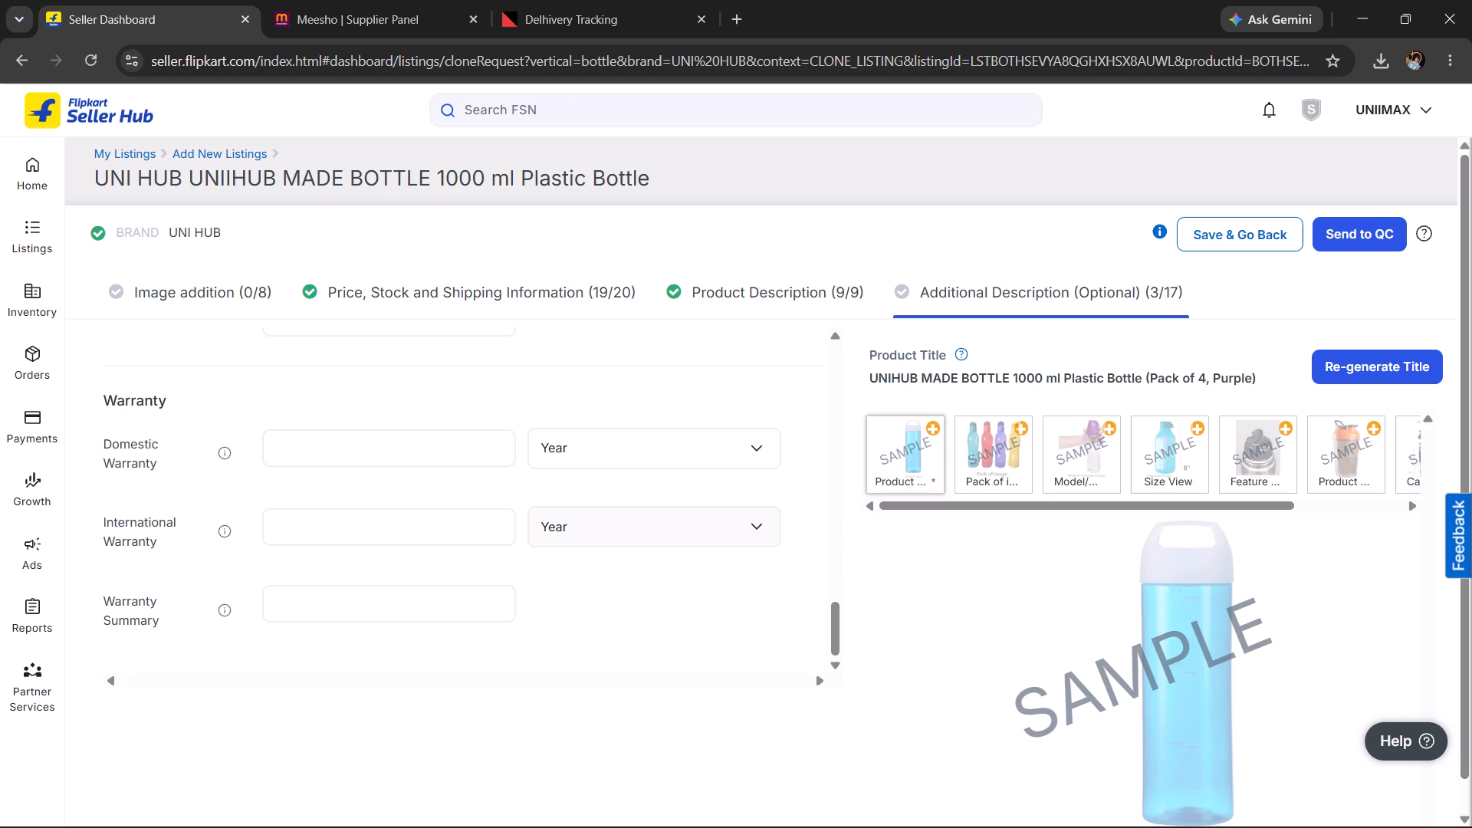
{"action": "scroll", "coordinate": [675, 519], "scroll_direction": "down", "scroll_amount": 1}
{"action": "scroll", "coordinate": [706, 368], "scroll_direction": "down", "scroll_amount": 2}
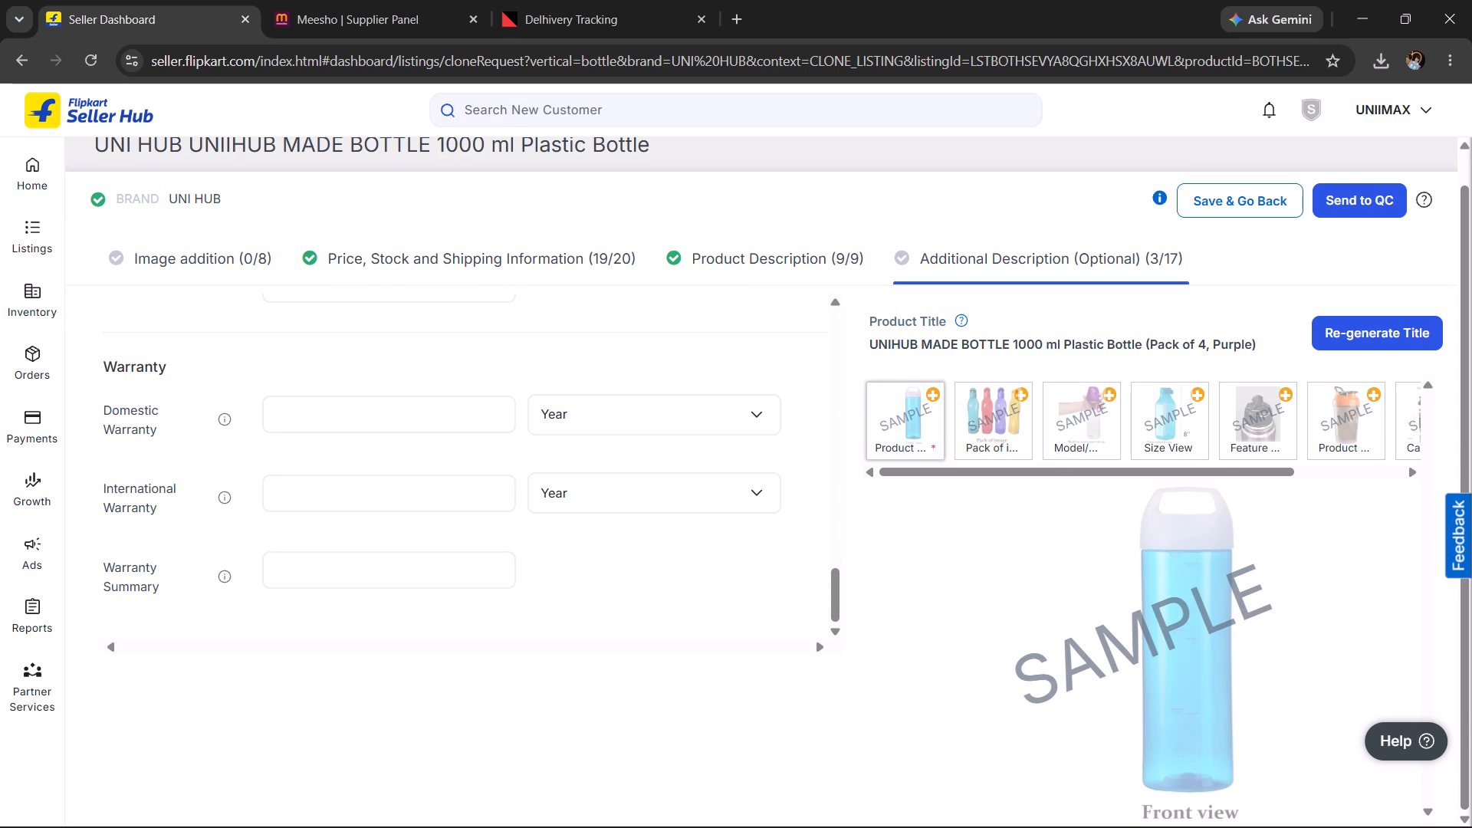
{"action": "scroll", "coordinate": [701, 369], "scroll_direction": "up", "scroll_amount": 7}
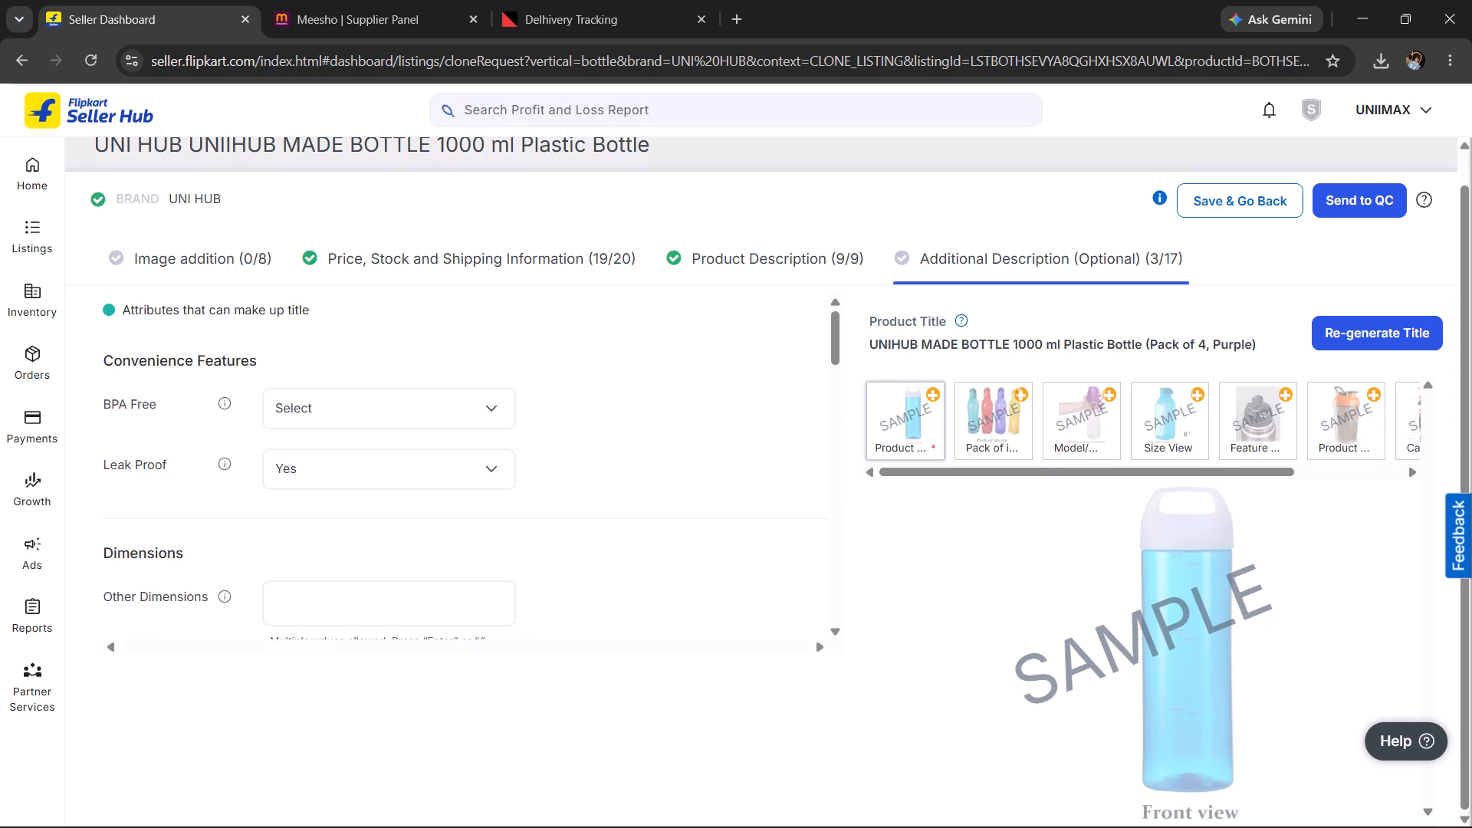
Look through the listing's image, price and stock, product description and additional description sections, ending at Image addition.
{"action": "left_click", "coordinate": [171, 258]}
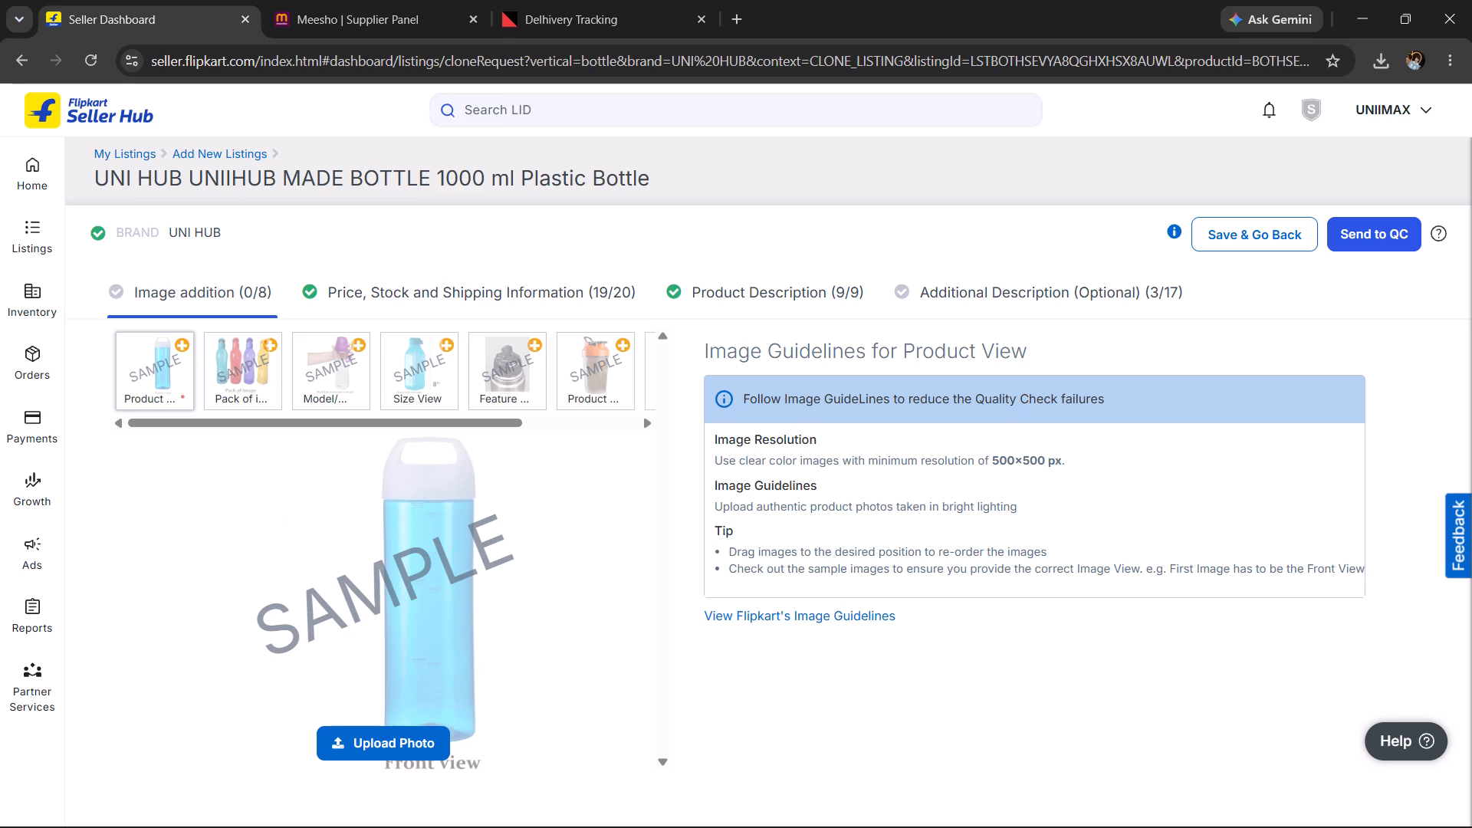
{"action": "left_click", "coordinate": [345, 290]}
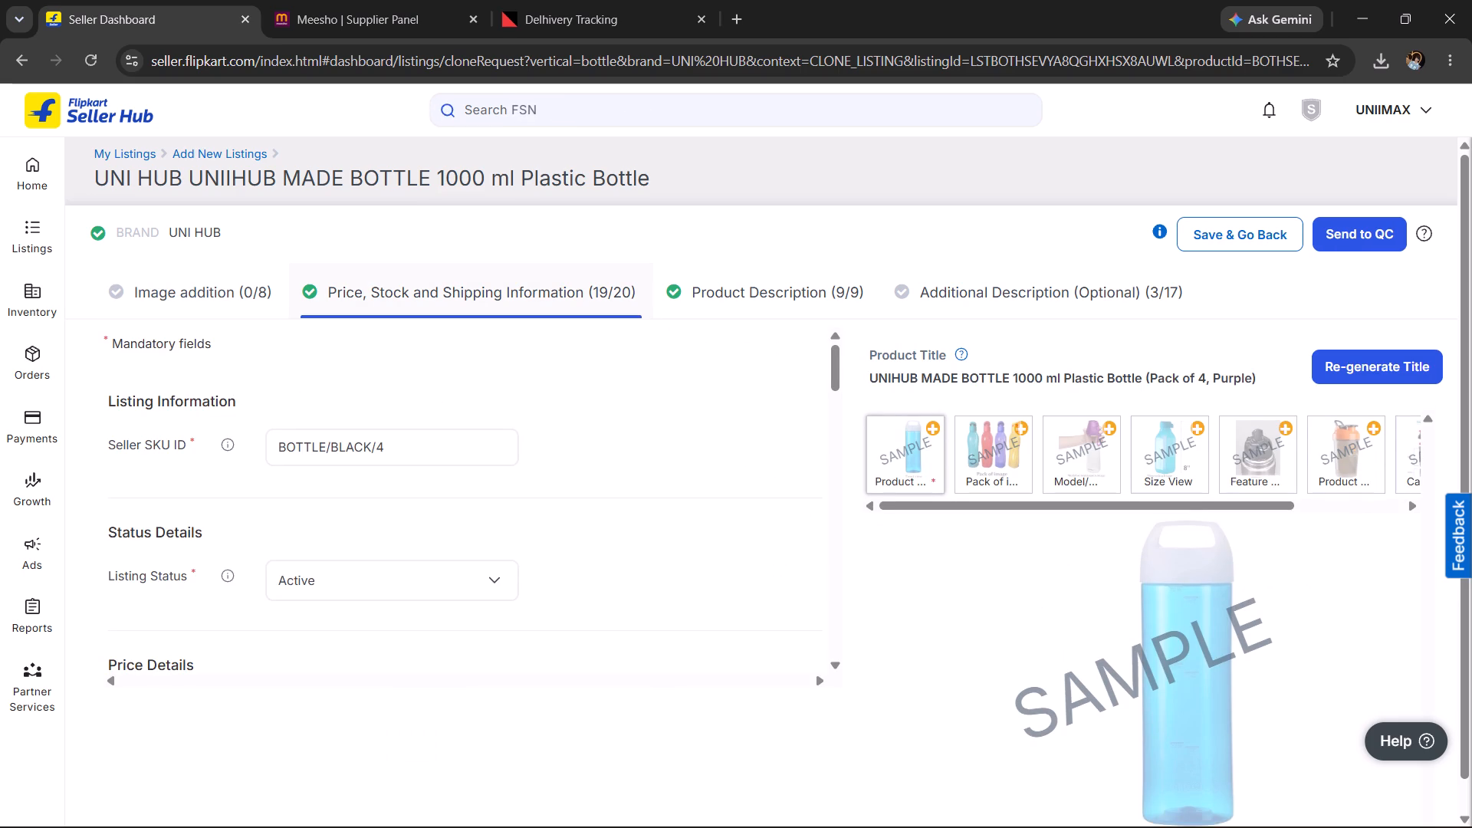
{"action": "left_click", "coordinate": [761, 293]}
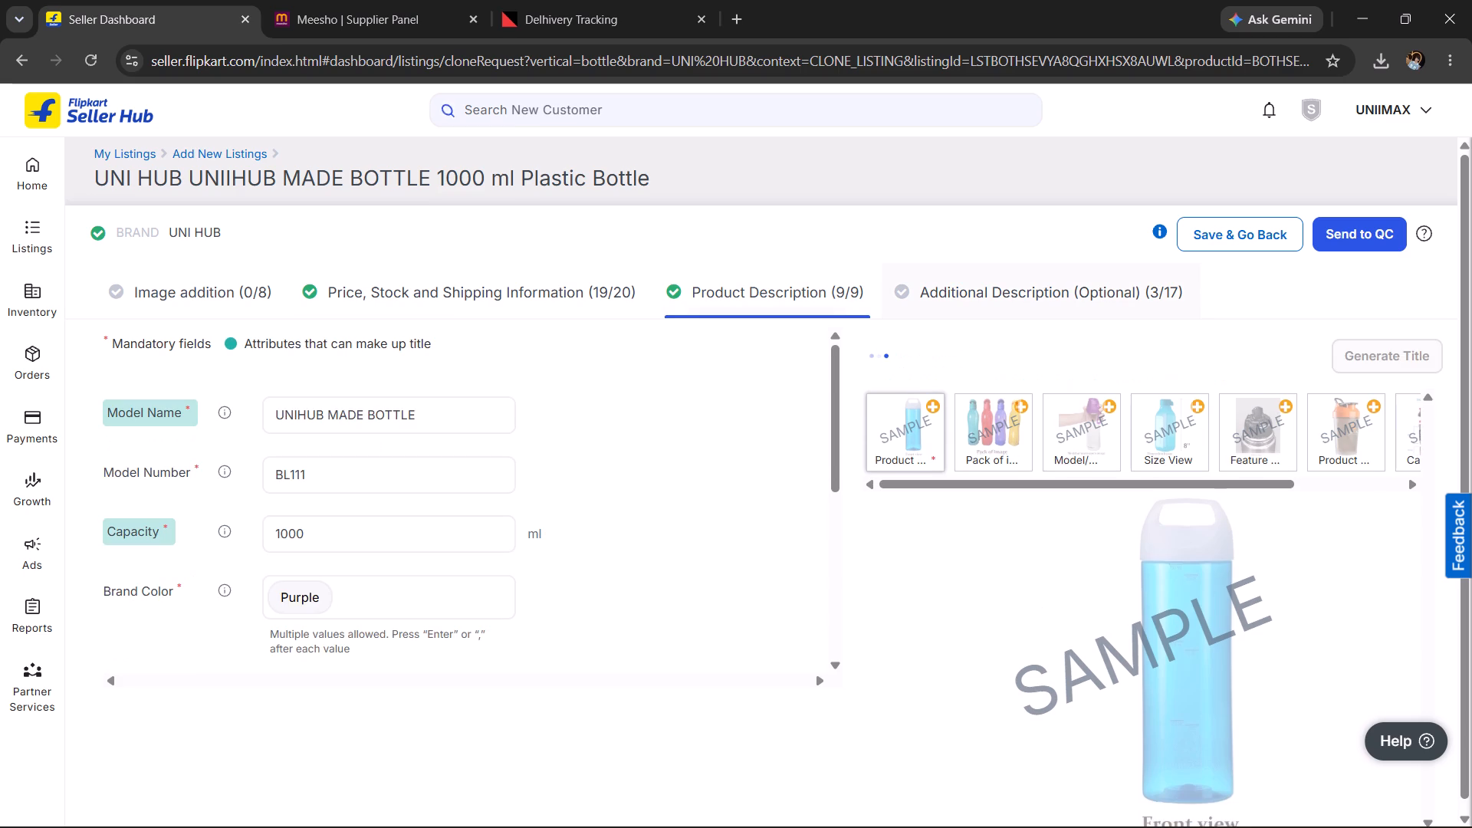
{"action": "left_click", "coordinate": [1036, 280]}
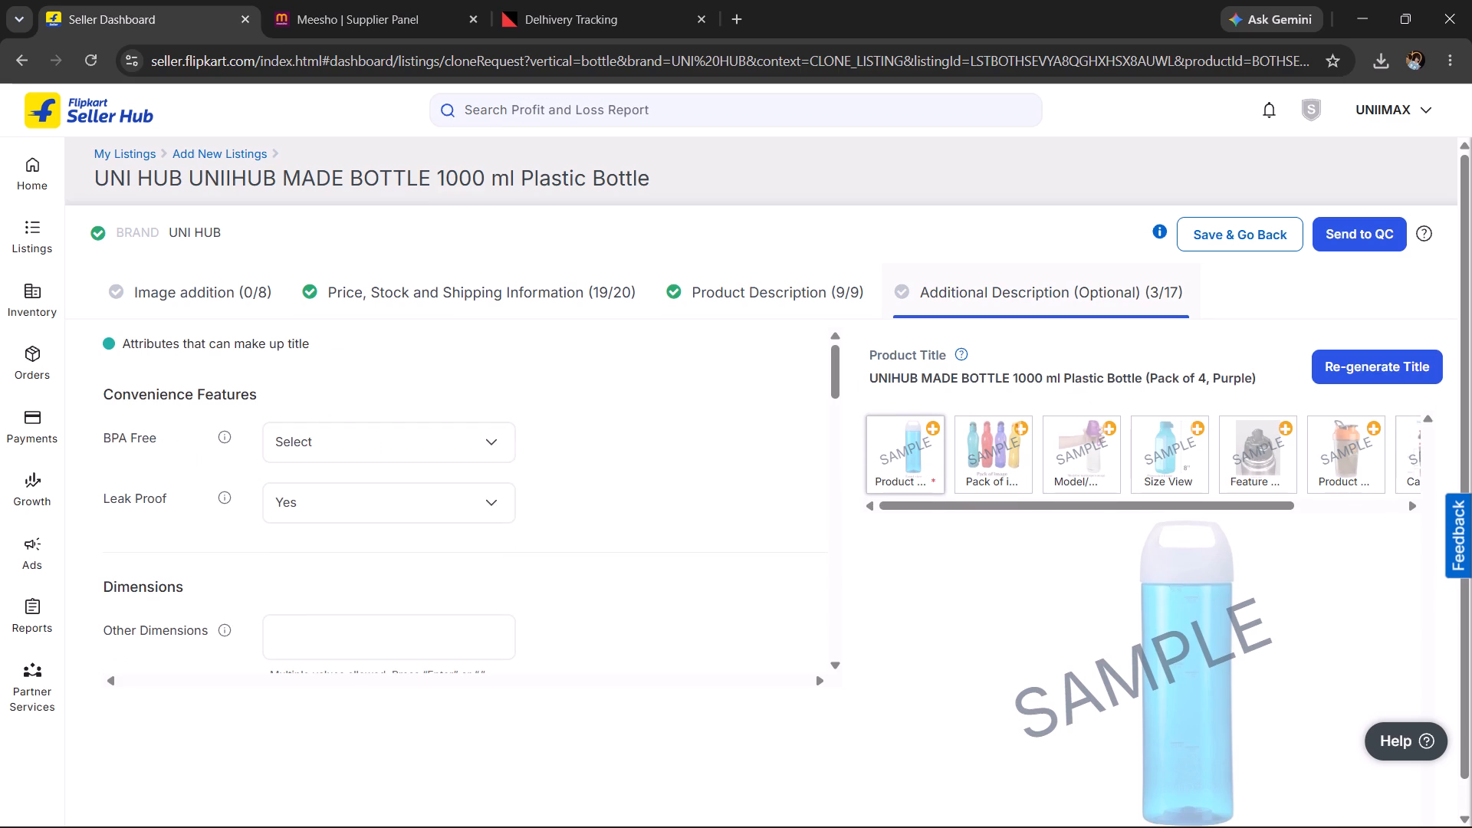
{"action": "left_click", "coordinate": [845, 308]}
{"action": "left_click", "coordinate": [1040, 310]}
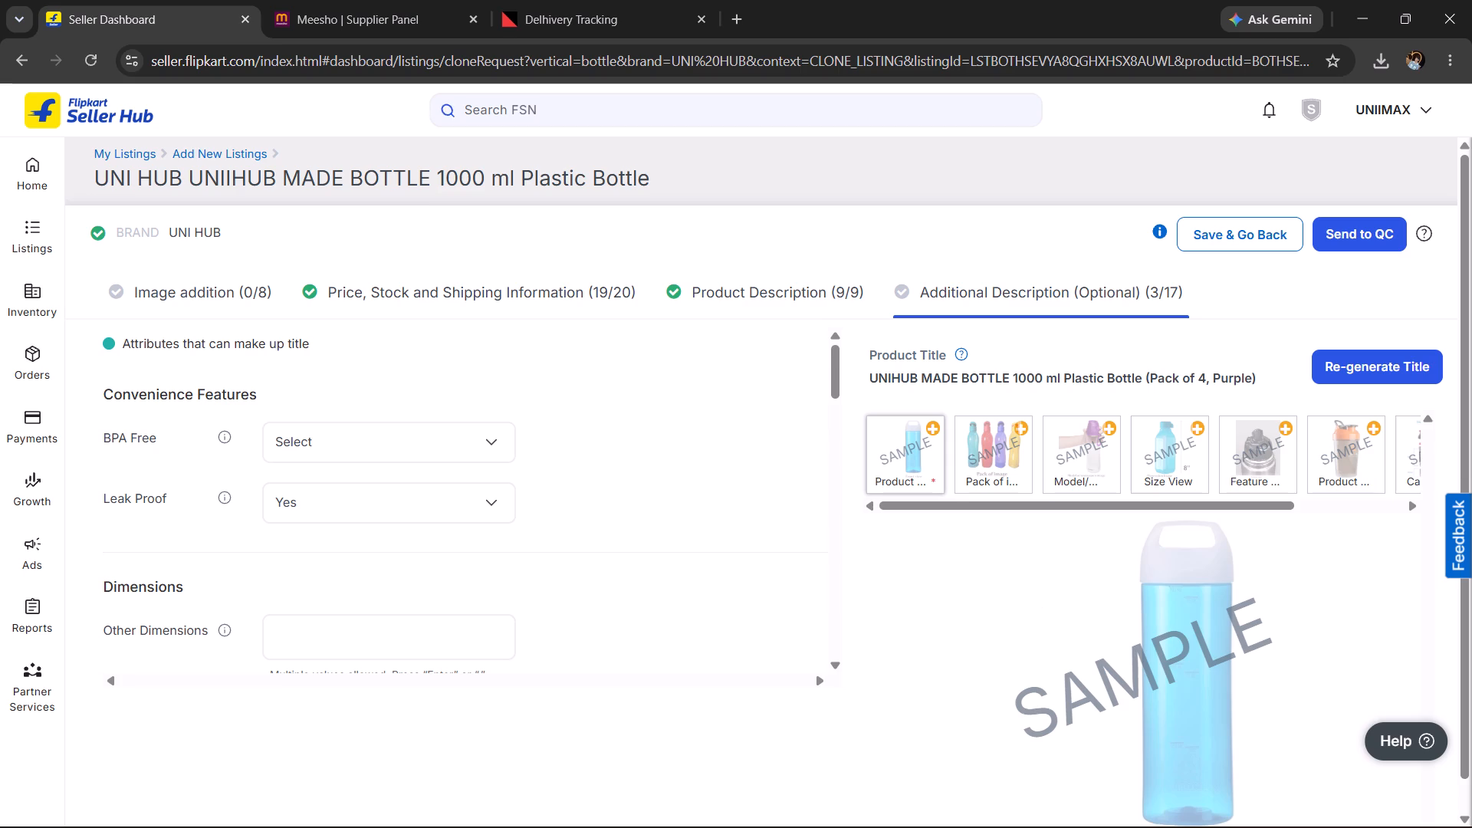
{"action": "left_click", "coordinate": [525, 282]}
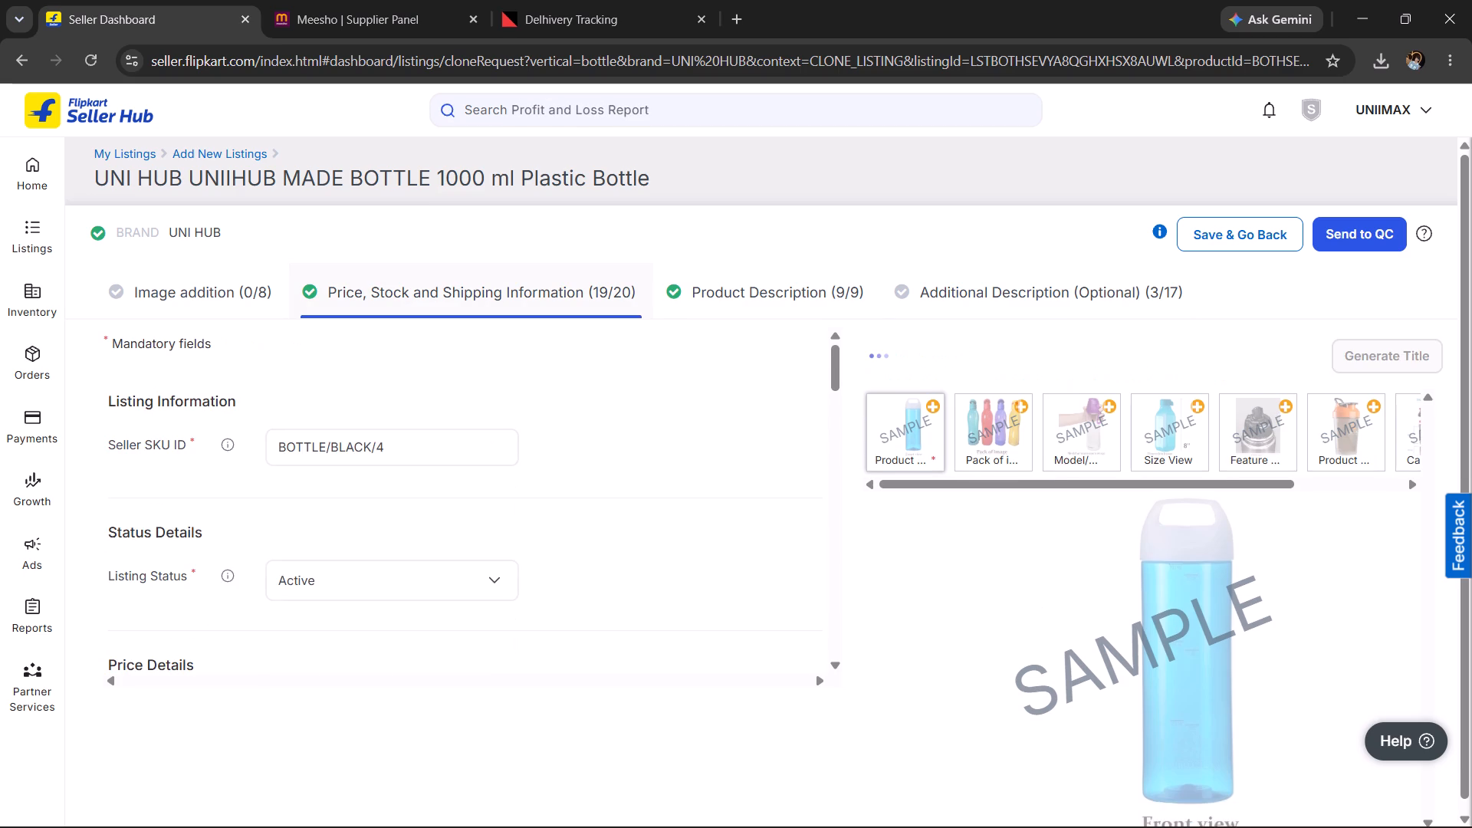
{"action": "left_click", "coordinate": [149, 299]}
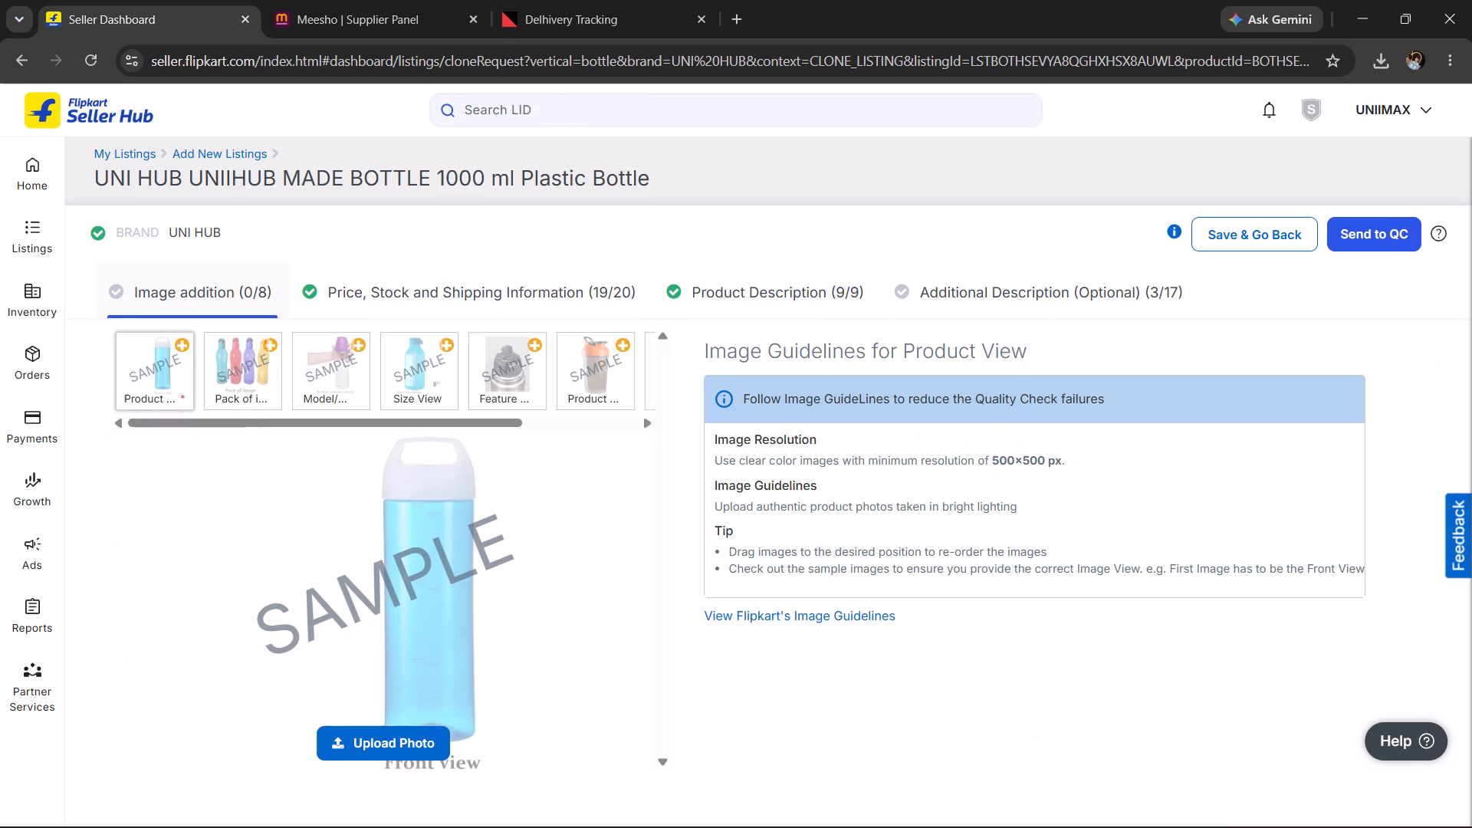
Recheck the seller SKU section and the model name in Product Description, then return to the Image addition section.
{"action": "left_click", "coordinate": [344, 298]}
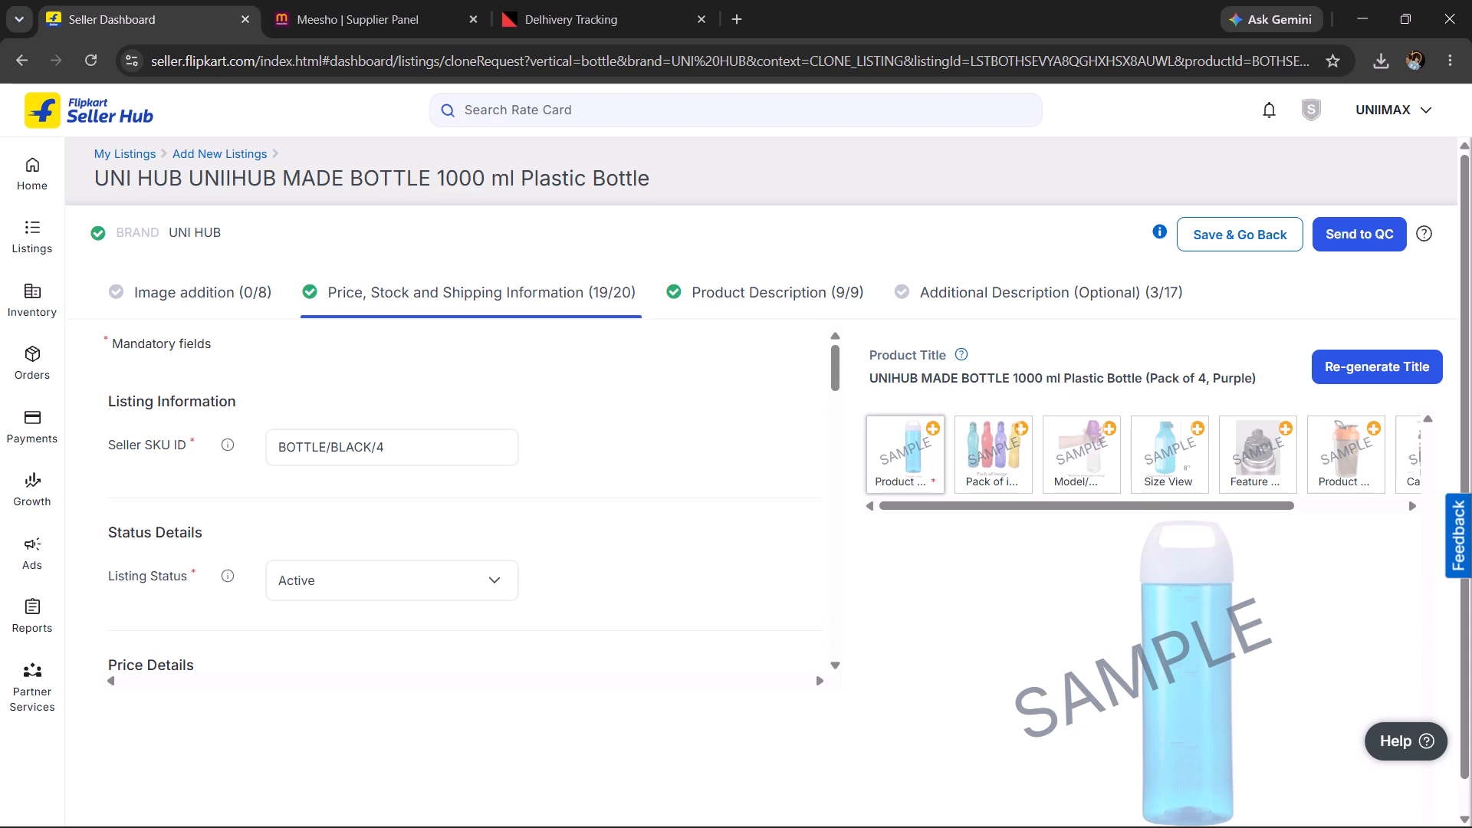
{"action": "left_click", "coordinate": [753, 278]}
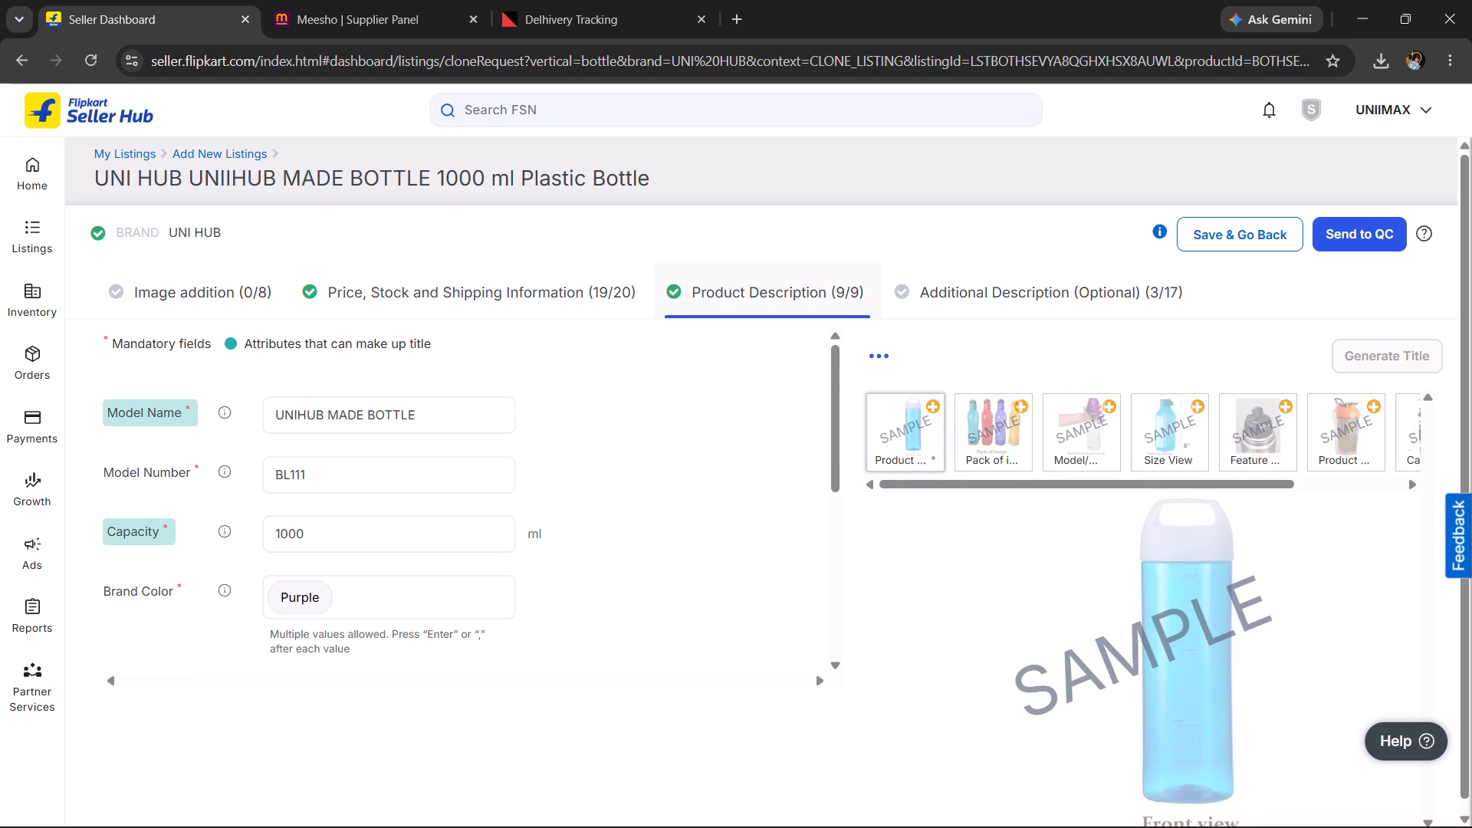
{"action": "left_click", "coordinate": [429, 408]}
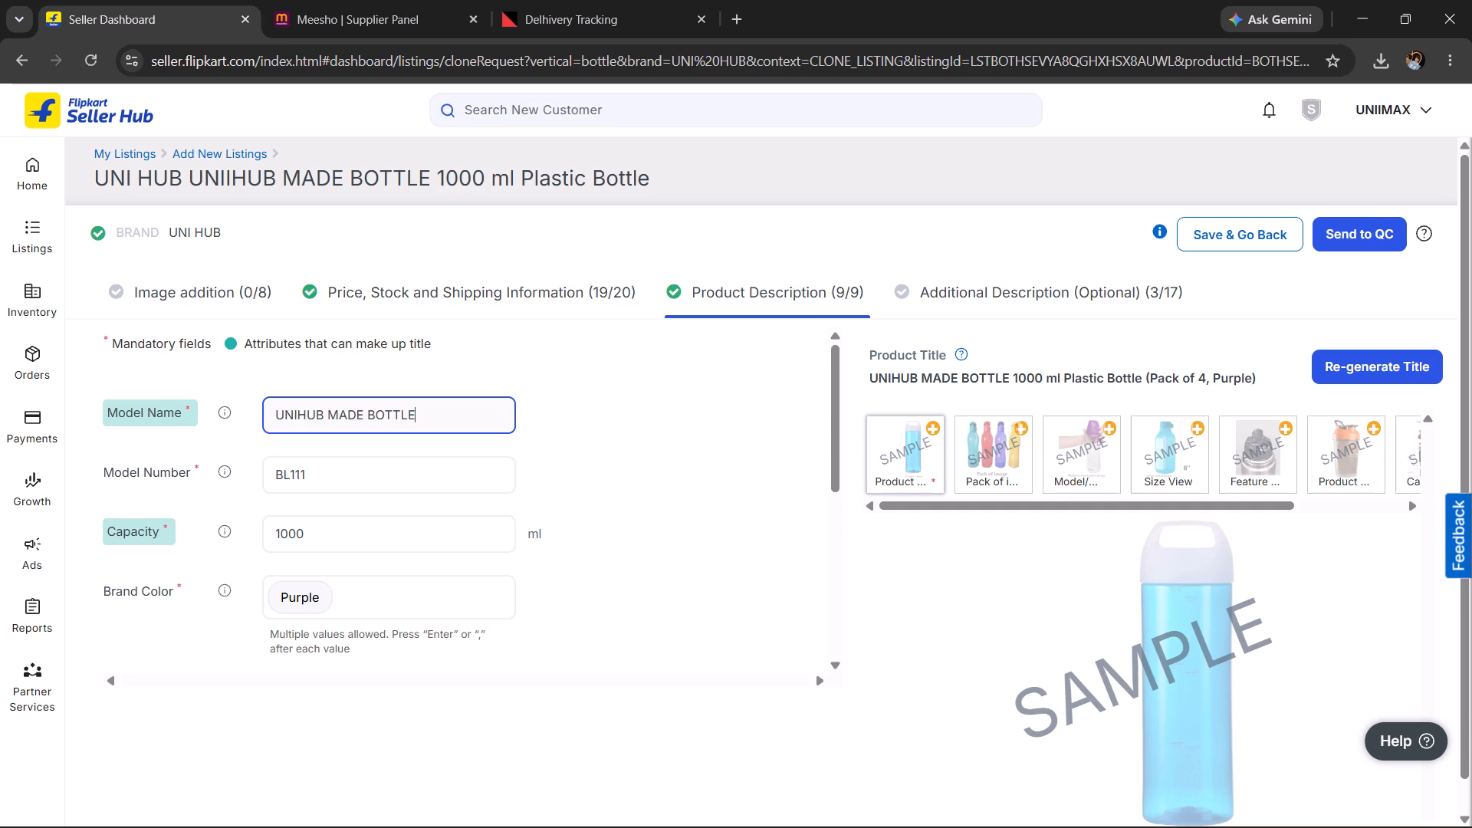
{"action": "left_click", "coordinate": [490, 420]}
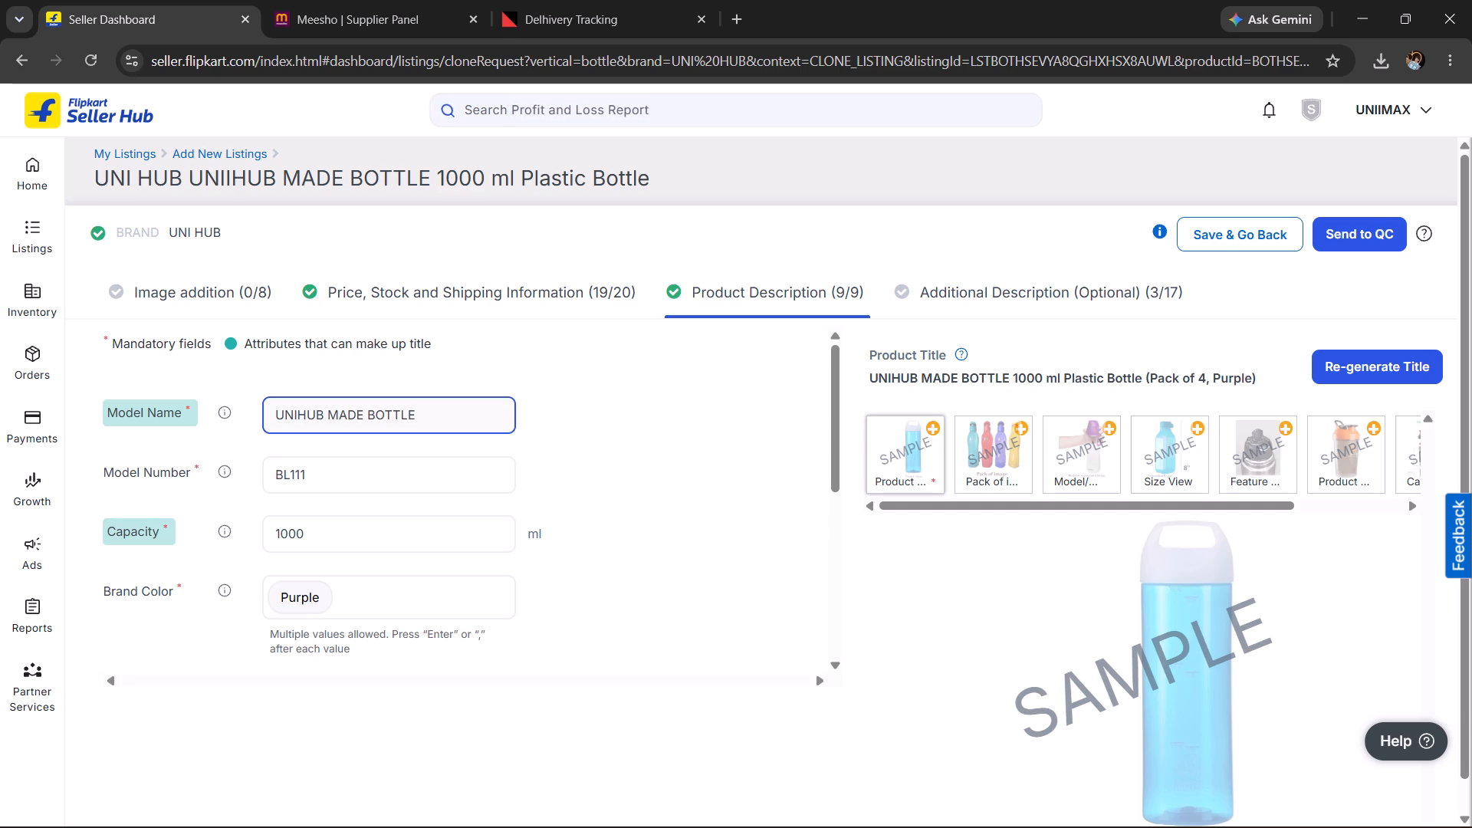
{"action": "left_click", "coordinate": [503, 294]}
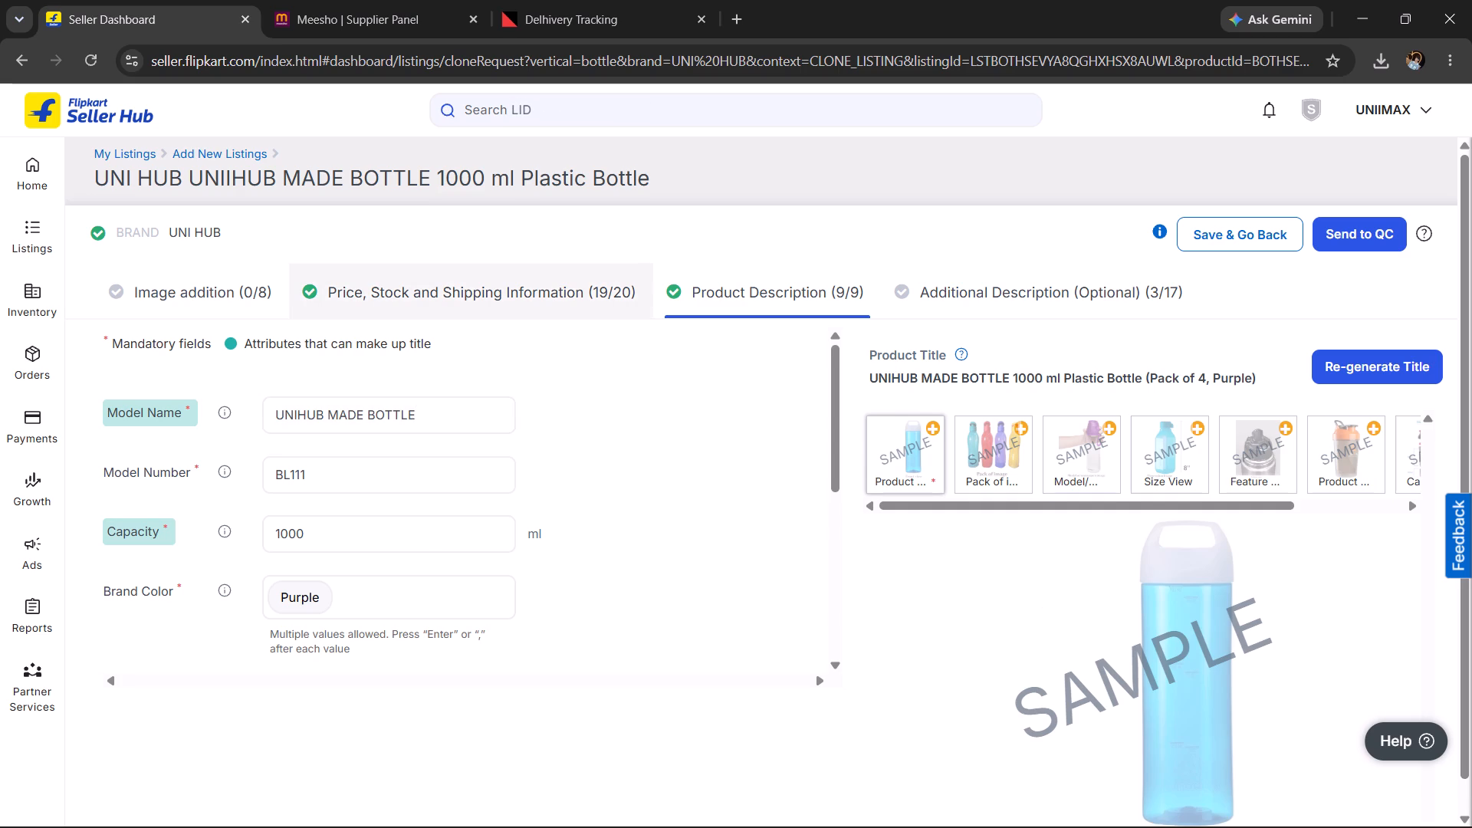
{"action": "left_click", "coordinate": [290, 314]}
{"action": "left_click", "coordinate": [225, 301]}
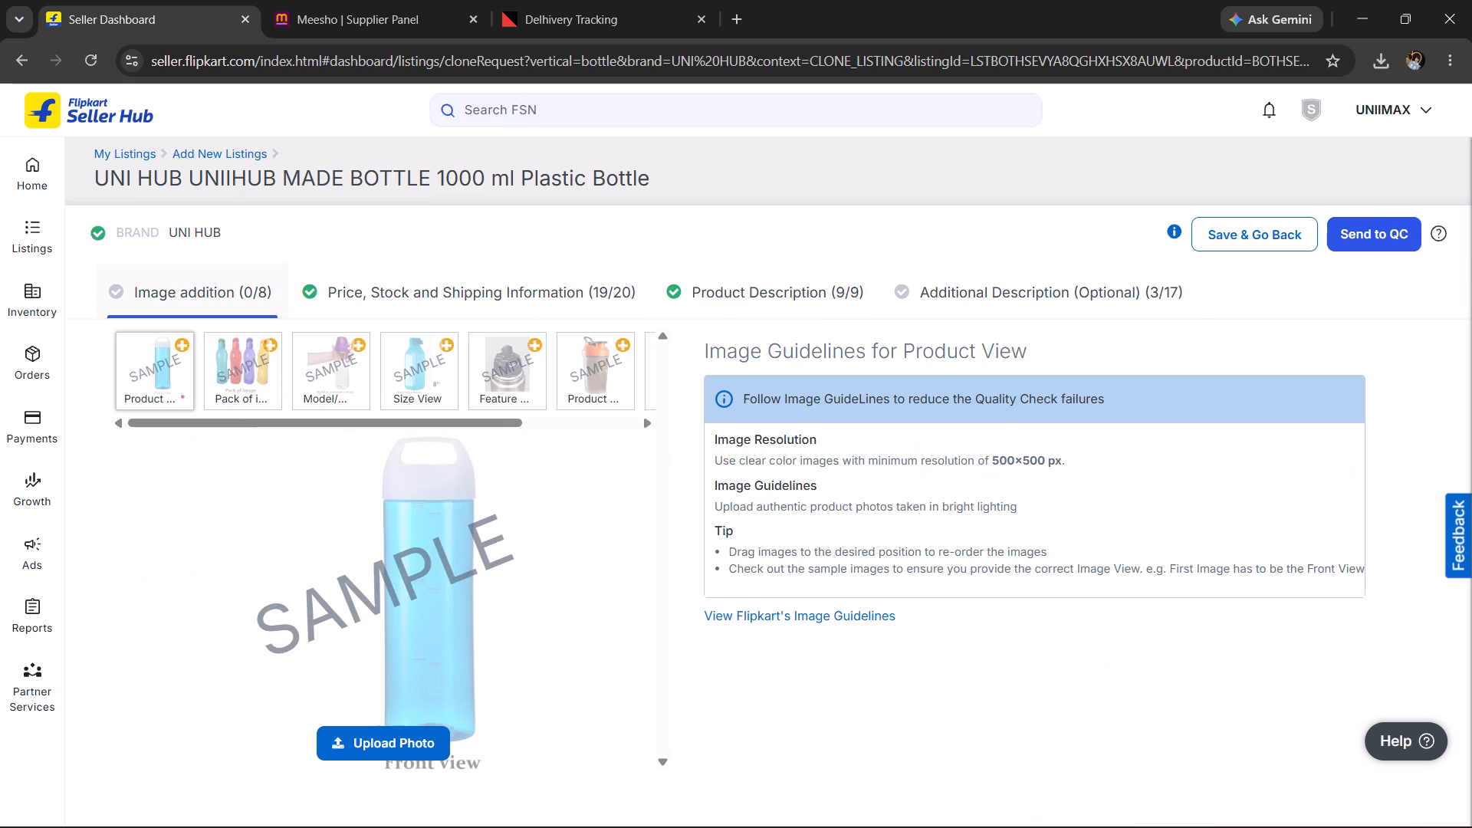
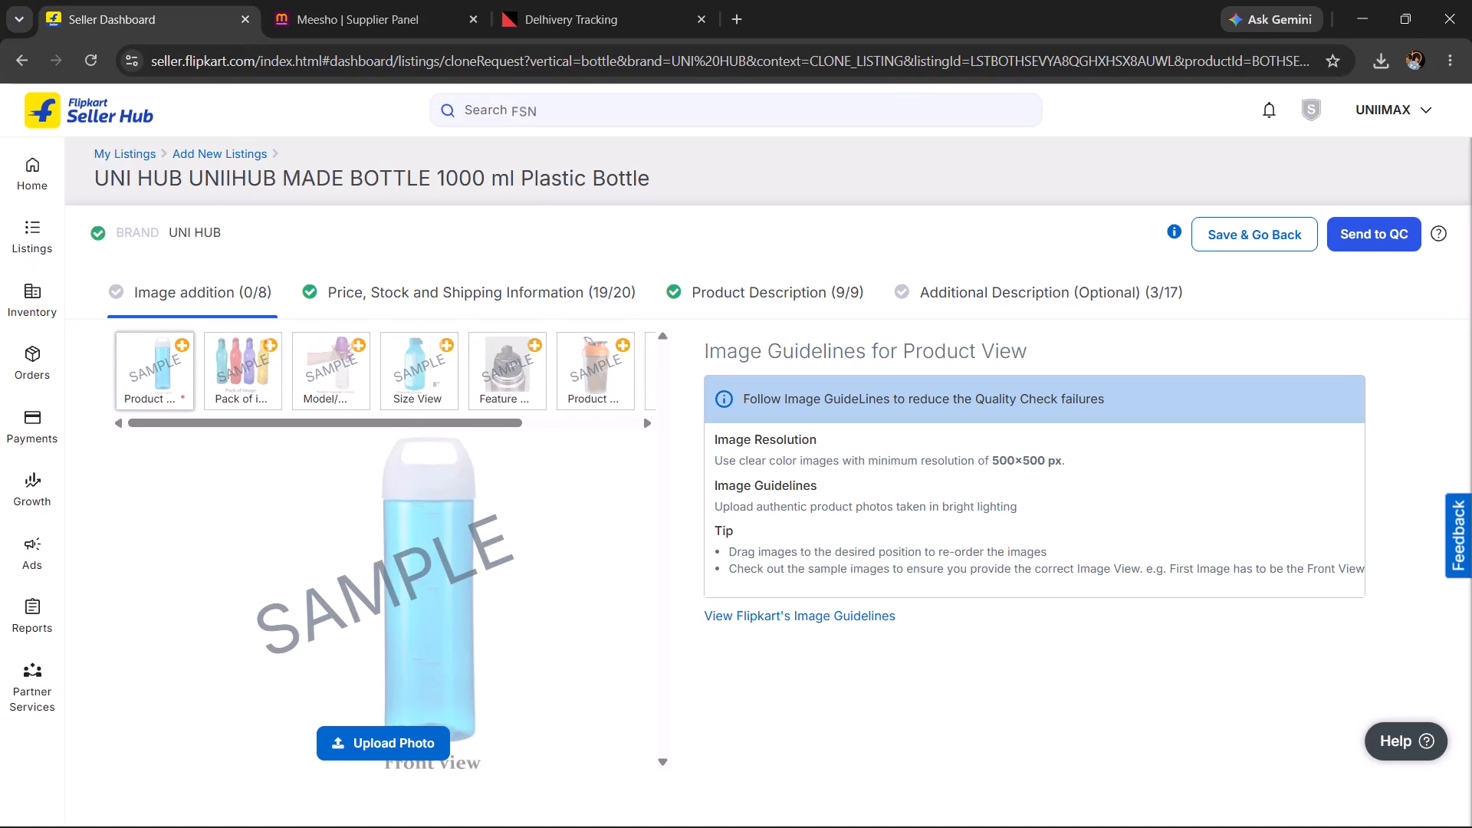
Insert "BLACK FABRIC" before "BOTTLE" in the Product Description model name, making it UNIHUB MADE BLACK FABRIC BOTTLE.
{"action": "left_click", "coordinate": [474, 296]}
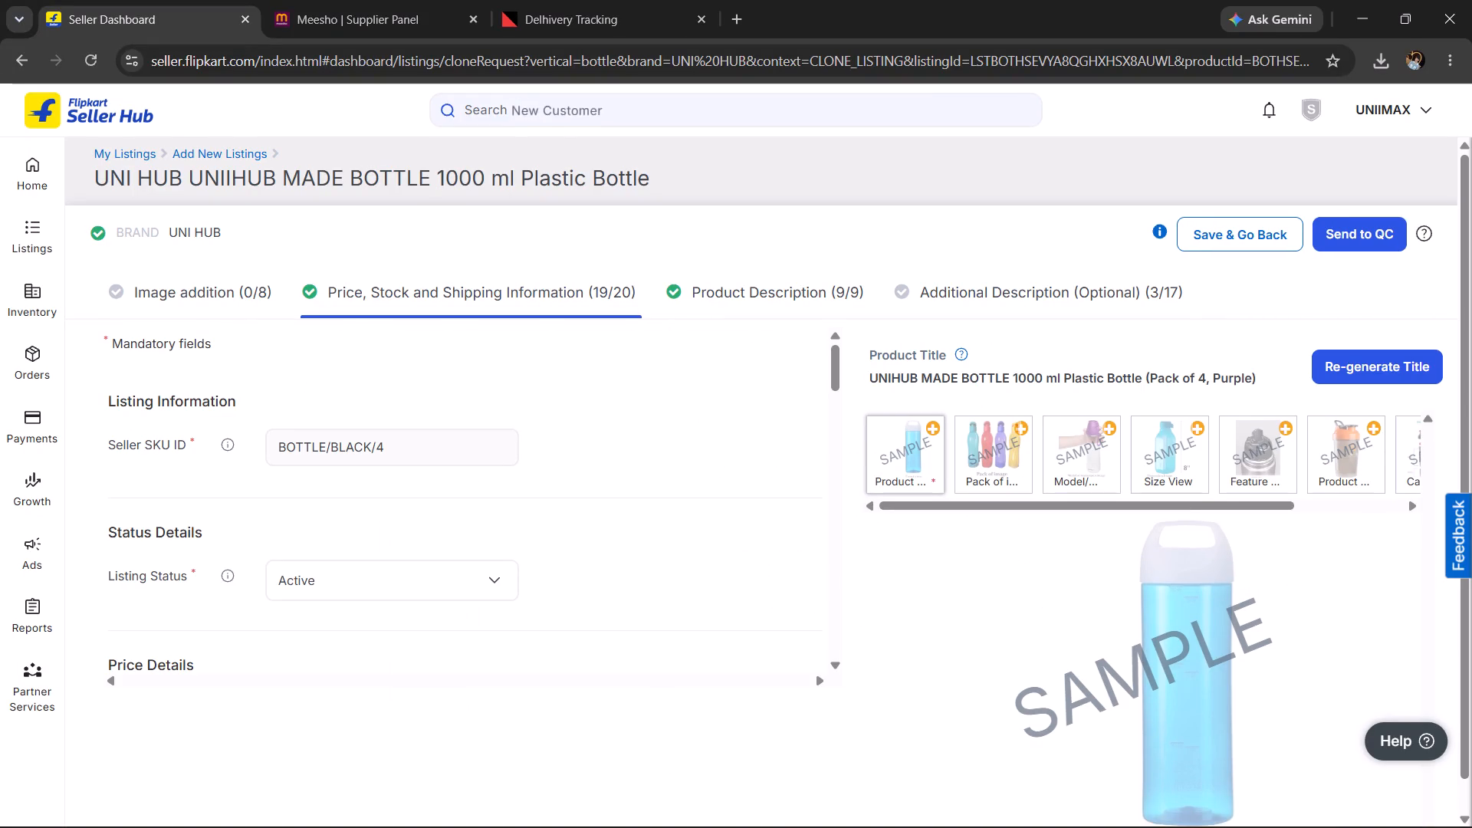
{"action": "scroll", "coordinate": [518, 446], "scroll_direction": "up", "scroll_amount": 1}
{"action": "left_click", "coordinate": [518, 446]}
{"action": "left_click", "coordinate": [786, 282]}
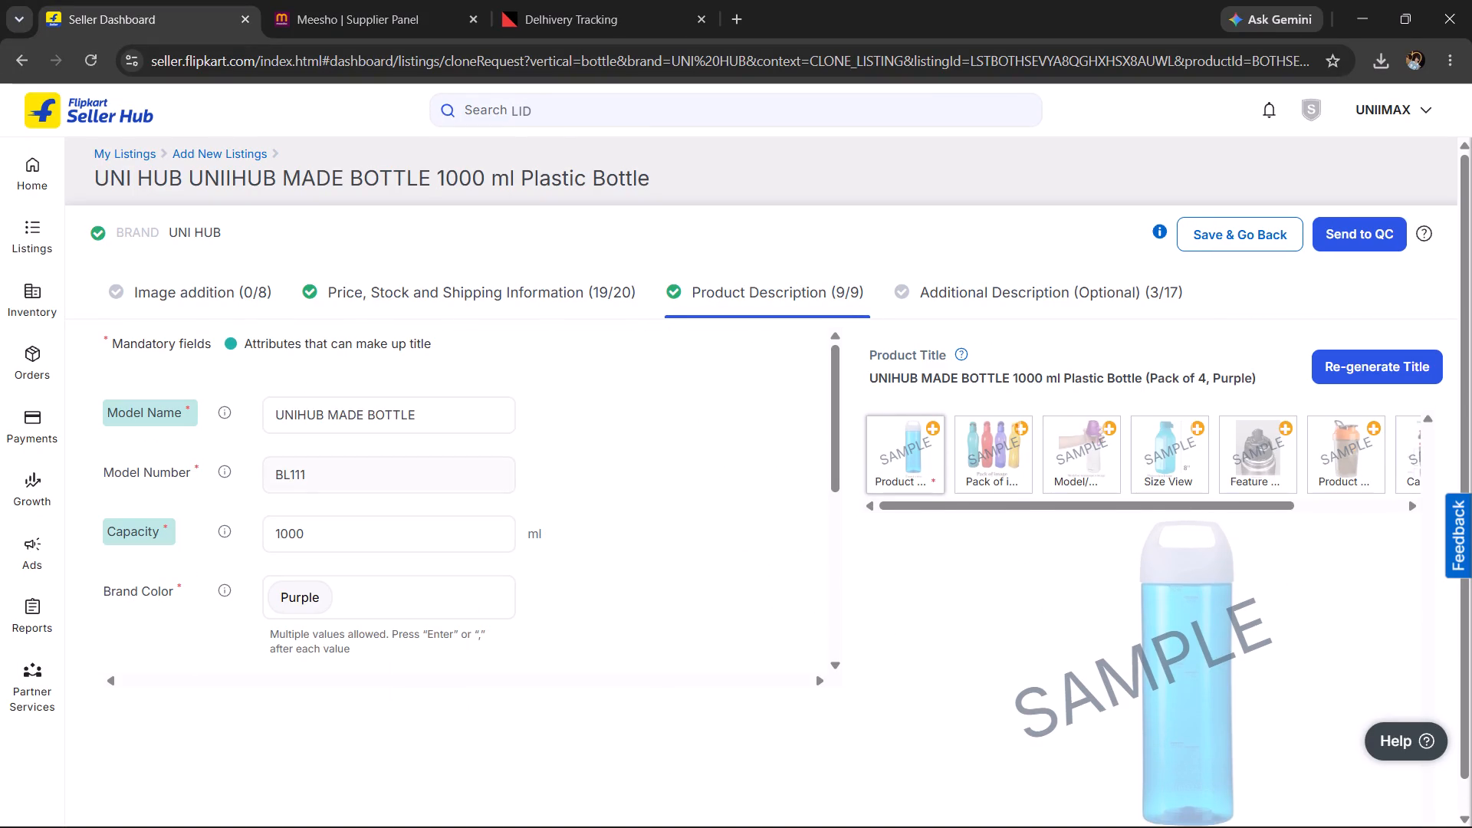
{"action": "left_click", "coordinate": [421, 425]}
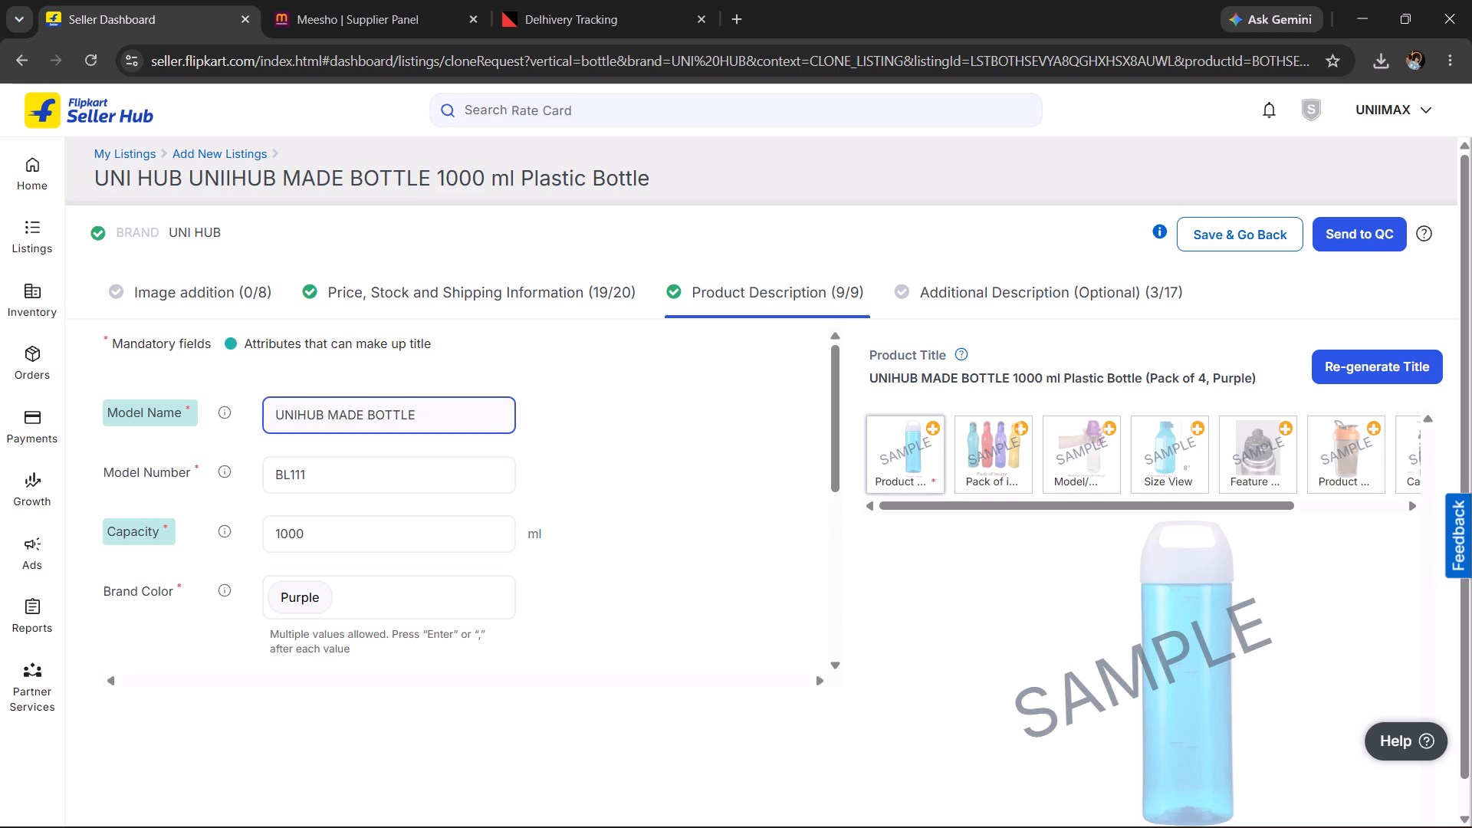
{"action": "left_click", "coordinate": [421, 425]}
{"action": "left_click", "coordinate": [417, 419]}
{"action": "left_click", "coordinate": [362, 413]}
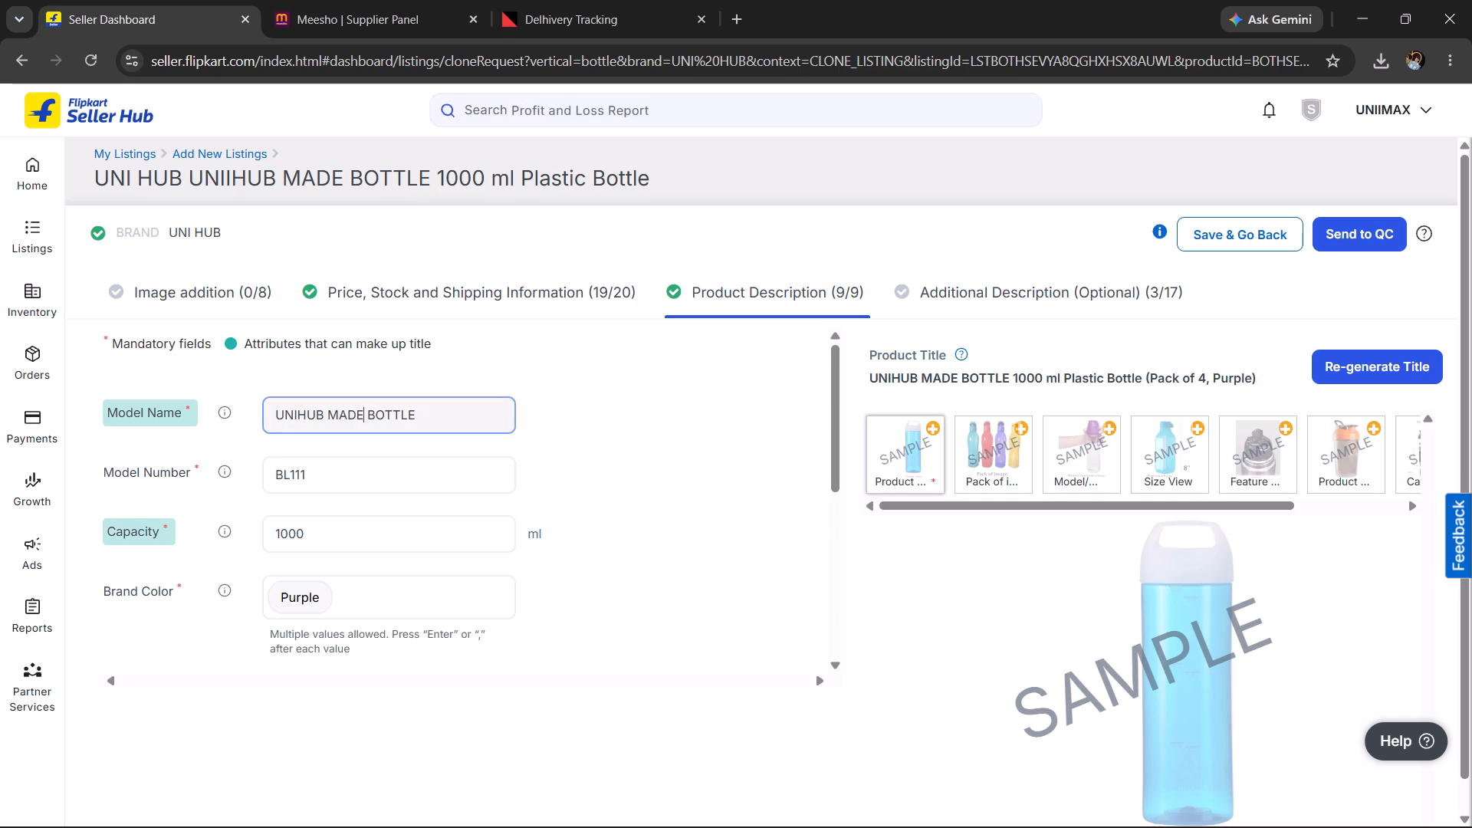
{"action": "key", "text": "space"}
{"action": "type", "text": "b"}
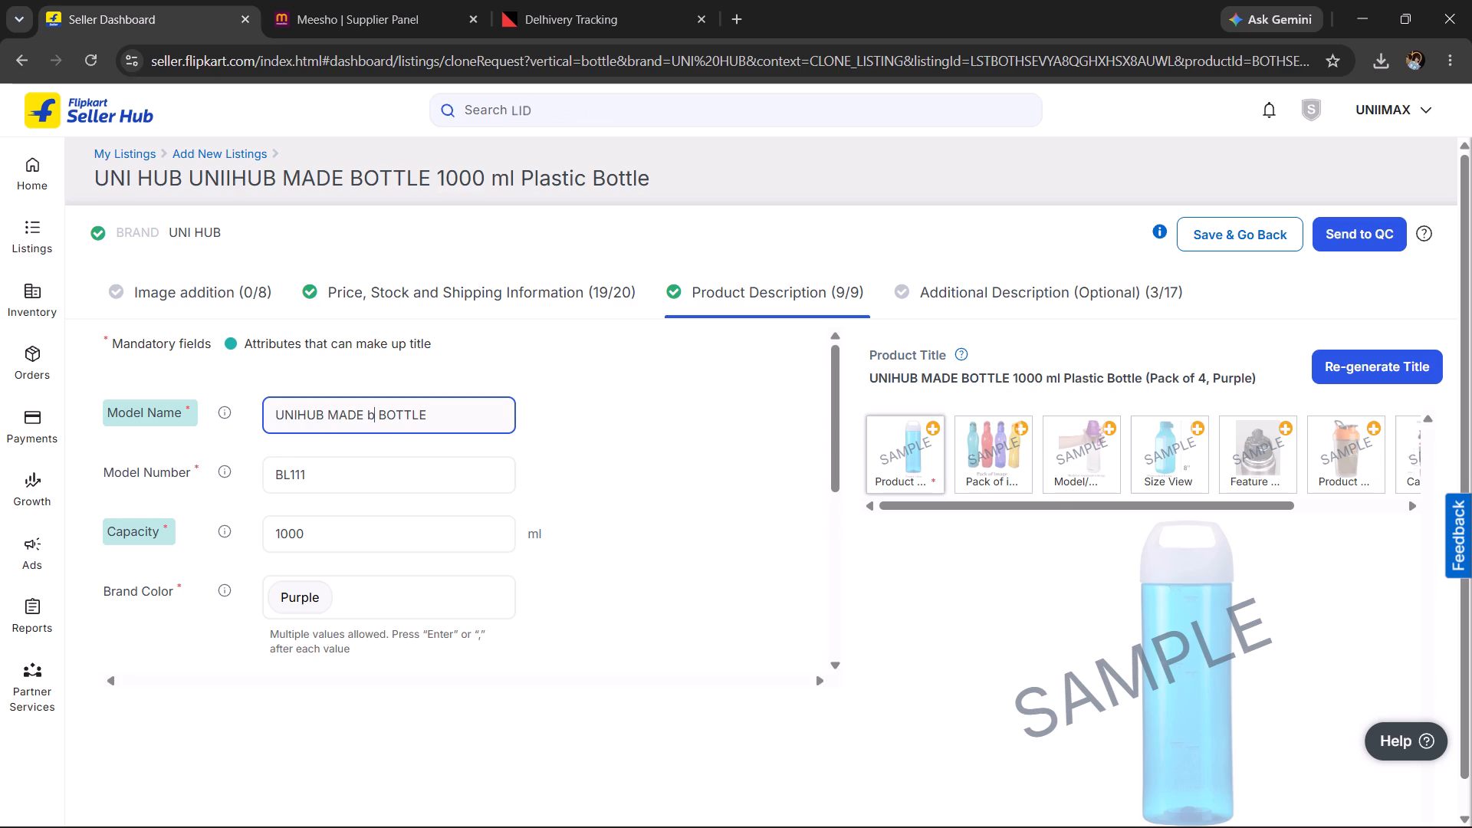
{"action": "key", "text": "BackSpace"}
{"action": "key", "text": "shift+n"}
{"action": "key", "text": "shift+BackSpace"}
{"action": "type", "text": "BLACK"}
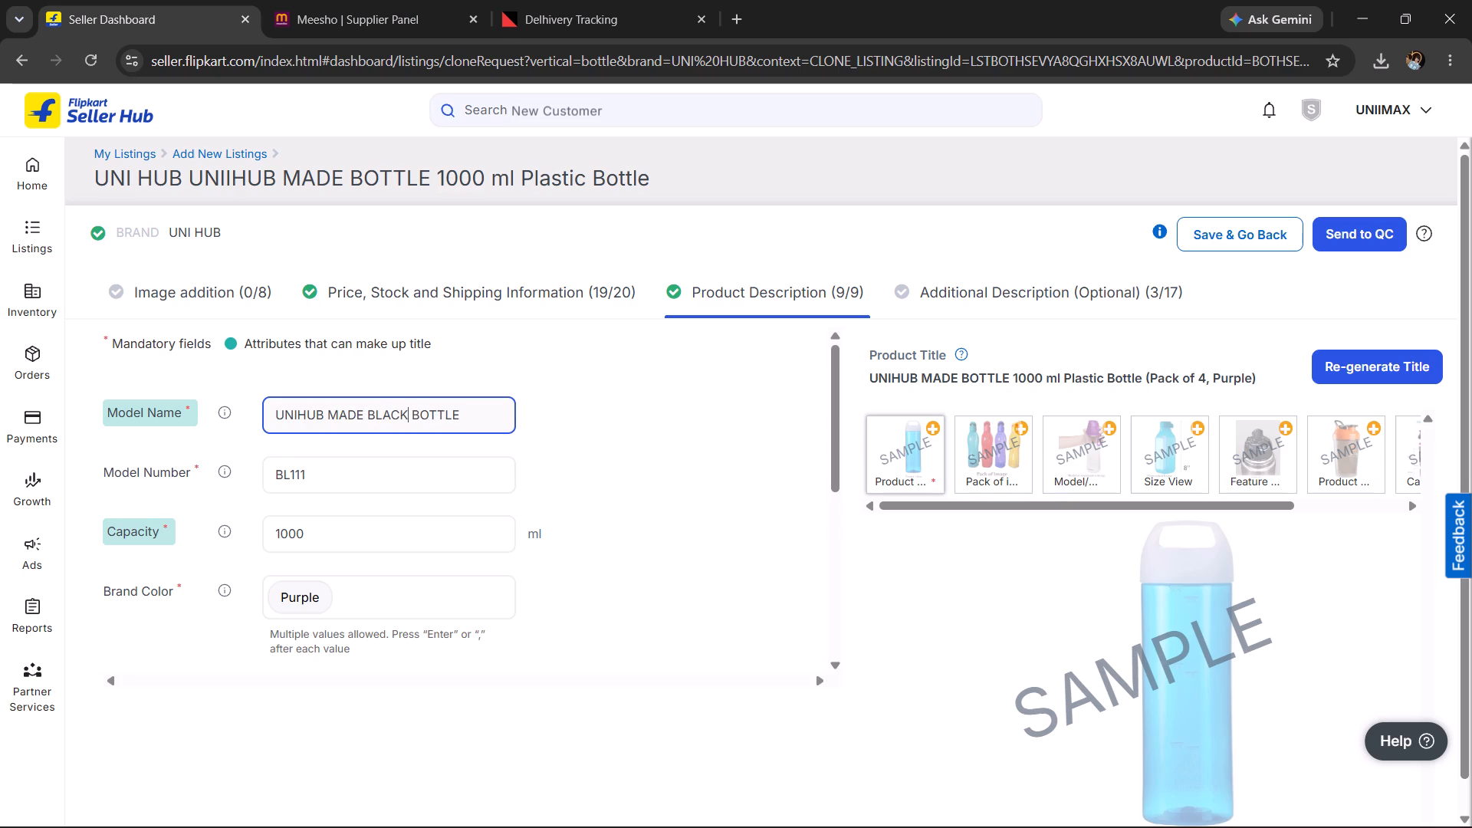
{"action": "key", "text": "shift+space"}
{"action": "type", "text": "FAB"}
{"action": "type", "text": "RIC"}
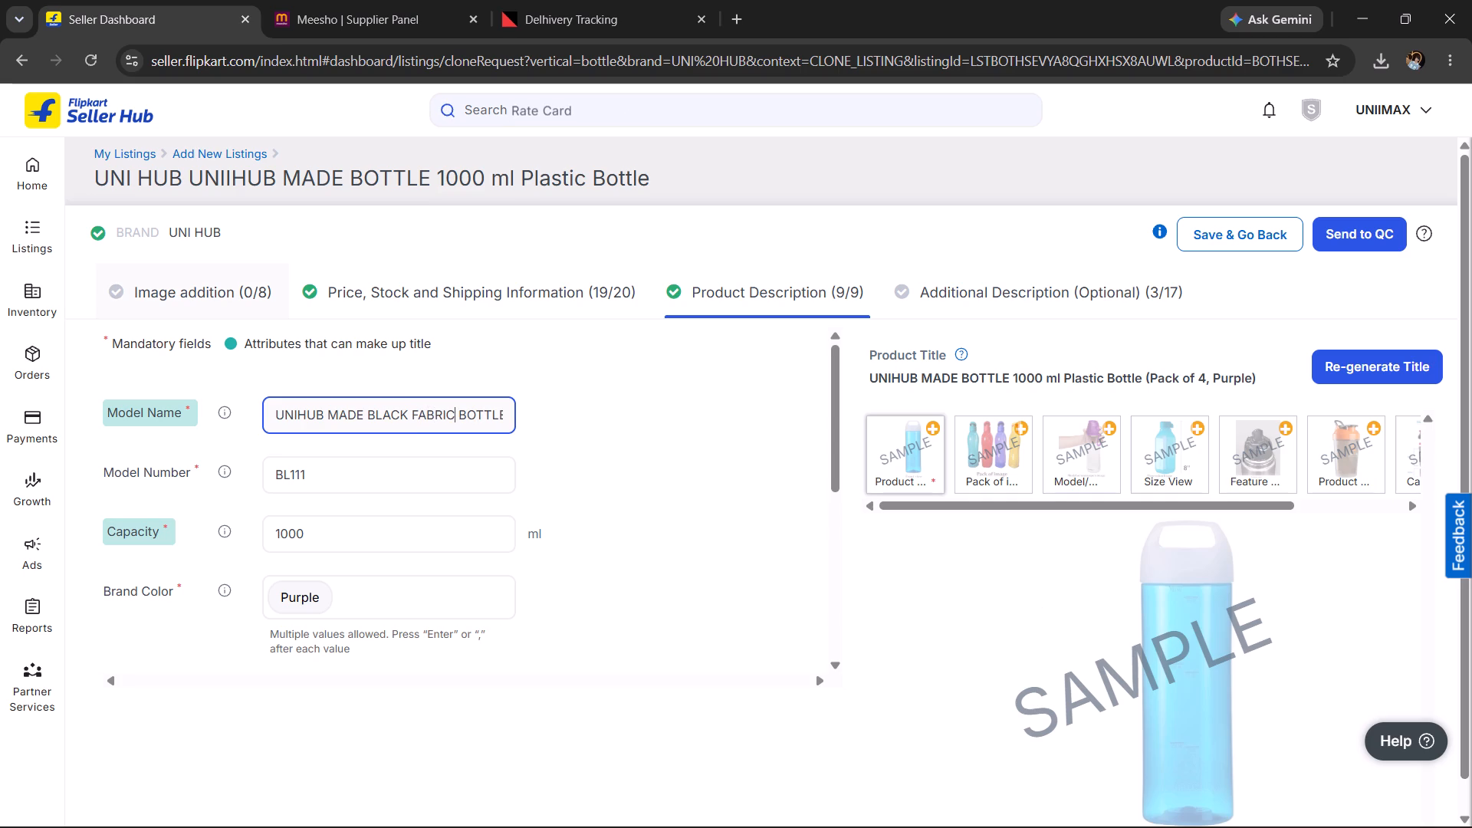
Look through the listing's image, price and stock, product description and additional description sections, ending at Price, Stock and Shipping Information.
{"action": "left_click", "coordinate": [225, 290]}
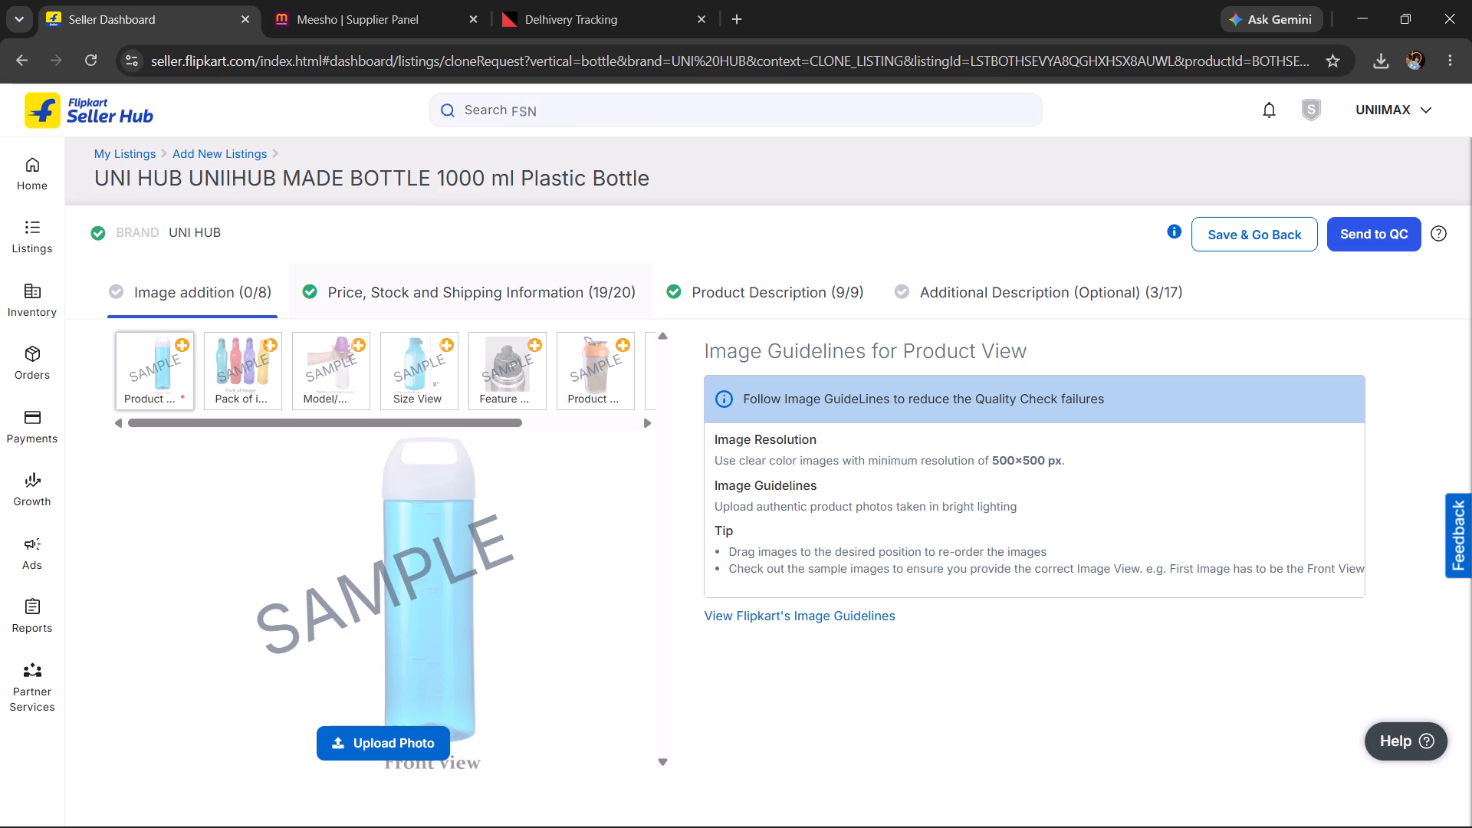
{"action": "left_click", "coordinate": [592, 304]}
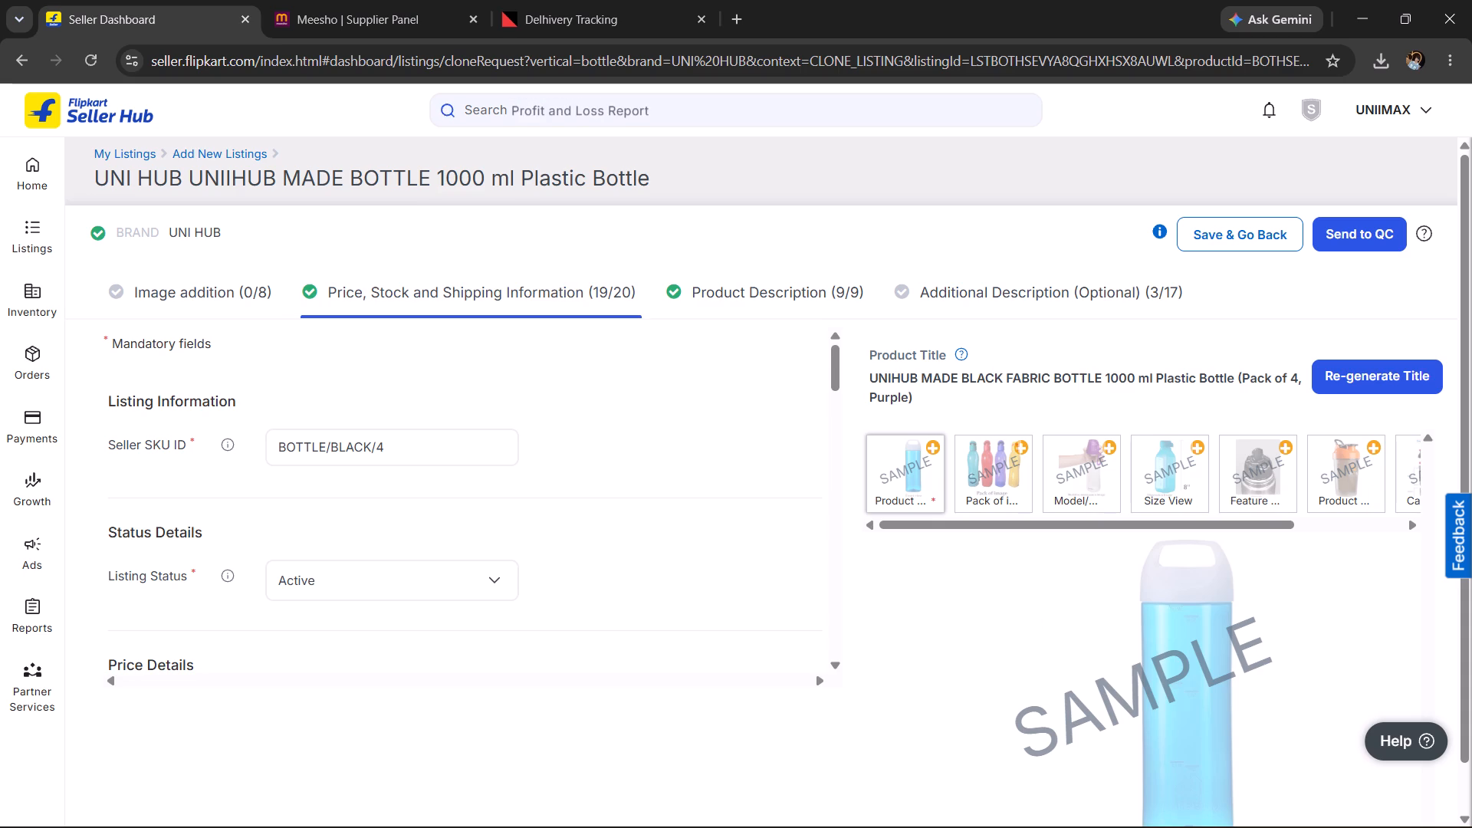
{"action": "left_click", "coordinate": [800, 287]}
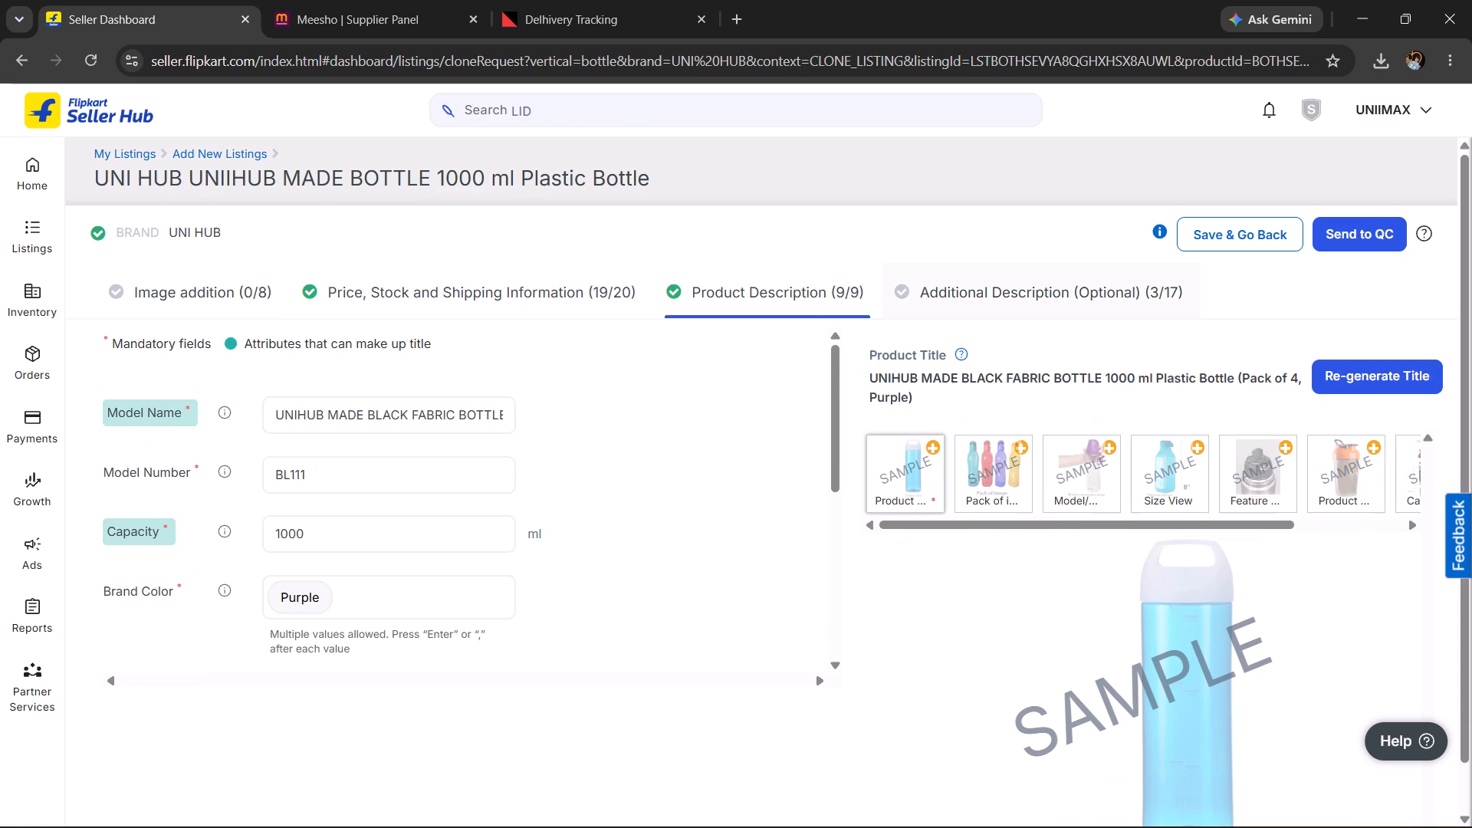
{"action": "left_click", "coordinate": [1067, 293]}
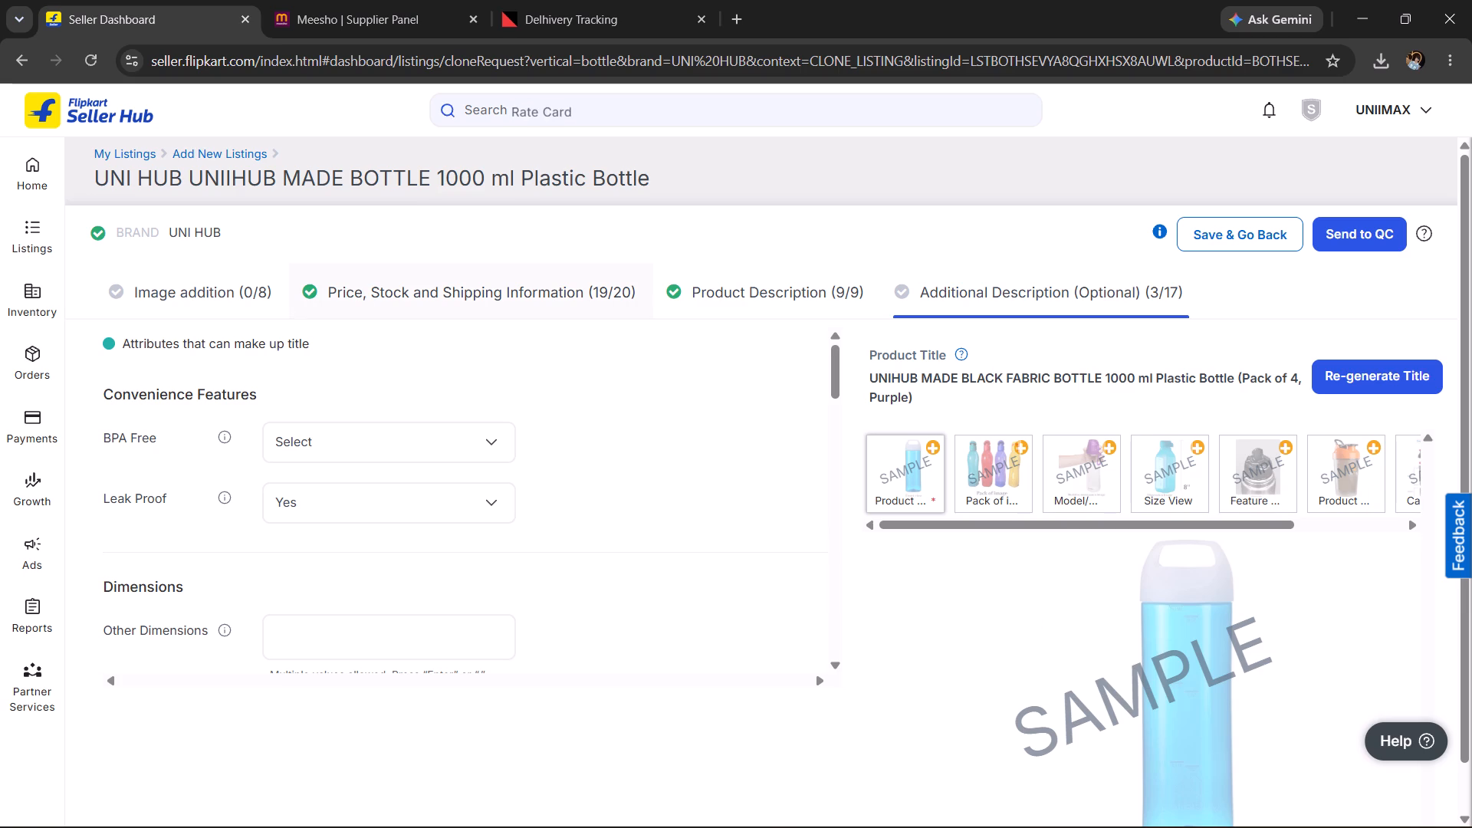
{"action": "left_click", "coordinate": [531, 306]}
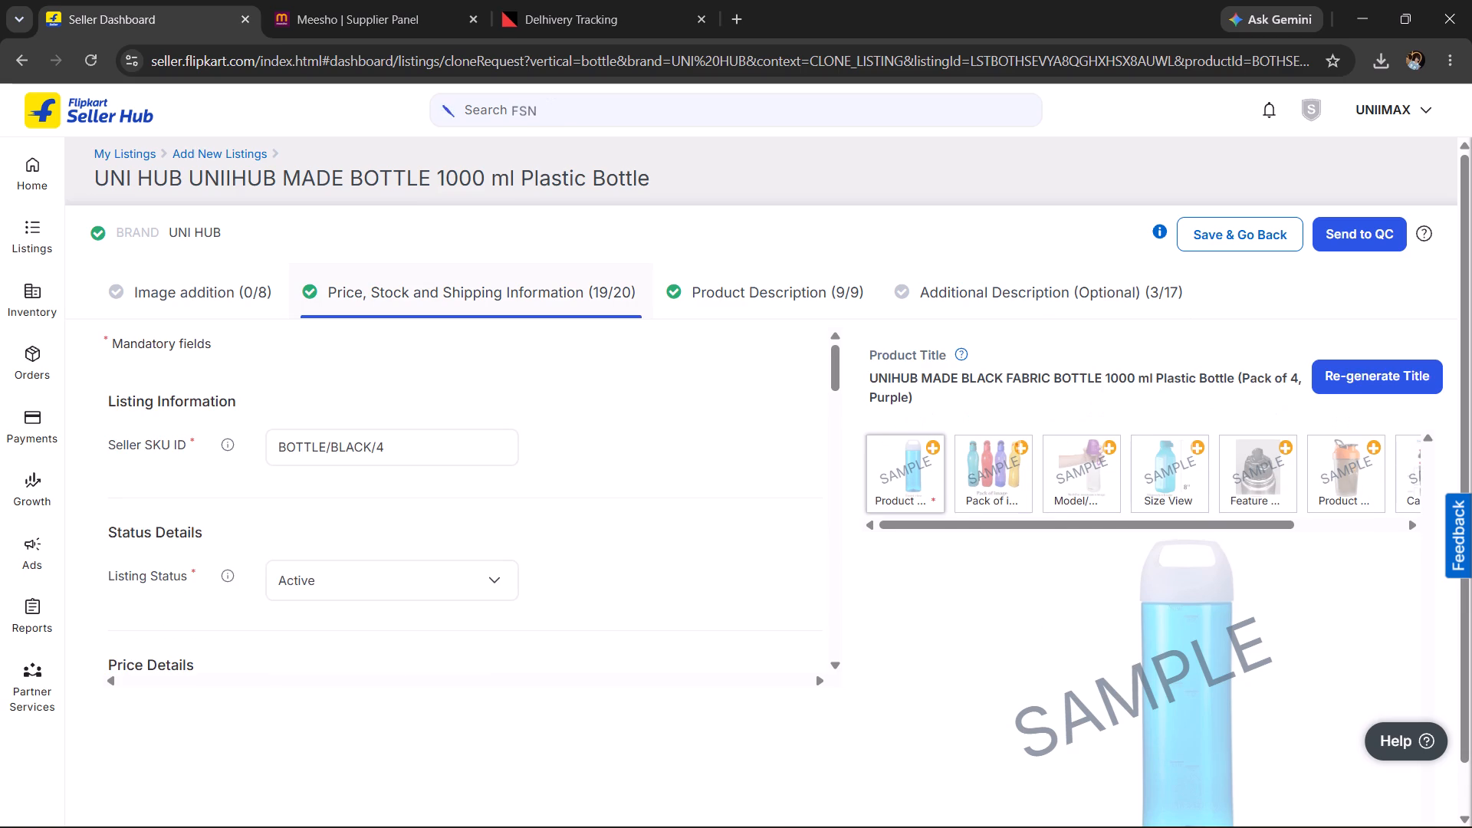
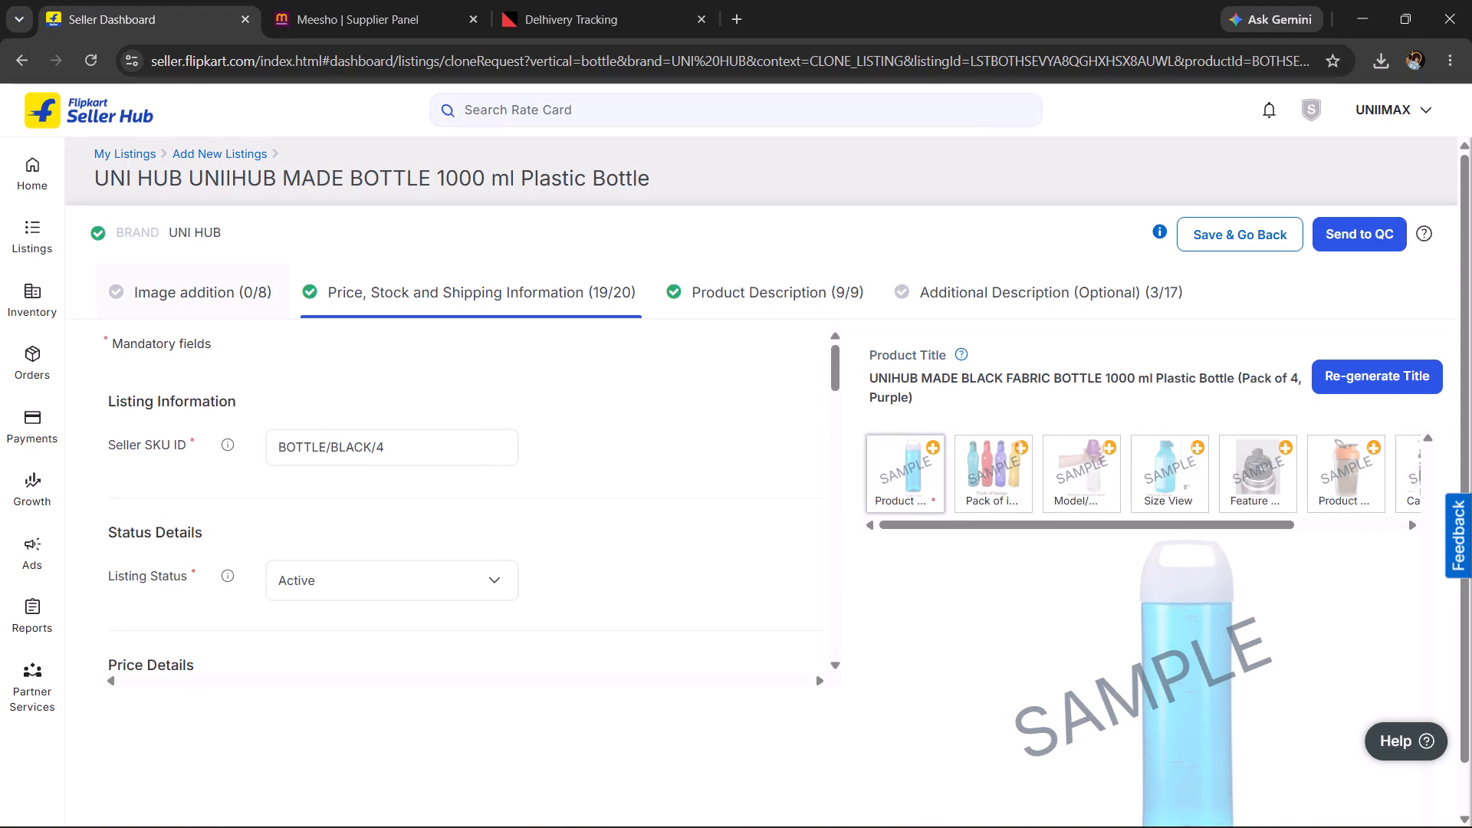
Start a photo upload for the Product View image in the listing's Image addition section.
{"action": "left_click", "coordinate": [199, 301]}
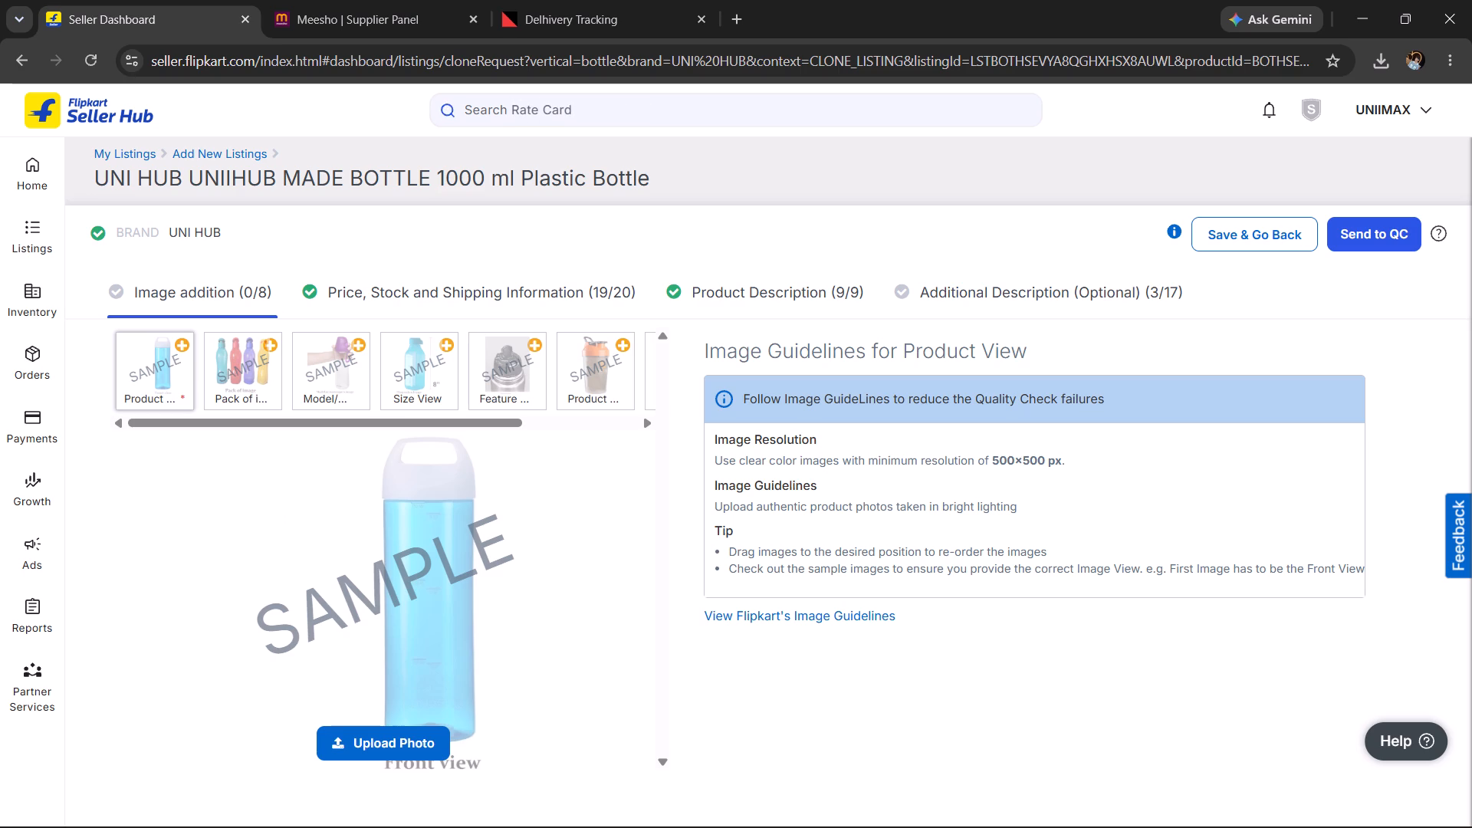
{"action": "left_click", "coordinate": [413, 740]}
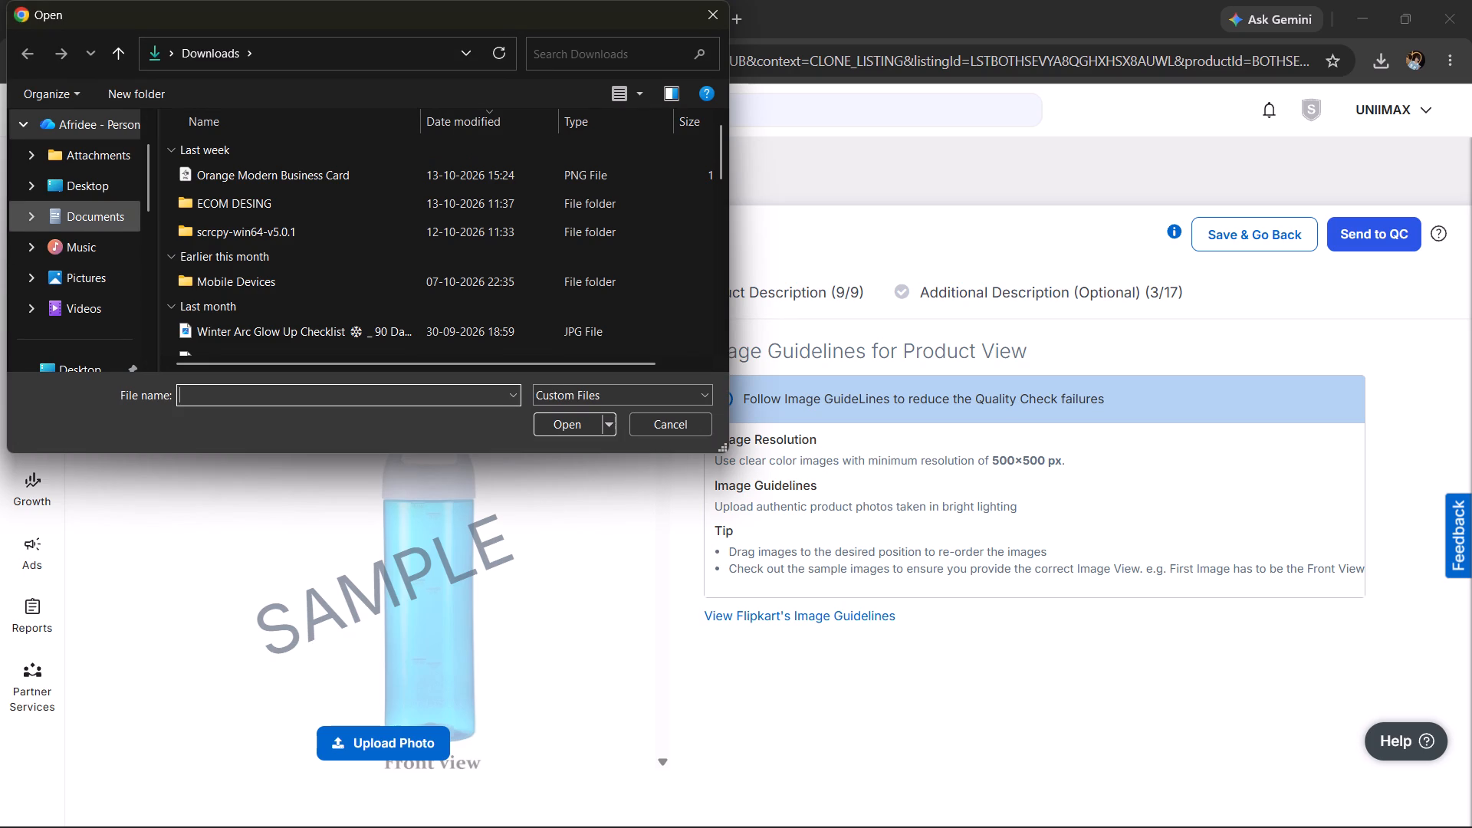
Look through the Pictures folder and the available storage locations for a bottle image to upload.
{"action": "left_click", "coordinate": [108, 288]}
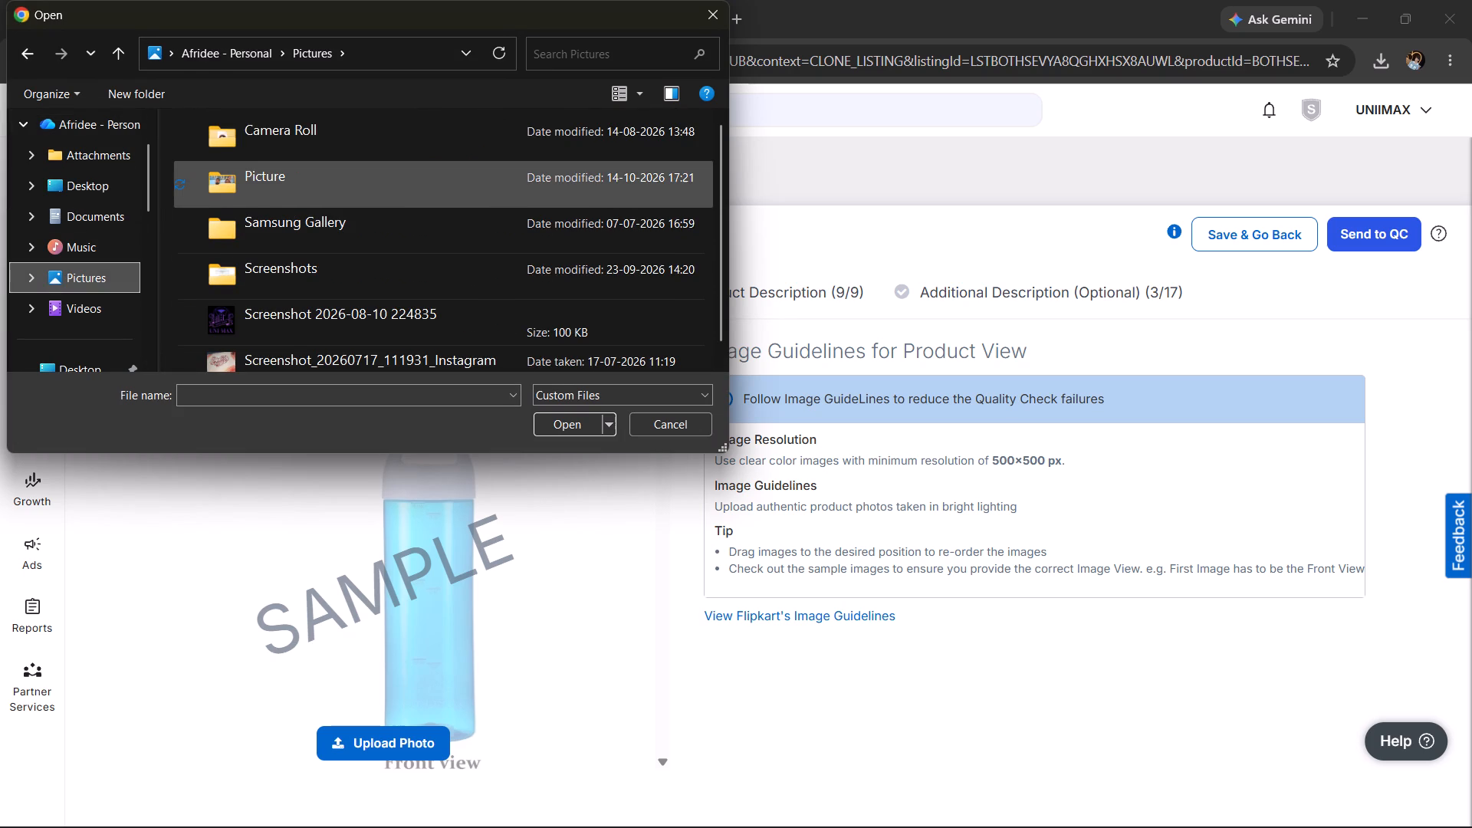
{"action": "left_click", "coordinate": [333, 198]}
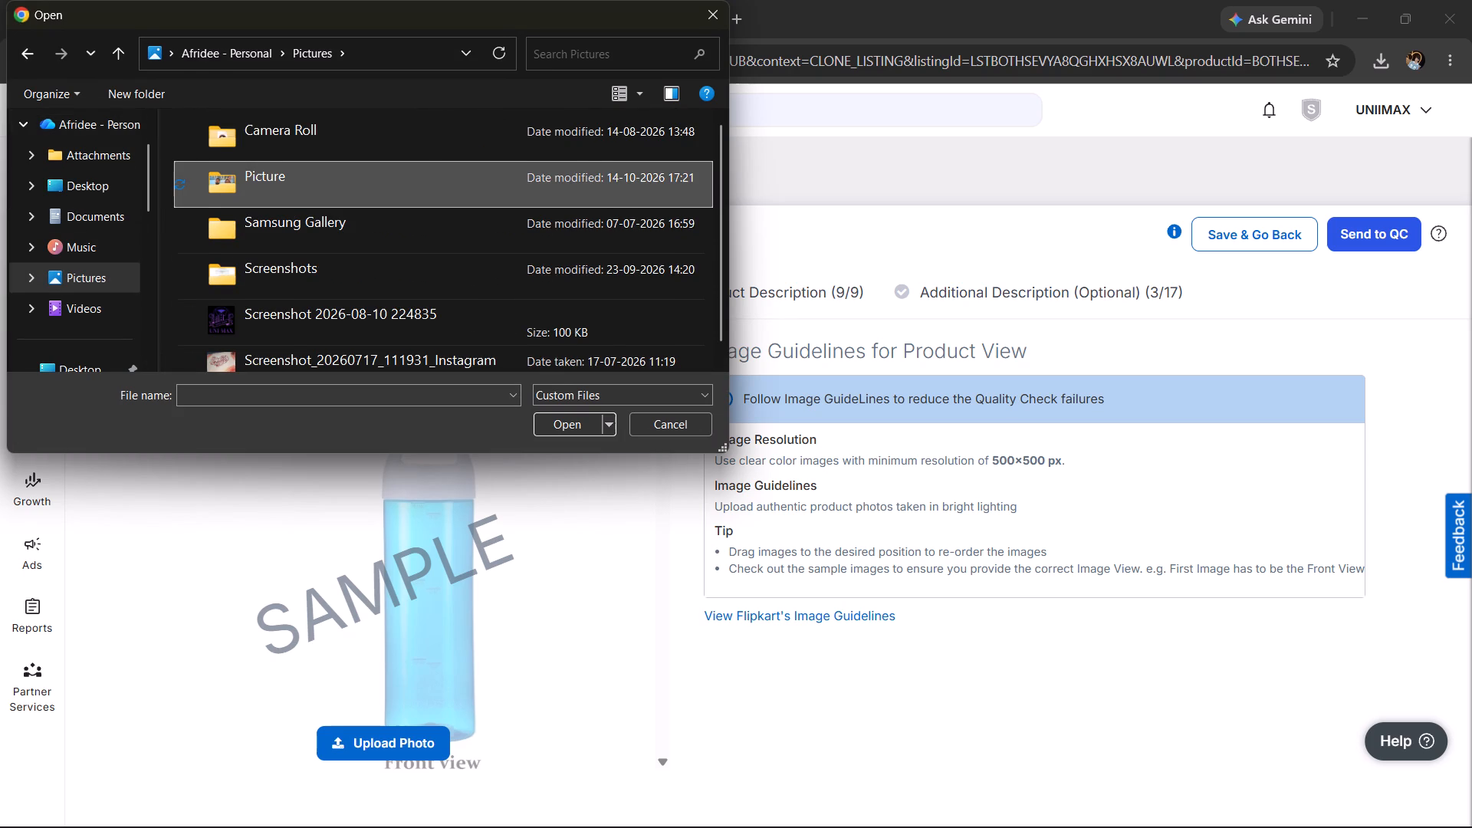
{"action": "scroll", "coordinate": [333, 198], "scroll_direction": "down", "scroll_amount": 2}
{"action": "scroll", "coordinate": [333, 198], "scroll_direction": "up", "scroll_amount": 1}
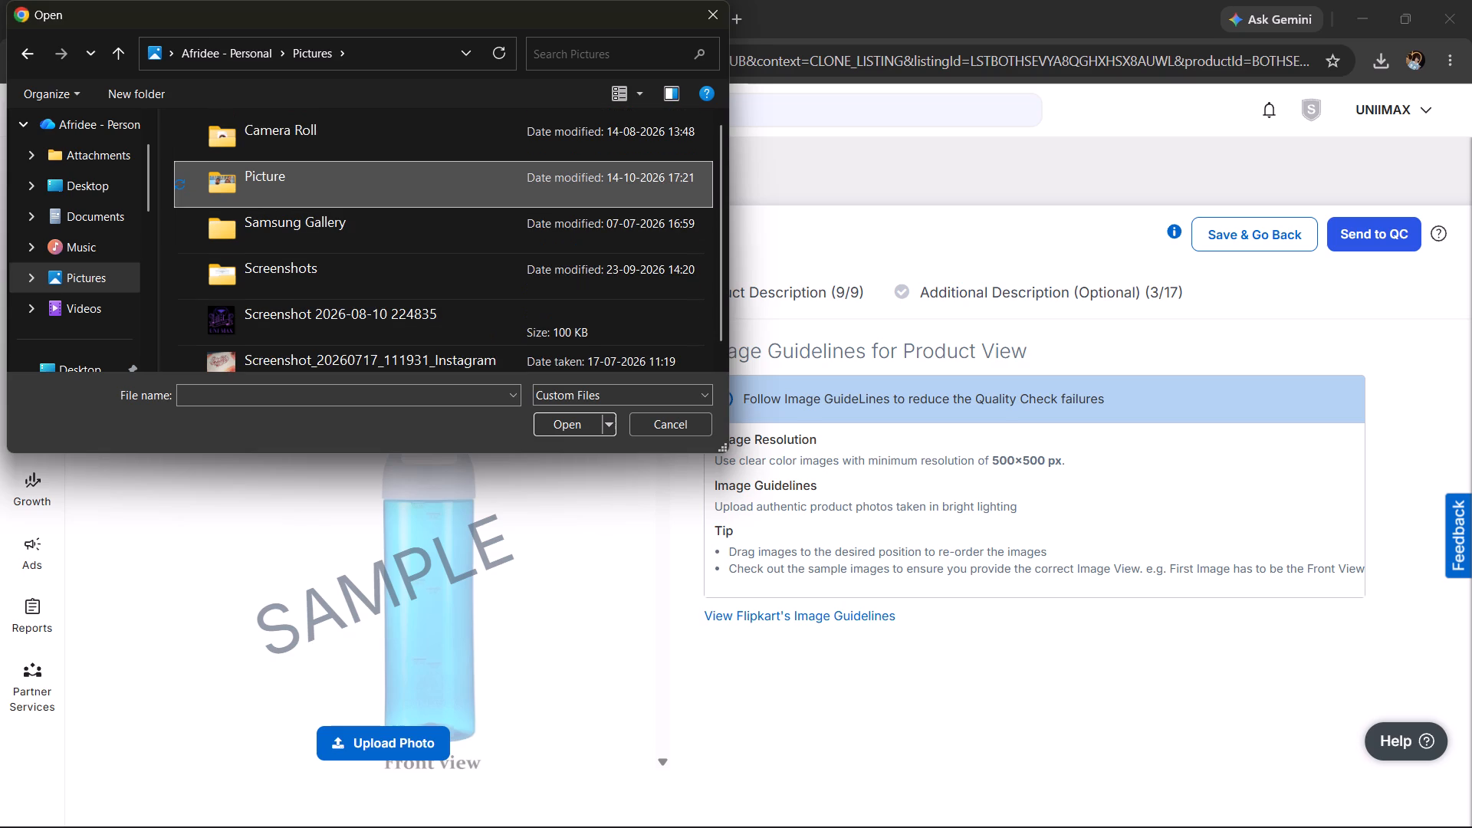
{"action": "scroll", "coordinate": [333, 198], "scroll_direction": "up", "scroll_amount": 1}
{"action": "left_click", "coordinate": [333, 198]}
{"action": "left_click", "coordinate": [377, 136]}
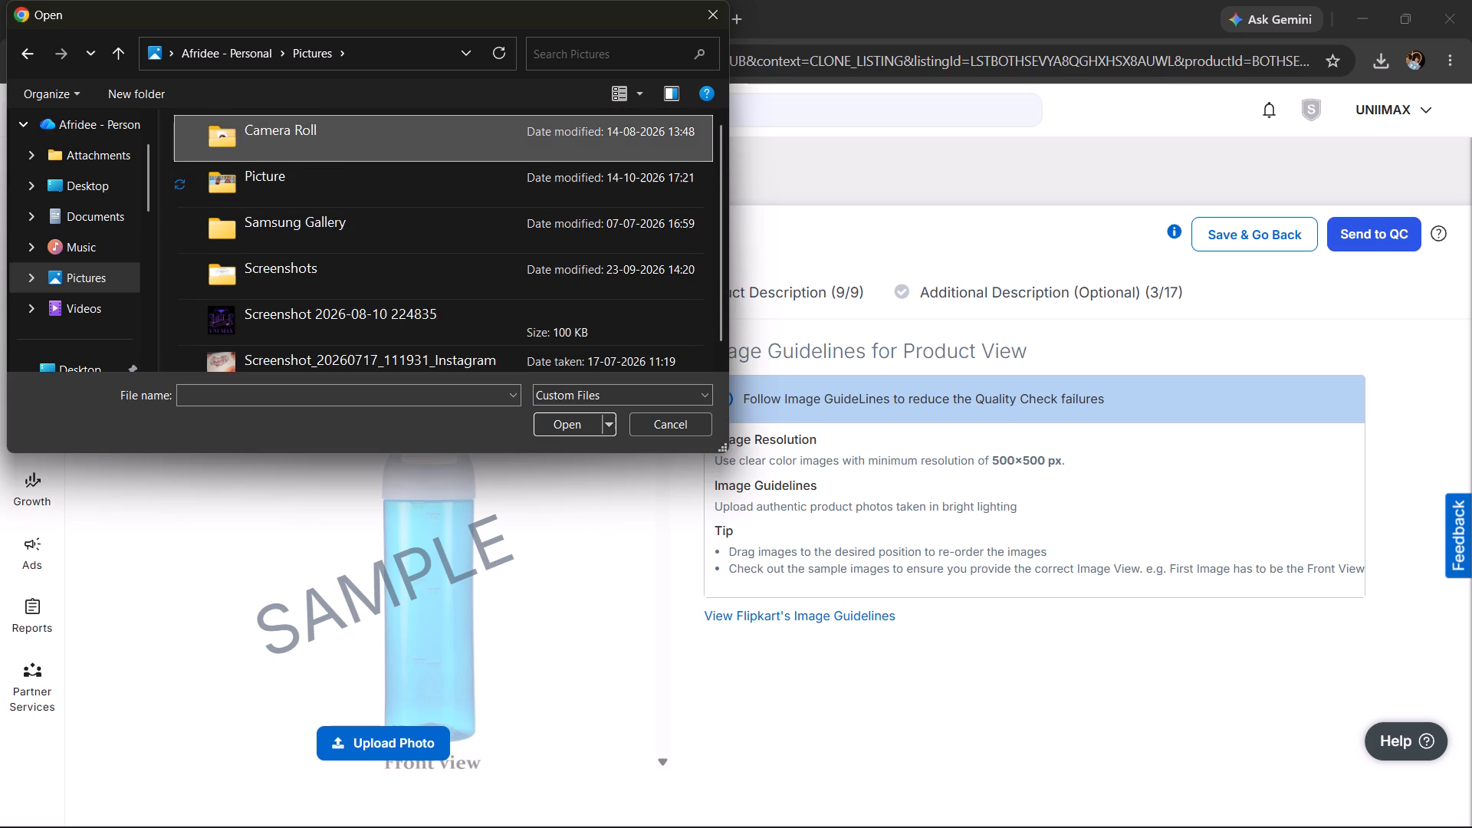
{"action": "scroll", "coordinate": [370, 279], "scroll_direction": "down", "scroll_amount": 3}
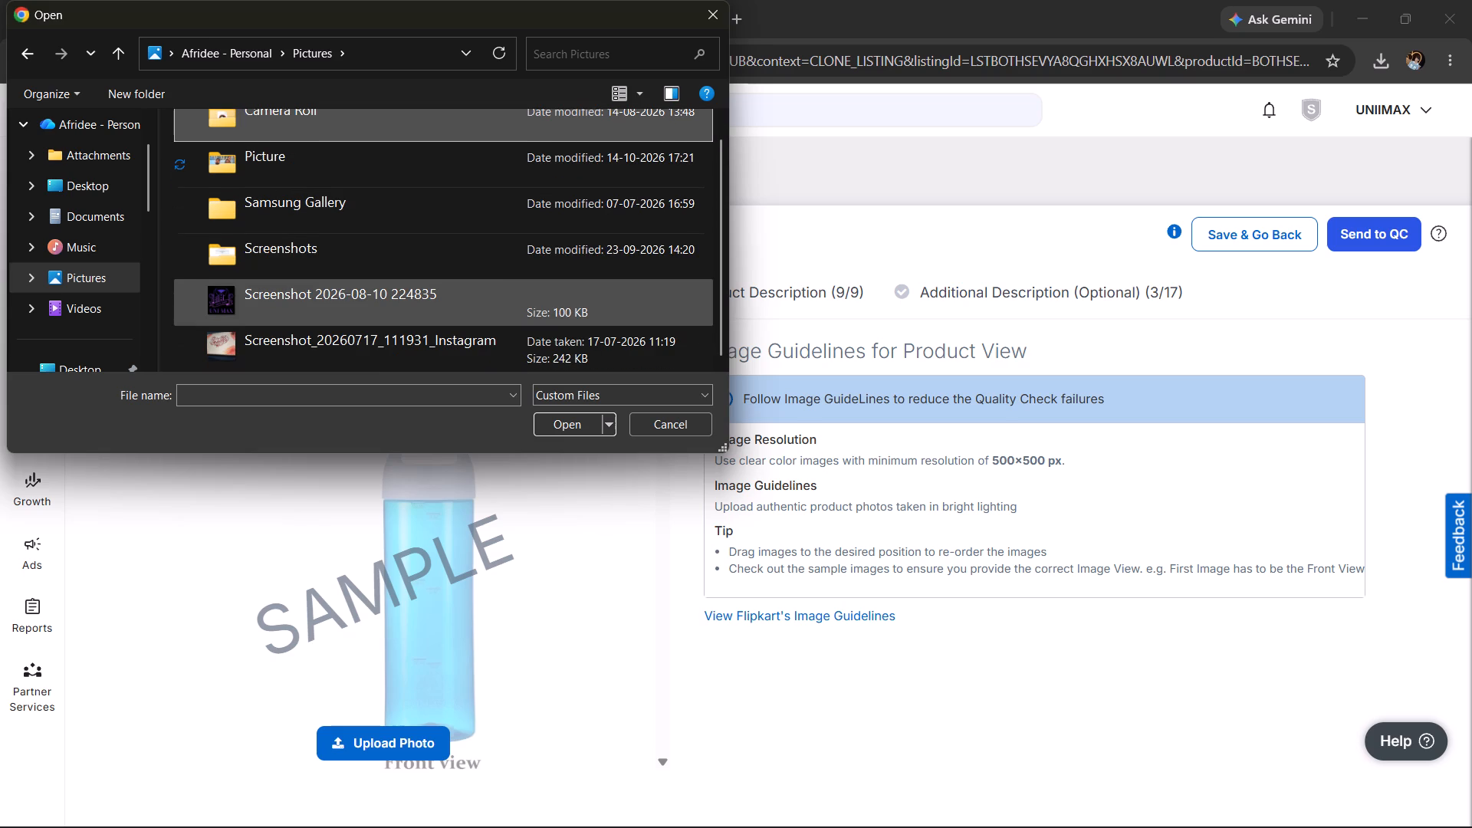
{"action": "scroll", "coordinate": [54, 322], "scroll_direction": "down", "scroll_amount": 1}
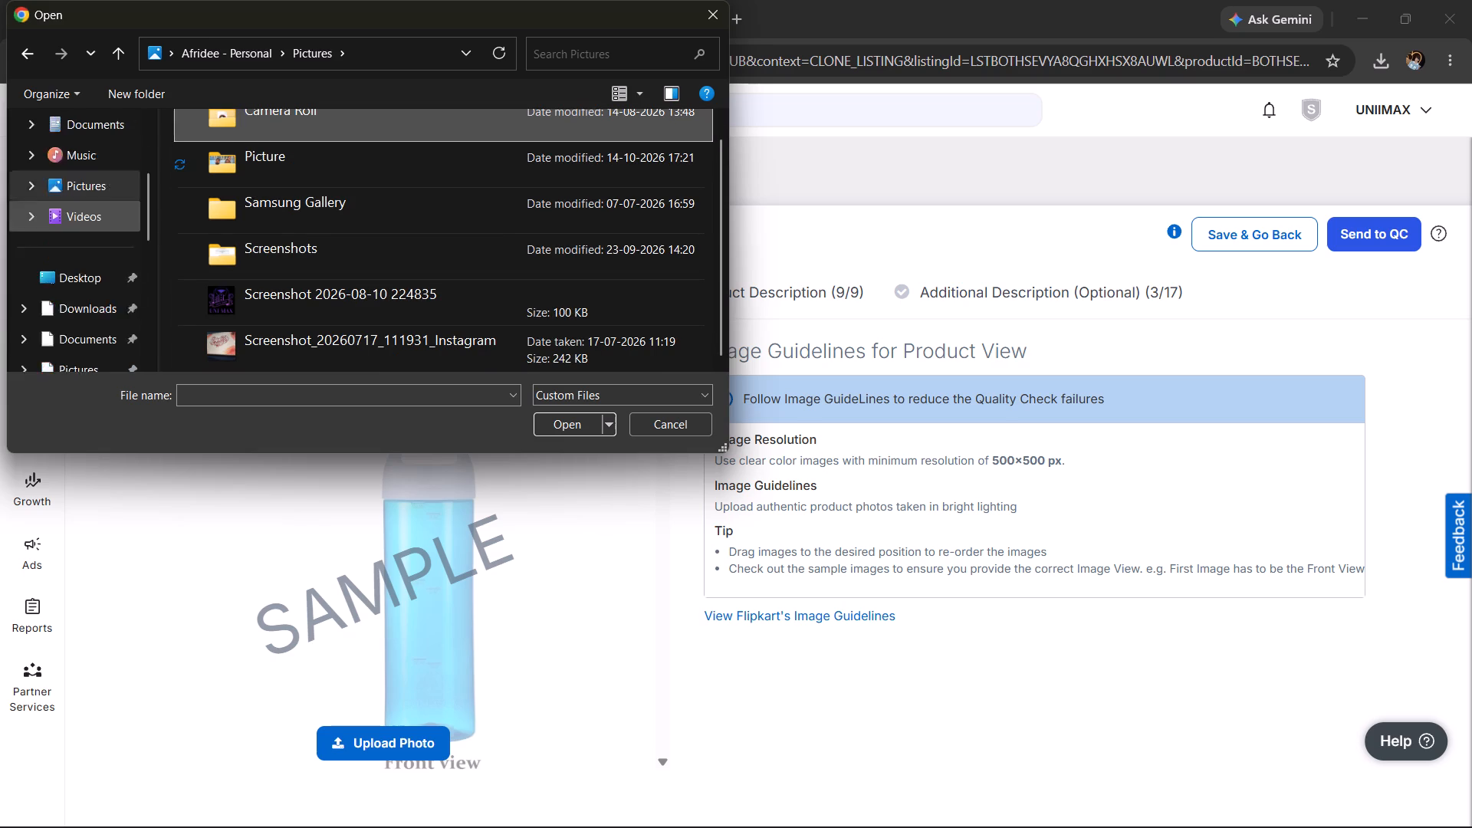
{"action": "scroll", "coordinate": [54, 322], "scroll_direction": "down", "scroll_amount": 1}
{"action": "scroll", "coordinate": [66, 317], "scroll_direction": "up", "scroll_amount": 1}
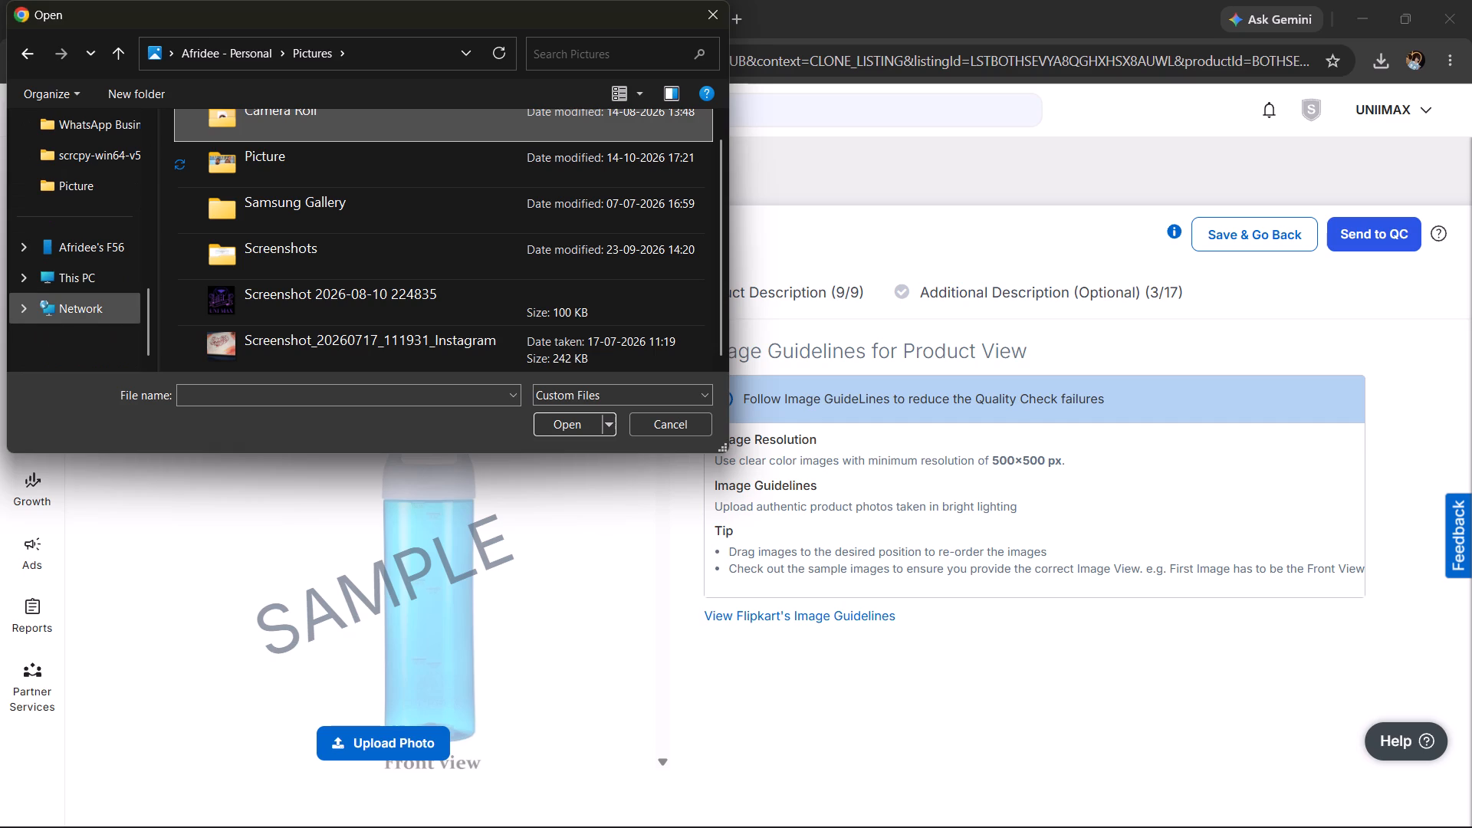
Check the connected phone's Images folder and the ACER (C:) drive for product photos.
{"action": "left_click", "coordinate": [84, 253]}
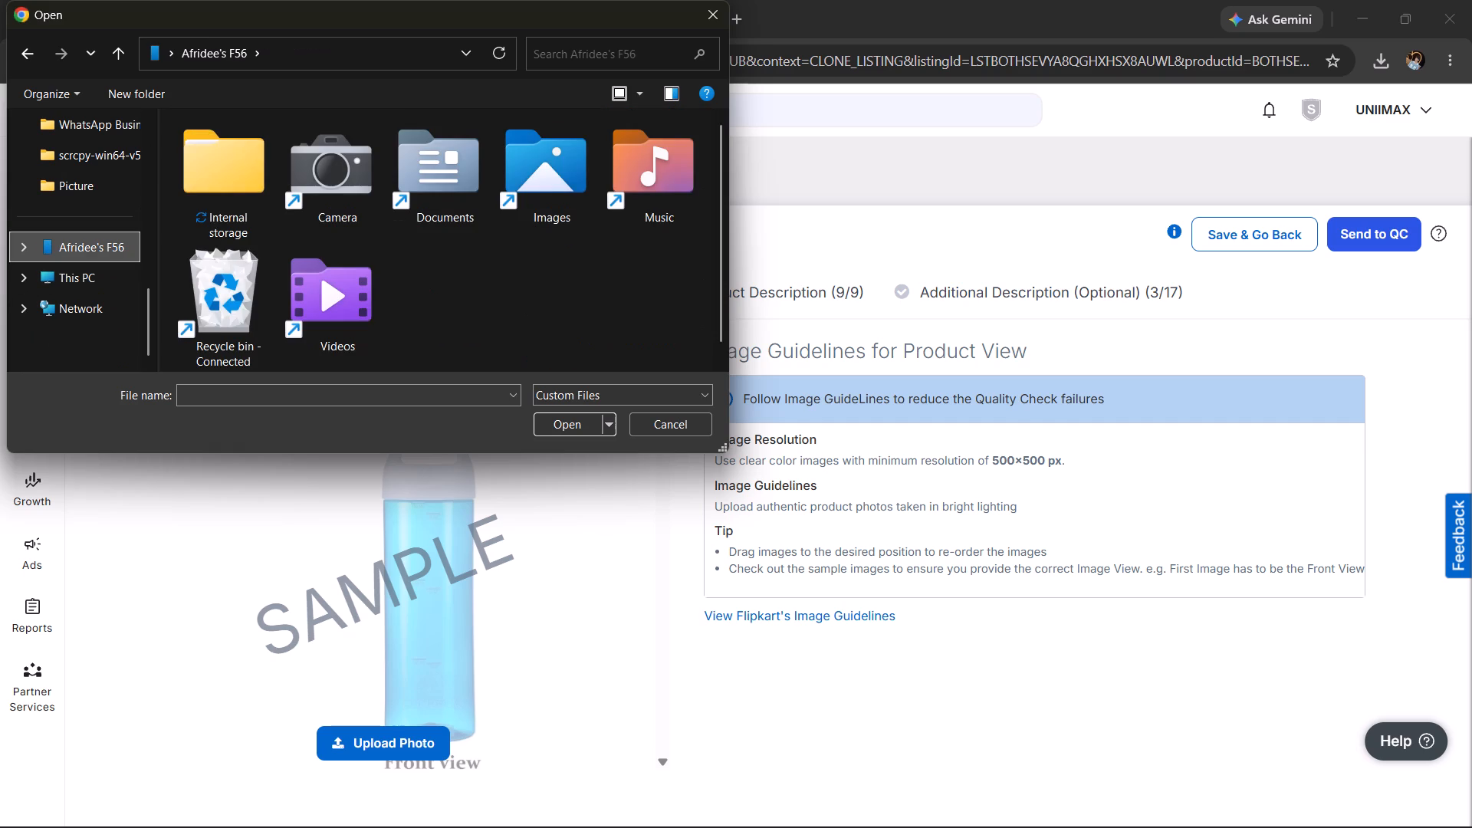
{"action": "left_click", "coordinate": [515, 146]}
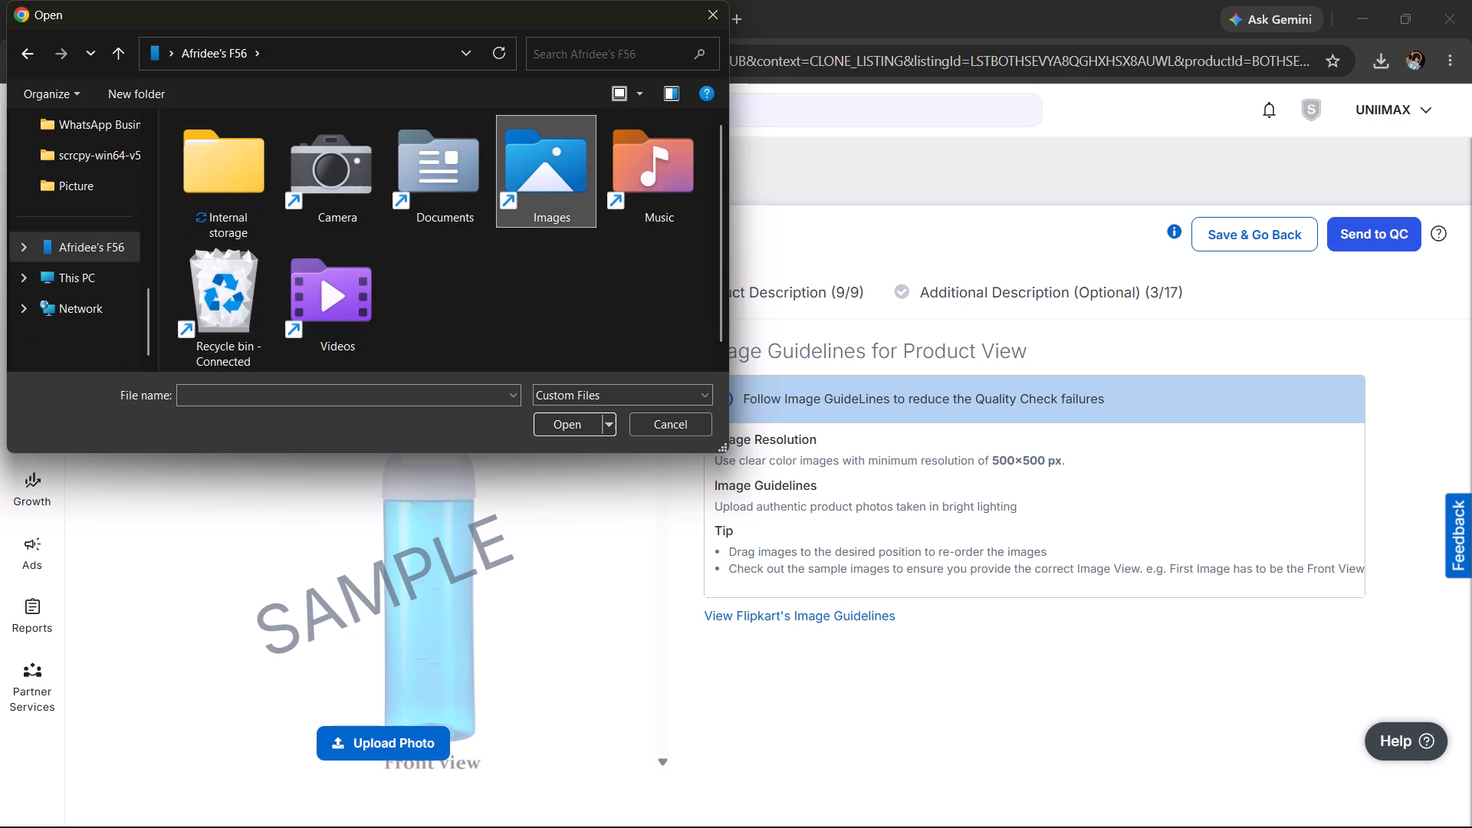
{"action": "double_click", "coordinate": [515, 146]}
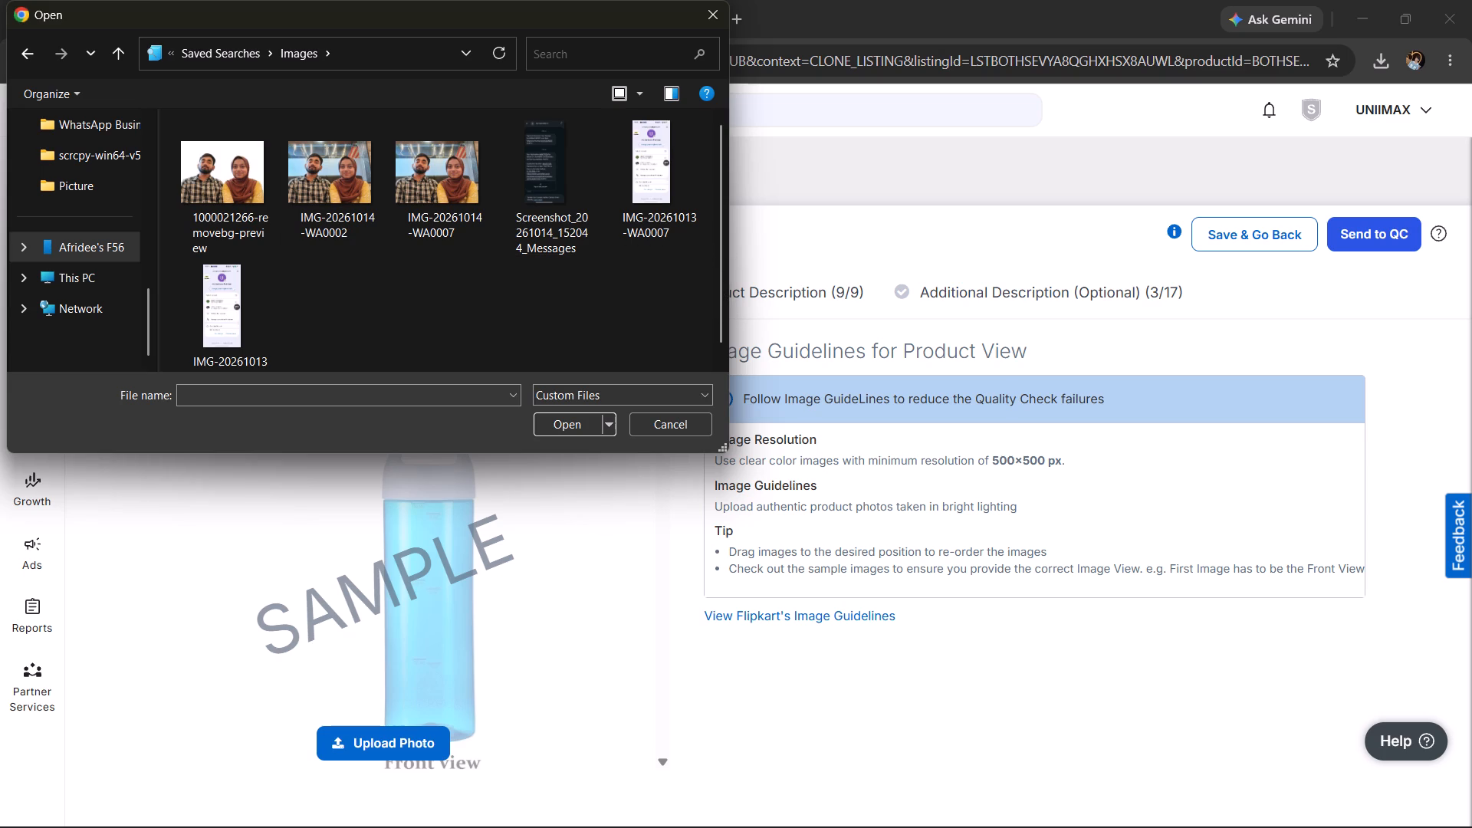
{"action": "double_click", "coordinate": [85, 278]}
{"action": "double_click", "coordinate": [84, 309]}
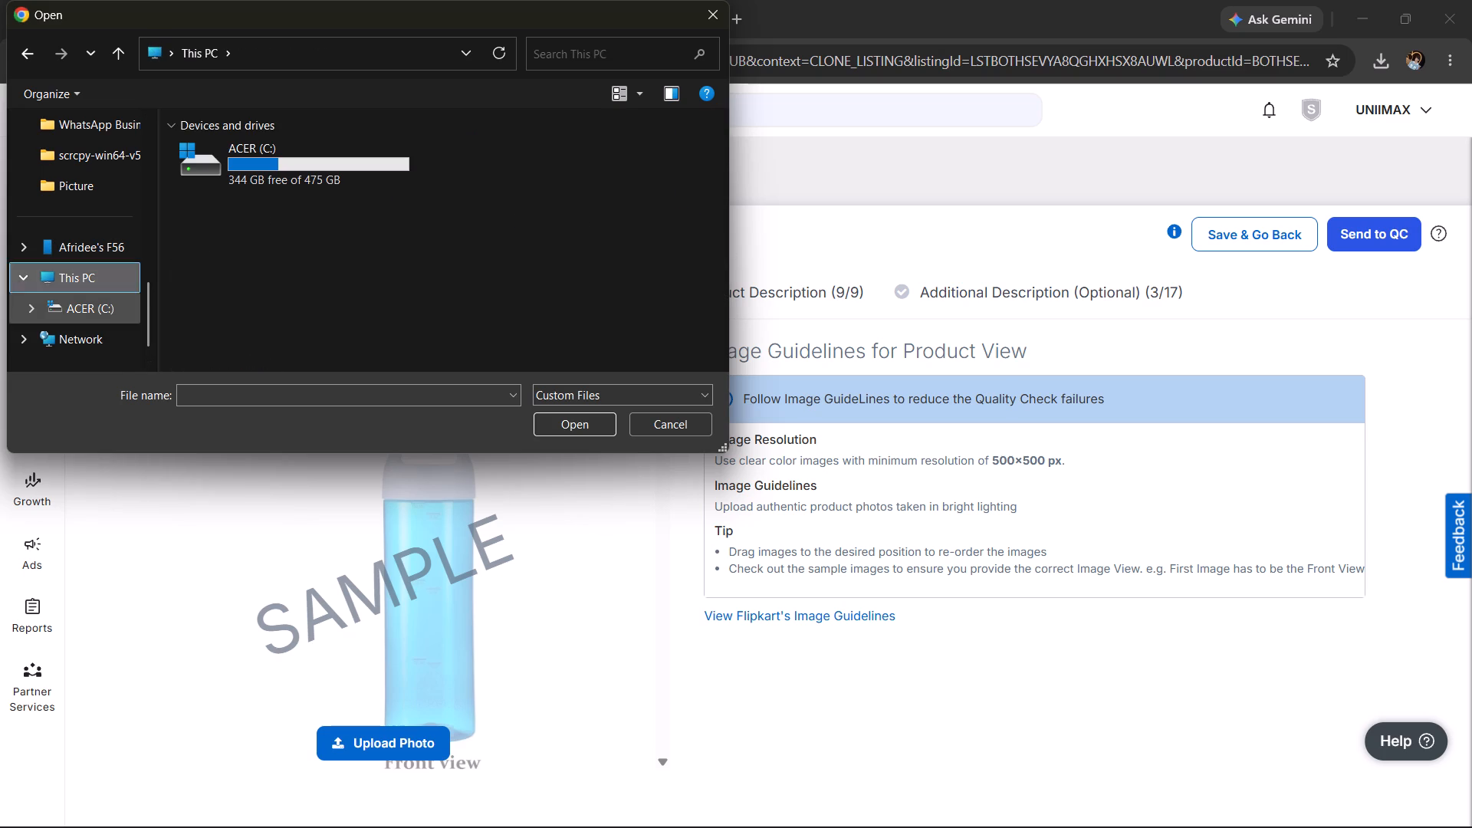
{"action": "scroll", "coordinate": [309, 222], "scroll_direction": "down", "scroll_amount": 1}
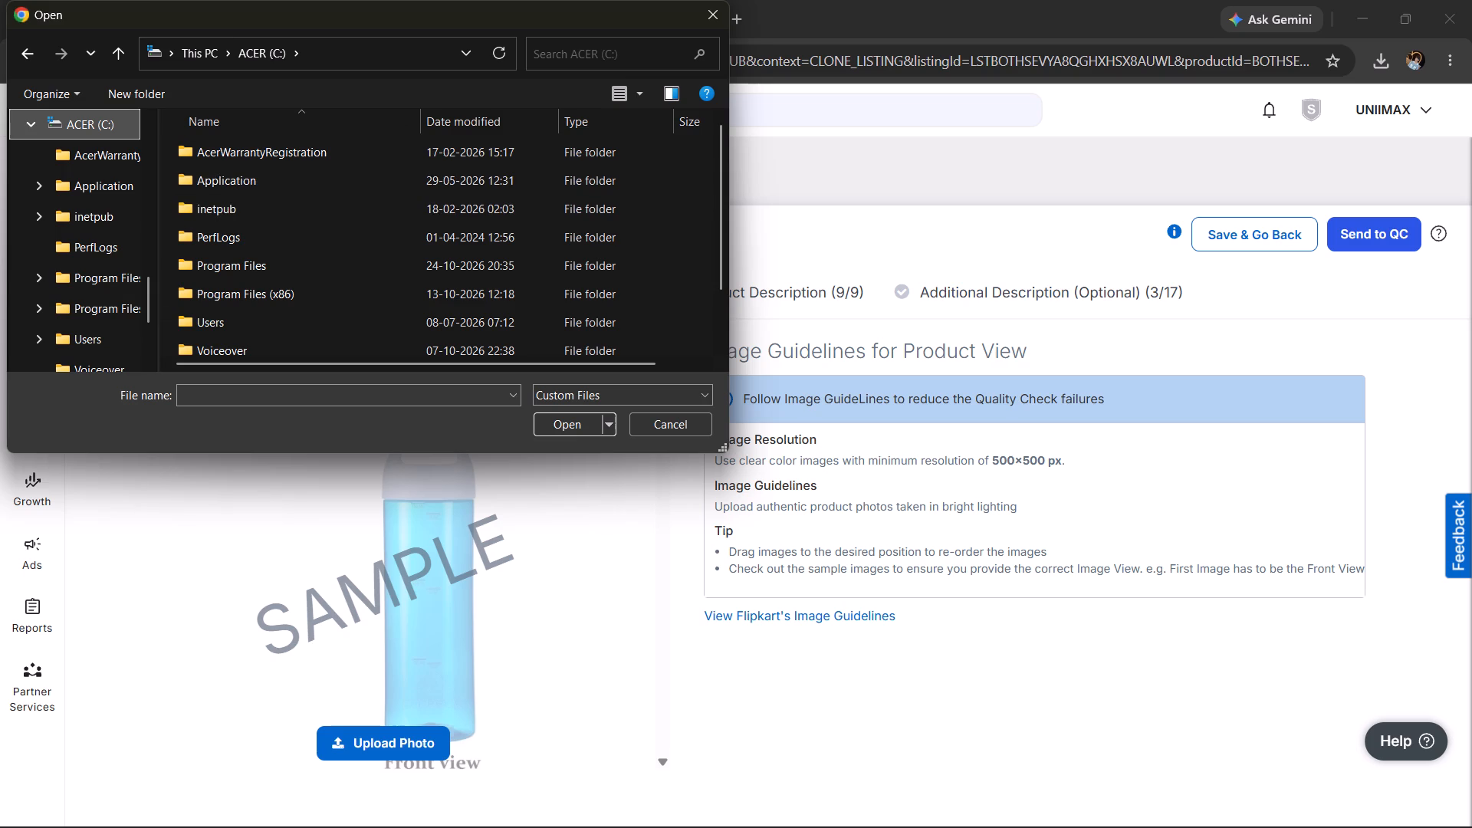
{"action": "scroll", "coordinate": [309, 222], "scroll_direction": "down", "scroll_amount": 2}
{"action": "scroll", "coordinate": [309, 222], "scroll_direction": "up", "scroll_amount": 1}
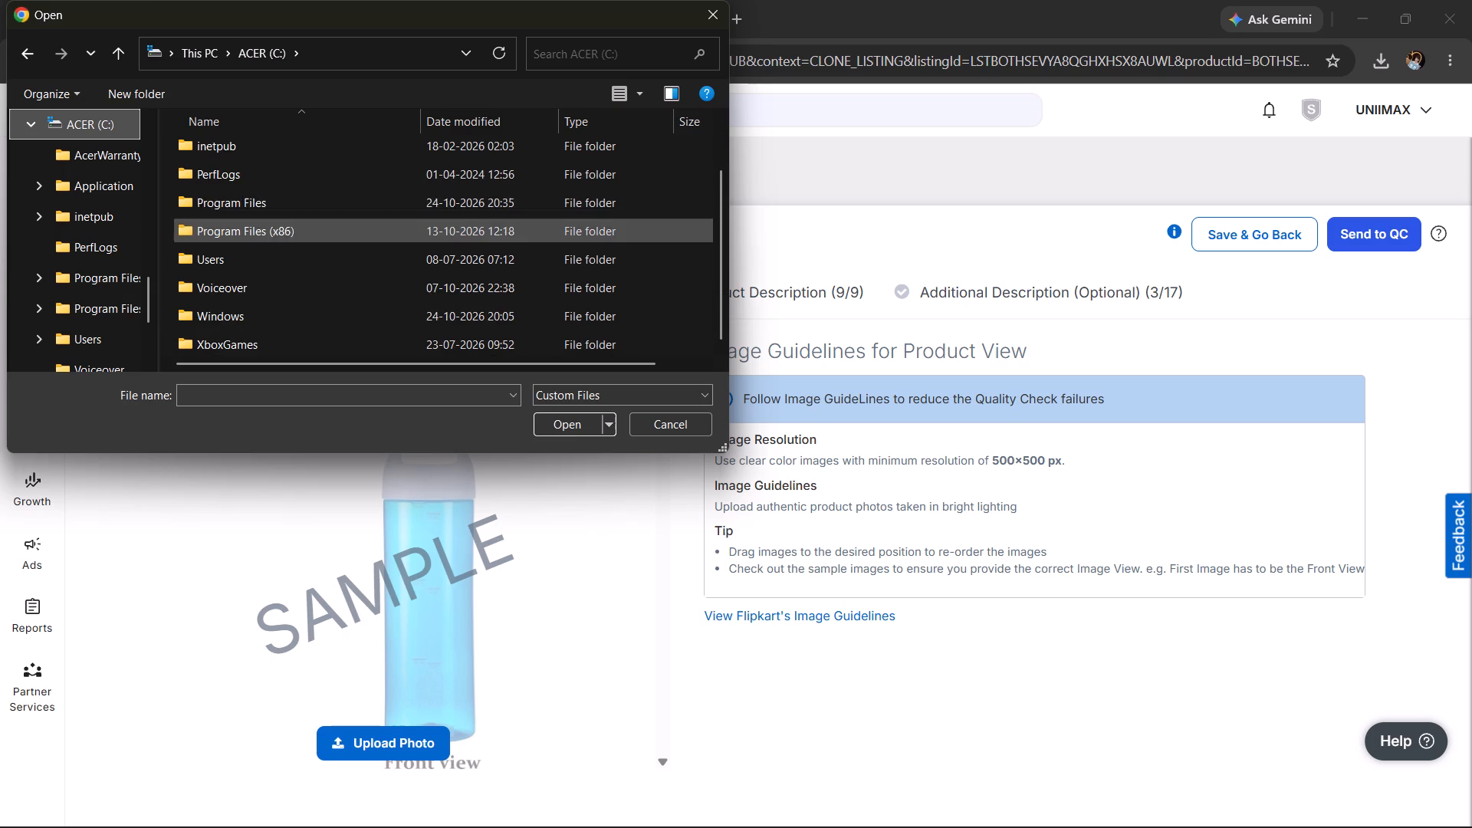
{"action": "left_click", "coordinate": [92, 153]}
{"action": "left_click_drag", "start_coordinate": [92, 153], "coordinate": [101, 217]}
Look through the image files in the ECOM DESING folder for a Product View photo.
{"action": "scroll", "coordinate": [101, 217], "scroll_direction": "up", "scroll_amount": 2}
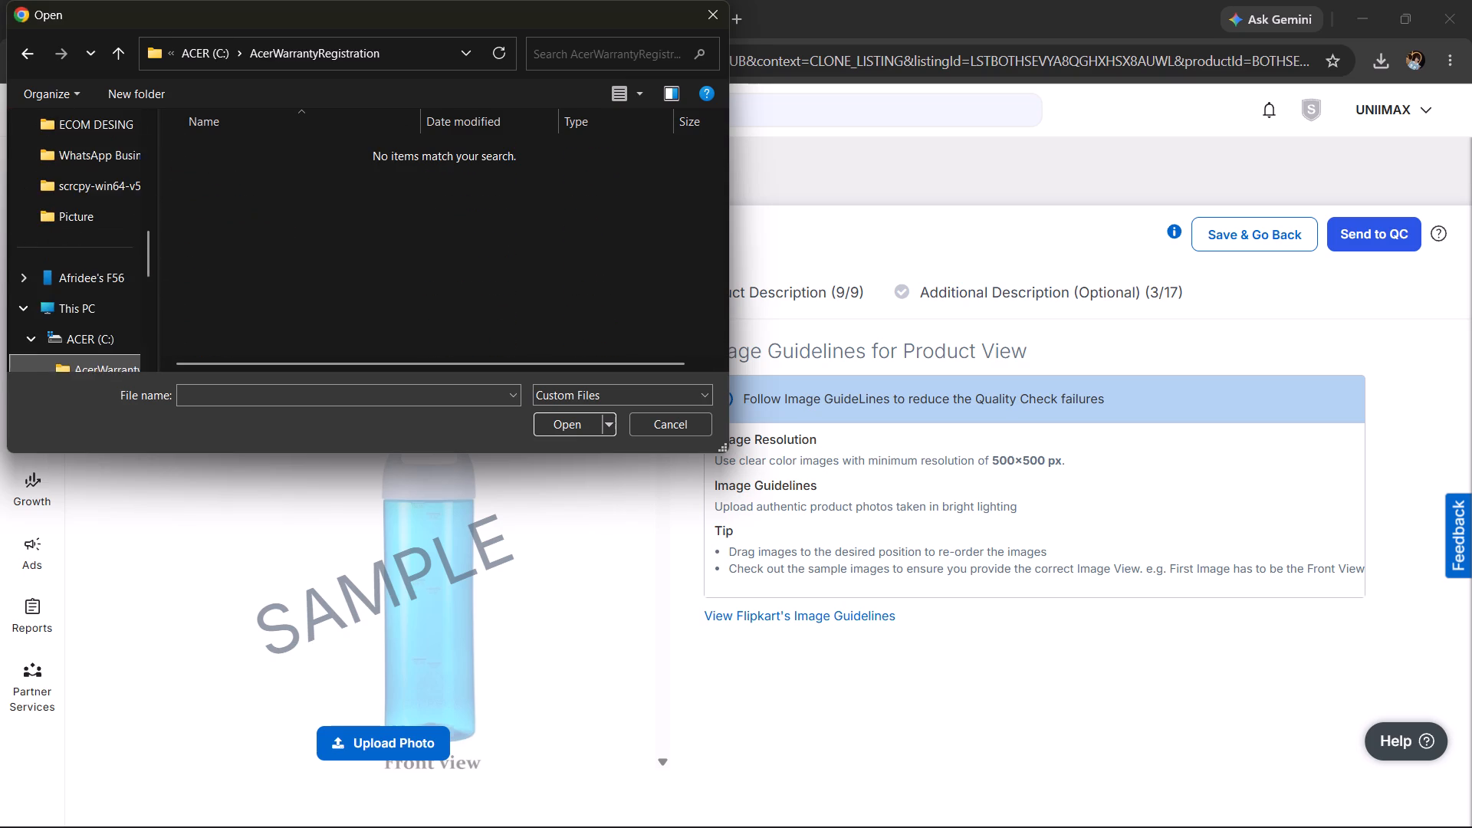
{"action": "scroll", "coordinate": [101, 217], "scroll_direction": "up", "scroll_amount": 1}
{"action": "scroll", "coordinate": [101, 217], "scroll_direction": "down", "scroll_amount": 1}
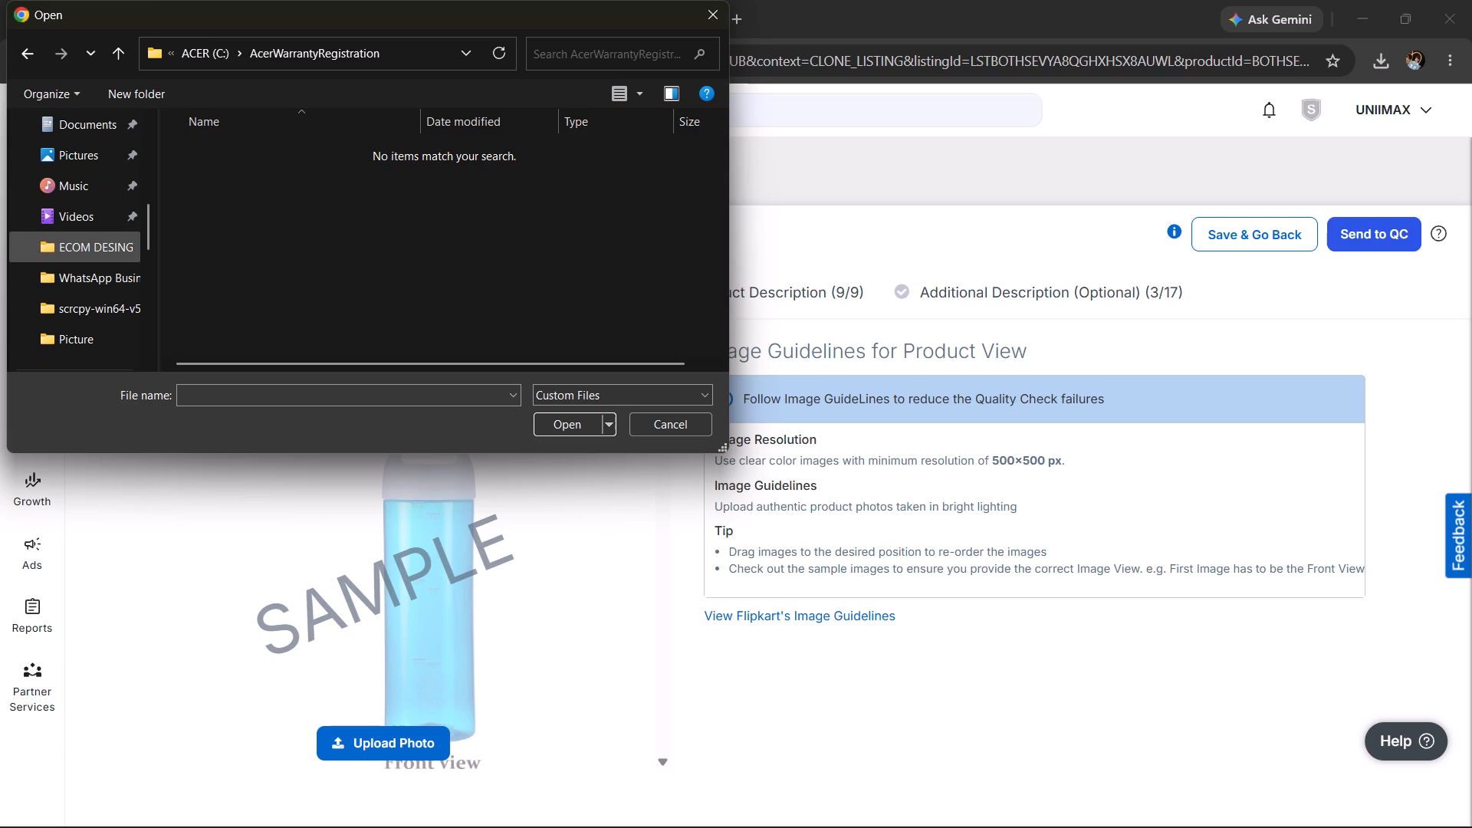
{"action": "double_click", "coordinate": [100, 242]}
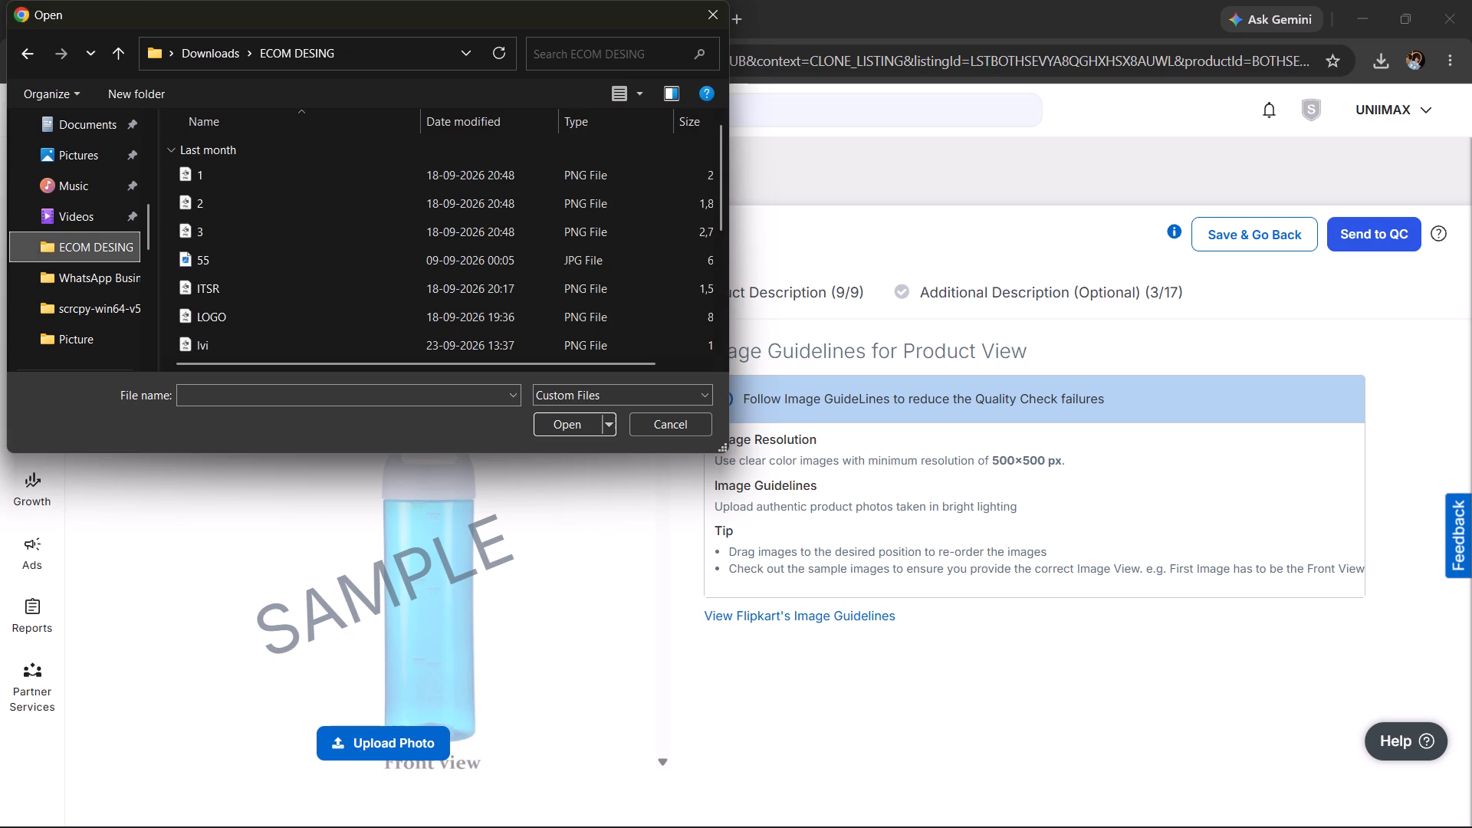
{"action": "scroll", "coordinate": [291, 253], "scroll_direction": "down", "scroll_amount": 2}
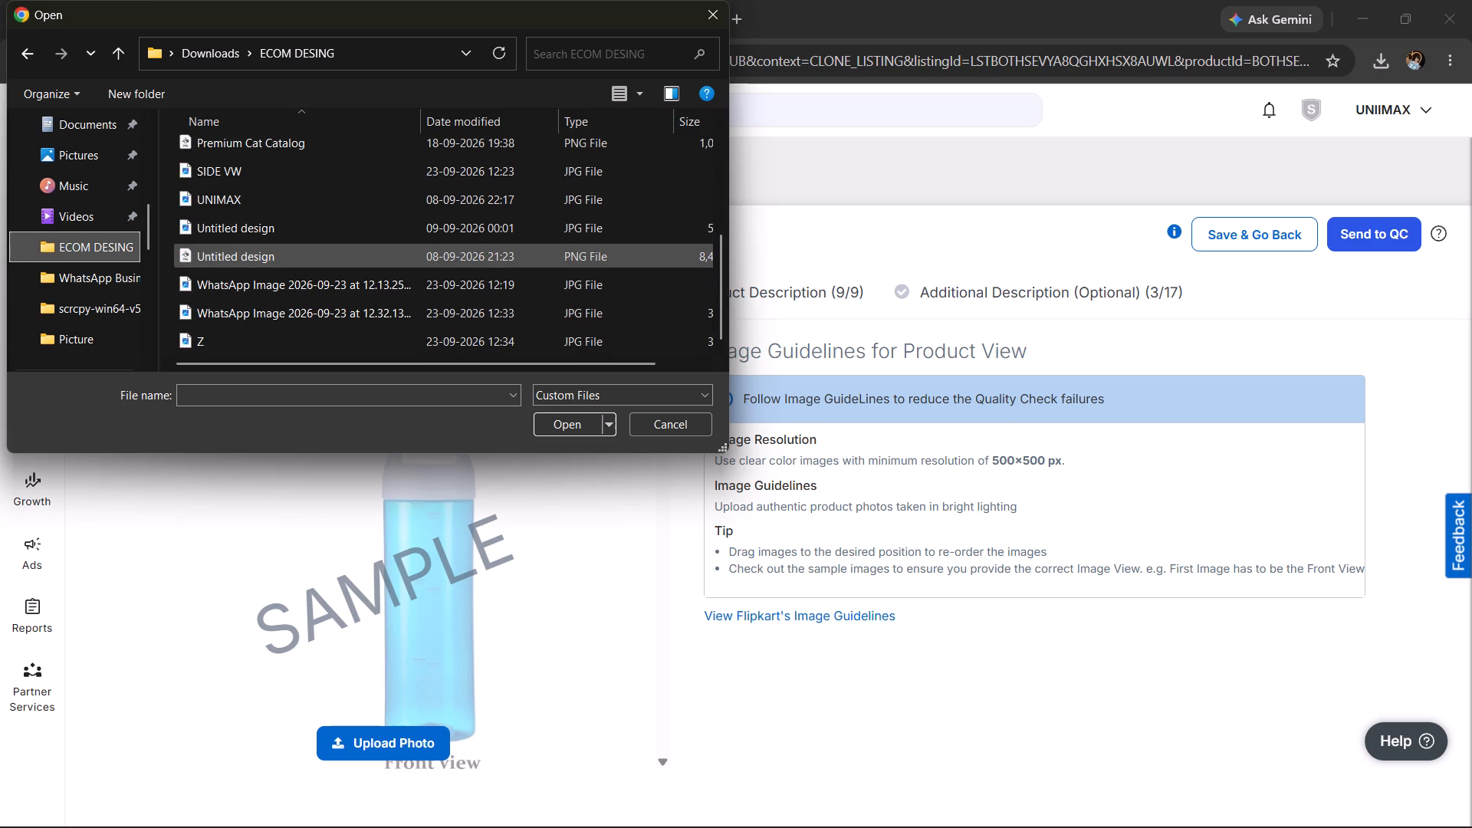
{"action": "scroll", "coordinate": [291, 253], "scroll_direction": "down", "scroll_amount": 1}
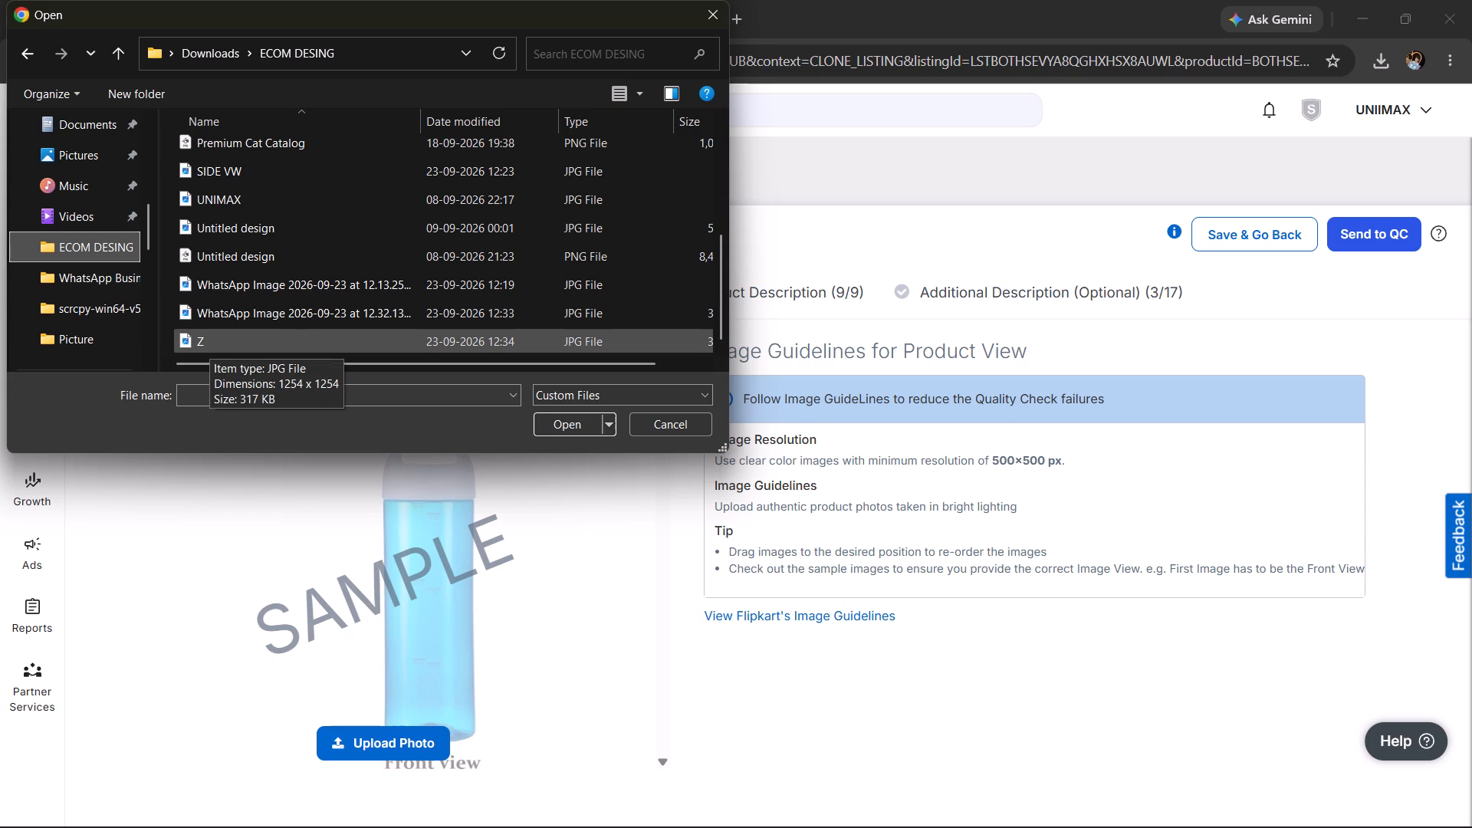
{"action": "scroll", "coordinate": [321, 271], "scroll_direction": "up", "scroll_amount": 2}
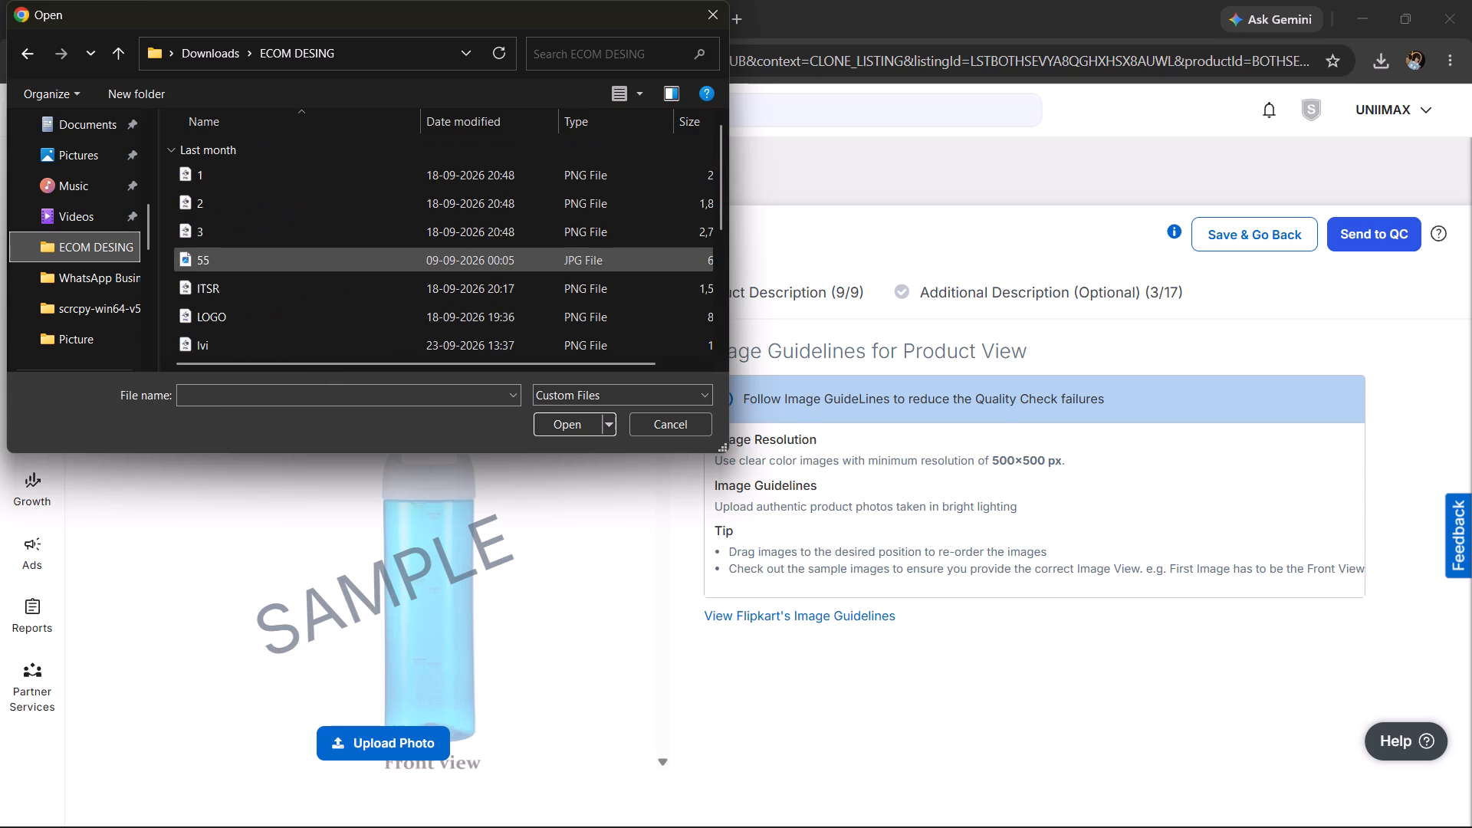
Check the Pictures and WhatsApp Business Images folders for a Product View photo, and close the file selection without choosing one.
{"action": "scroll", "coordinate": [321, 271], "scroll_direction": "up", "scroll_amount": 2}
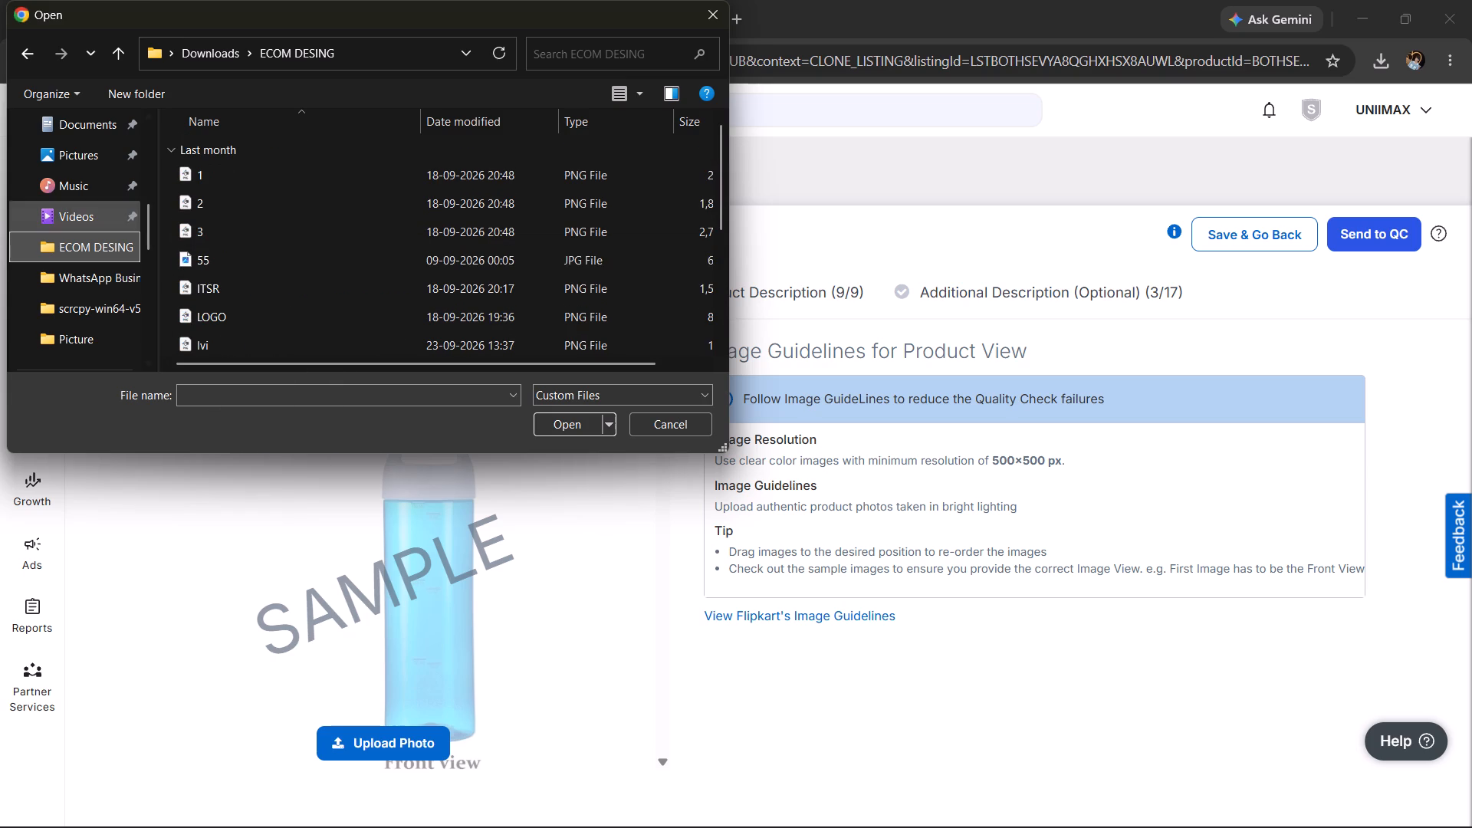
{"action": "double_click", "coordinate": [92, 159]}
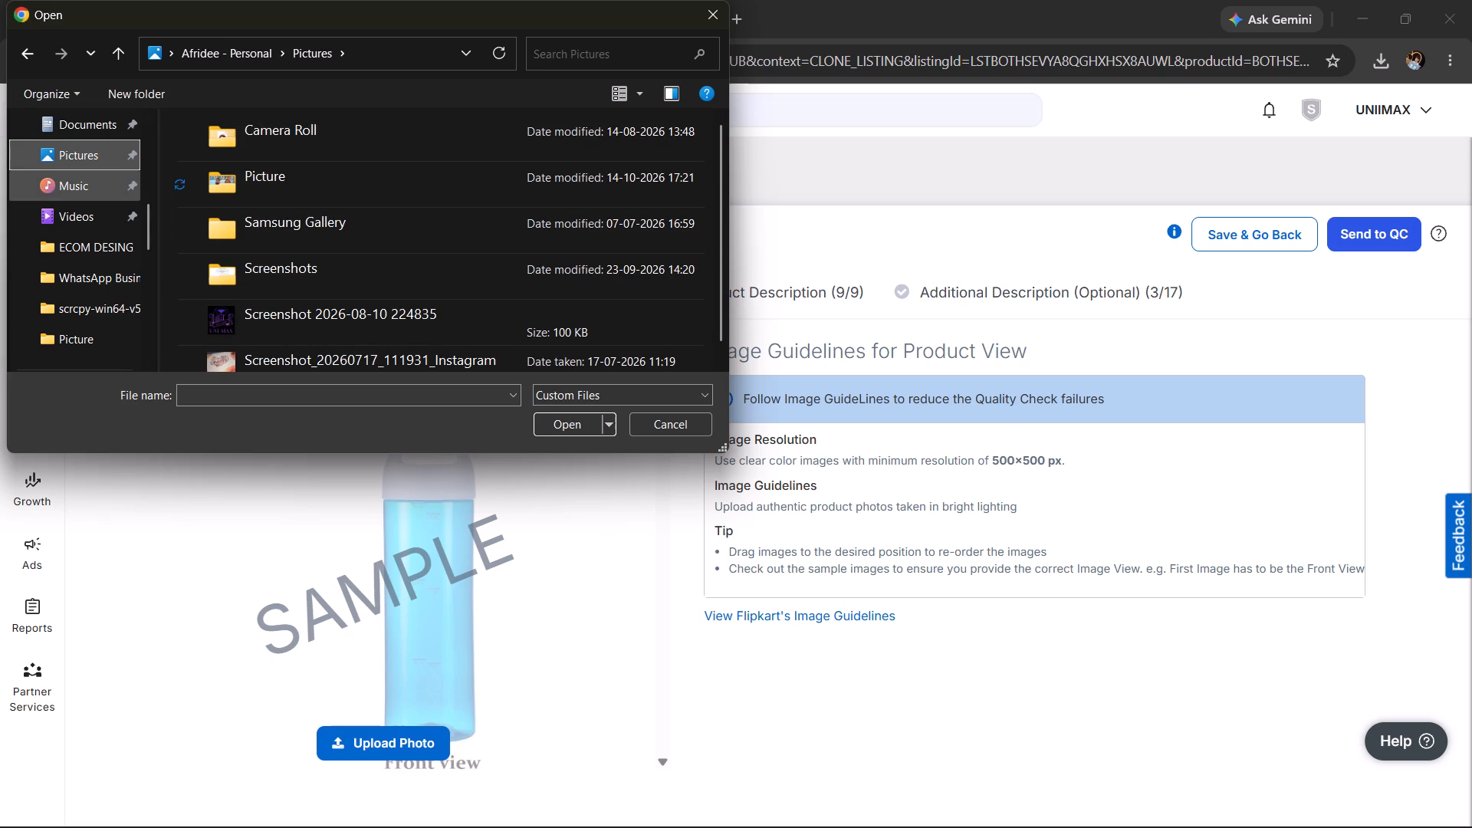
{"action": "scroll", "coordinate": [99, 178], "scroll_direction": "up", "scroll_amount": 1}
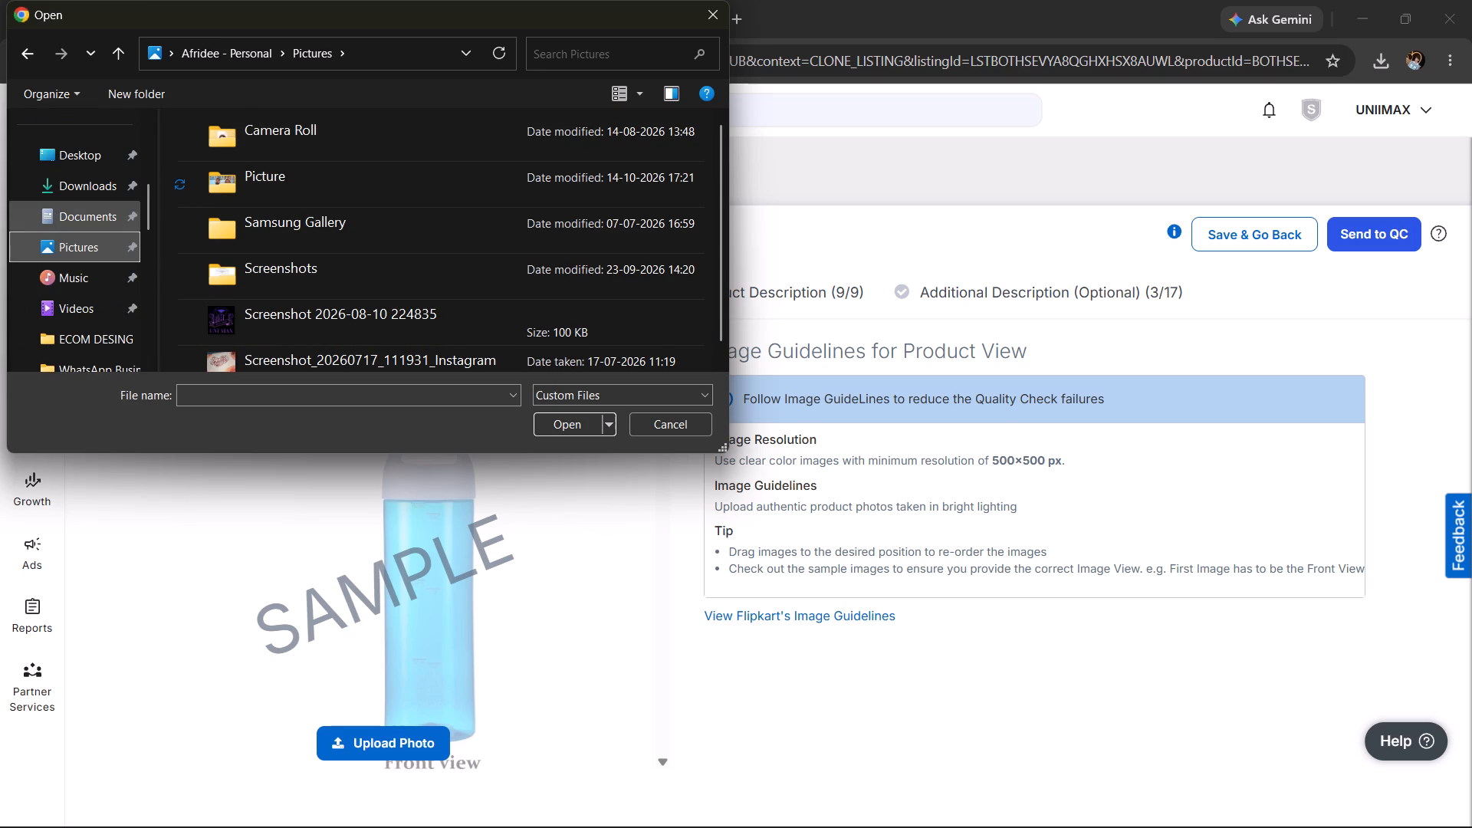
{"action": "scroll", "coordinate": [110, 245], "scroll_direction": "down", "scroll_amount": 2}
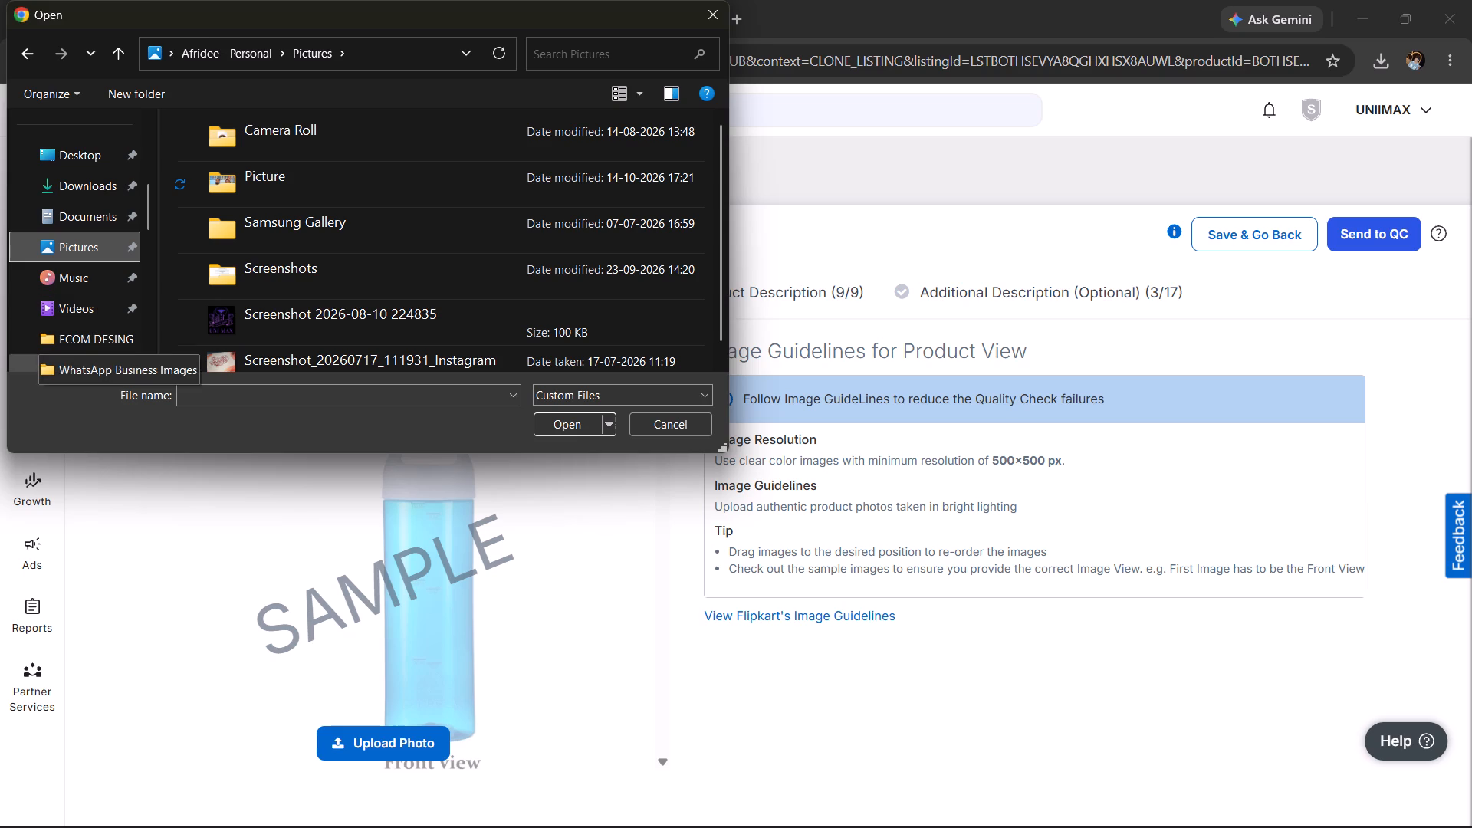
{"action": "double_click", "coordinate": [117, 363]}
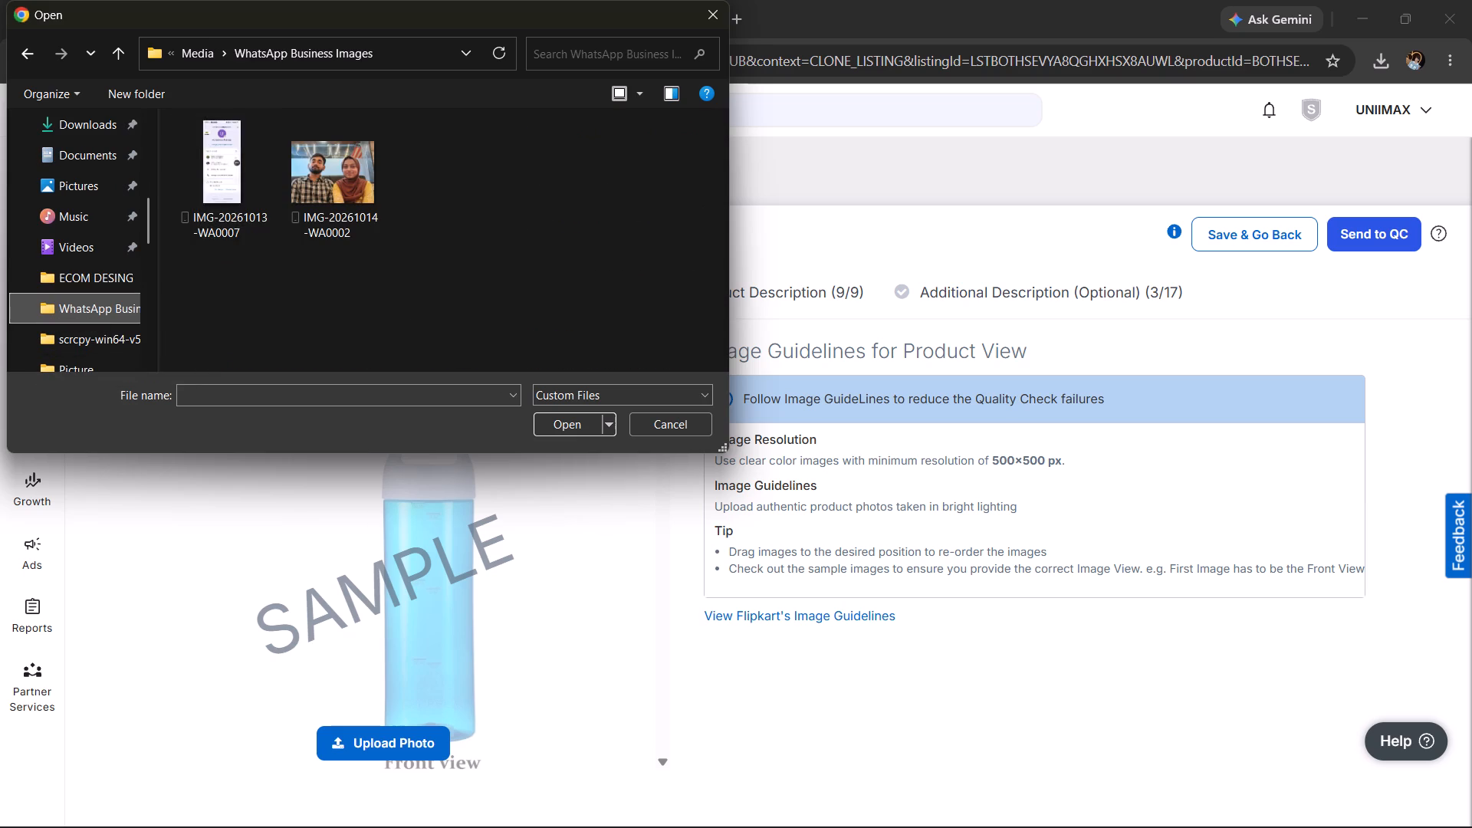
{"action": "double_click", "coordinate": [99, 310]}
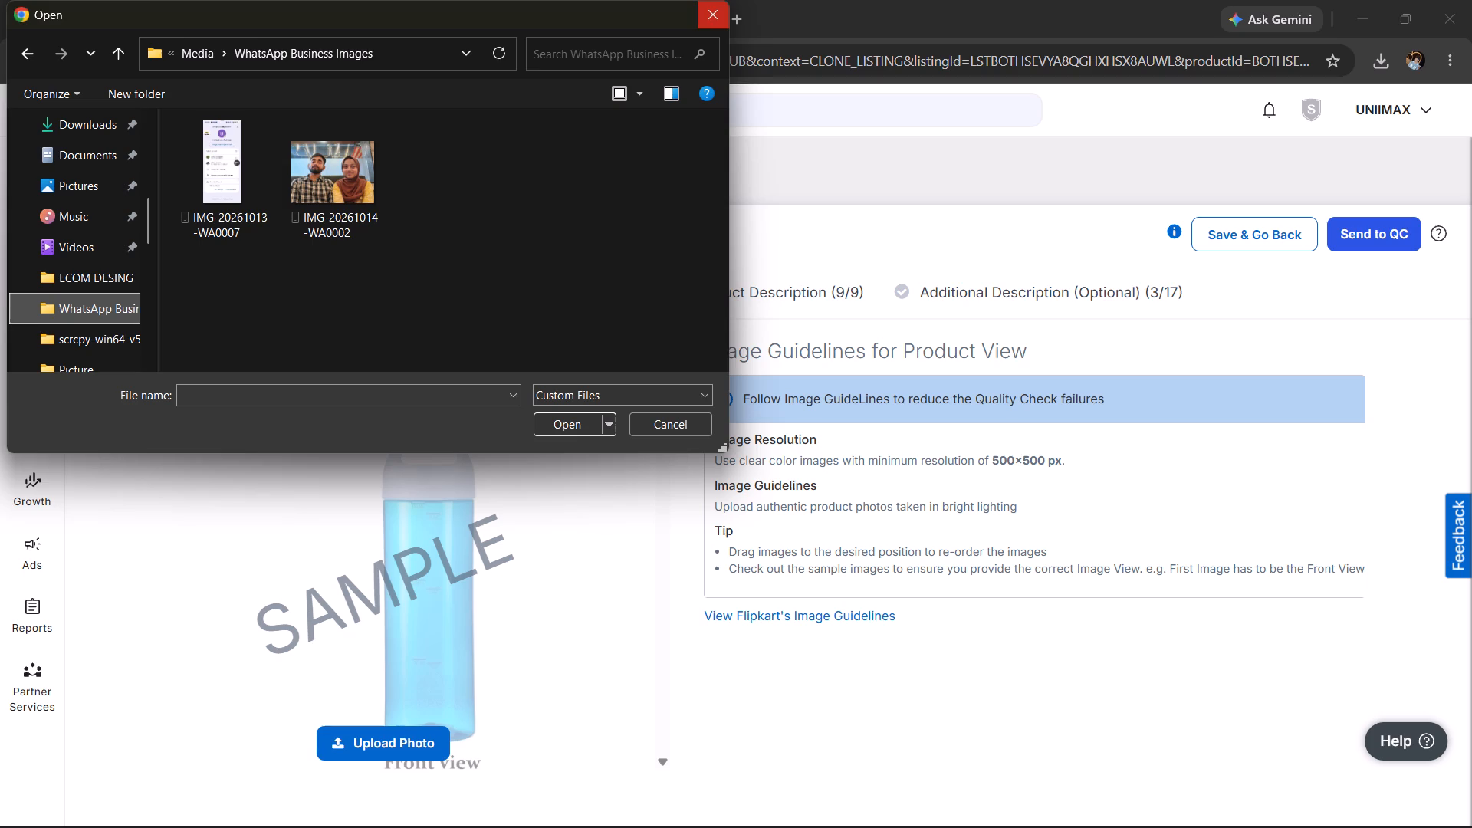
{"action": "left_click_drag", "start_coordinate": [711, 15], "coordinate": [784, 11]}
{"action": "left_click", "coordinate": [708, 16]}
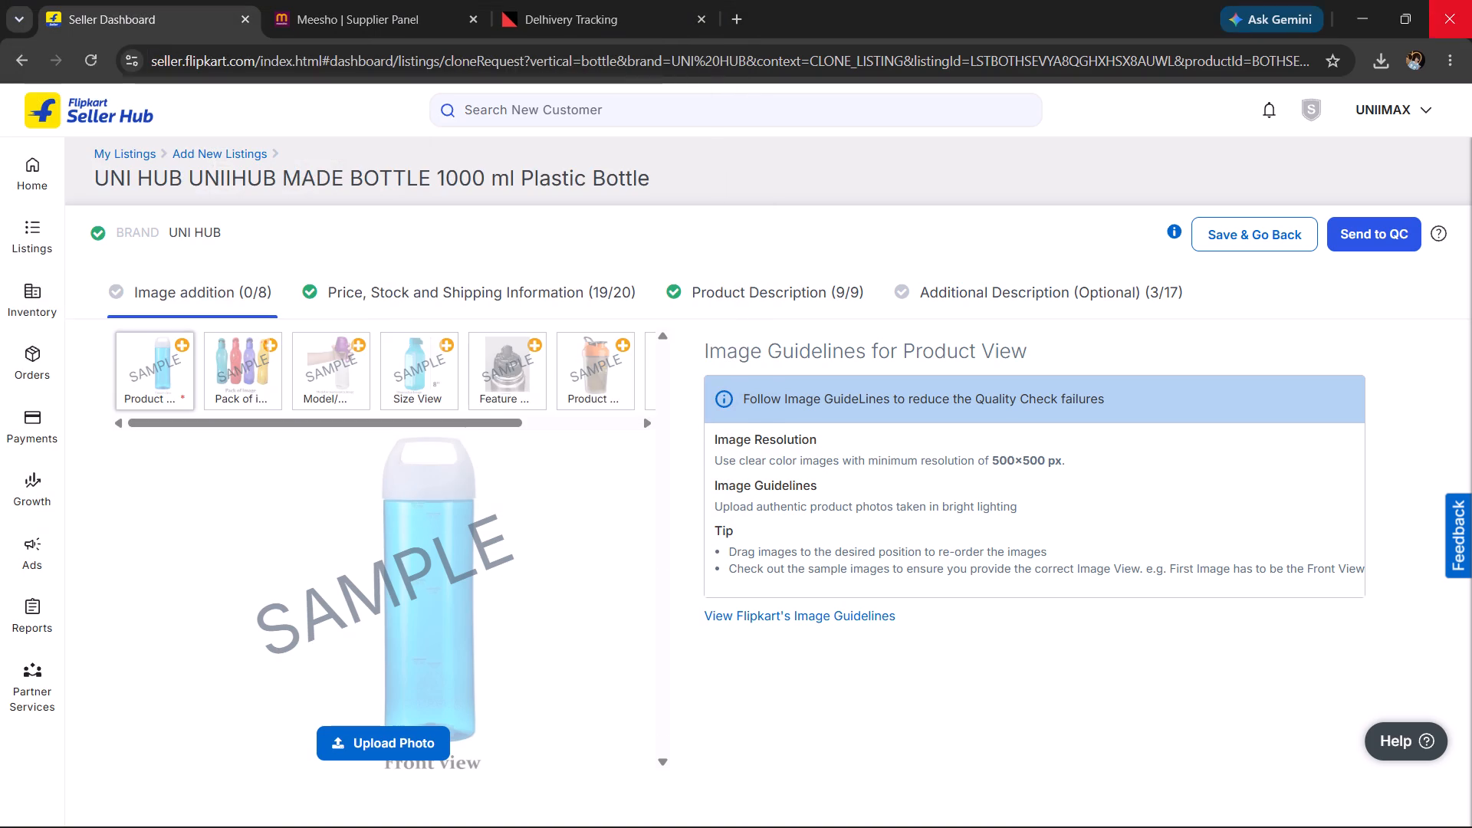
Minimize the browser window to reach the desktop.
{"action": "left_click", "coordinate": [1363, 16]}
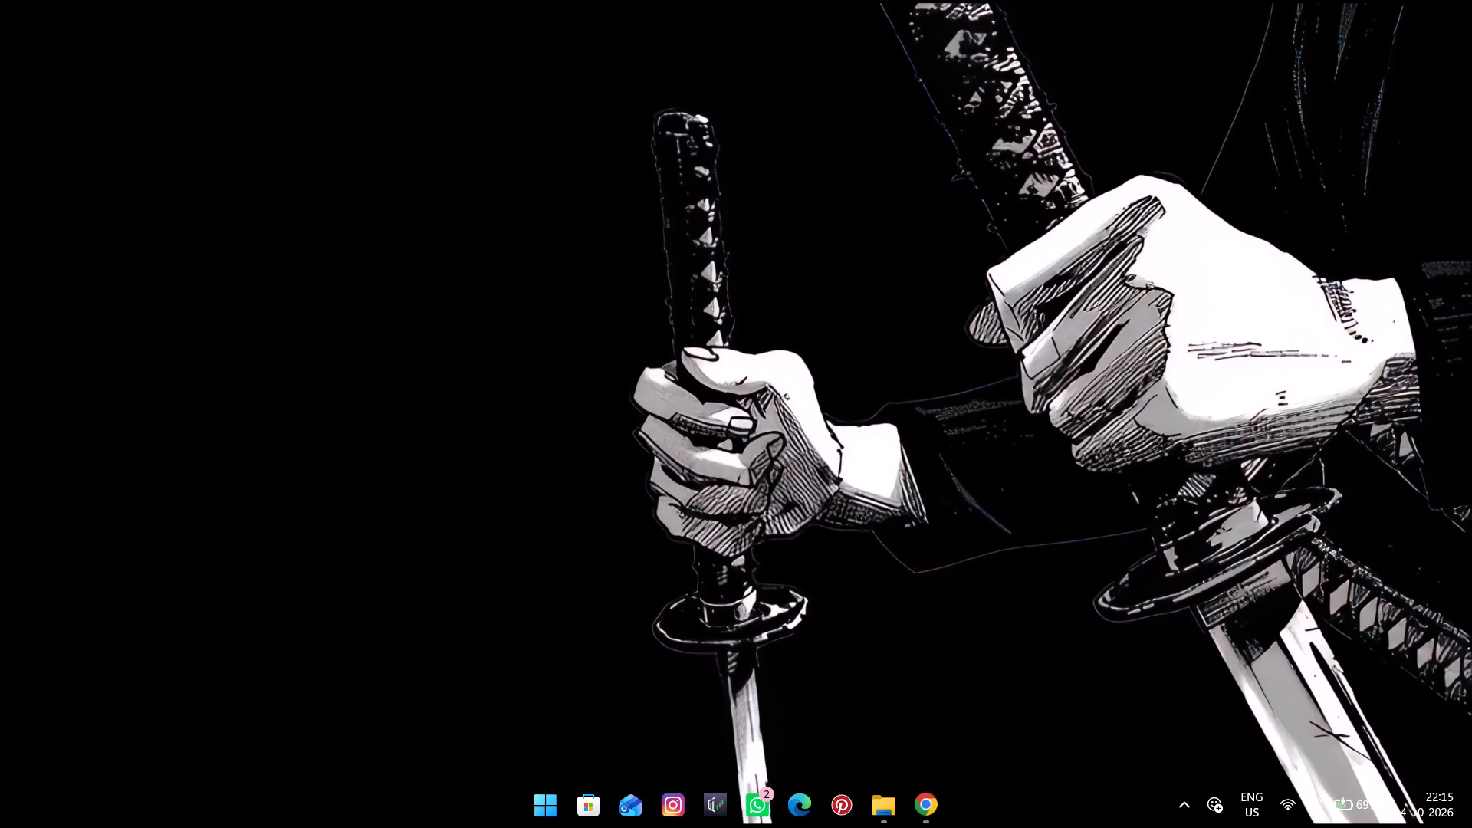
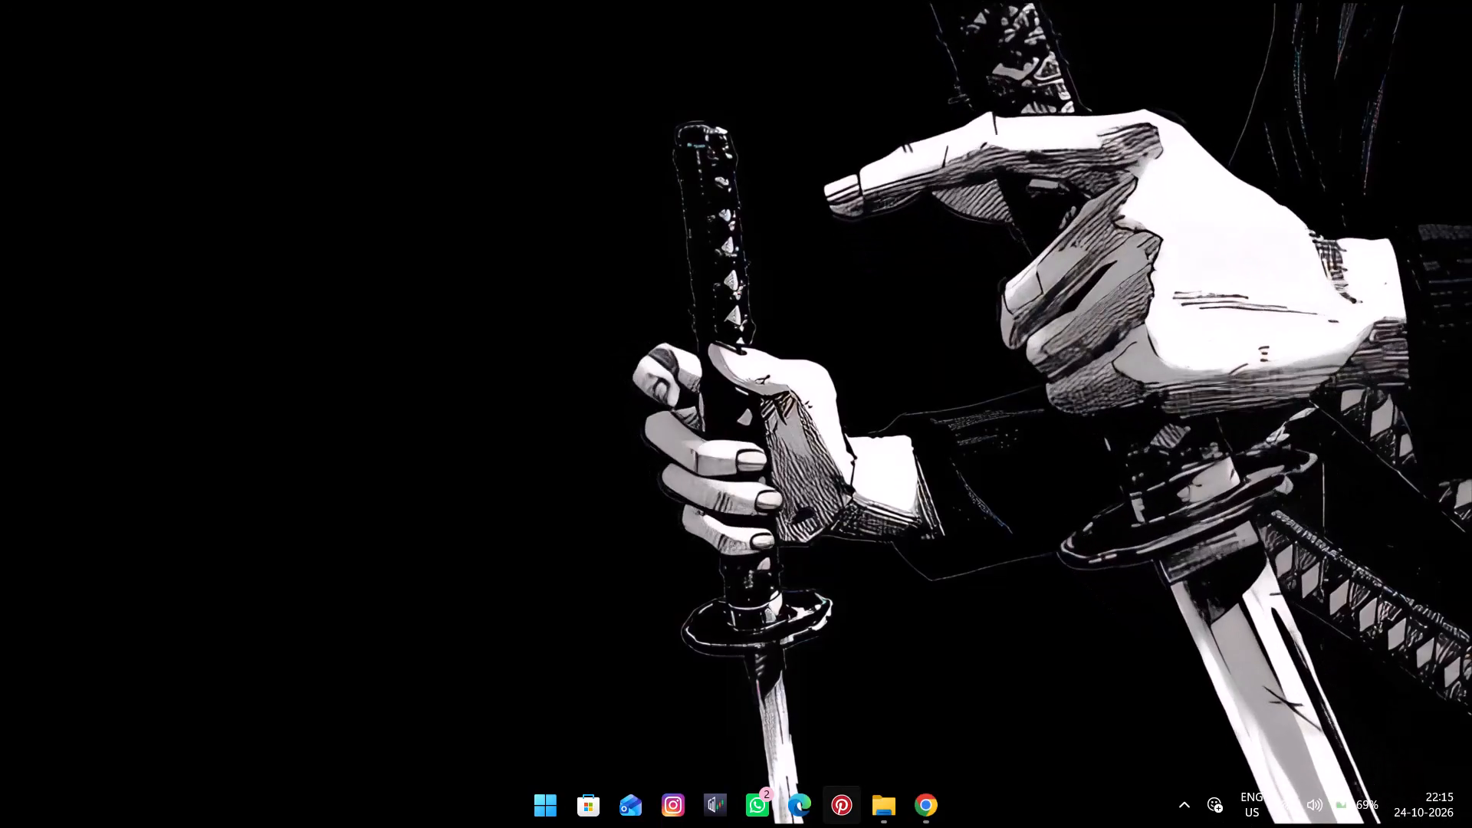
Return to the Flipkart listing in Chrome and start a photo upload for the Product View image.
{"action": "left_click", "coordinate": [925, 803]}
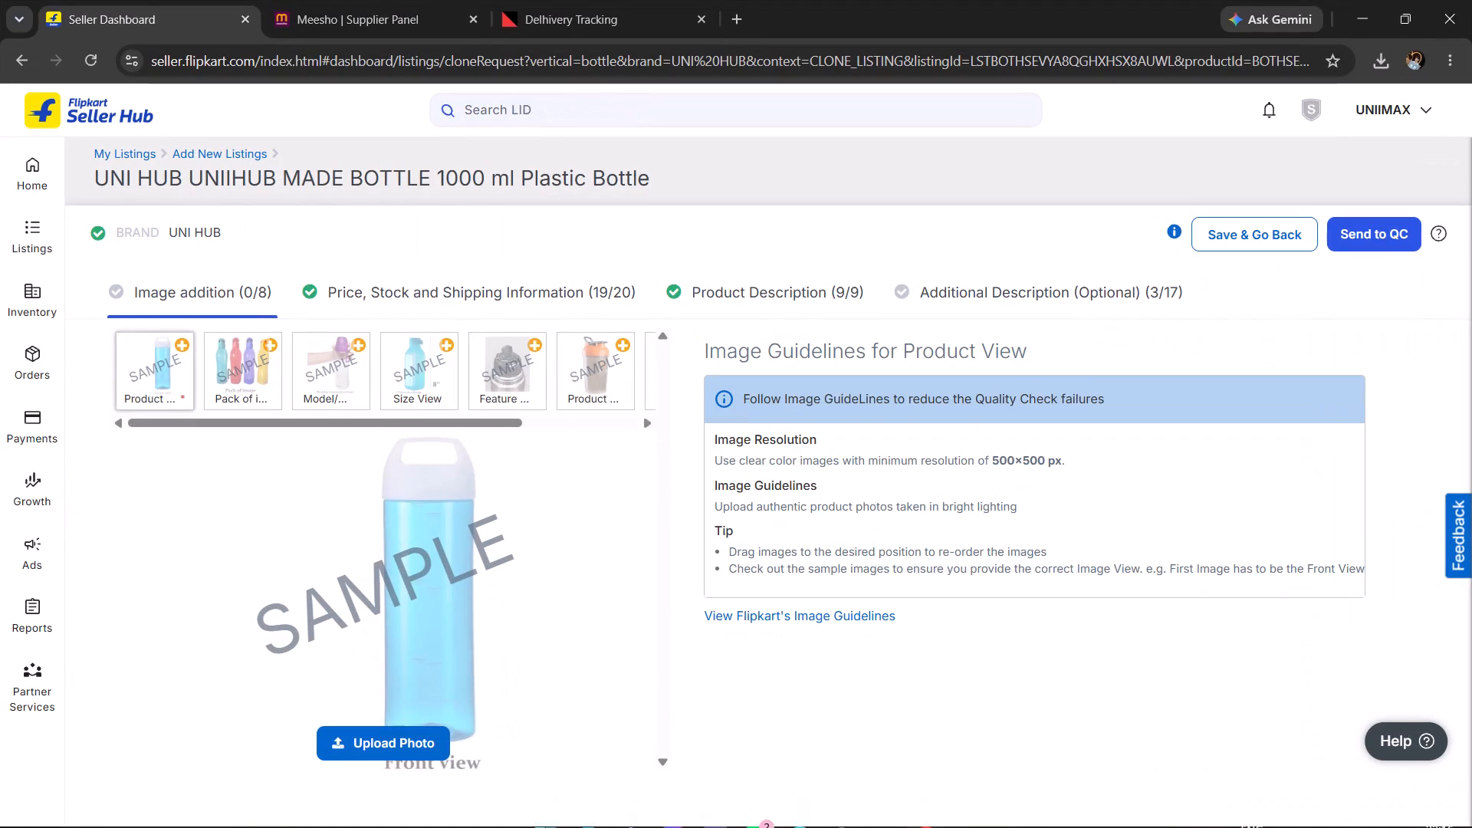
{"action": "left_click", "coordinate": [394, 741]}
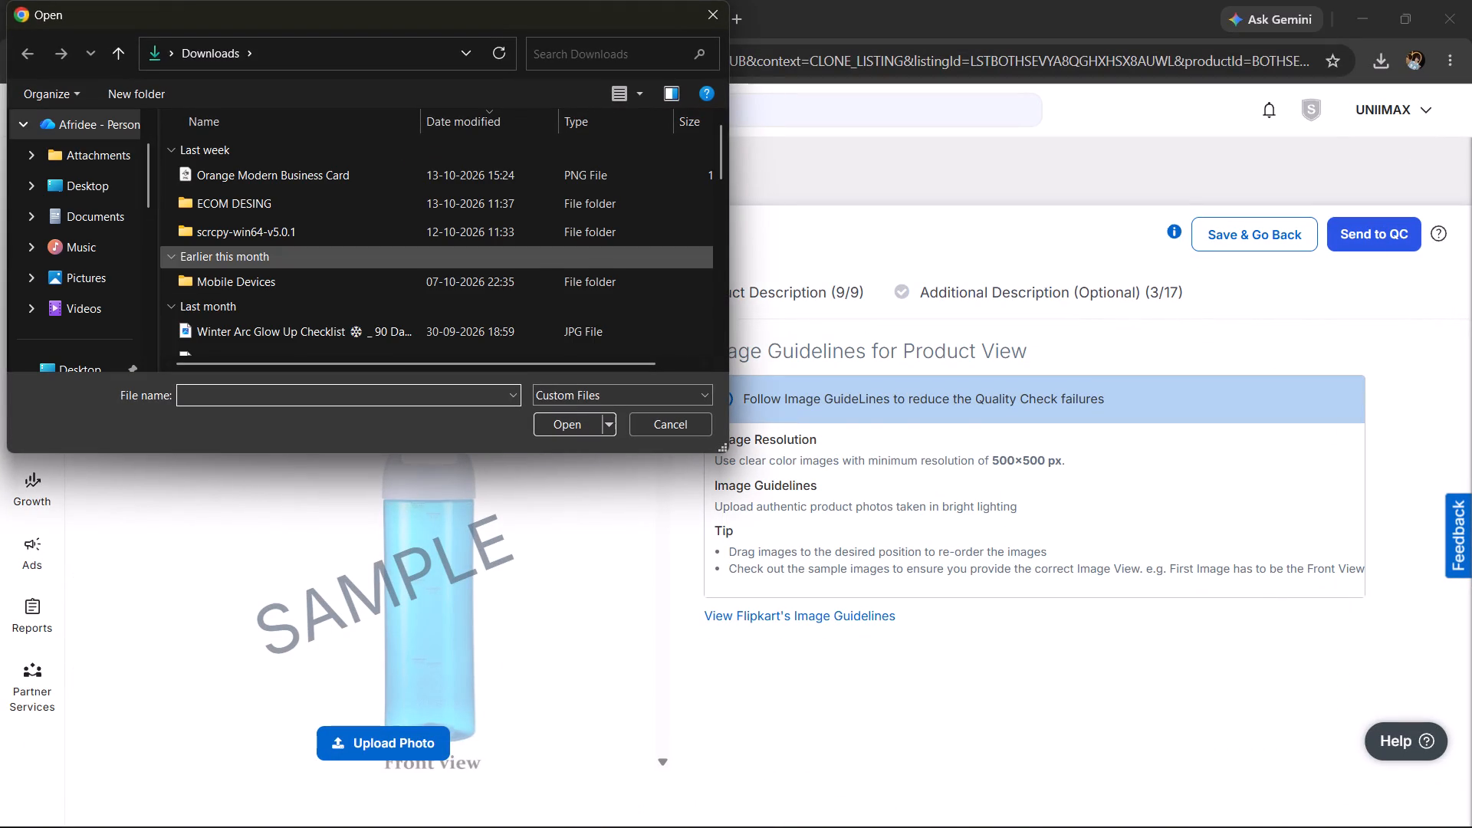
Look through the files and folders in Downloads for a bottle photo to use as the Product View image.
{"action": "left_click", "coordinate": [330, 204]}
{"action": "left_click", "coordinate": [330, 204]}
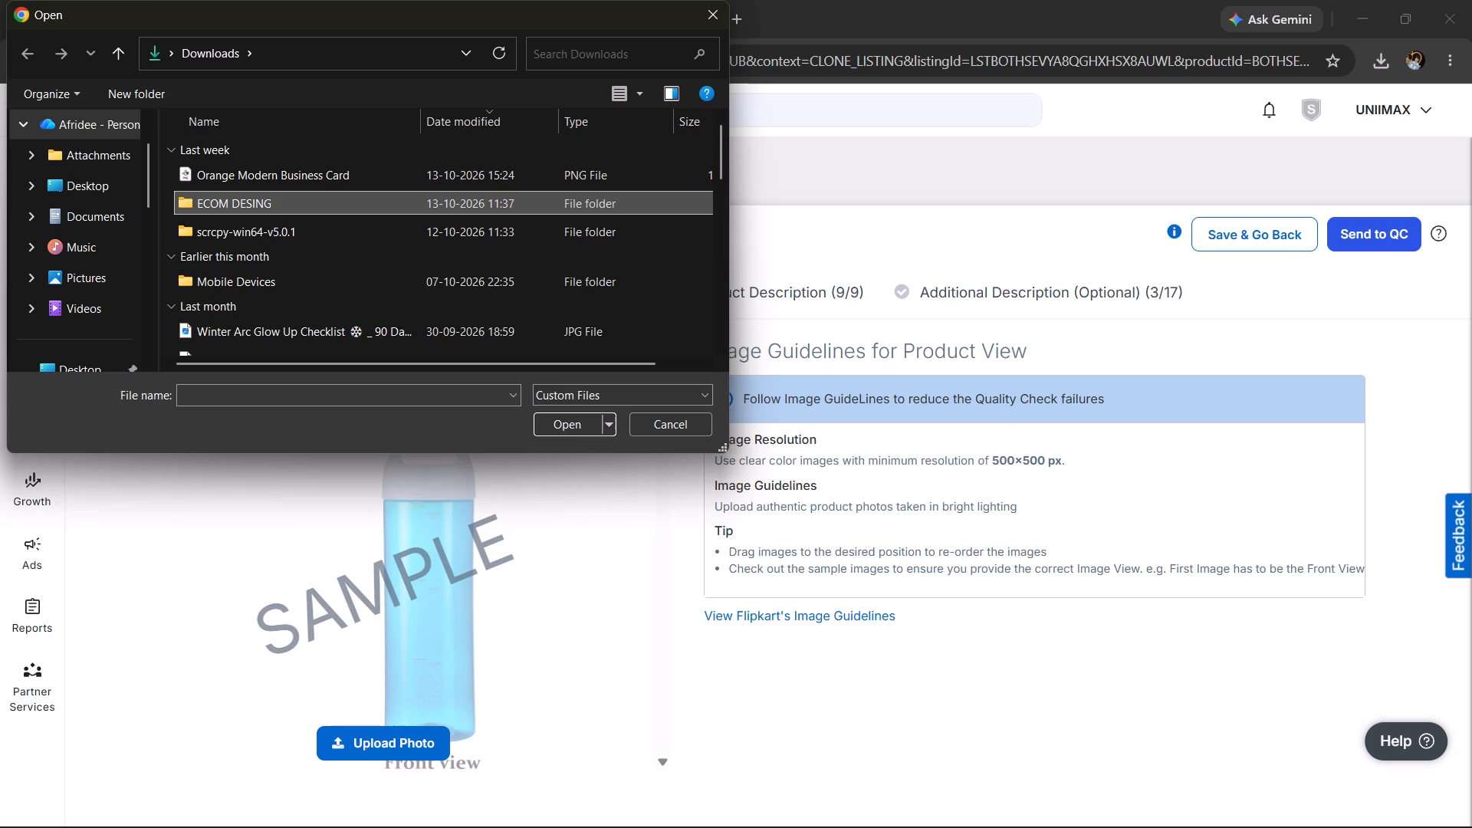
{"action": "scroll", "coordinate": [329, 284], "scroll_direction": "down", "scroll_amount": 1}
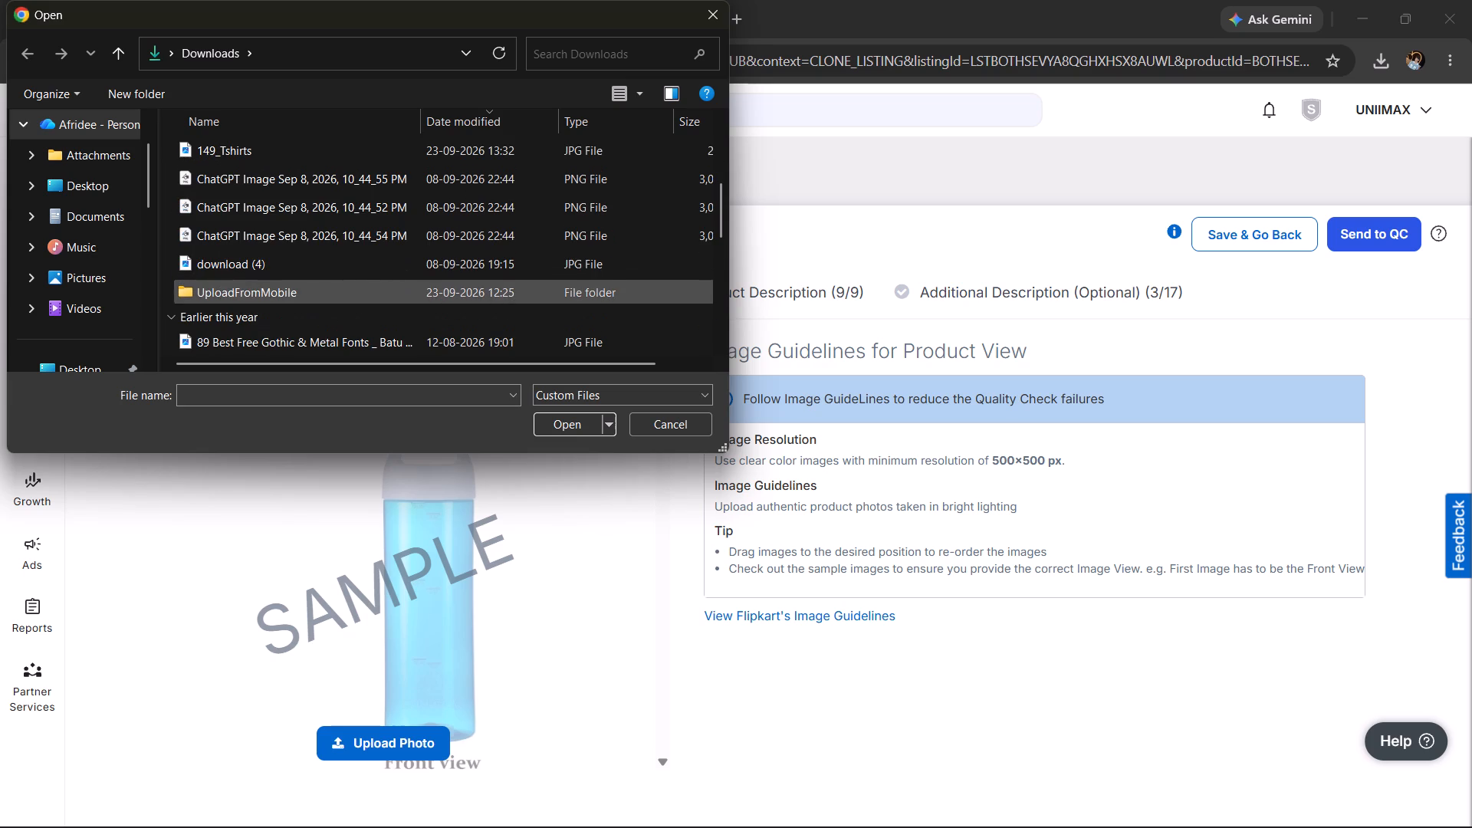
{"action": "scroll", "coordinate": [329, 284], "scroll_direction": "down", "scroll_amount": 2}
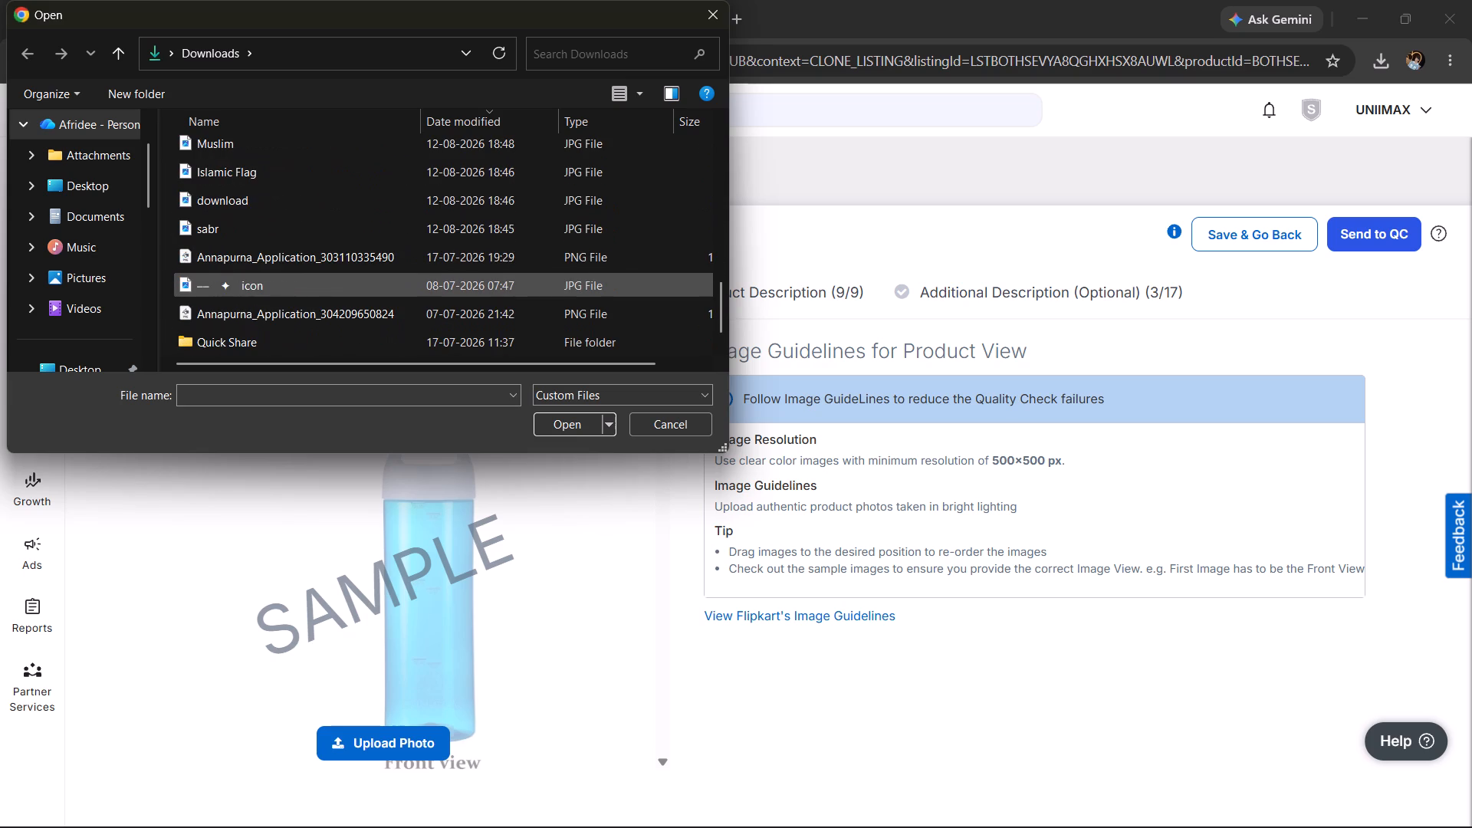
{"action": "scroll", "coordinate": [329, 284], "scroll_direction": "down", "scroll_amount": 2}
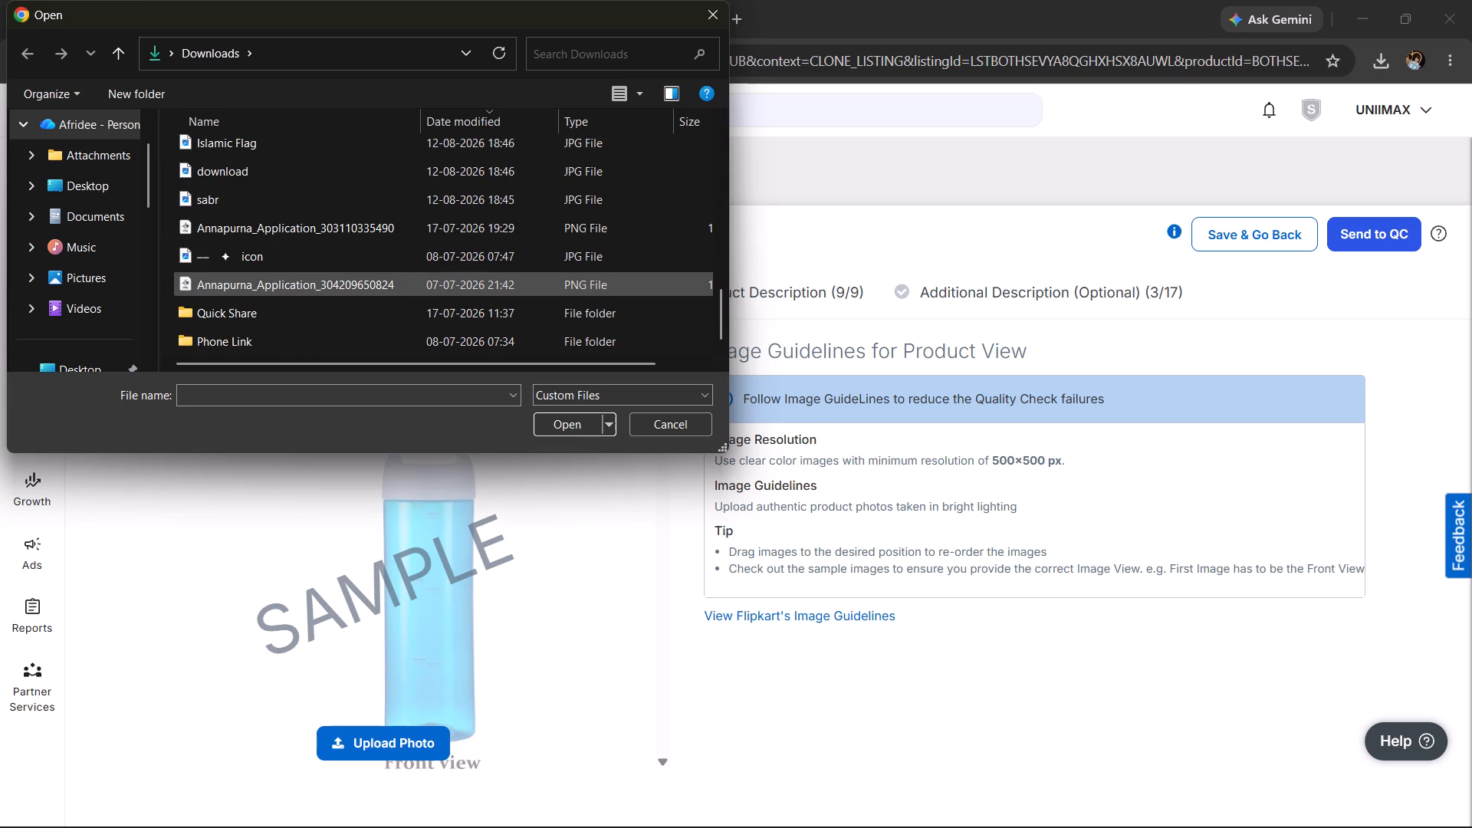
{"action": "scroll", "coordinate": [329, 284], "scroll_direction": "up", "scroll_amount": 2}
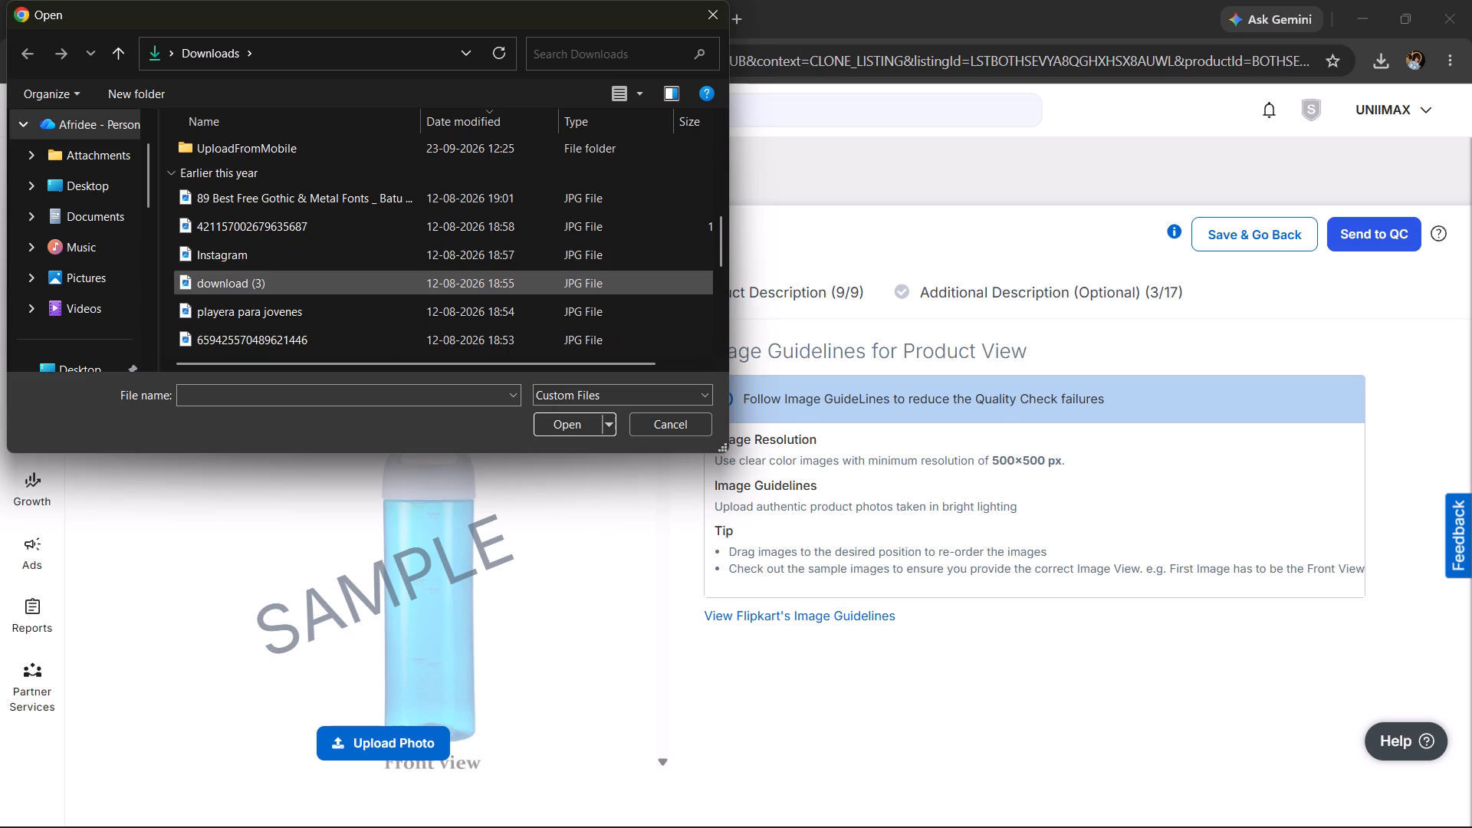
{"action": "scroll", "coordinate": [329, 284], "scroll_direction": "up", "scroll_amount": 2}
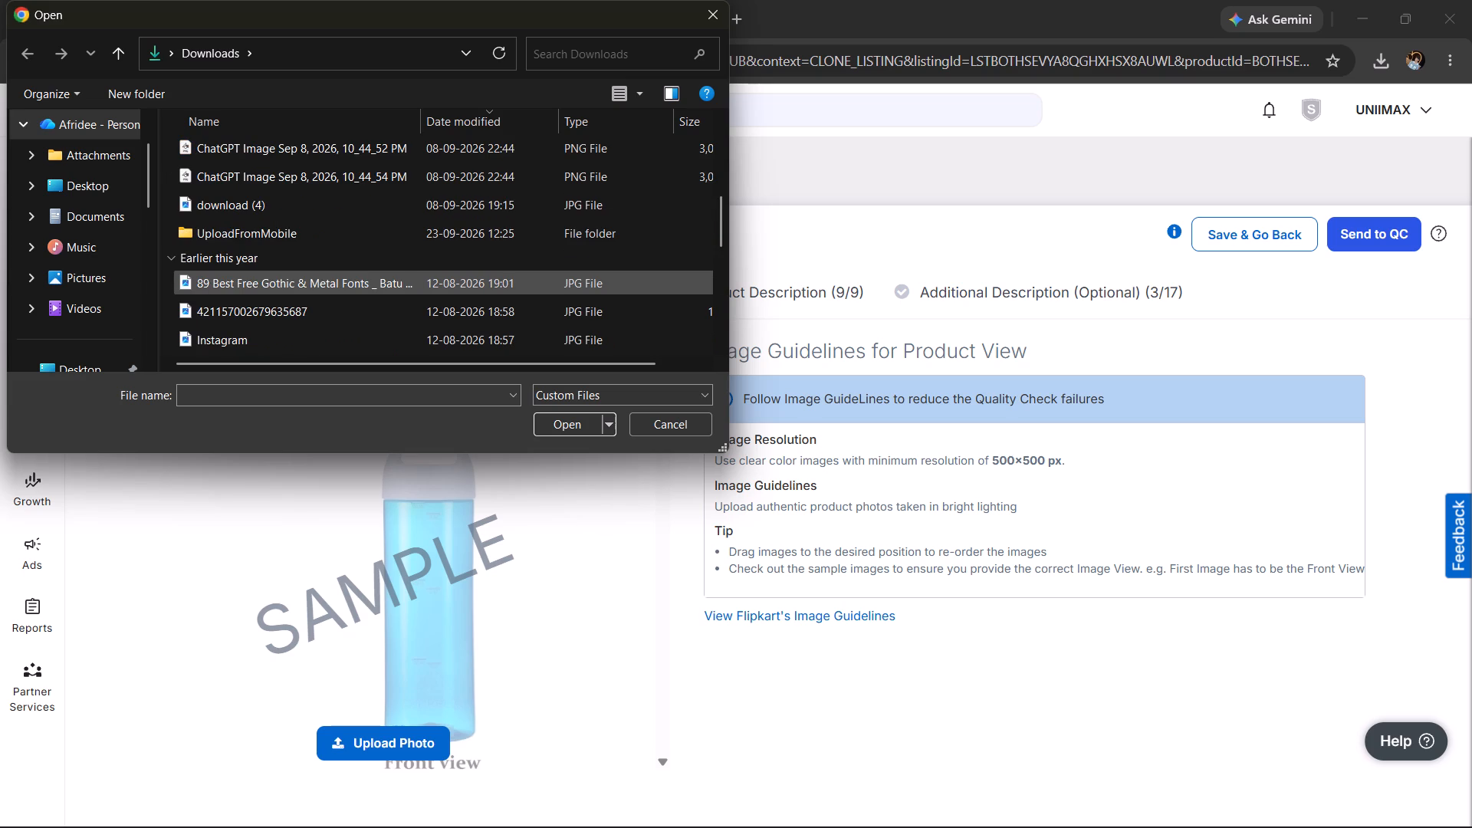
{"action": "scroll", "coordinate": [329, 284], "scroll_direction": "up", "scroll_amount": 2}
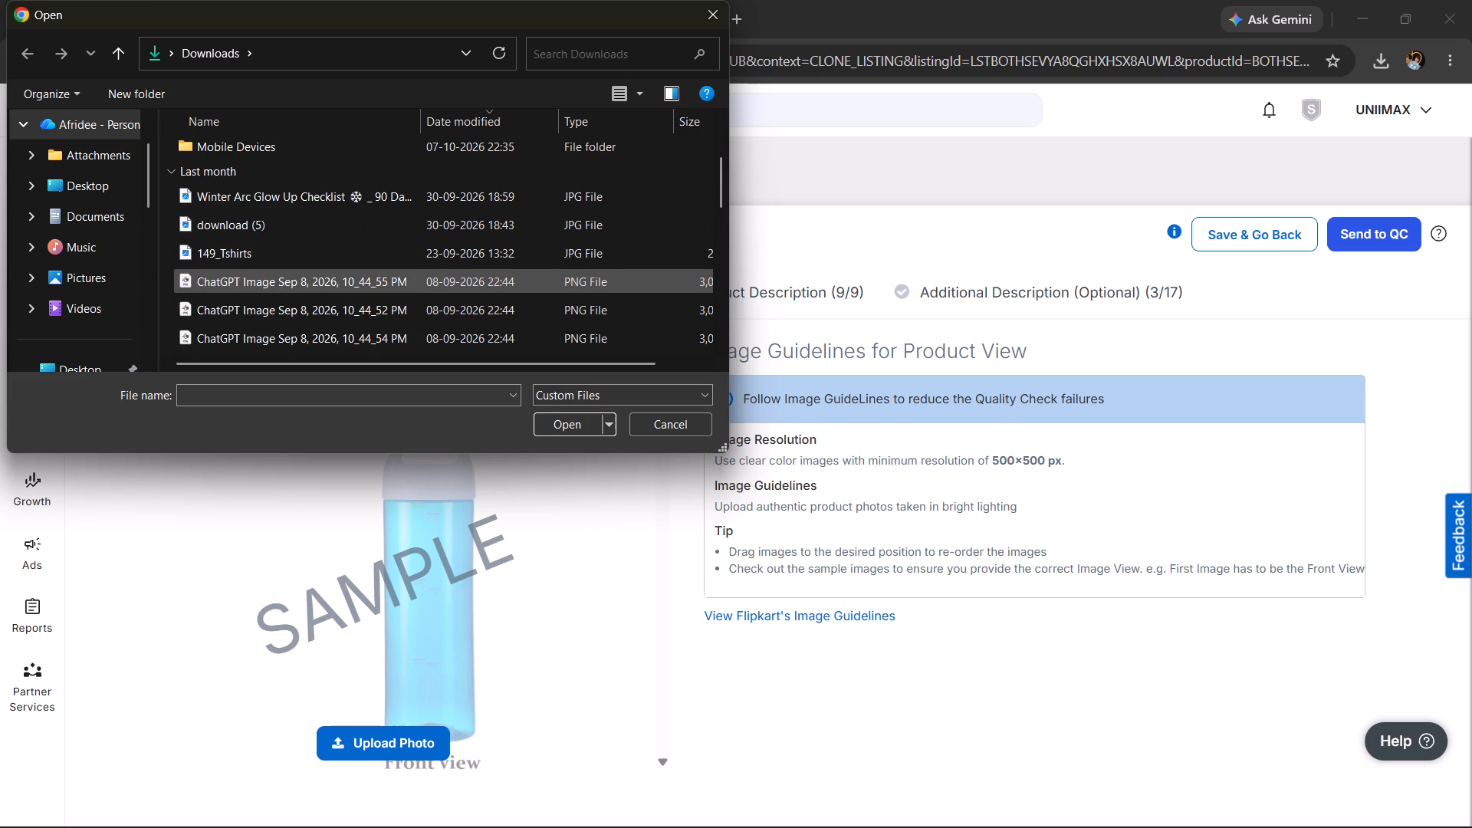
{"action": "scroll", "coordinate": [329, 284], "scroll_direction": "up", "scroll_amount": 1}
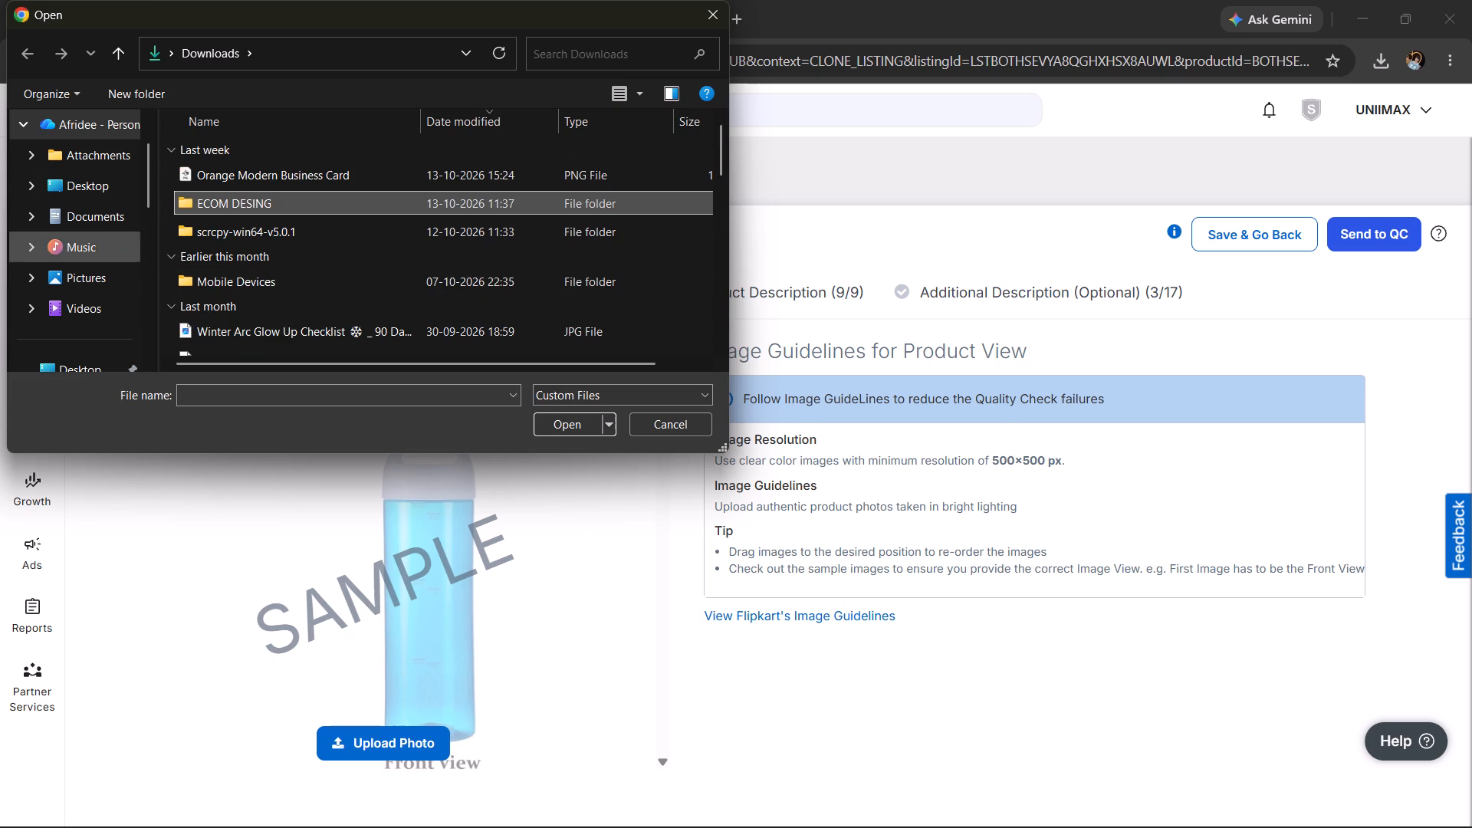
Check the Pictures, Desktop and personal cloud storage folders for a bottle photo, and close the file chooser without choosing a file.
{"action": "scroll", "coordinate": [117, 322], "scroll_direction": "down", "scroll_amount": 2}
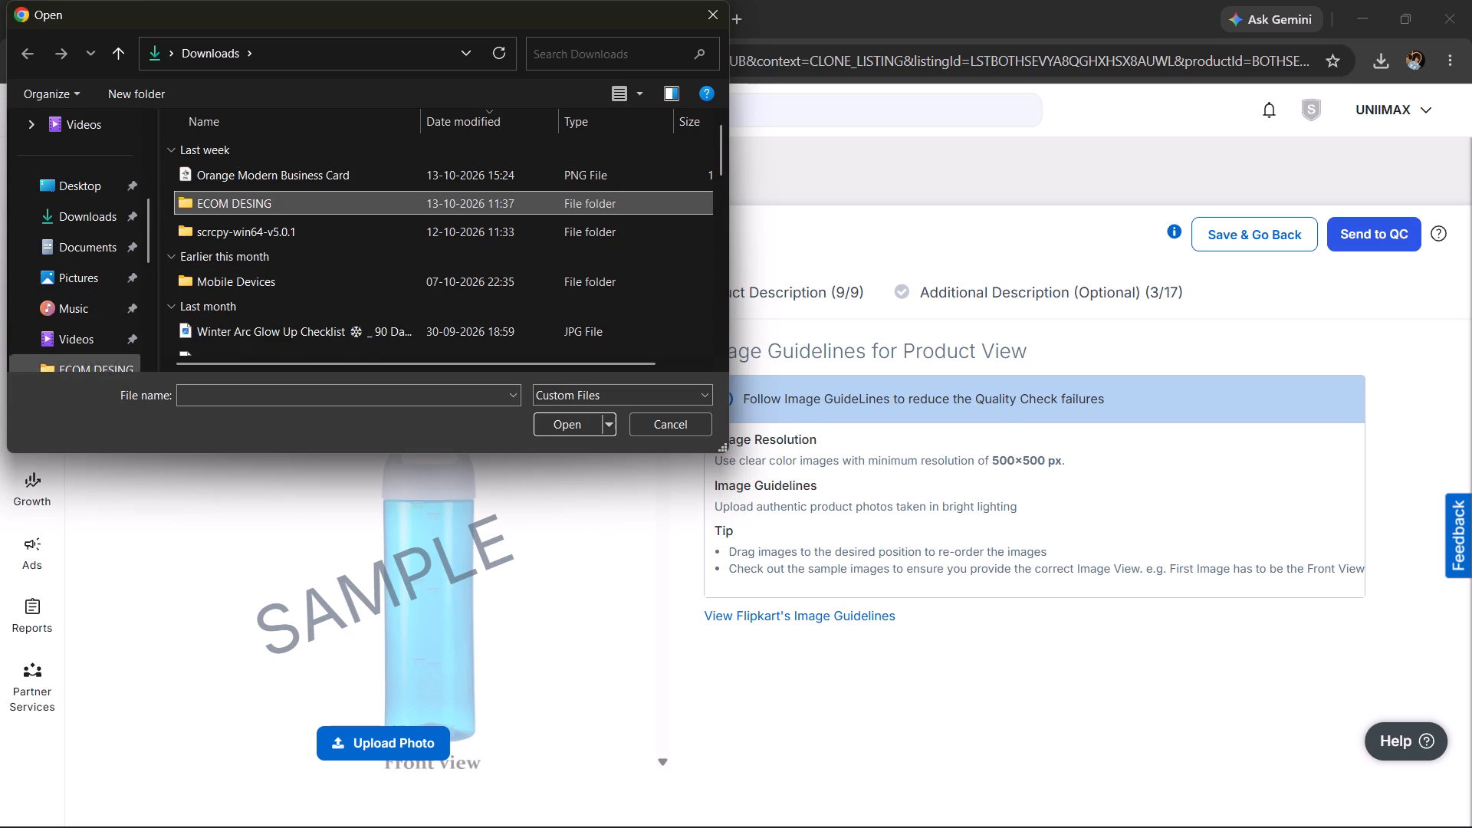
{"action": "double_click", "coordinate": [92, 268]}
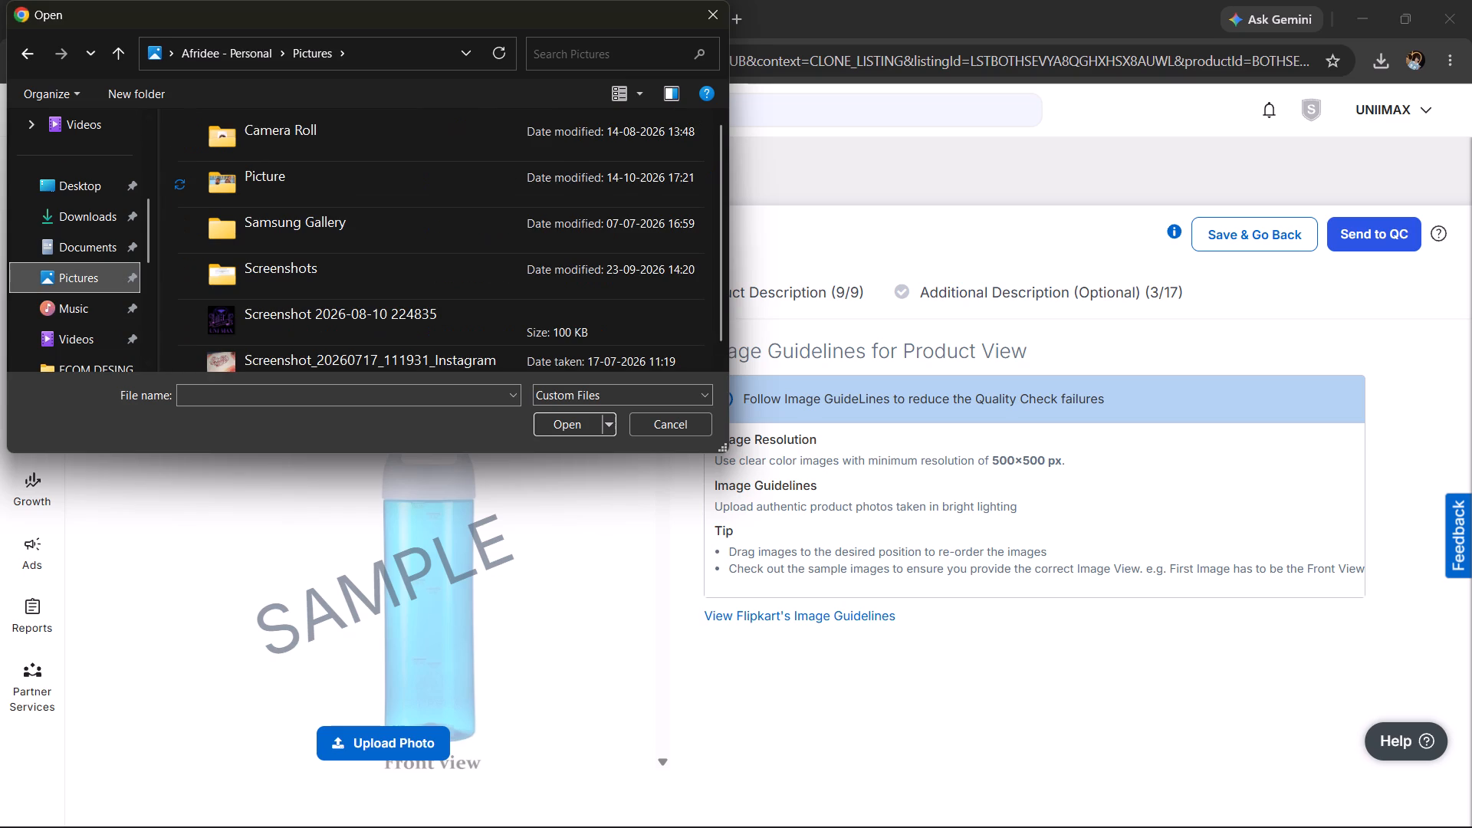
{"action": "scroll", "coordinate": [317, 339], "scroll_direction": "down", "scroll_amount": 1}
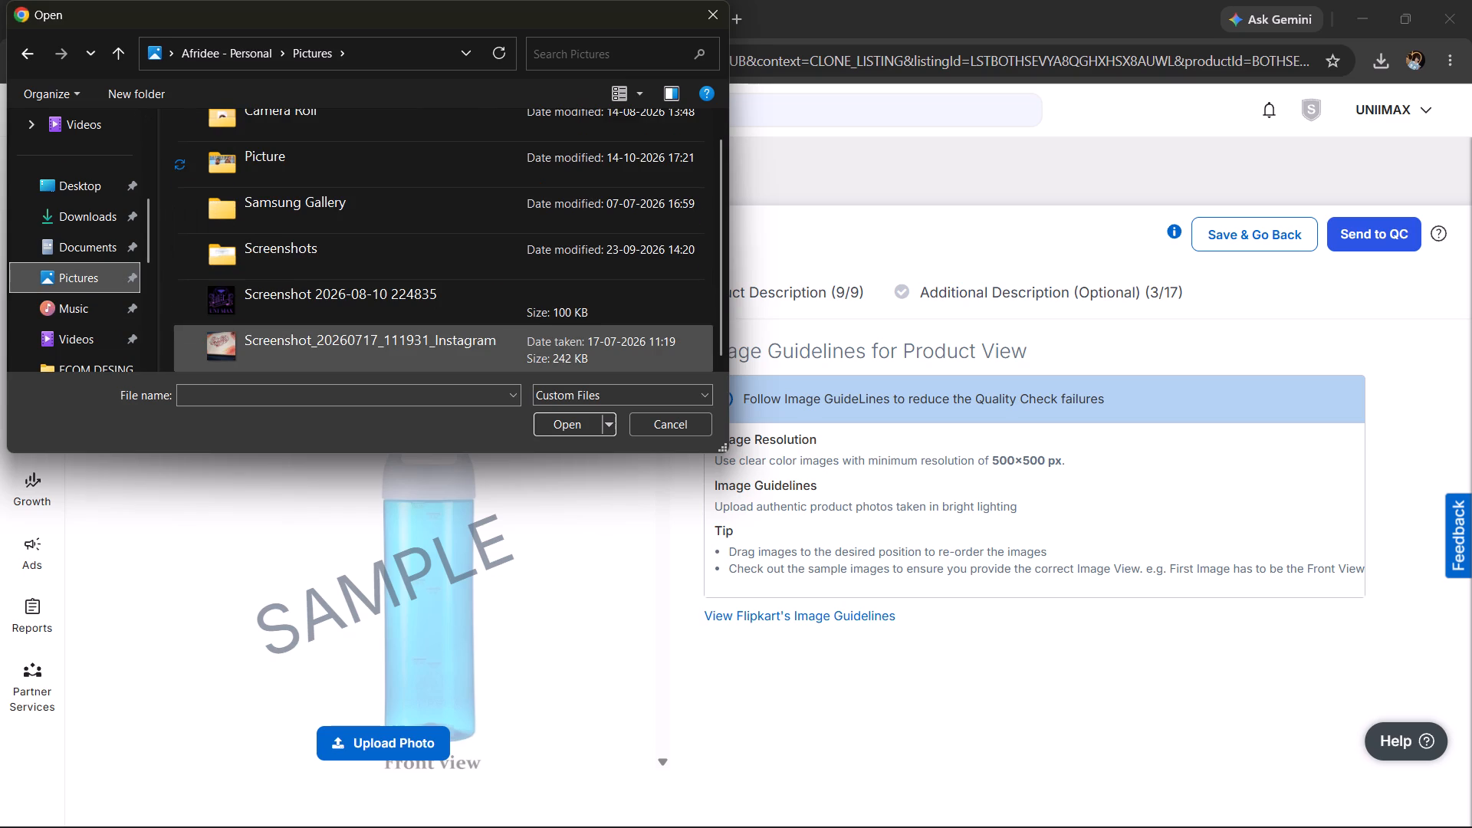
{"action": "scroll", "coordinate": [317, 339], "scroll_direction": "down", "scroll_amount": 1}
{"action": "scroll", "coordinate": [317, 339], "scroll_direction": "up", "scroll_amount": 2}
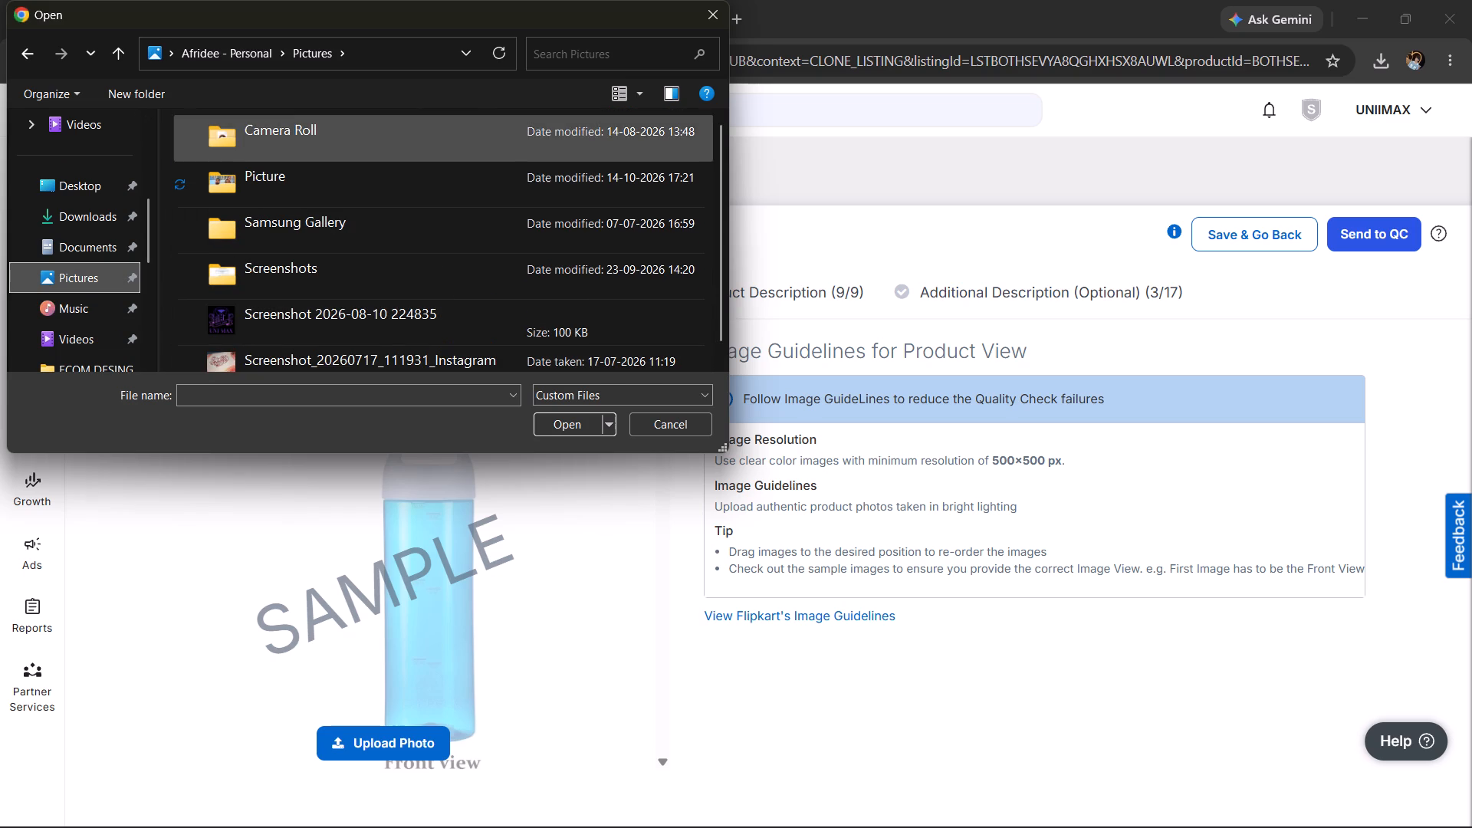
{"action": "scroll", "coordinate": [10, 211], "scroll_direction": "up", "scroll_amount": 1}
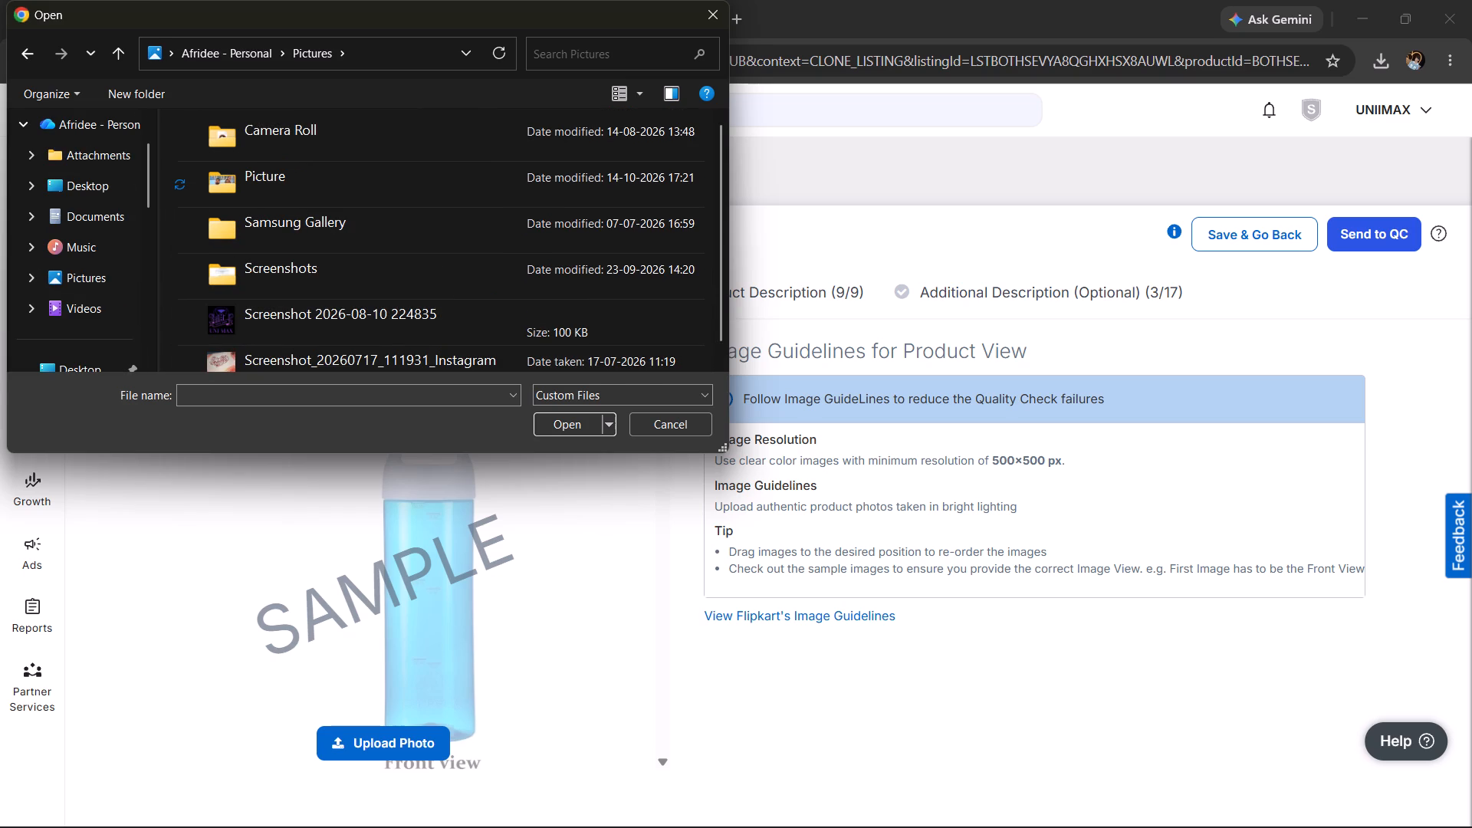
{"action": "double_click", "coordinate": [89, 195]}
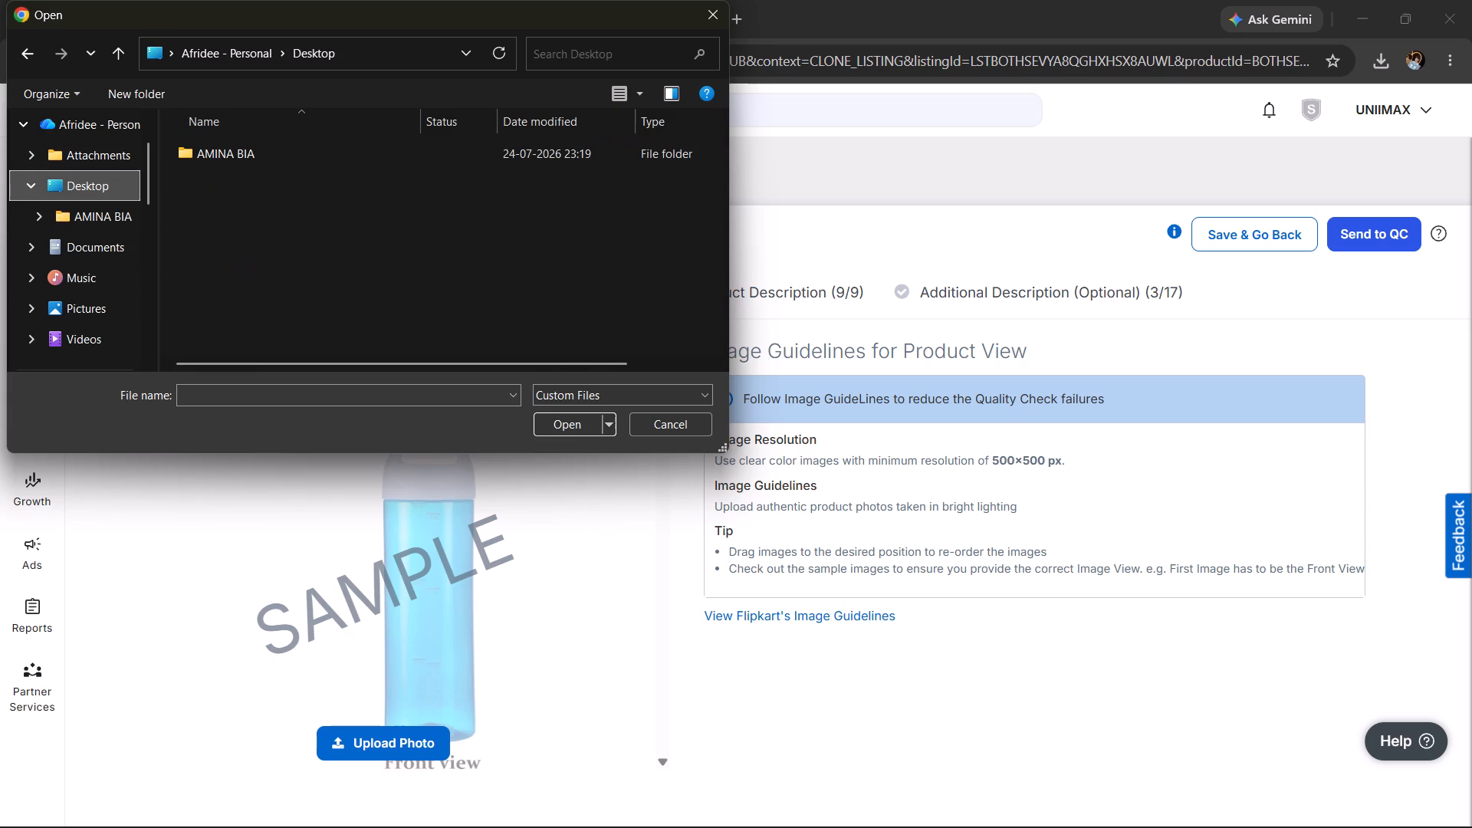
{"action": "left_click", "coordinate": [89, 195]}
{"action": "left_click", "coordinate": [100, 156]}
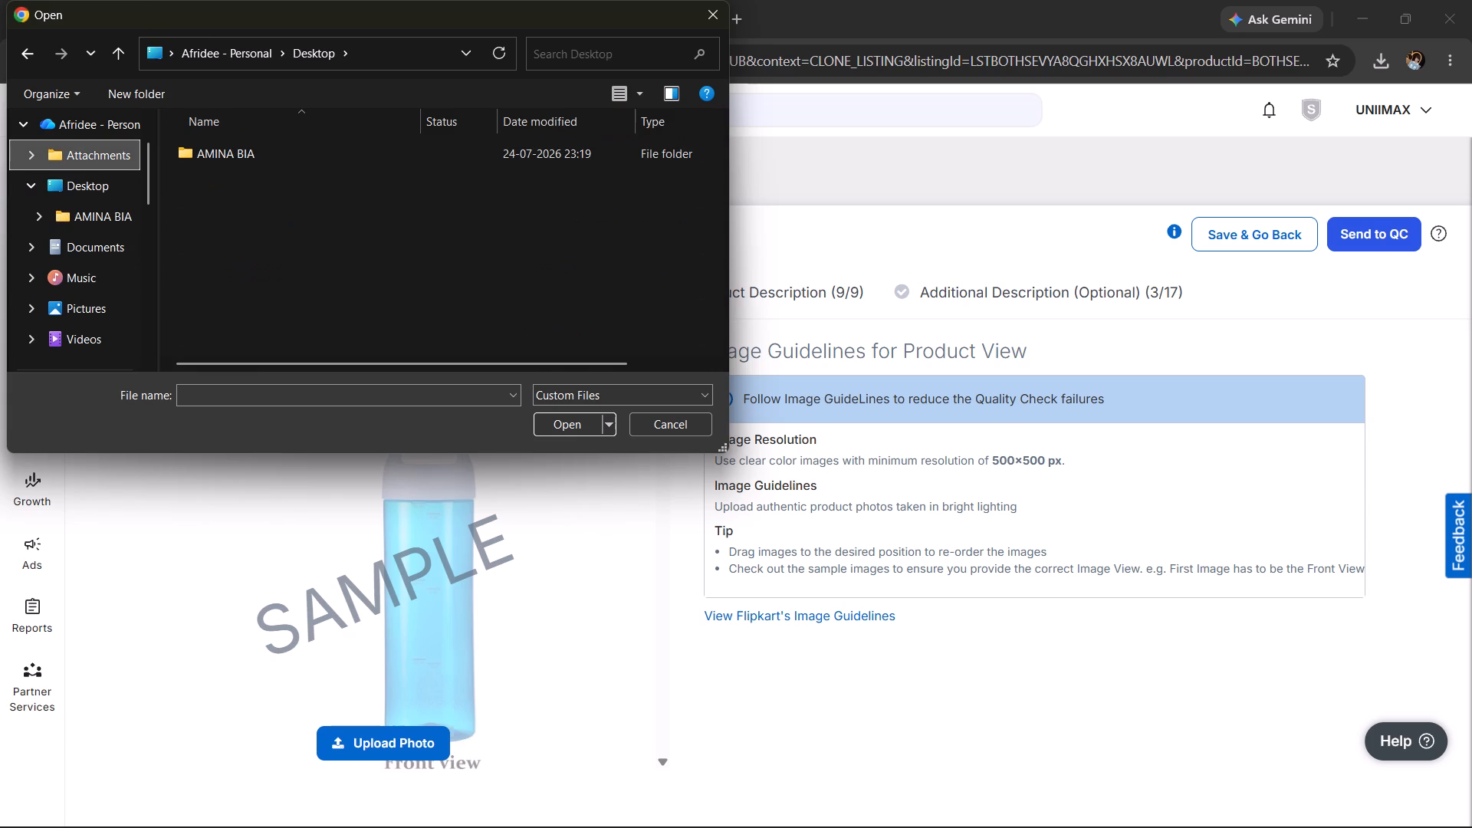
{"action": "left_click", "coordinate": [101, 115]}
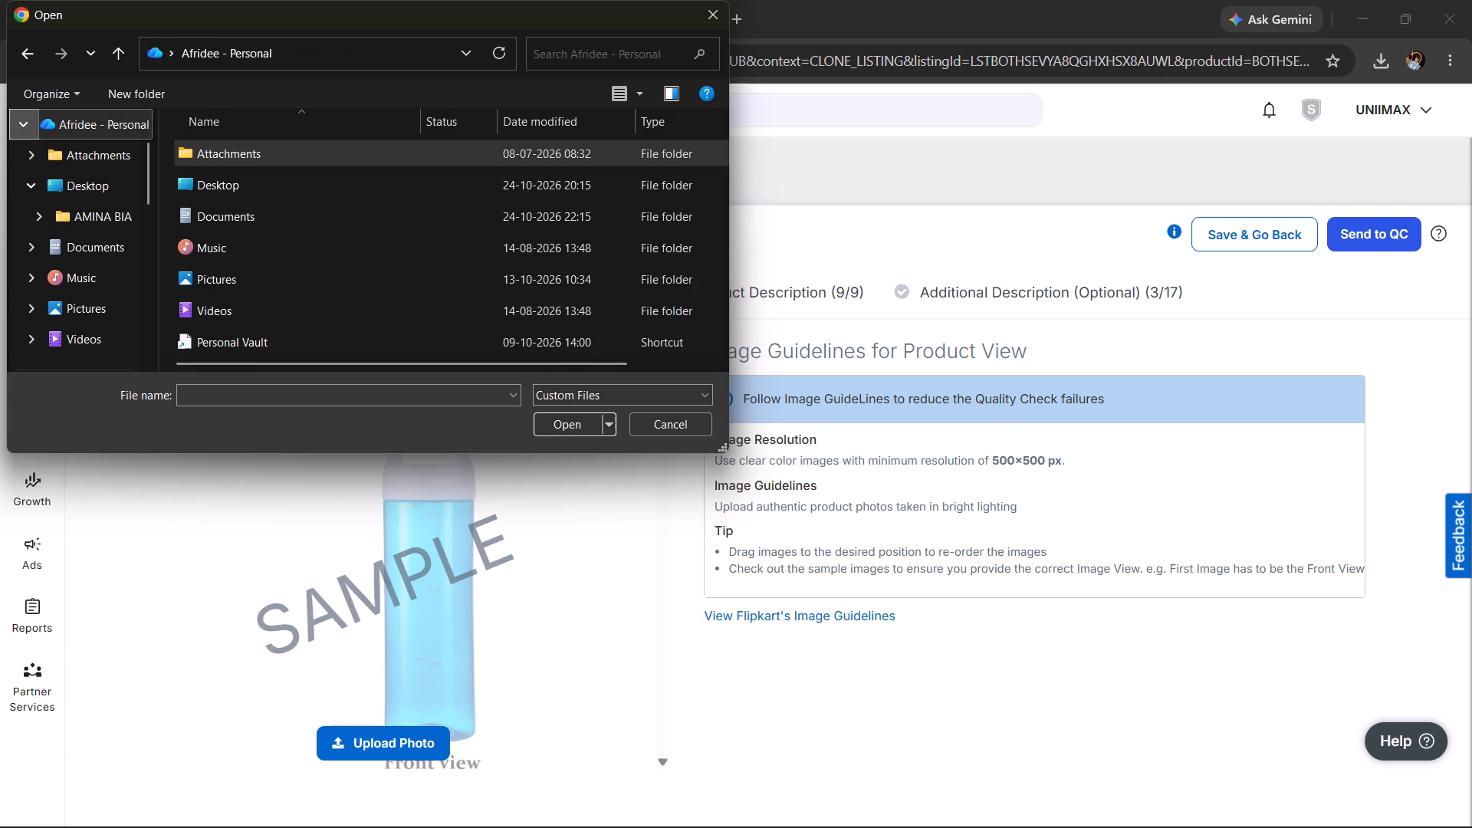
{"action": "left_click", "coordinate": [314, 280]}
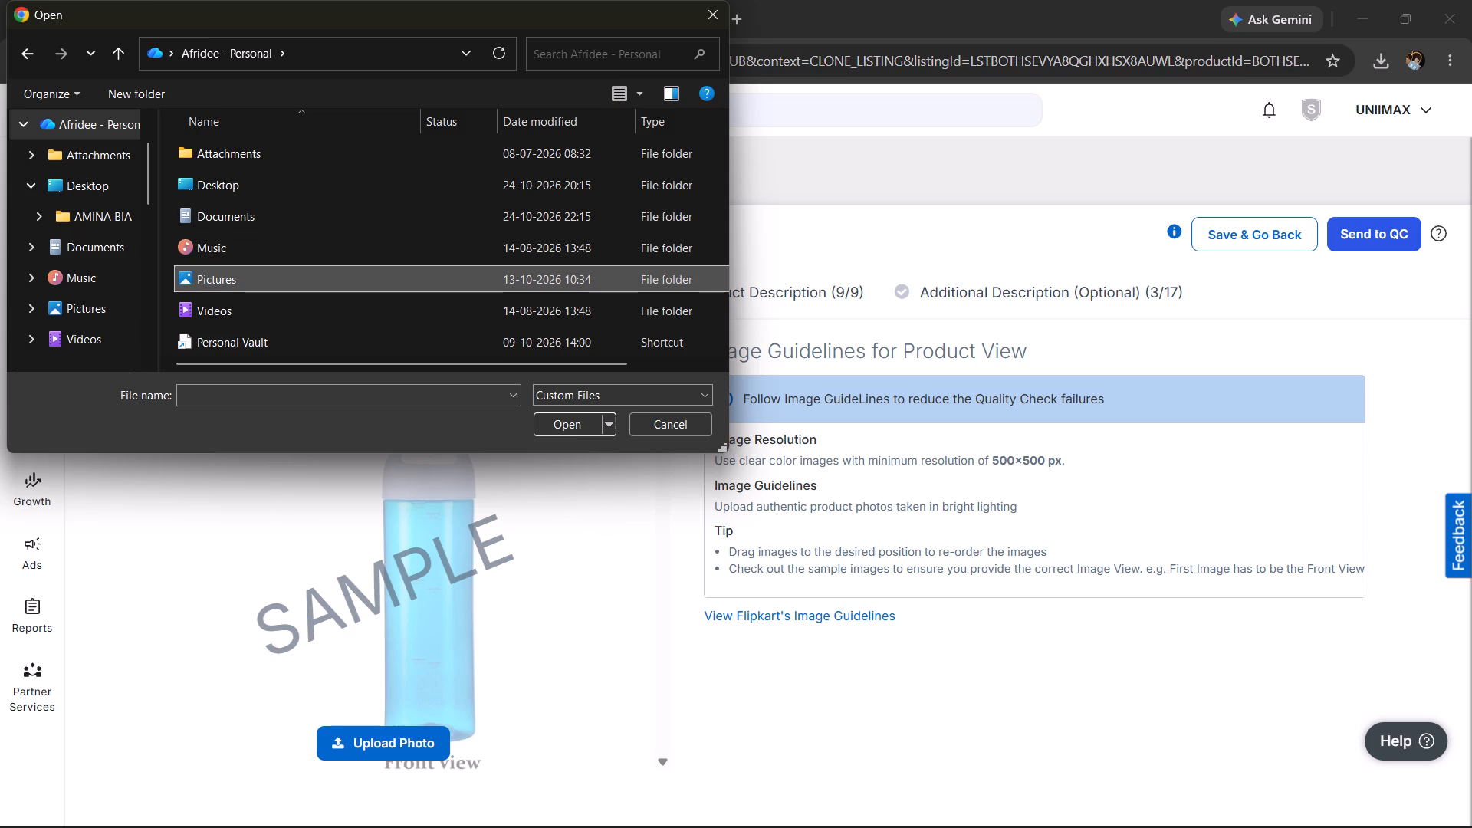
{"action": "left_click", "coordinate": [716, 20]}
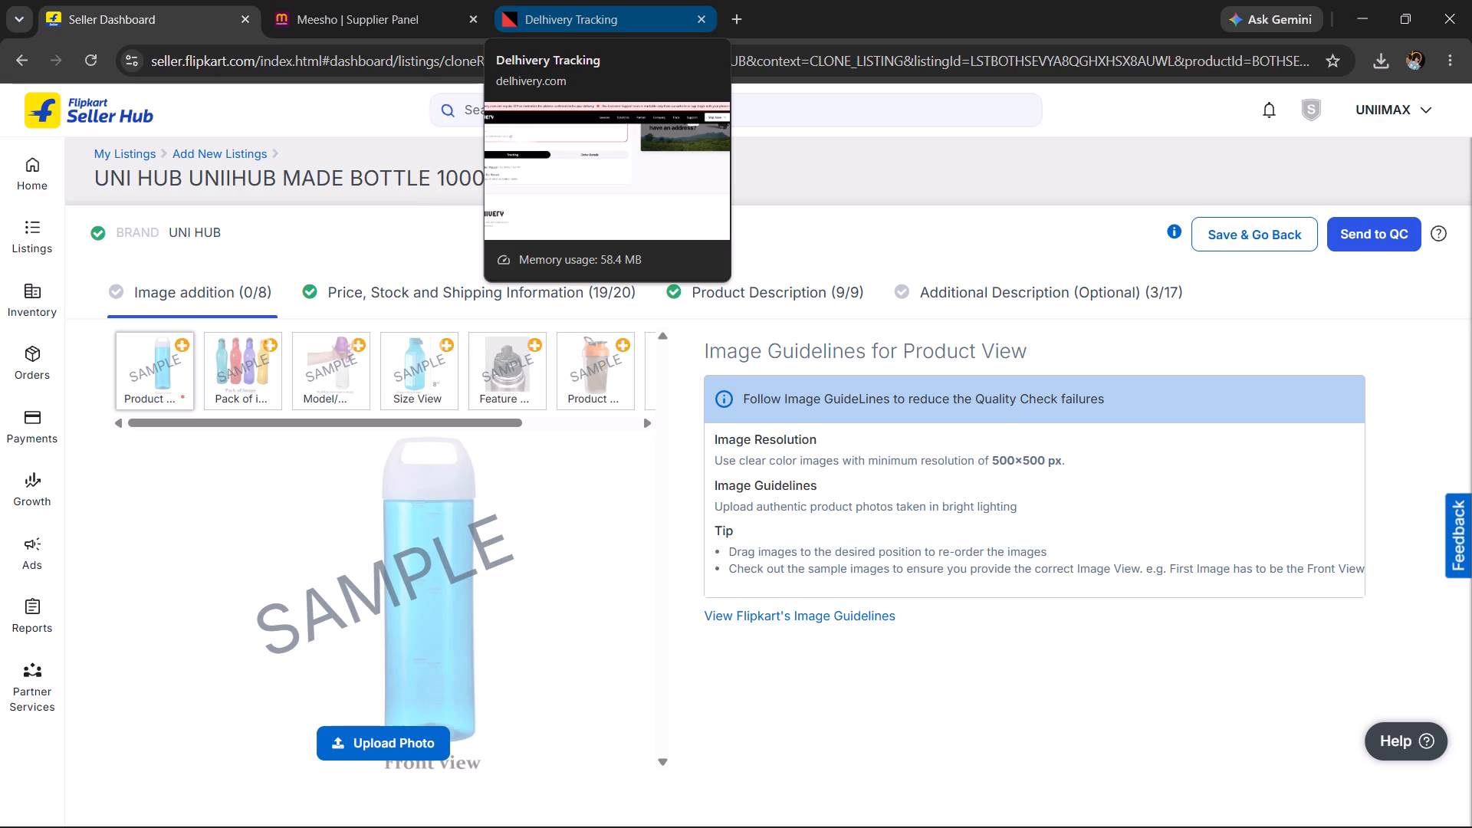
Save the bottle listing as it stands, go back to Listing Creation, and dismiss the new listings page introduction.
{"action": "left_click", "coordinate": [1272, 229]}
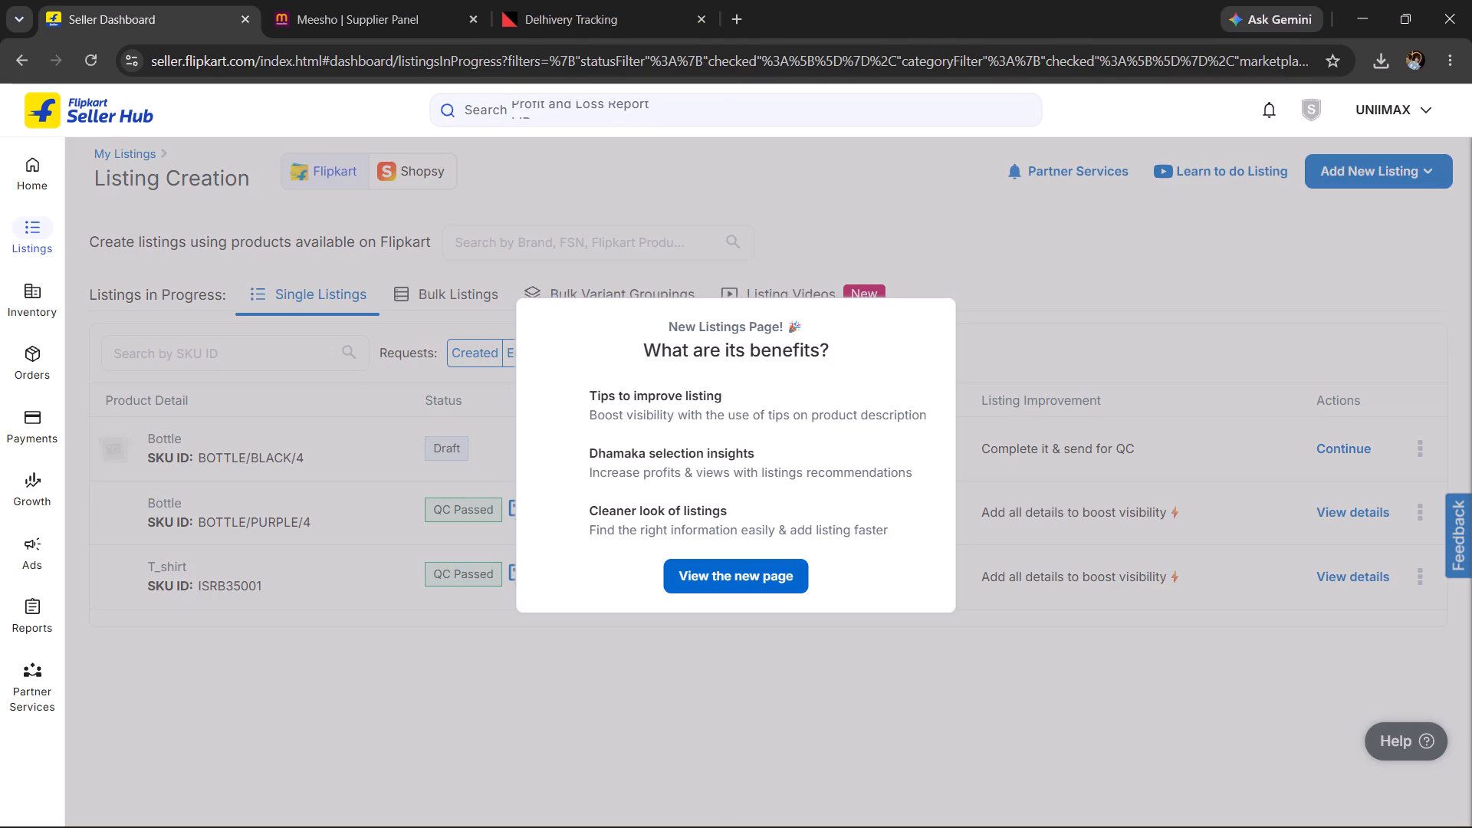
{"action": "left_click", "coordinate": [738, 573]}
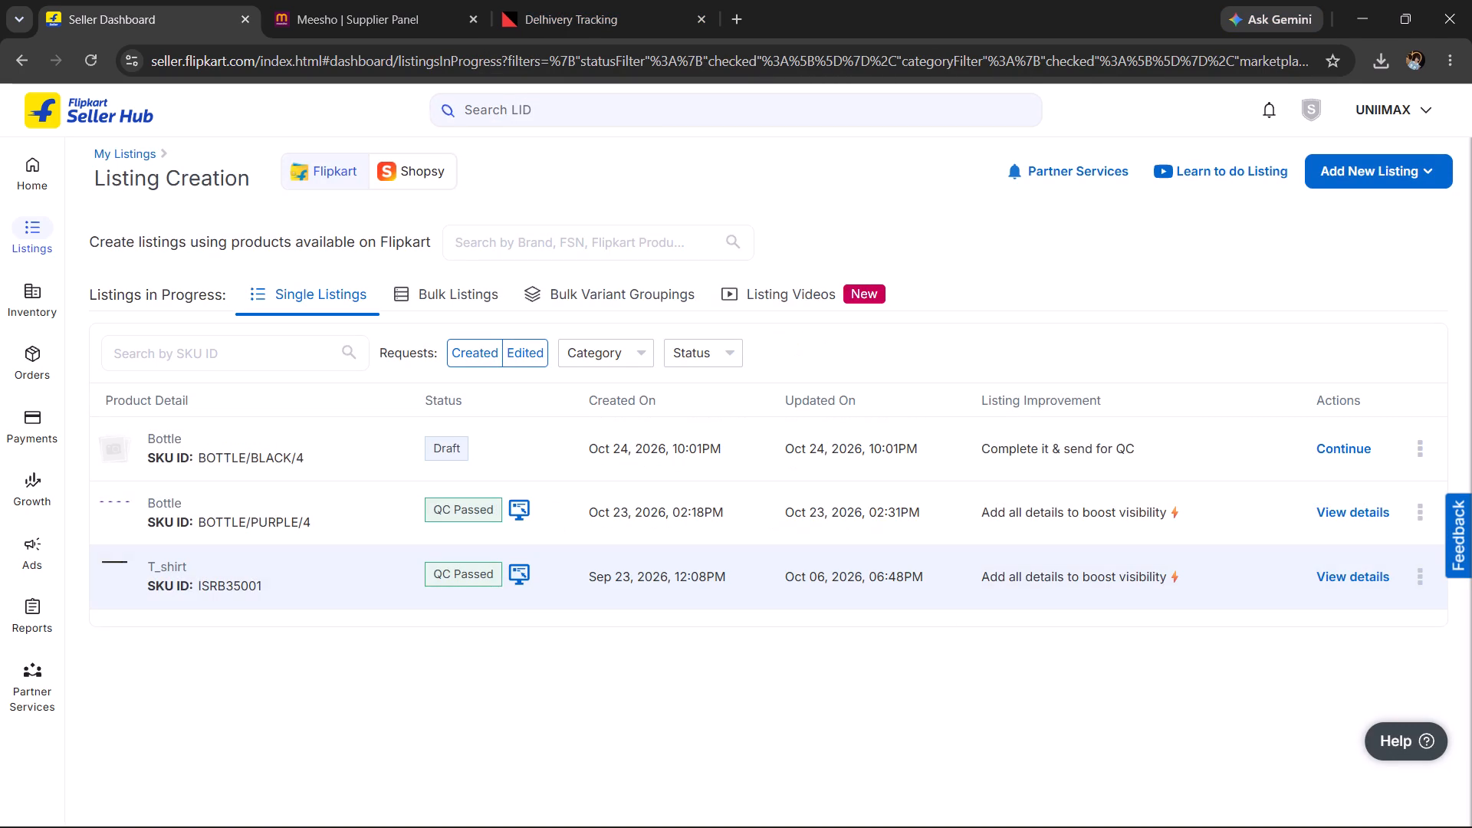
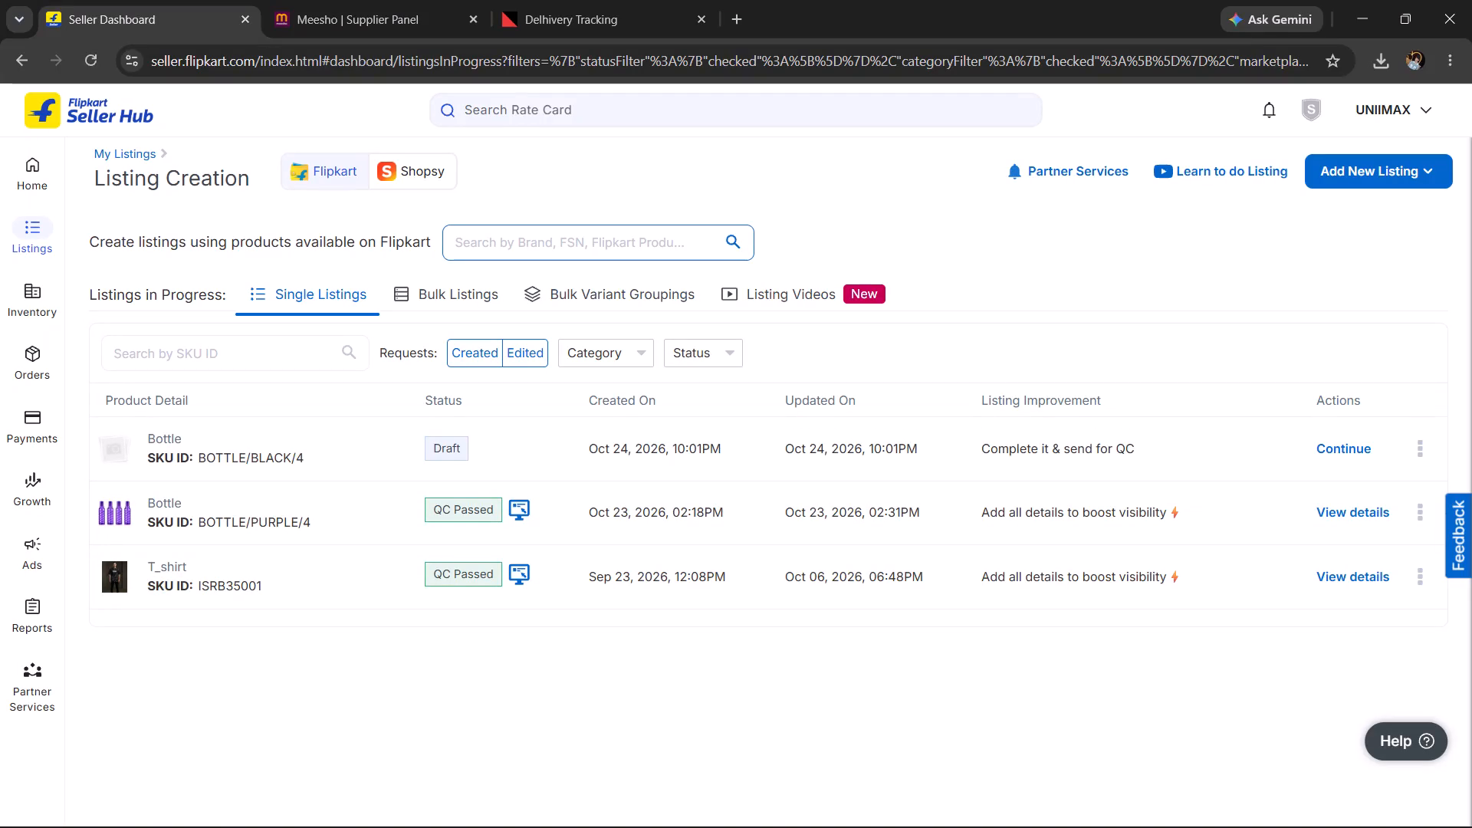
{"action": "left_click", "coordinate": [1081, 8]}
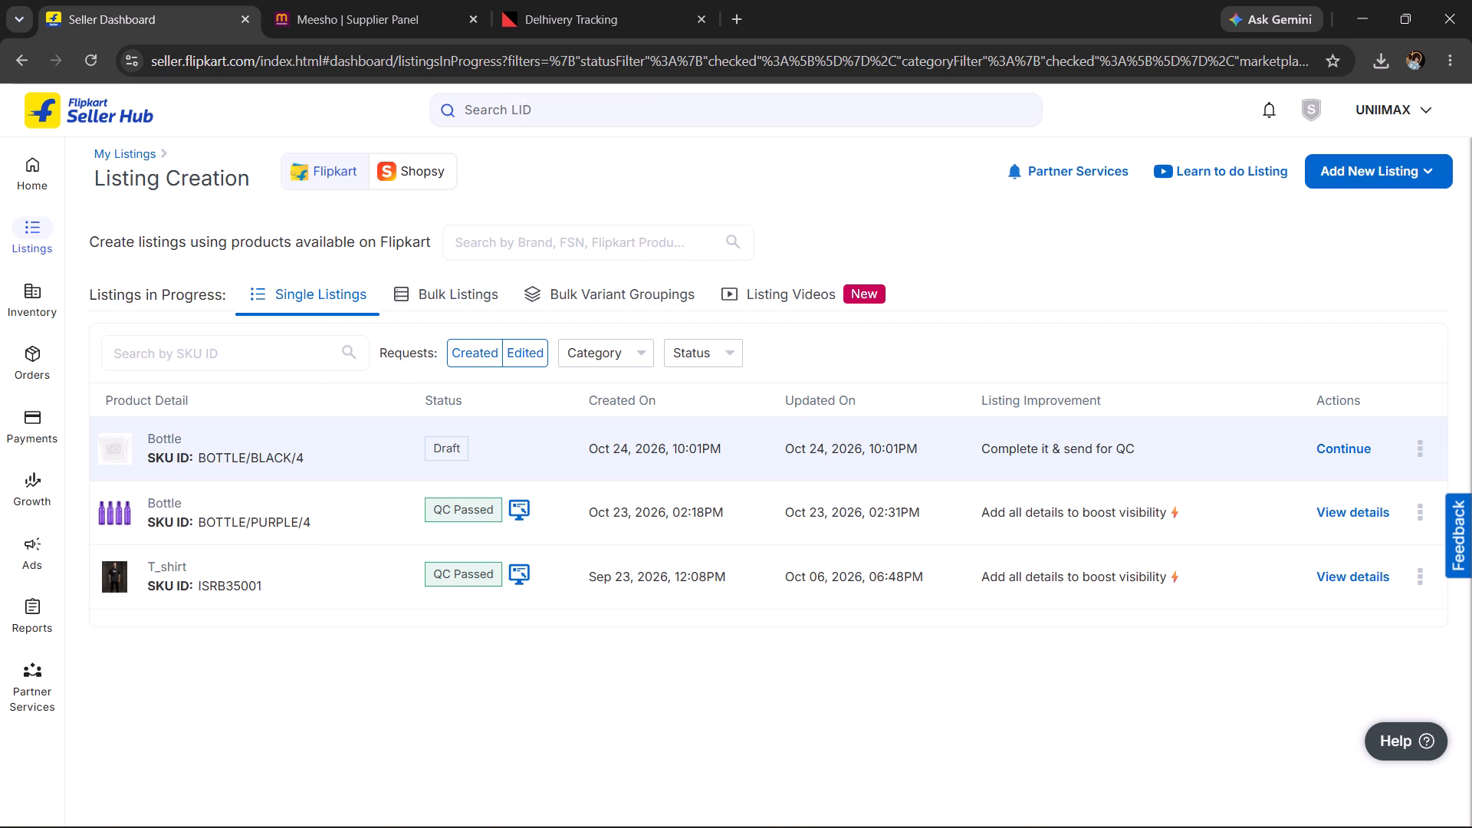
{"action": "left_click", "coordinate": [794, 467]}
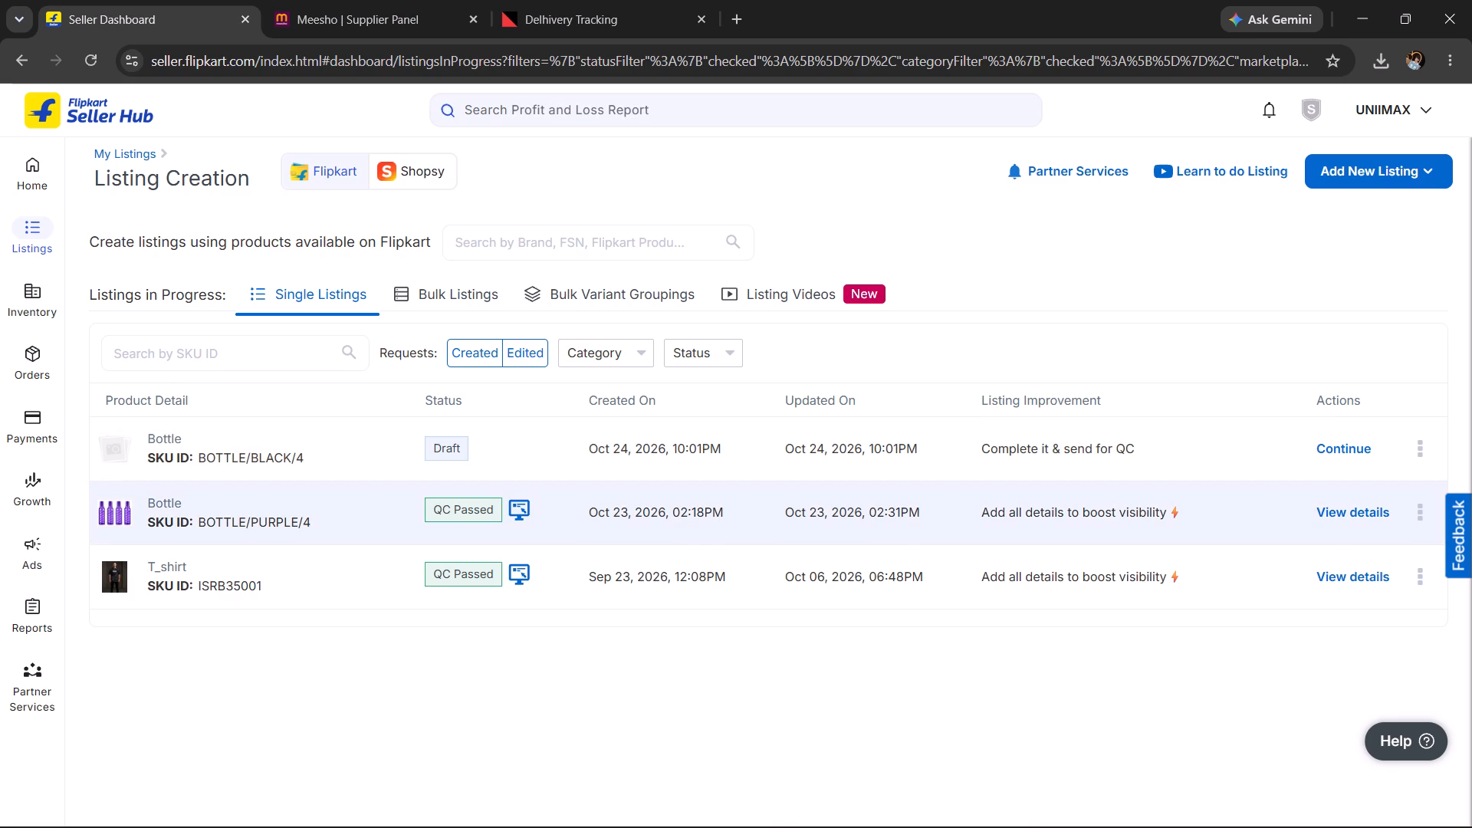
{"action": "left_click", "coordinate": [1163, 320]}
Reopen the draft bottle listing BOTTLE/BLACK/4 and dismiss the single-listing tutorial video.
{"action": "left_click", "coordinate": [1351, 446]}
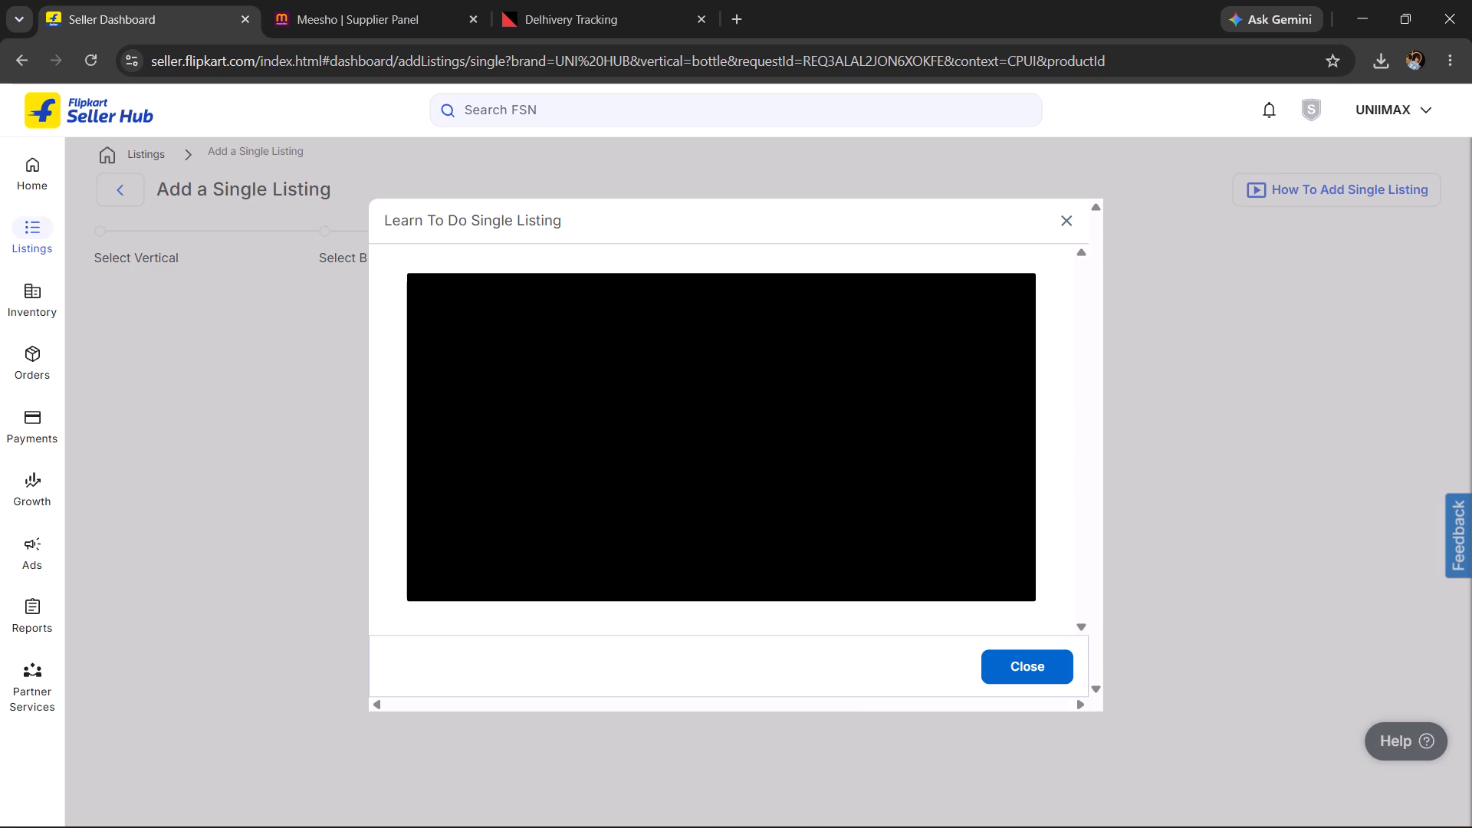
{"action": "left_click", "coordinate": [1066, 212]}
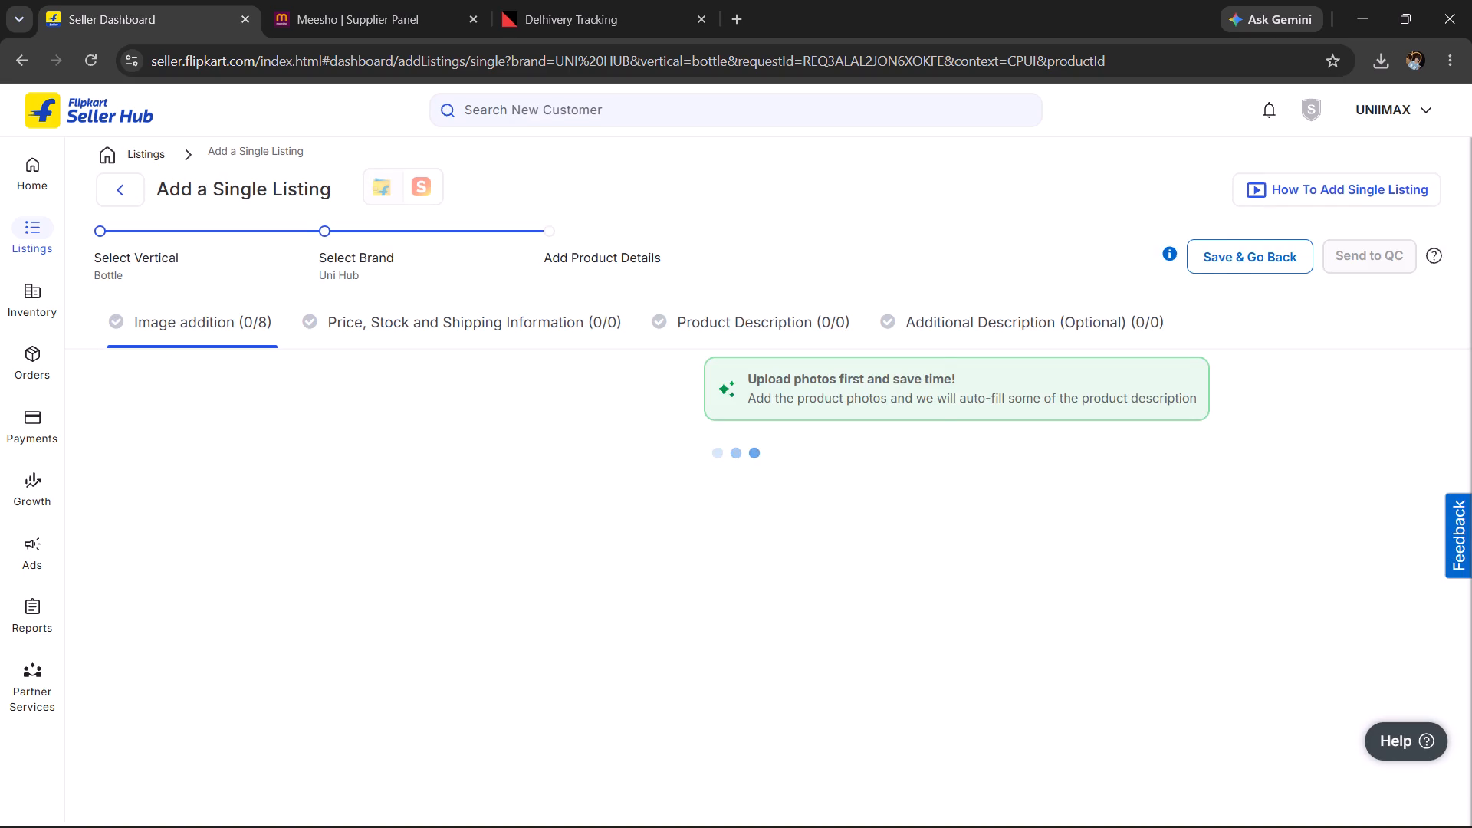
{"action": "left_click", "coordinate": [744, 669]}
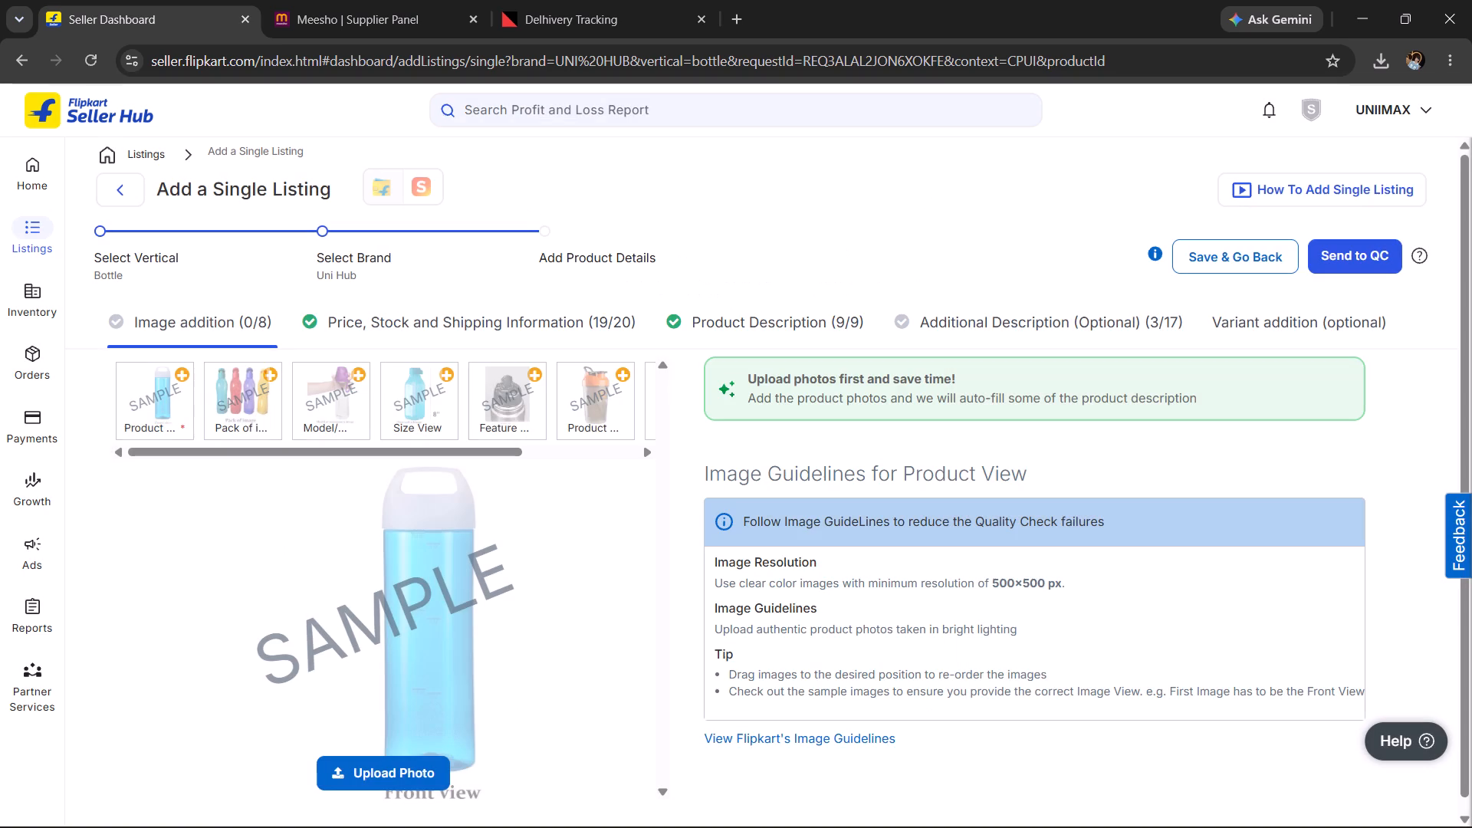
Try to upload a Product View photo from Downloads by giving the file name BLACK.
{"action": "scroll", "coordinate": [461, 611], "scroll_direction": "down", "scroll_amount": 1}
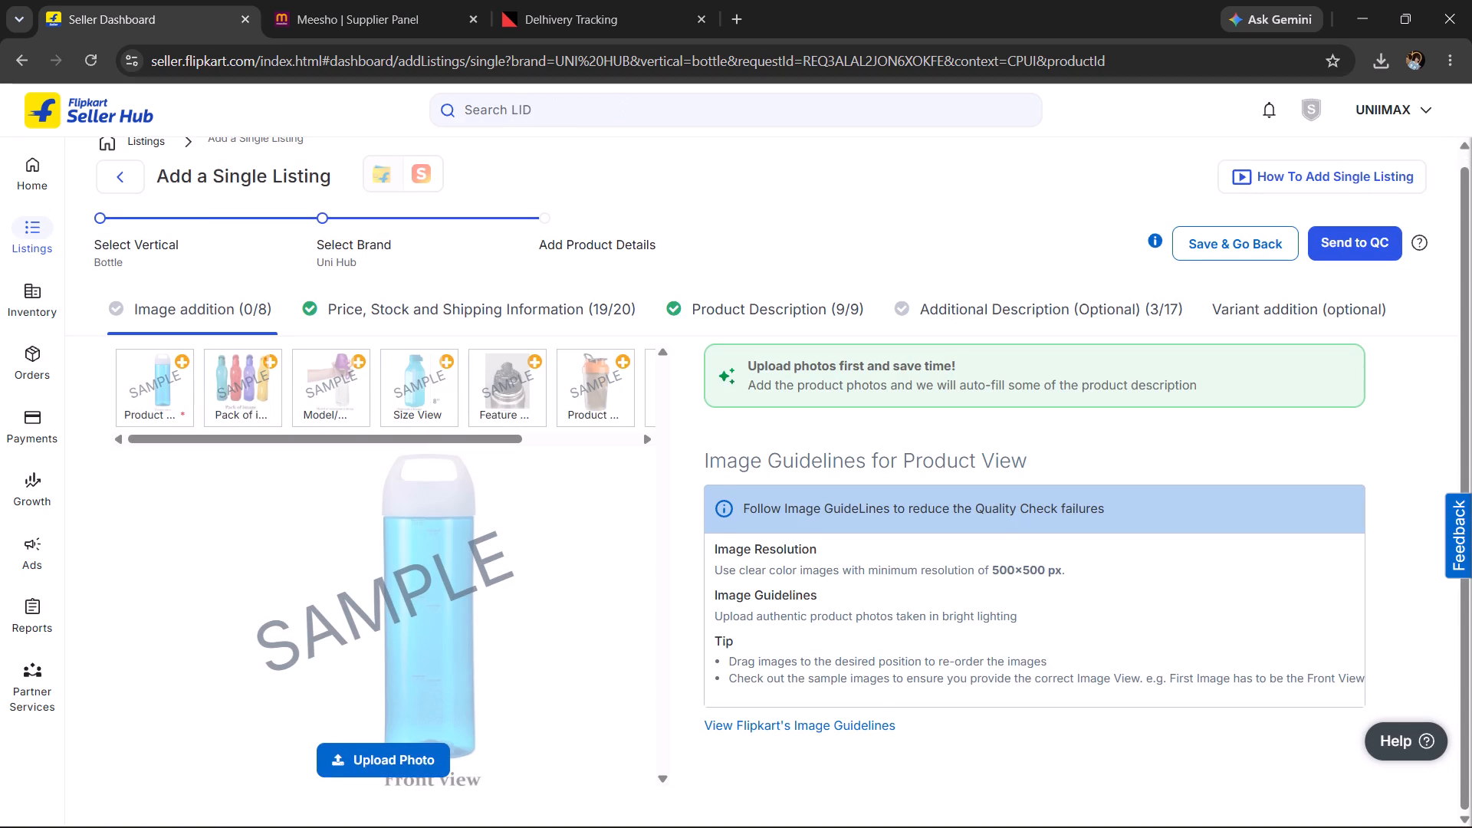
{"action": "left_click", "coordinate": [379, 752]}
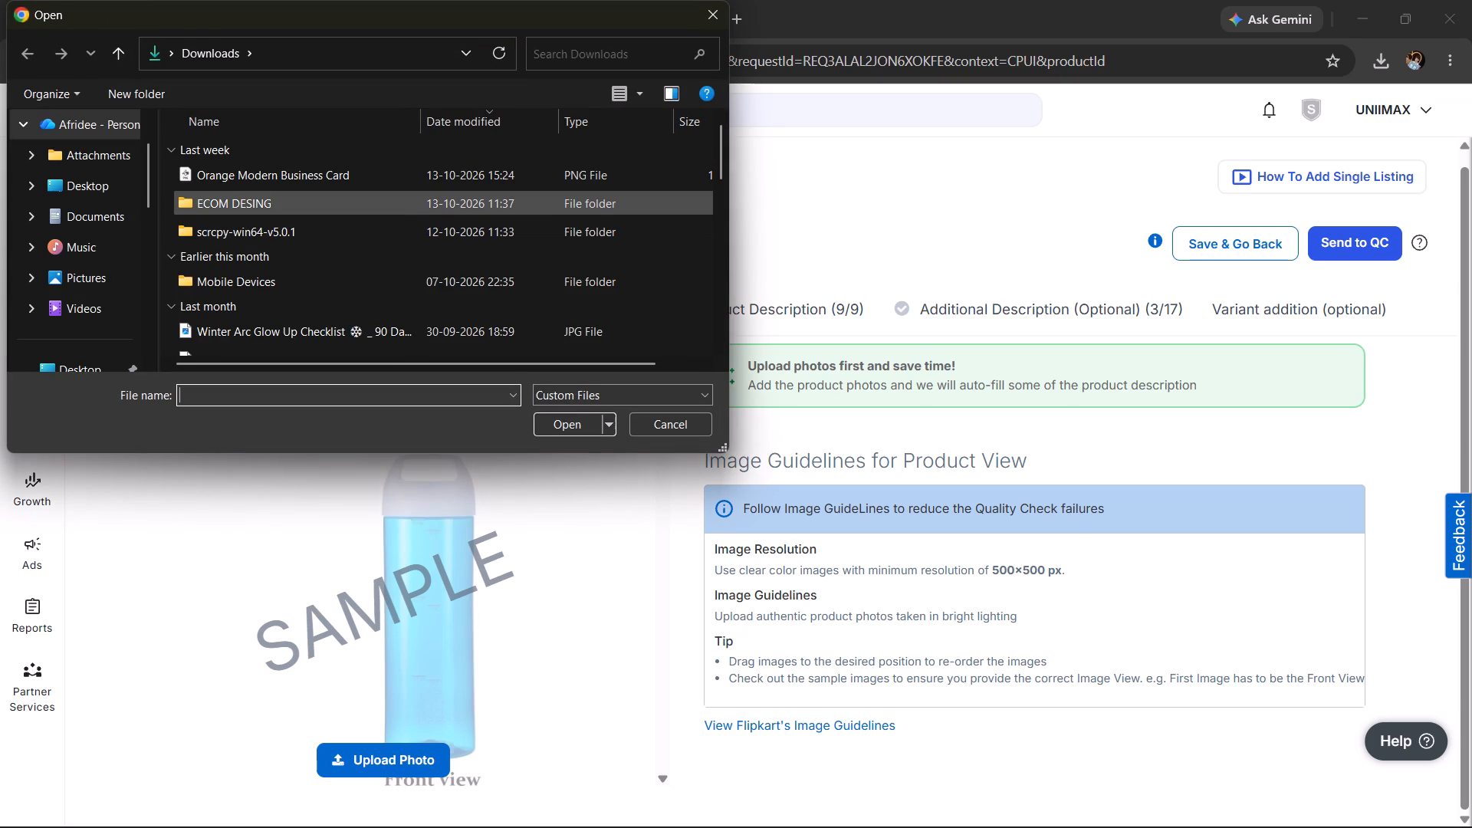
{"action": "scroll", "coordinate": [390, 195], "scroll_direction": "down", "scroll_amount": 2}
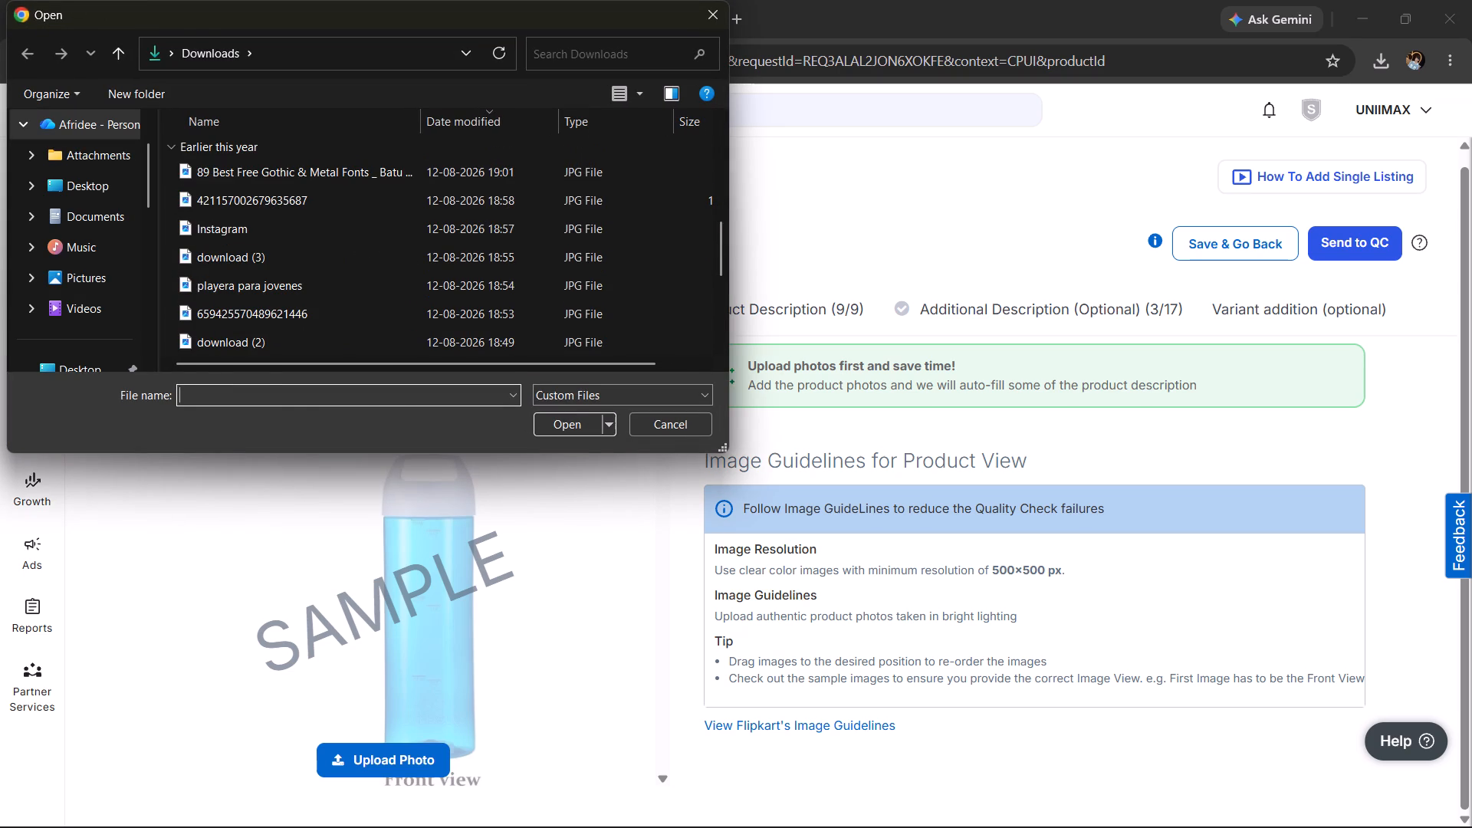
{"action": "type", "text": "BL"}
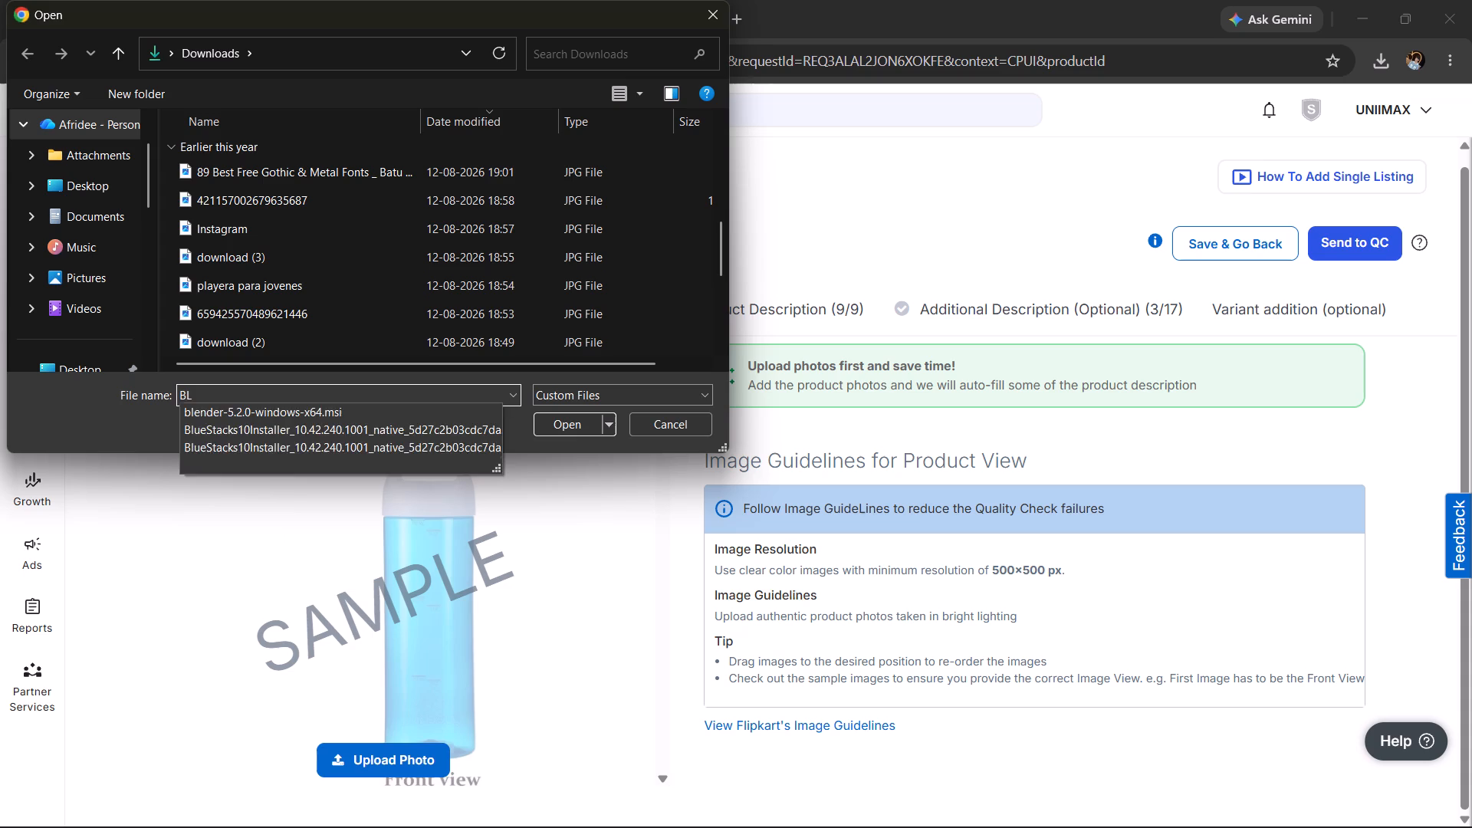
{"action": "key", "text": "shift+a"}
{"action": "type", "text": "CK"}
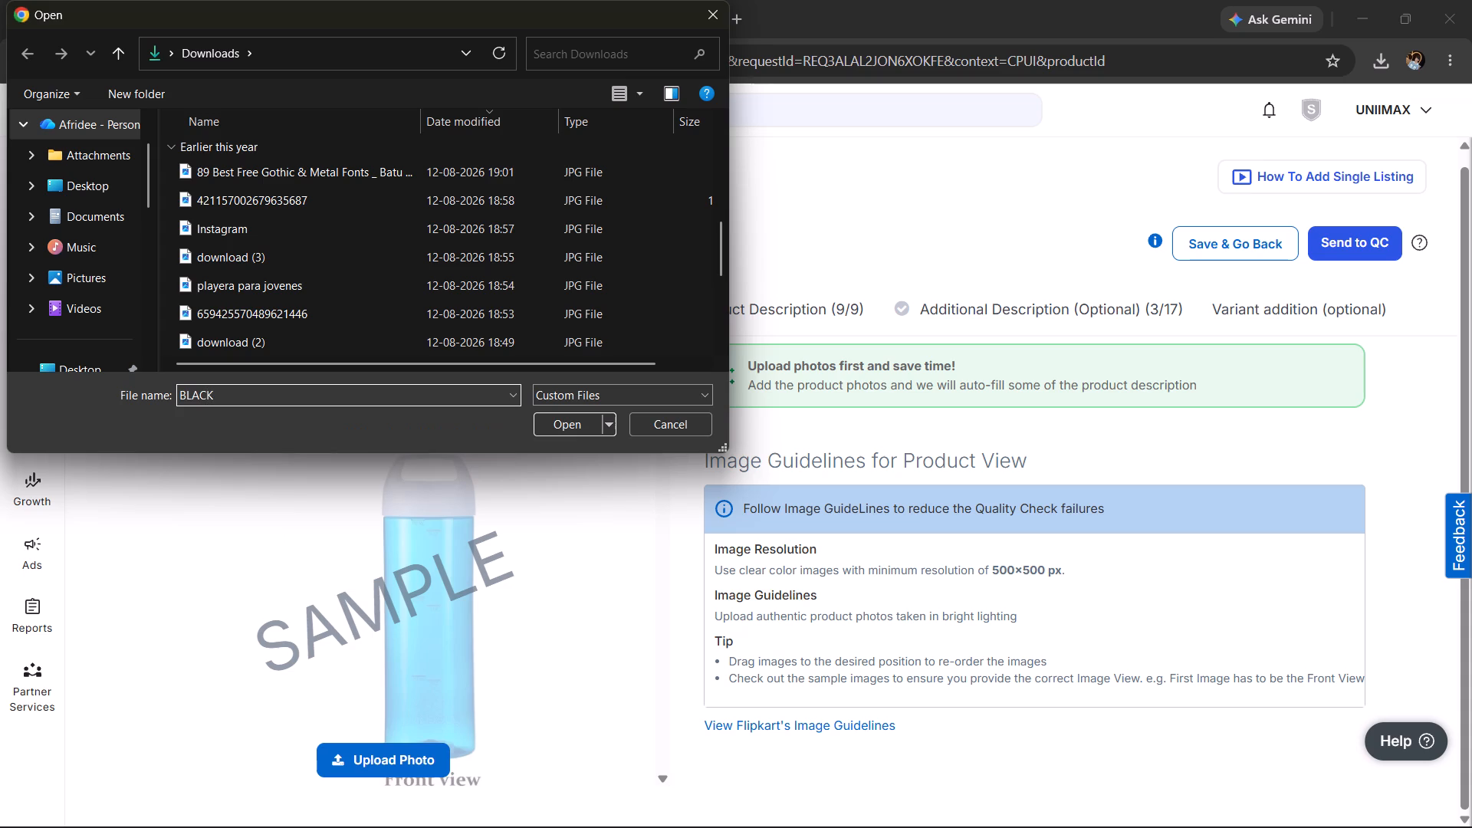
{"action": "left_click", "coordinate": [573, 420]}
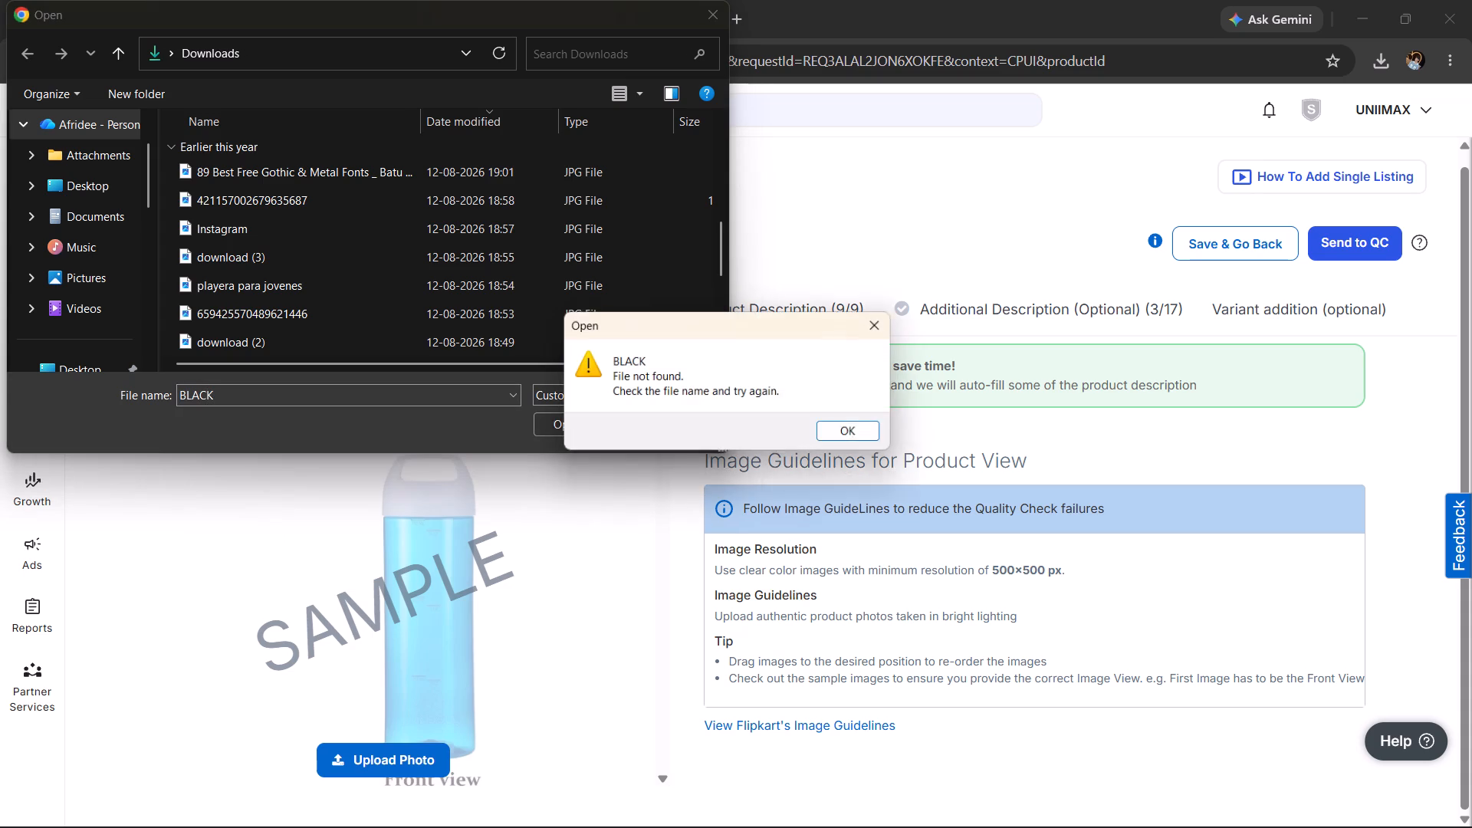
Check the WhatsApp Business Images, ECOM DESING and This PC folders for a bottle photo, and close the file chooser without choosing a file.
{"action": "left_click", "coordinate": [103, 206]}
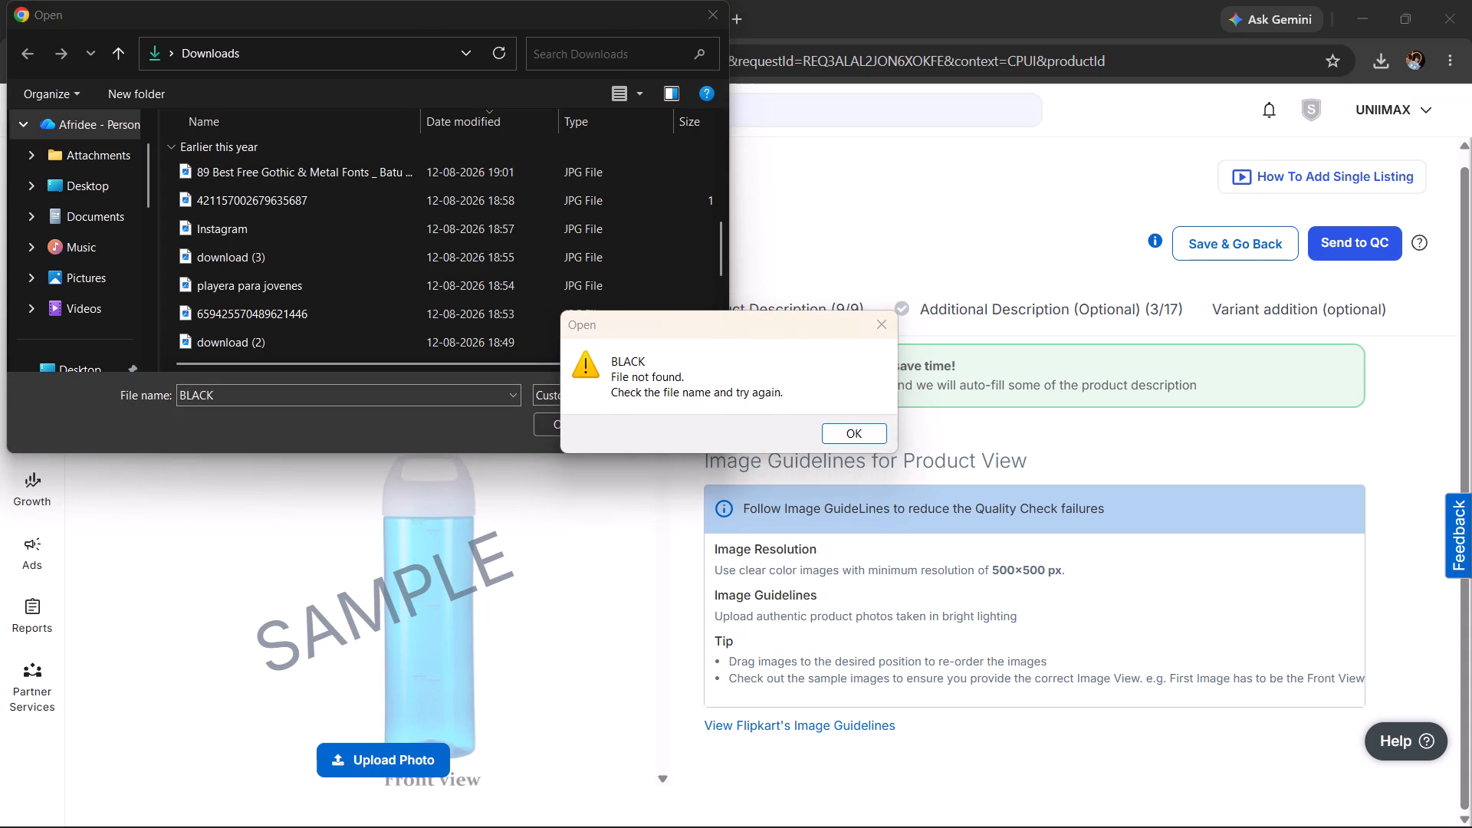
{"action": "scroll", "coordinate": [103, 276], "scroll_direction": "down", "scroll_amount": 1}
{"action": "left_click", "coordinate": [886, 330]}
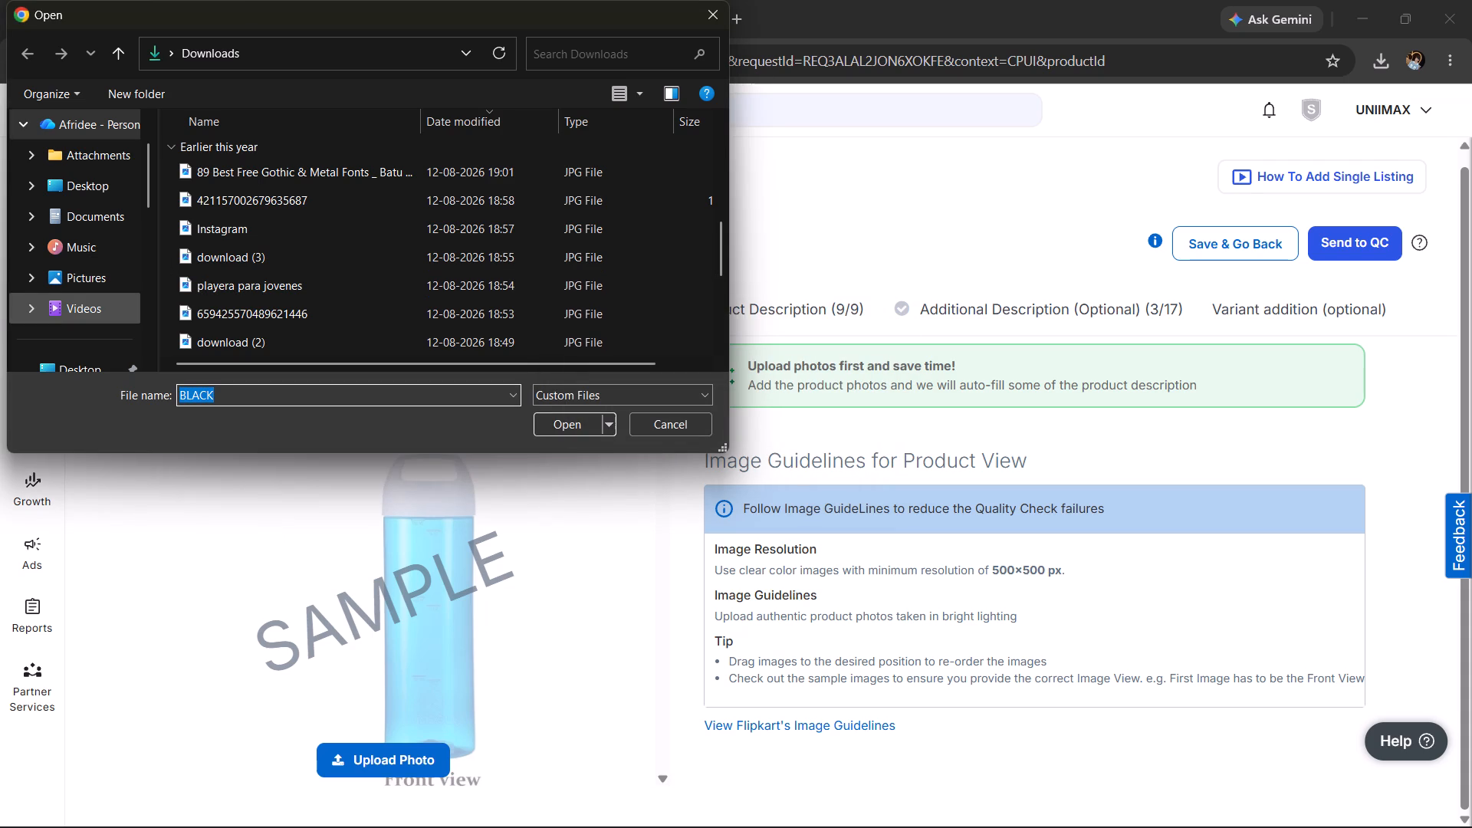
{"action": "scroll", "coordinate": [62, 248], "scroll_direction": "down", "scroll_amount": 1}
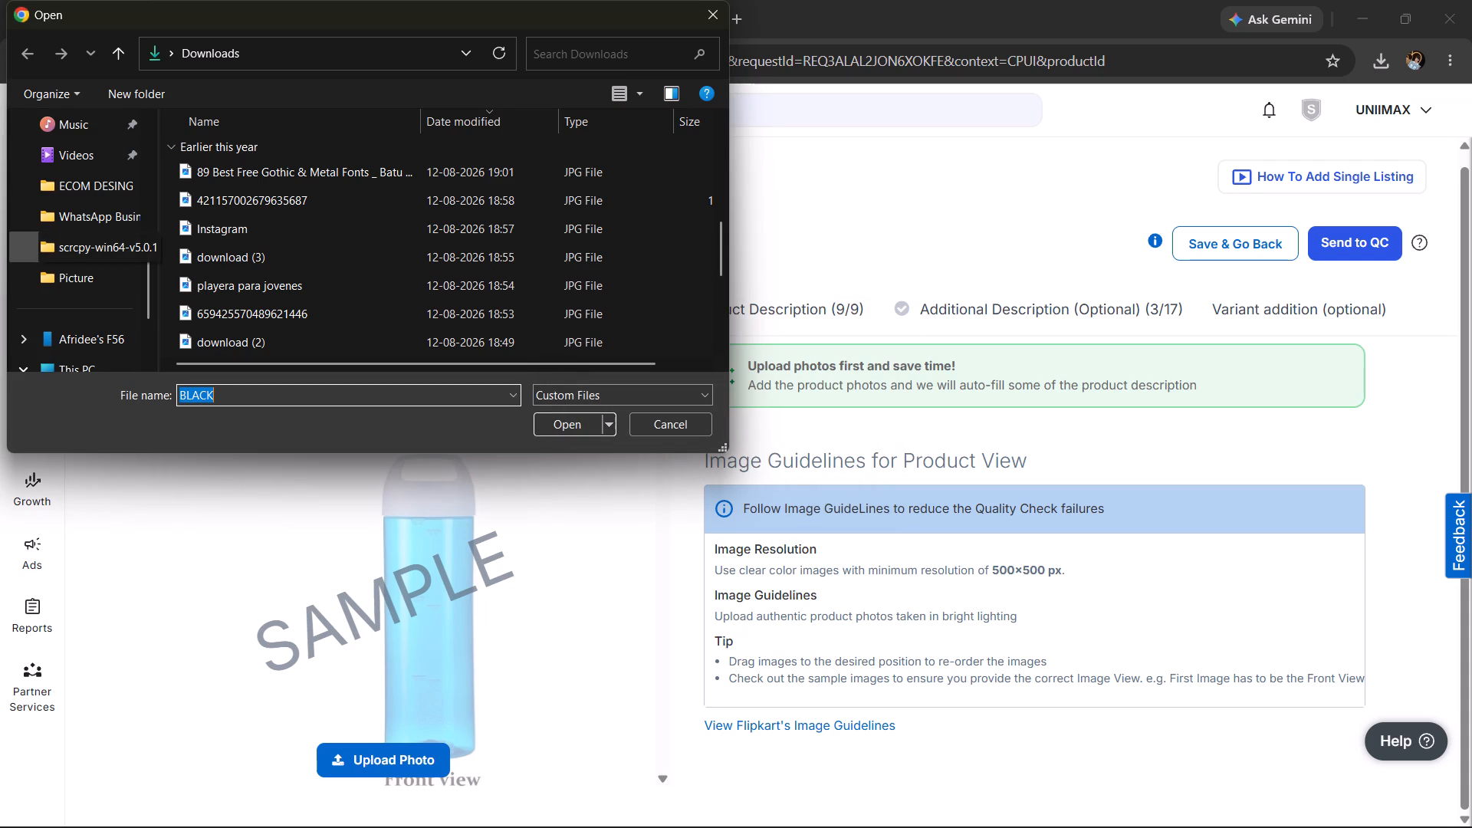
{"action": "double_click", "coordinate": [87, 213]}
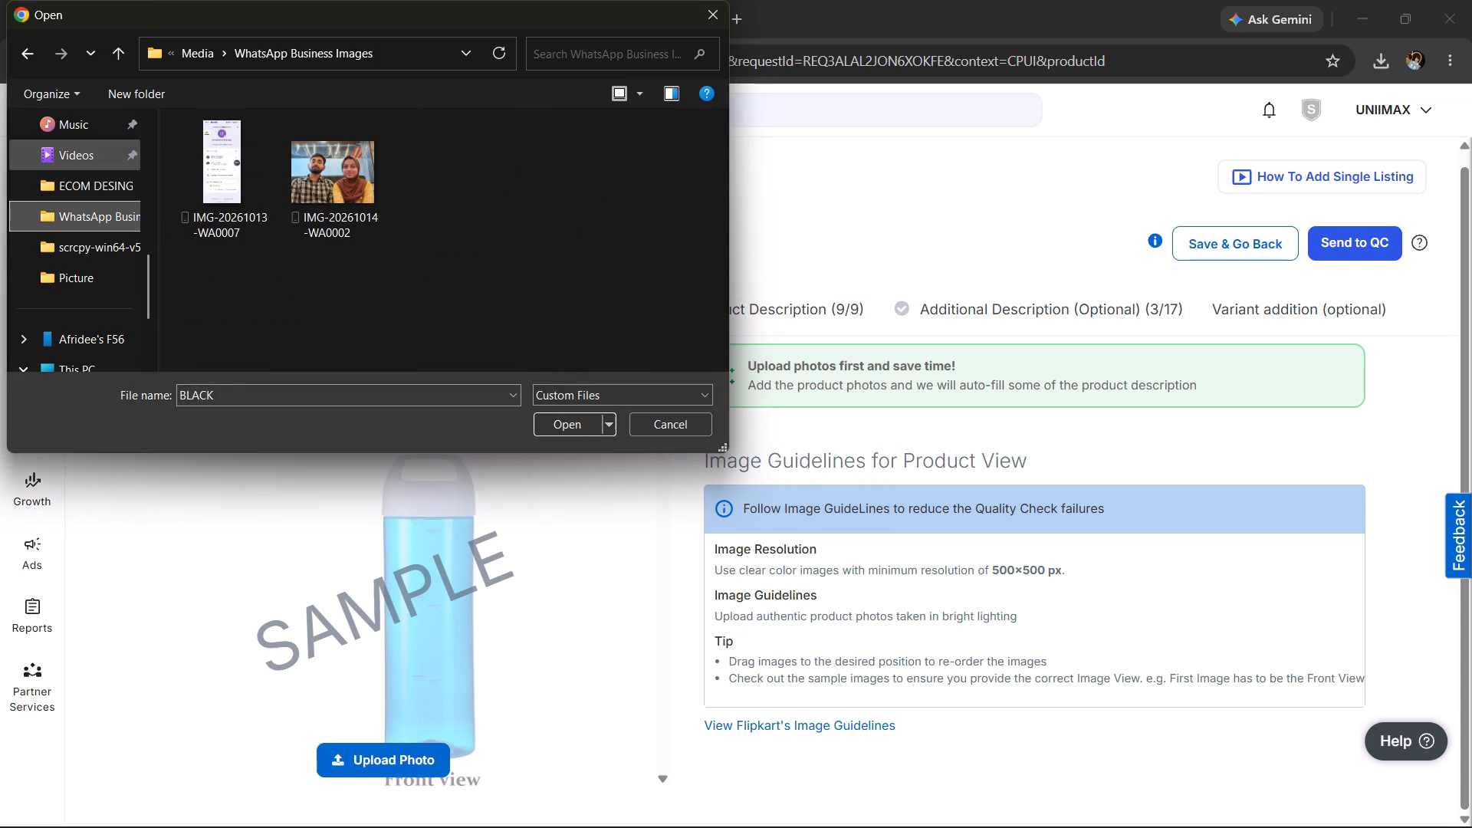
{"action": "double_click", "coordinate": [87, 176]}
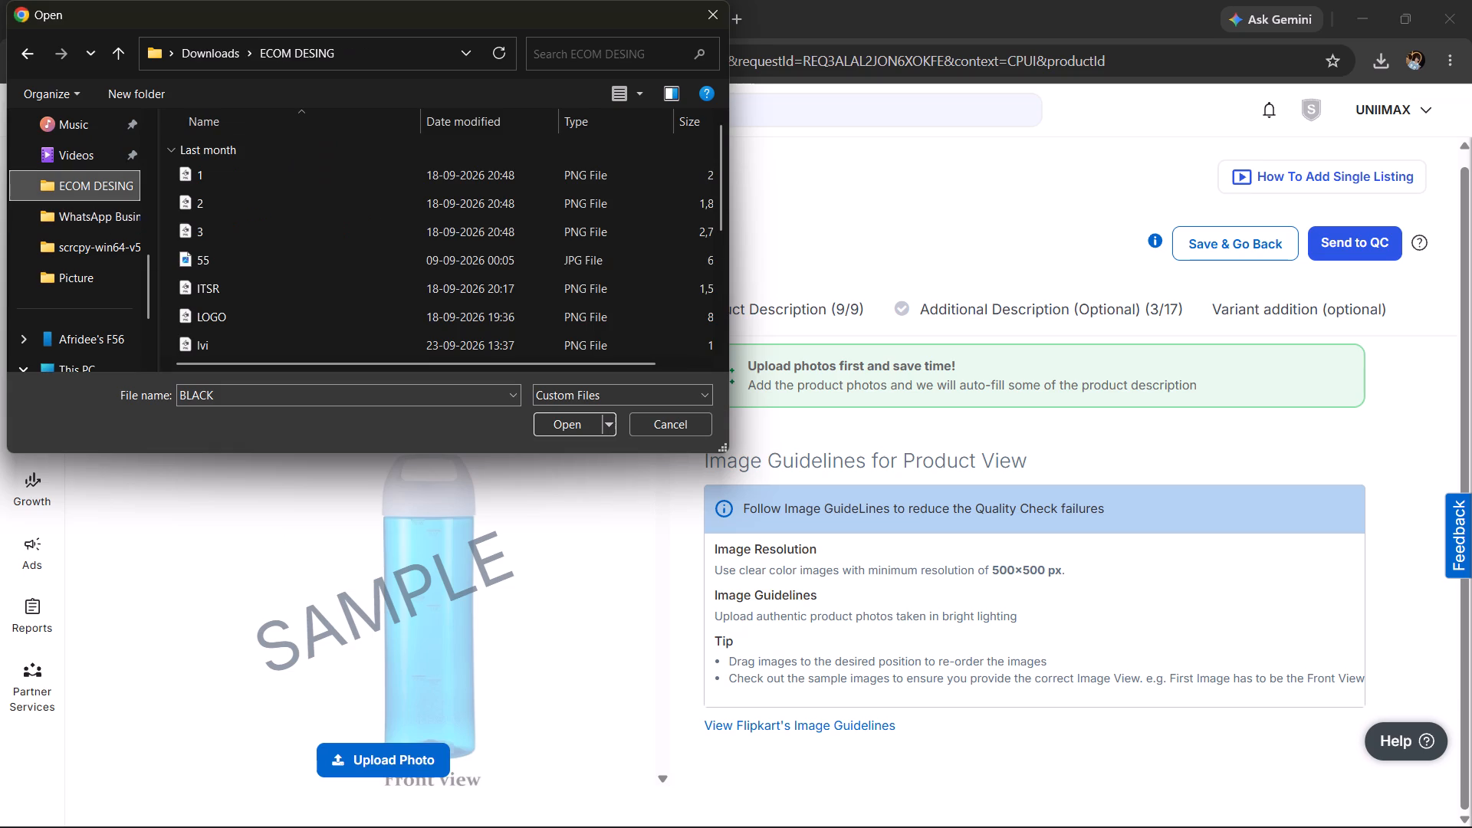
{"action": "scroll", "coordinate": [291, 302], "scroll_direction": "down", "scroll_amount": 4}
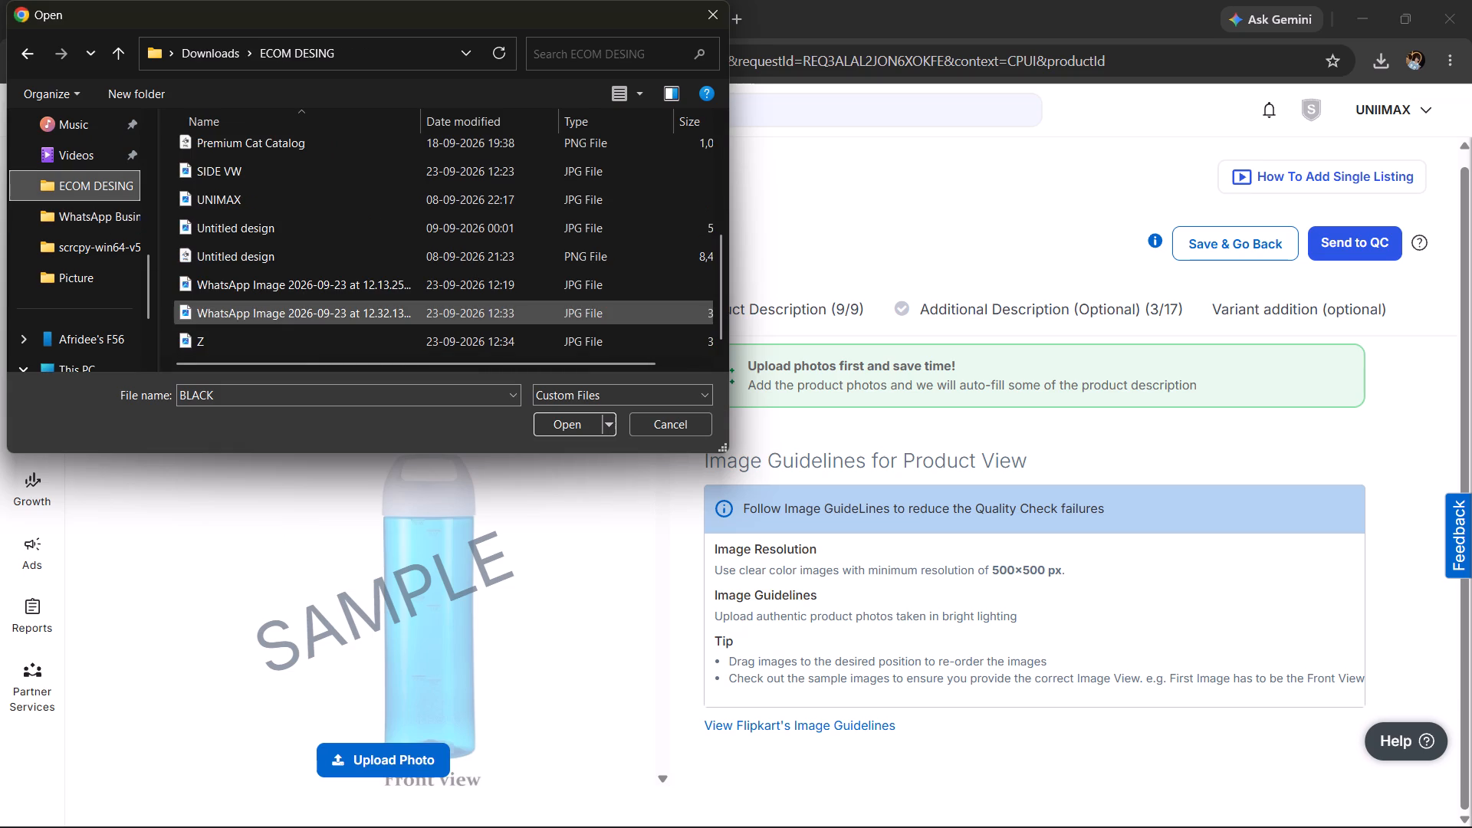
{"action": "scroll", "coordinate": [327, 248], "scroll_direction": "up", "scroll_amount": 1}
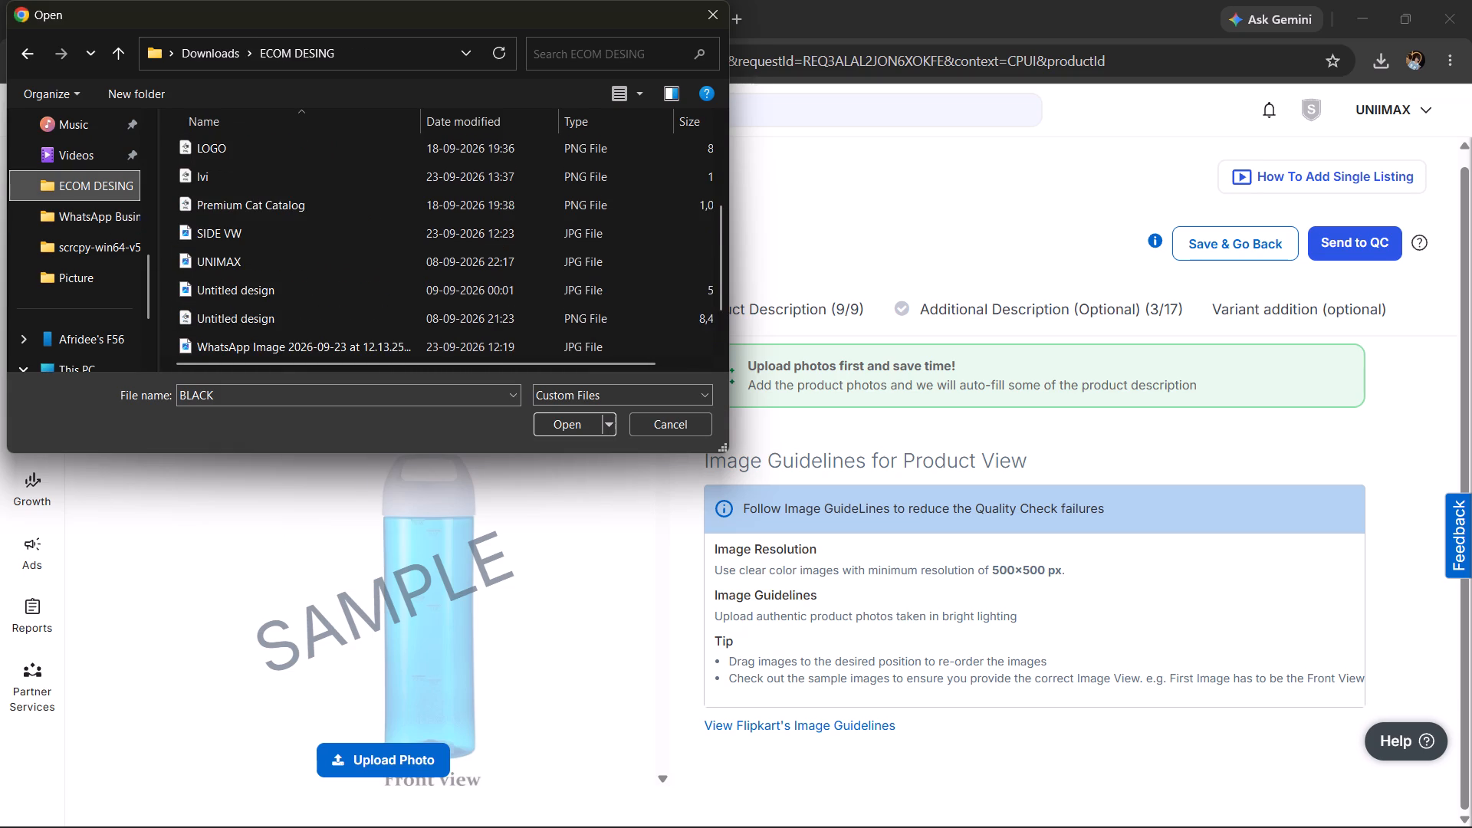
{"action": "scroll", "coordinate": [327, 248], "scroll_direction": "up", "scroll_amount": 1}
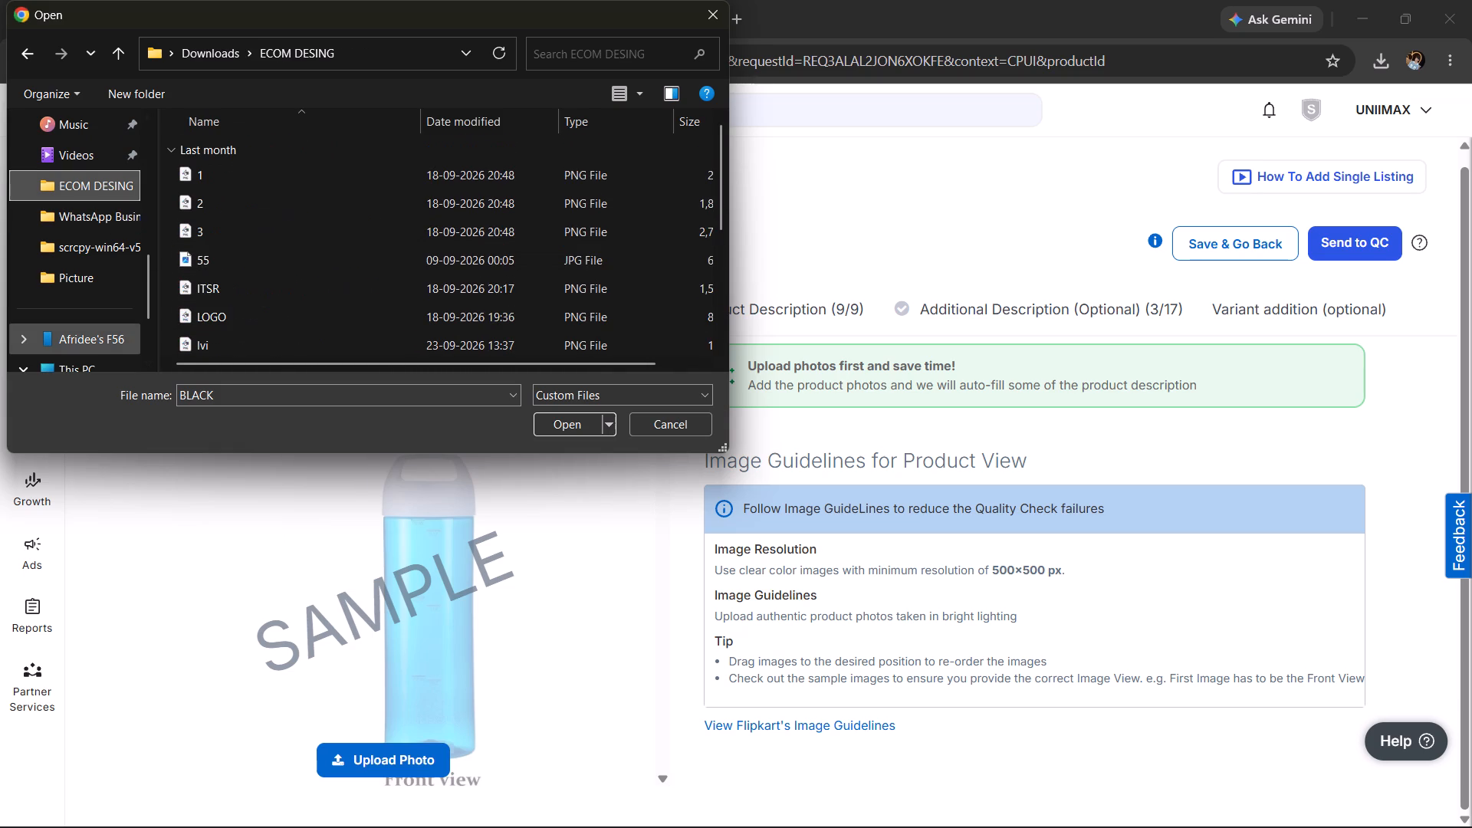
{"action": "scroll", "coordinate": [82, 332], "scroll_direction": "down", "scroll_amount": 1}
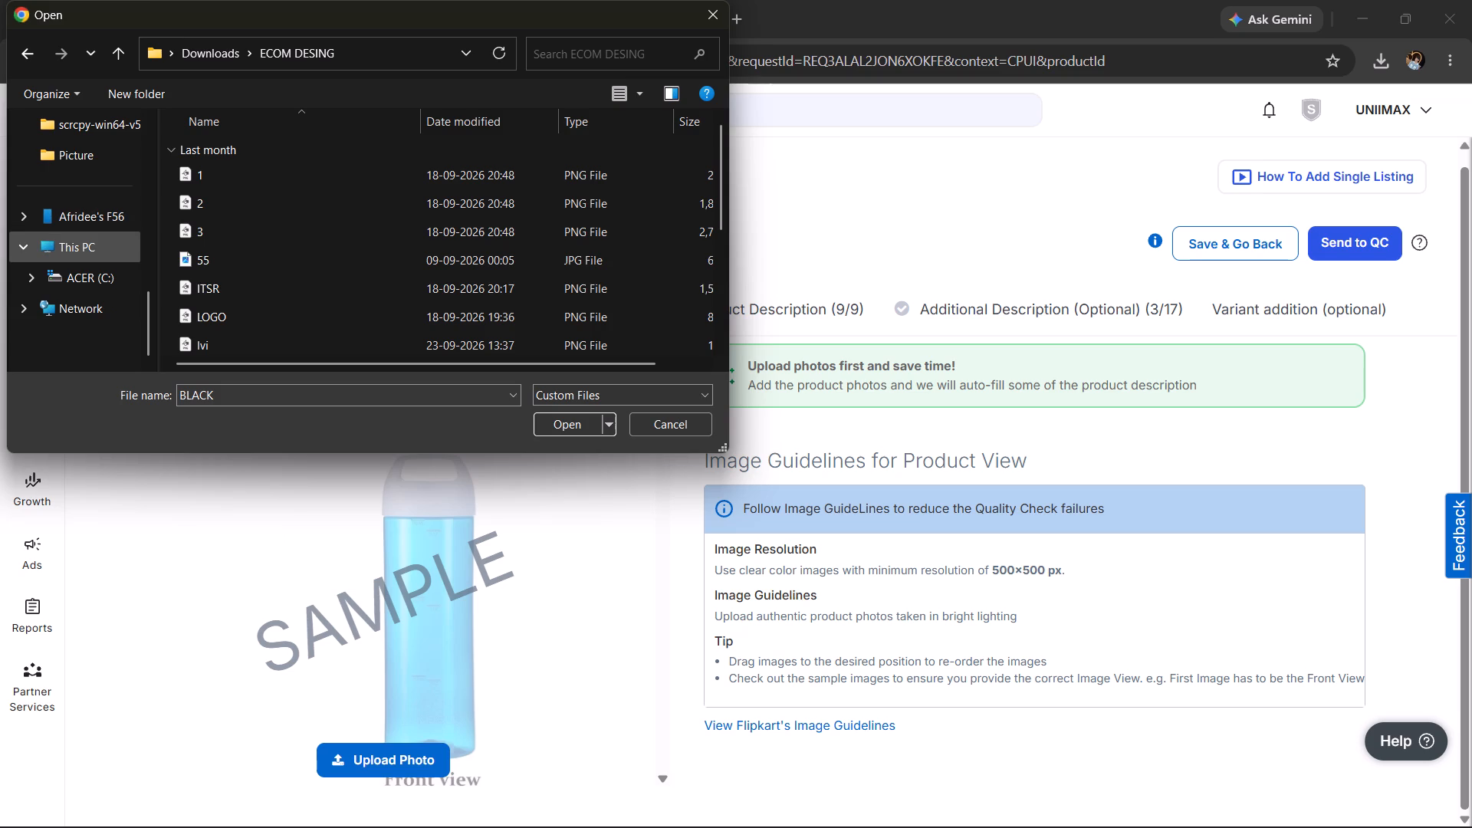
{"action": "left_click", "coordinate": [91, 238]}
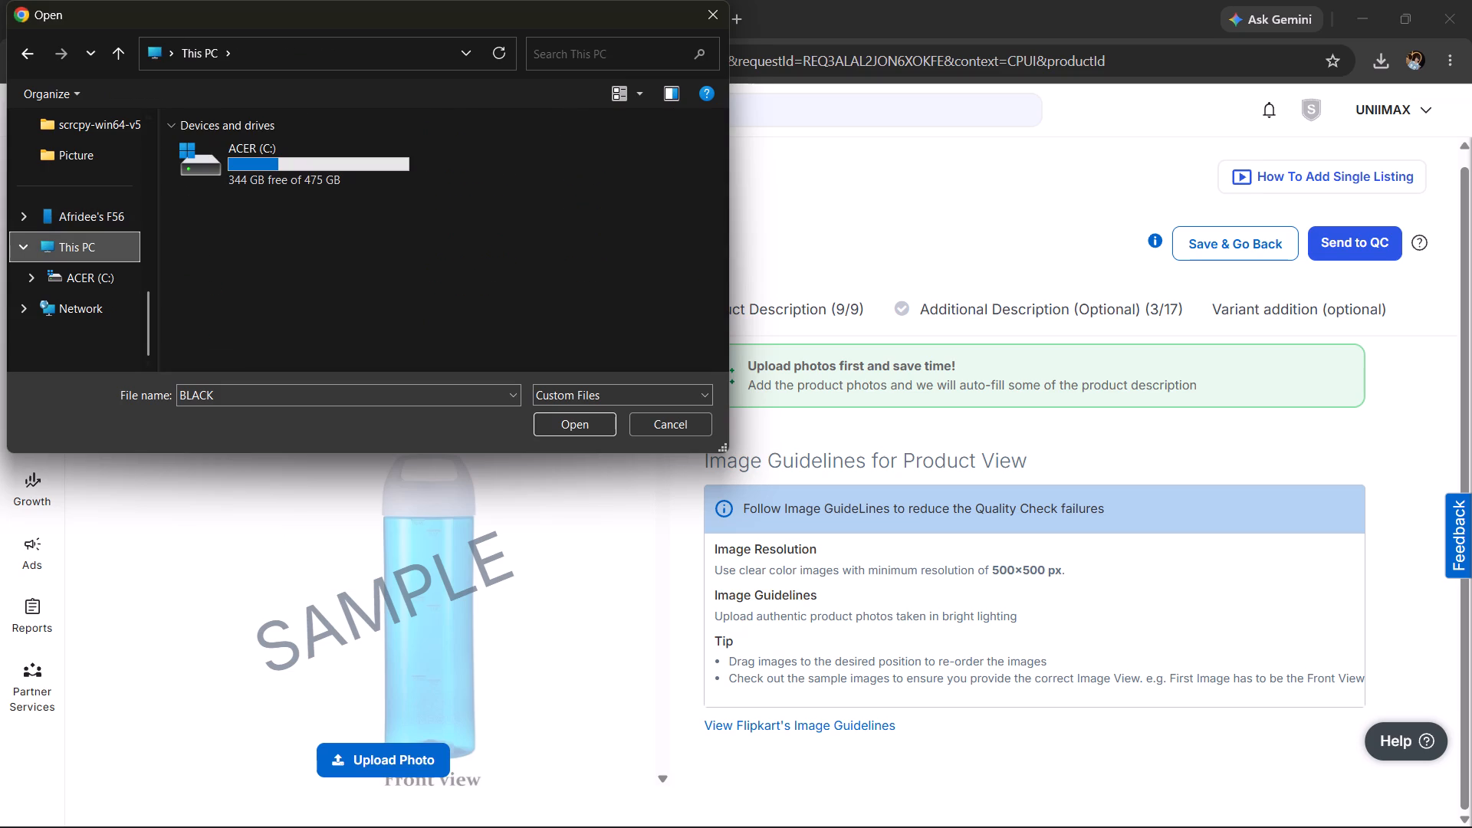
{"action": "left_click", "coordinate": [700, 27]}
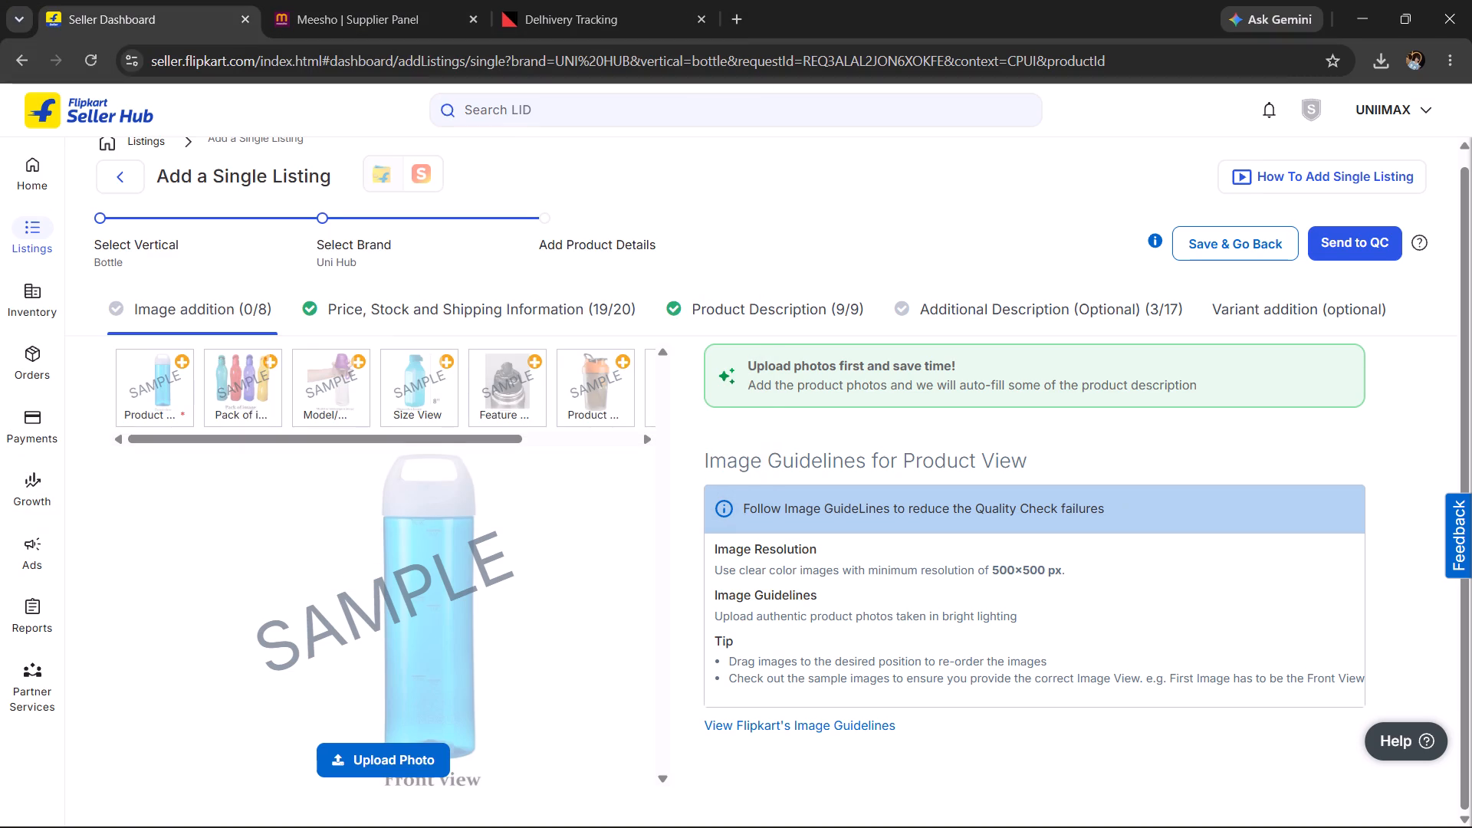
Leave the bottle listing for Listing Creation and dismiss the new listings page introduction.
{"action": "left_click", "coordinate": [107, 182]}
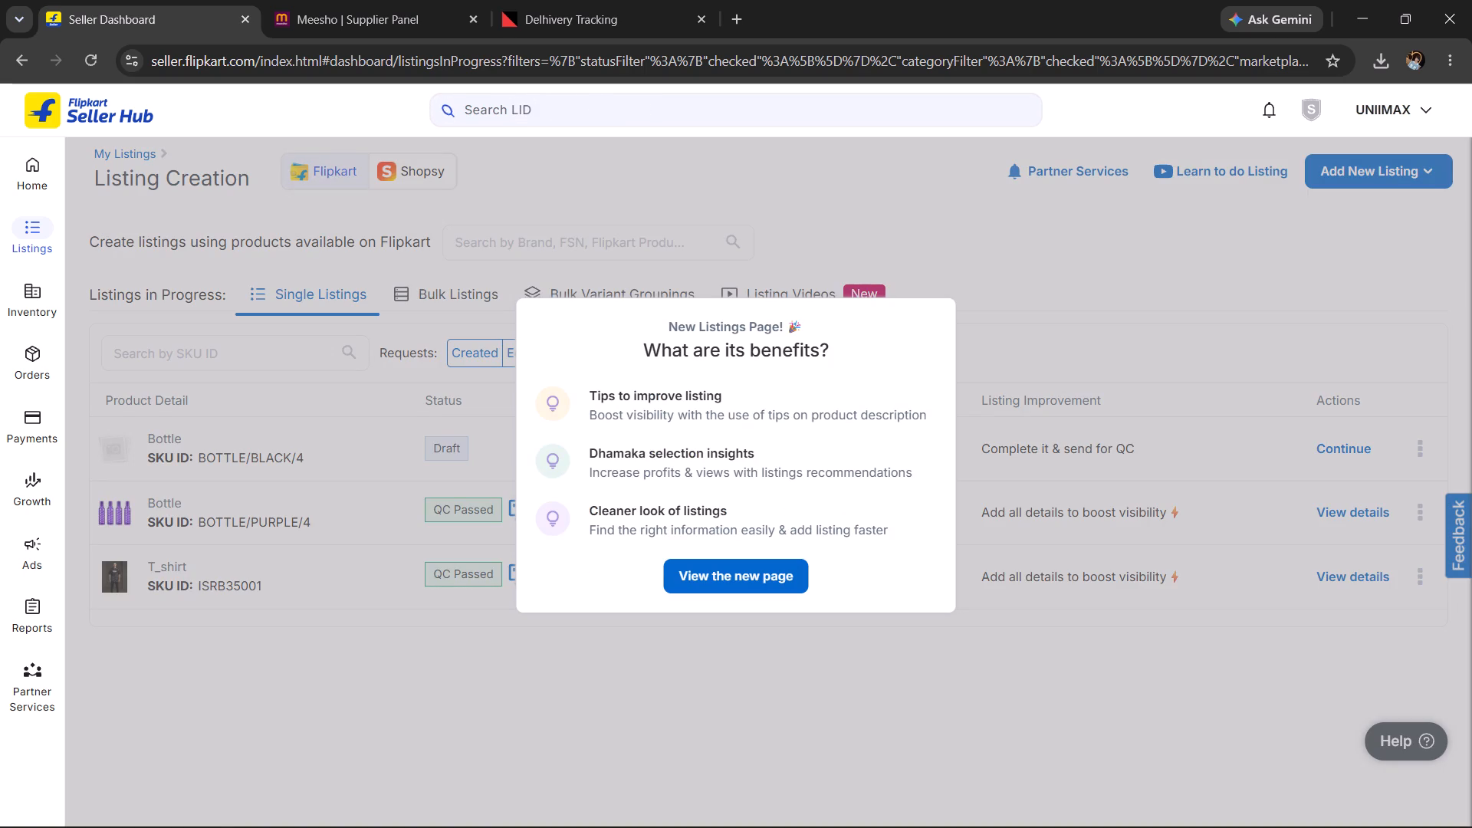
{"action": "left_click", "coordinate": [740, 584]}
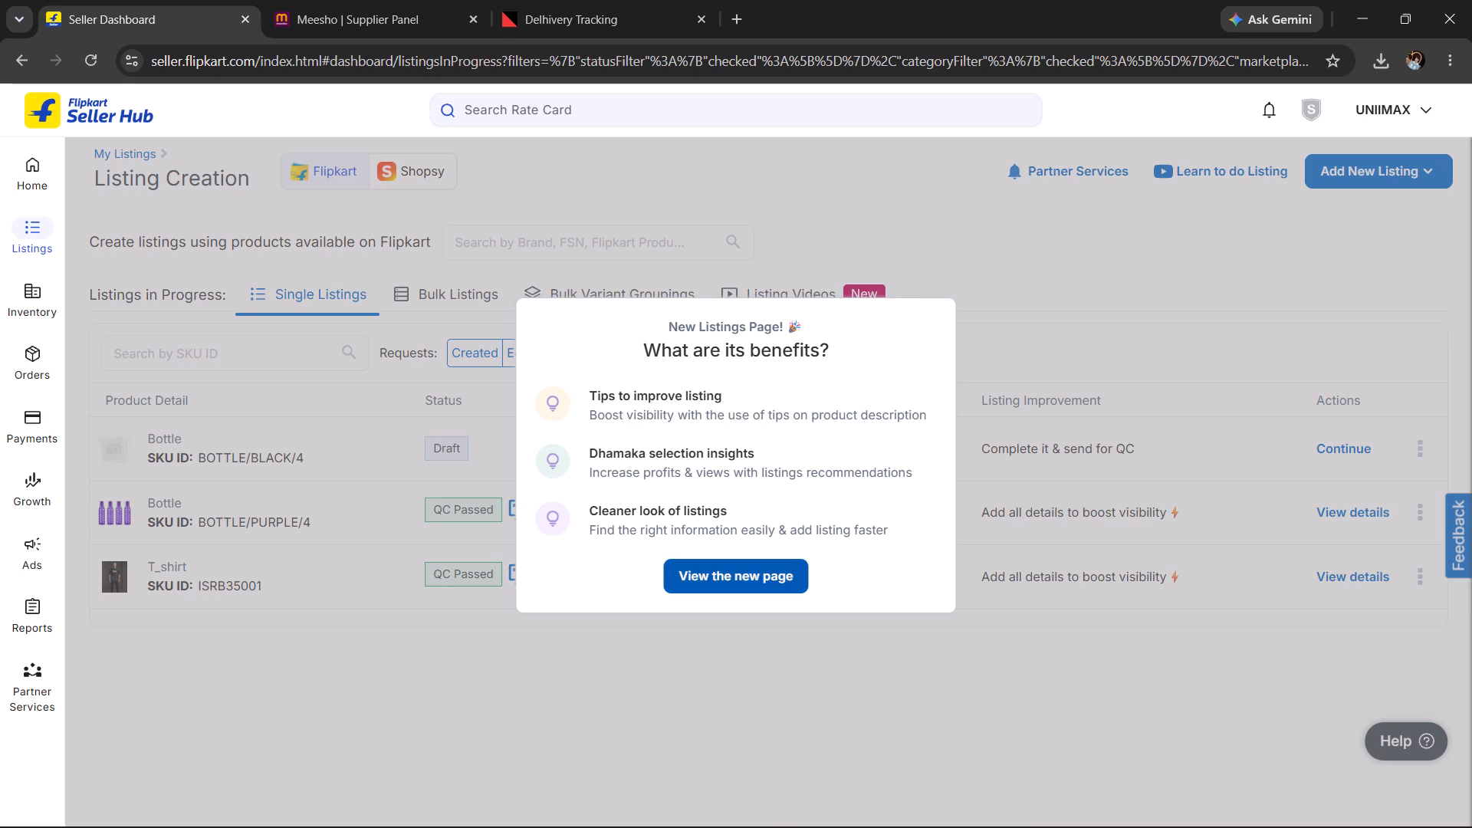
{"action": "left_click", "coordinate": [1418, 444]}
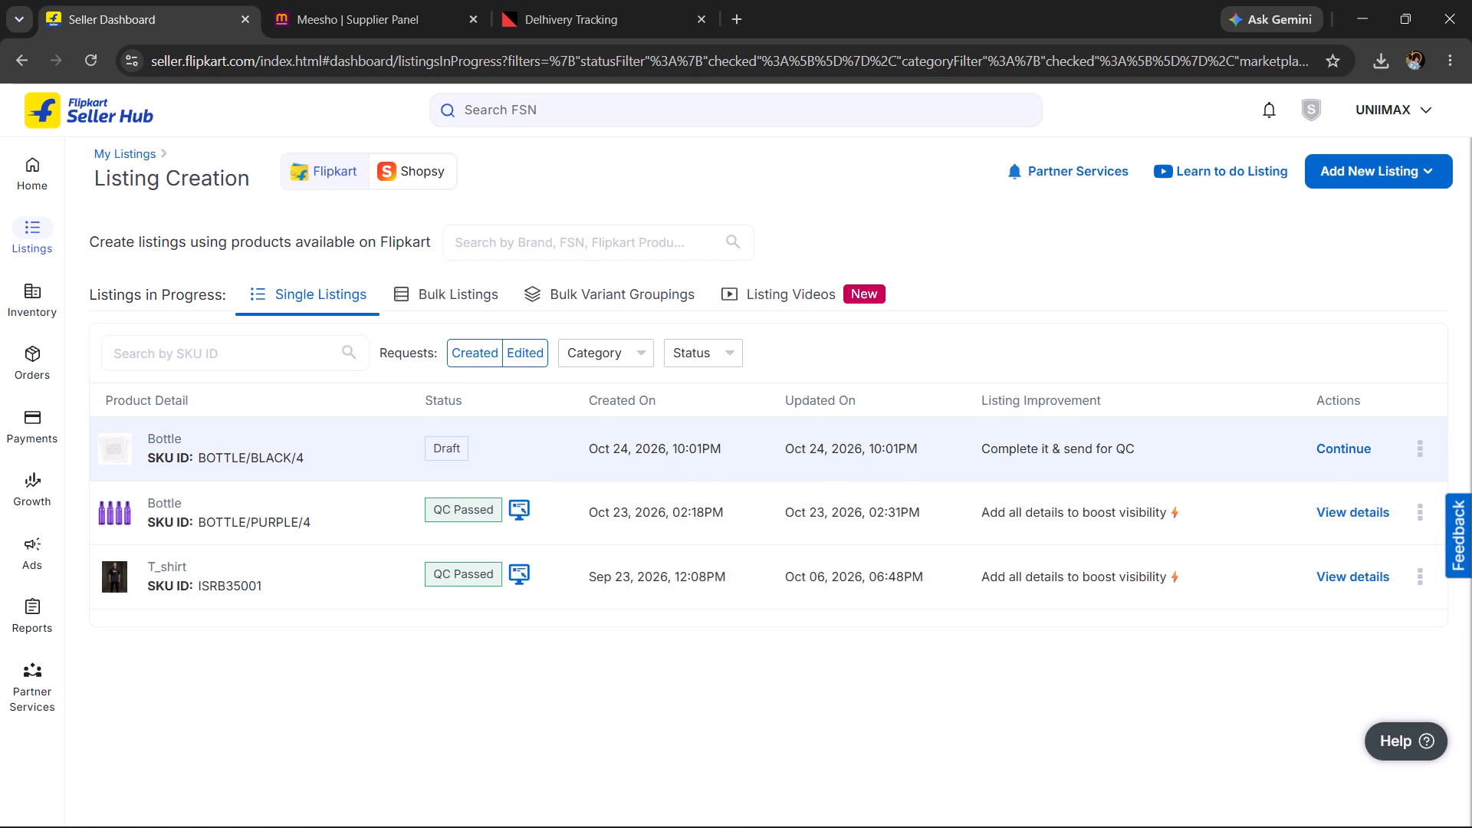
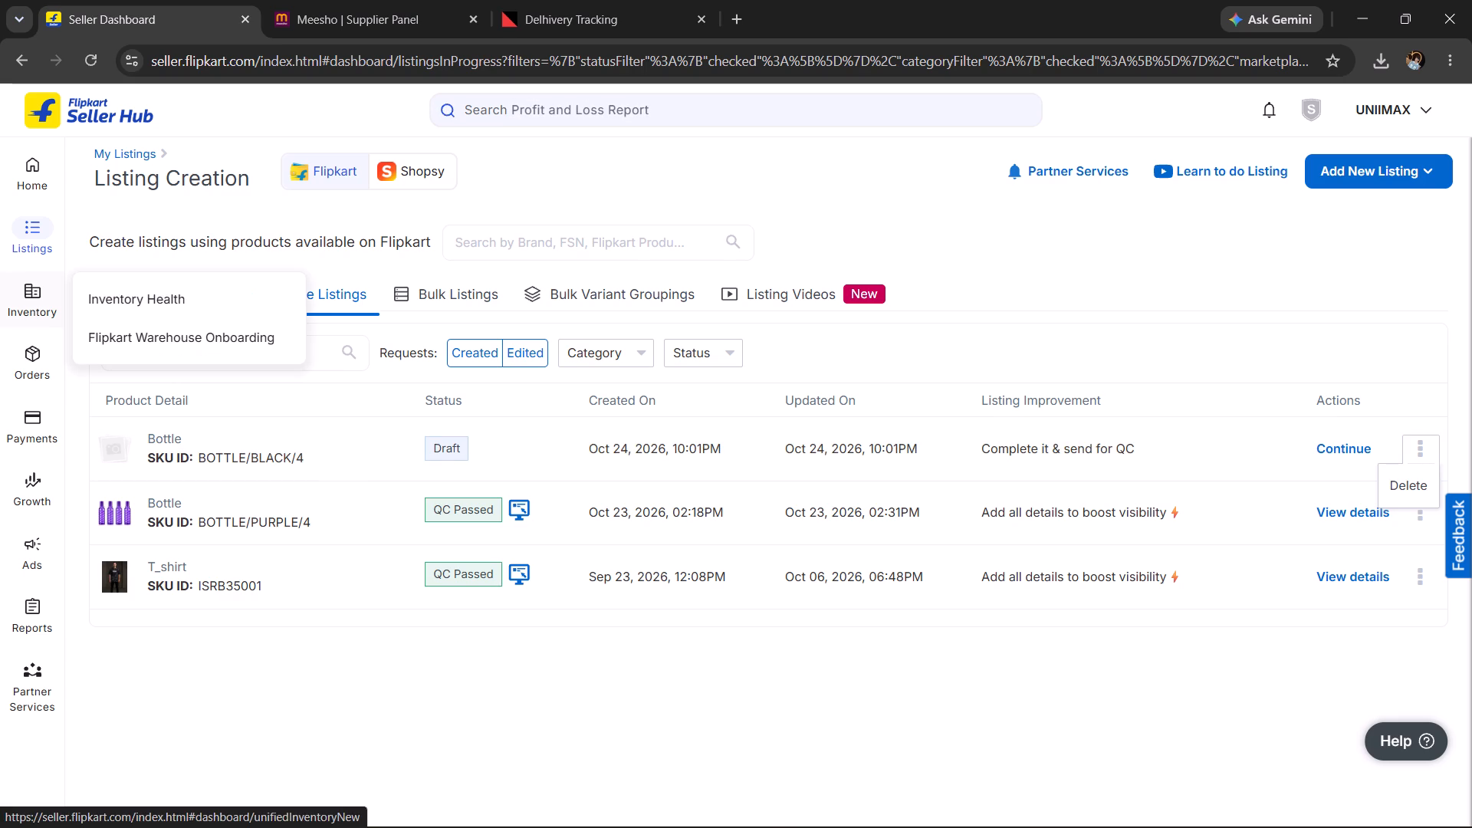
Reload the Listing Creation page and dismiss the new listings page introduction.
{"action": "left_click", "coordinate": [94, 61]}
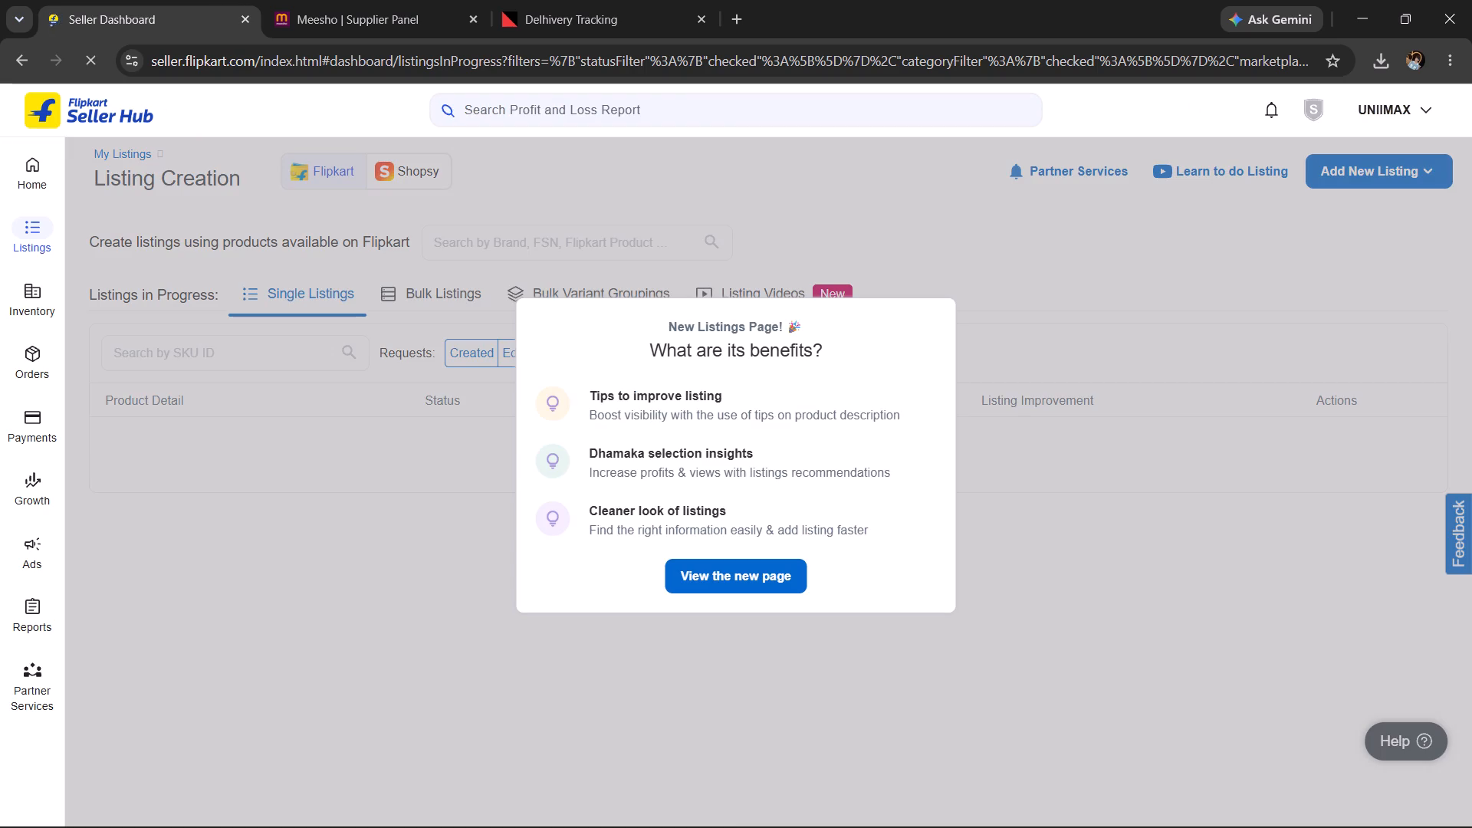
{"action": "left_click", "coordinate": [790, 583]}
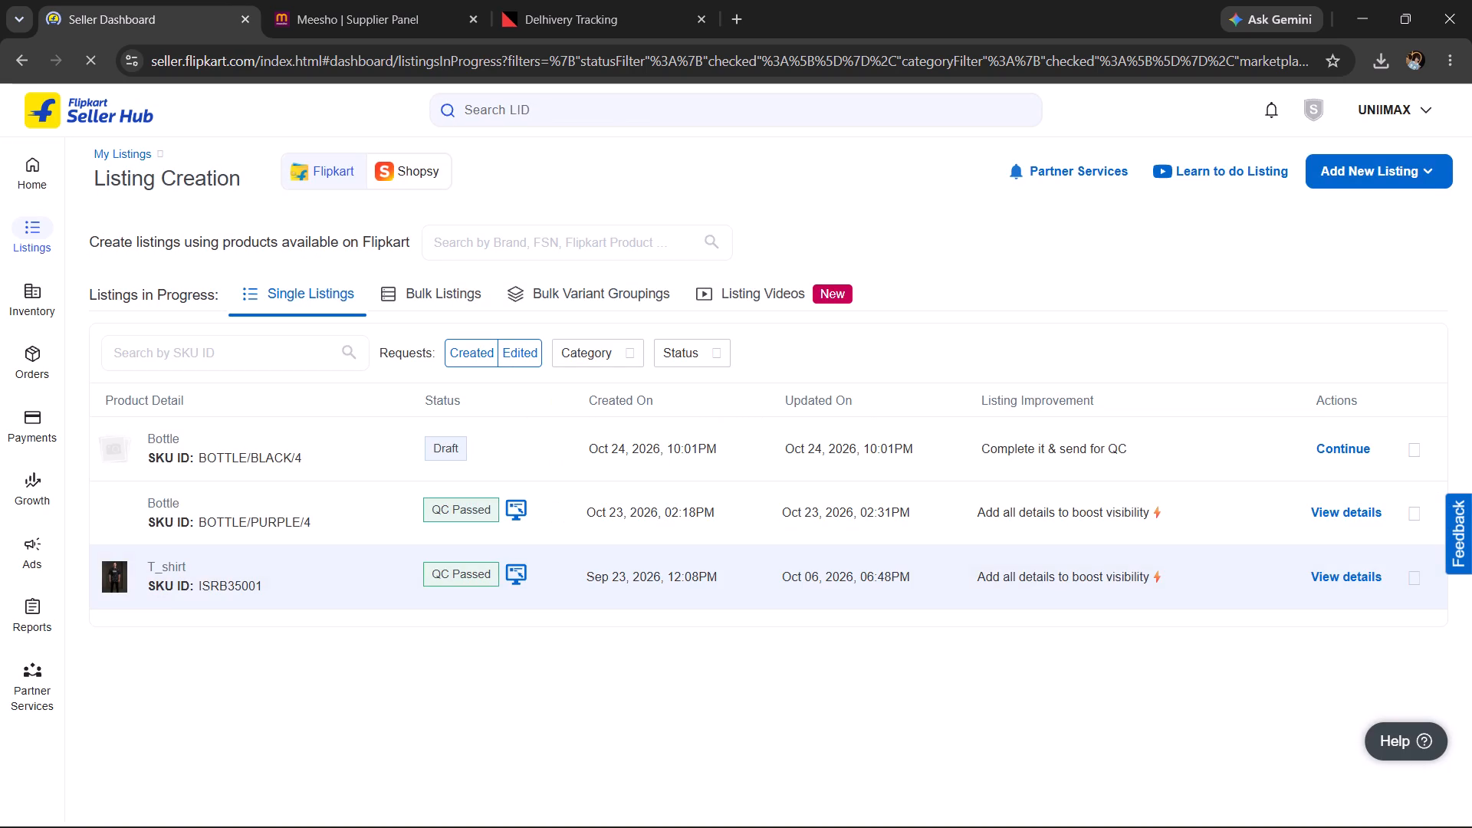
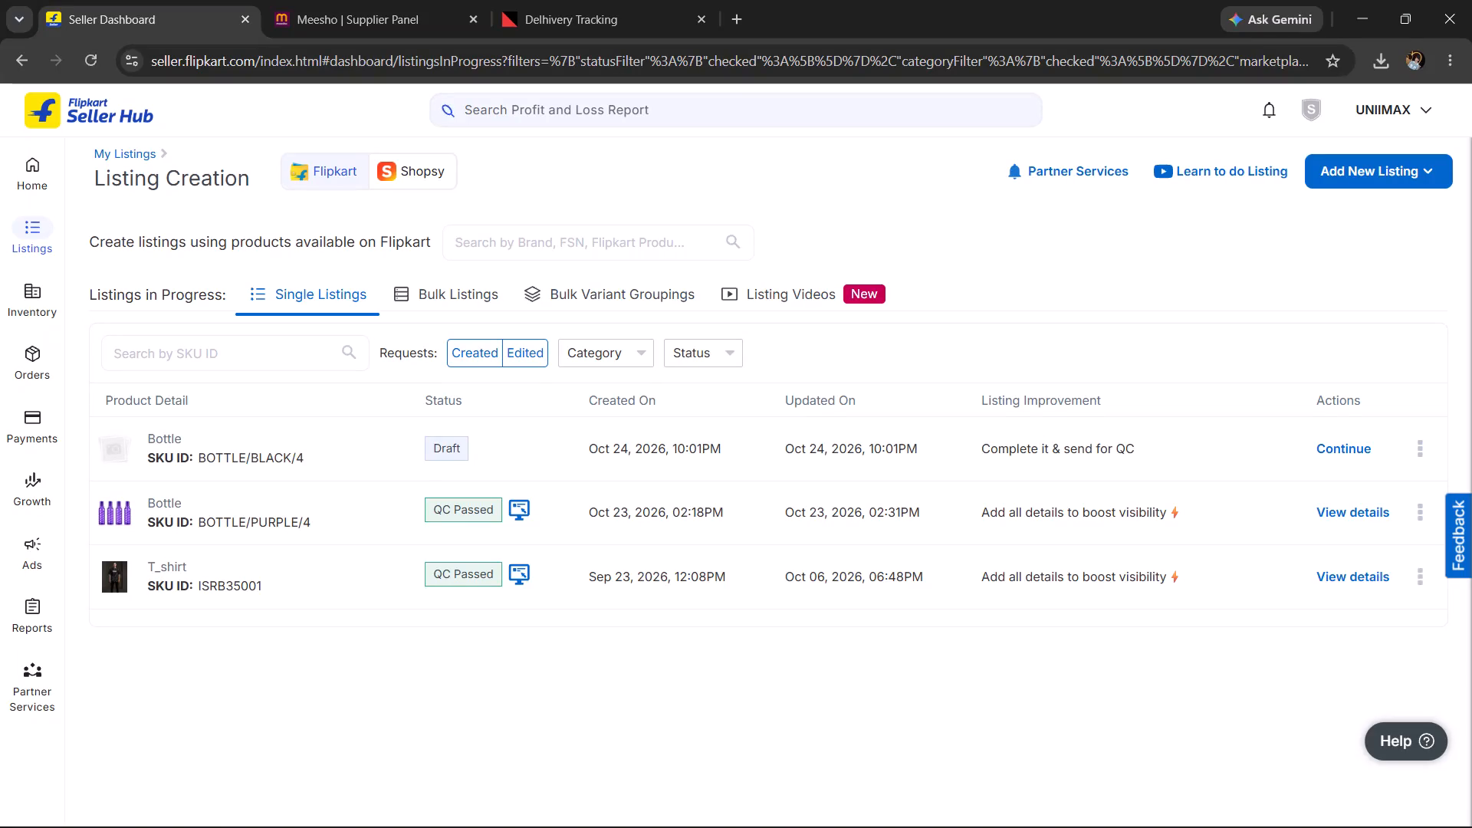
Continue the draft bottle listing with SKU BOTTLE/BLACK/4 and dismiss the variants introduction and the tutorial video.
{"action": "left_click", "coordinate": [1356, 443]}
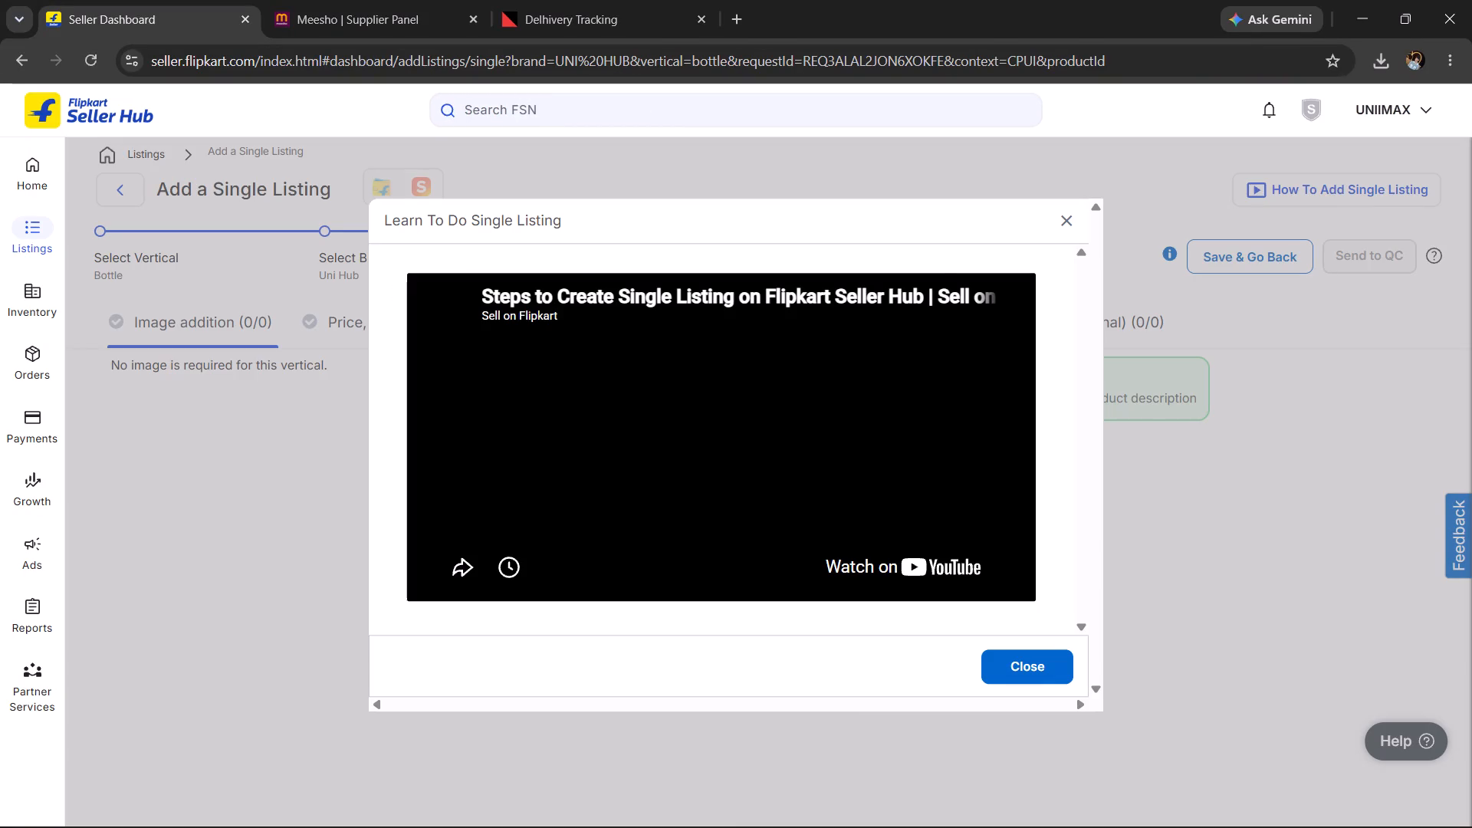
{"action": "left_click", "coordinate": [1070, 220]}
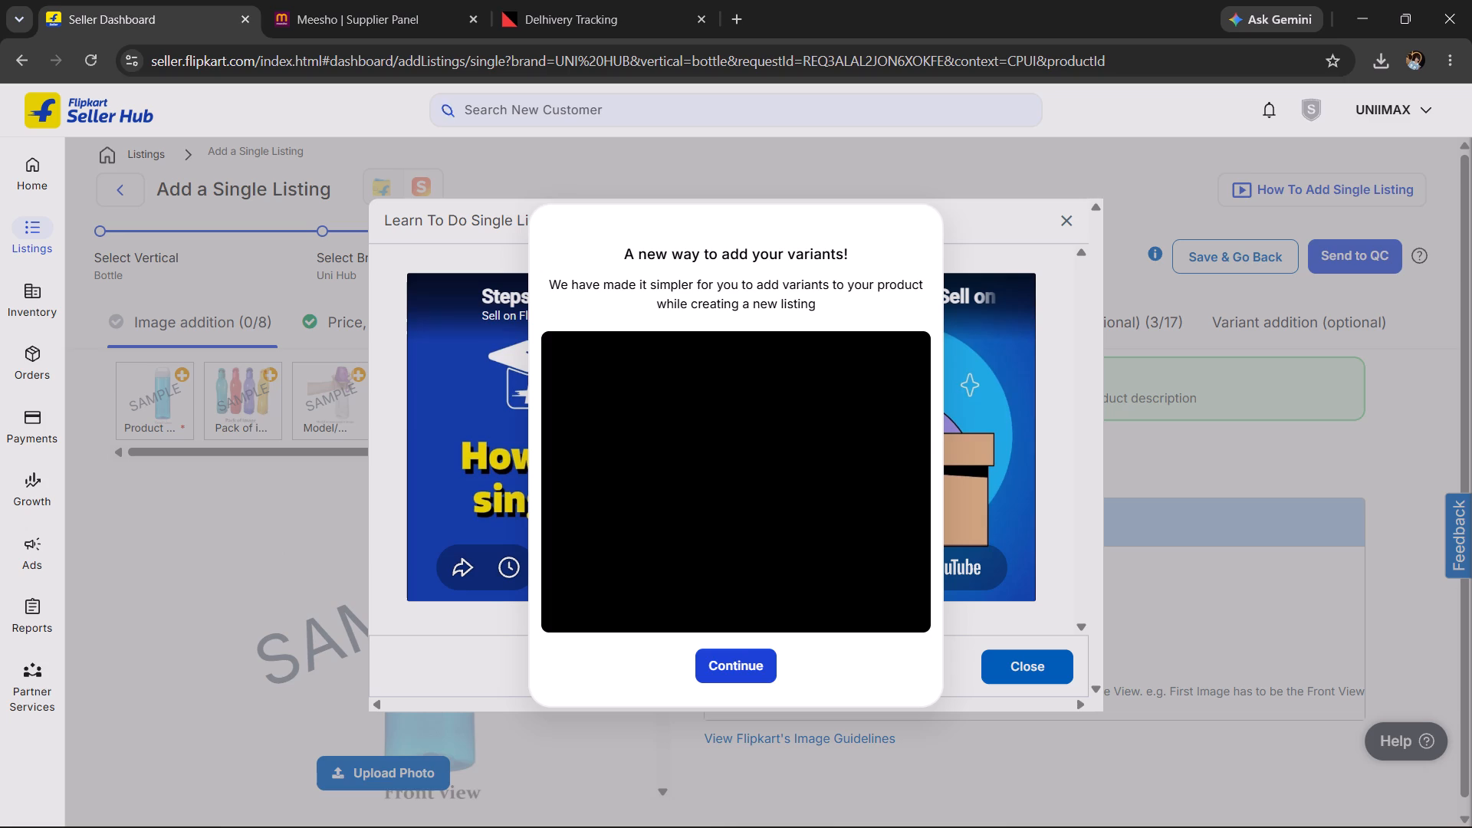
{"action": "left_click", "coordinate": [737, 678]}
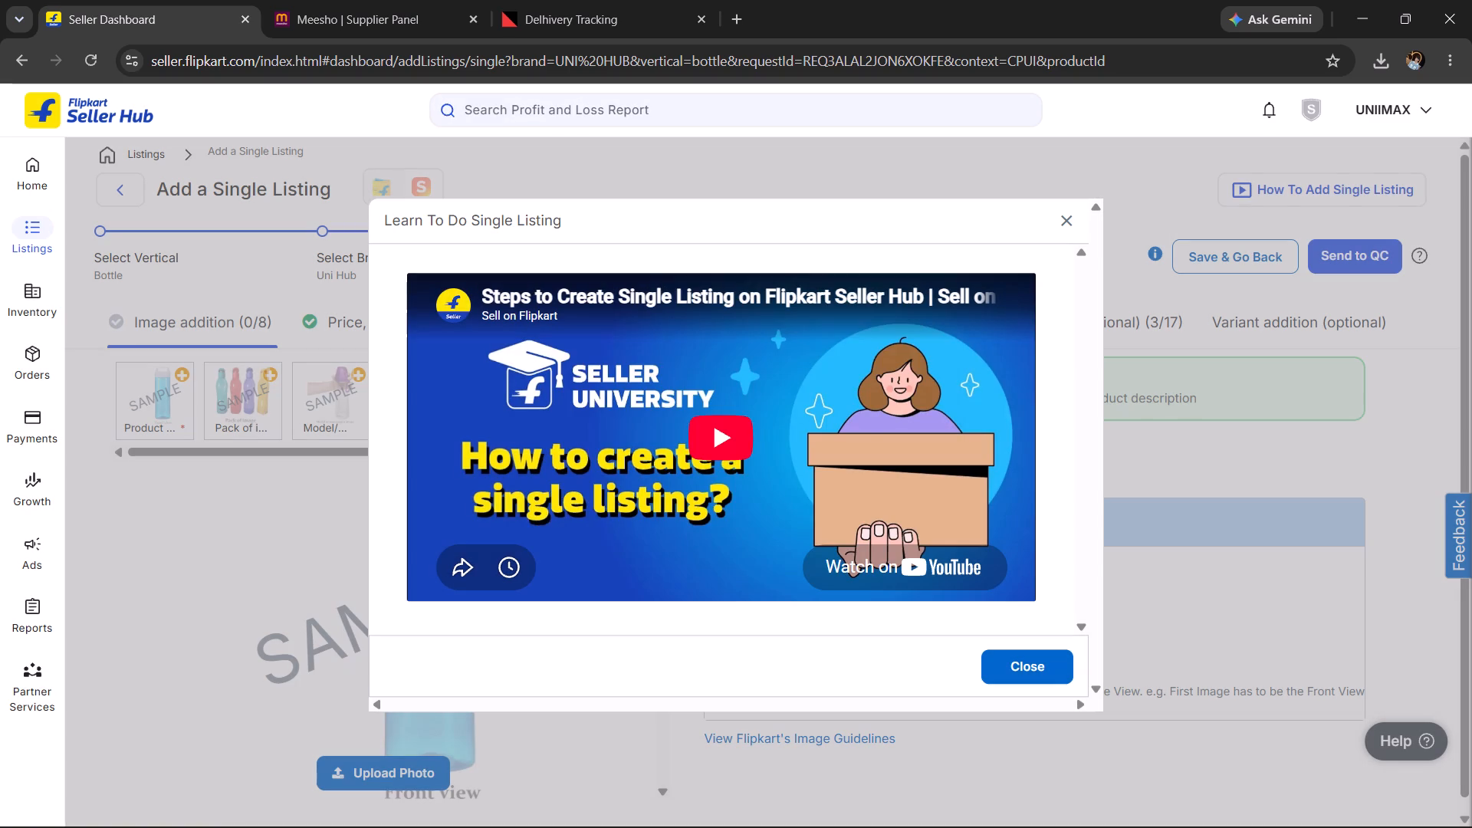
{"action": "left_click", "coordinate": [1046, 682]}
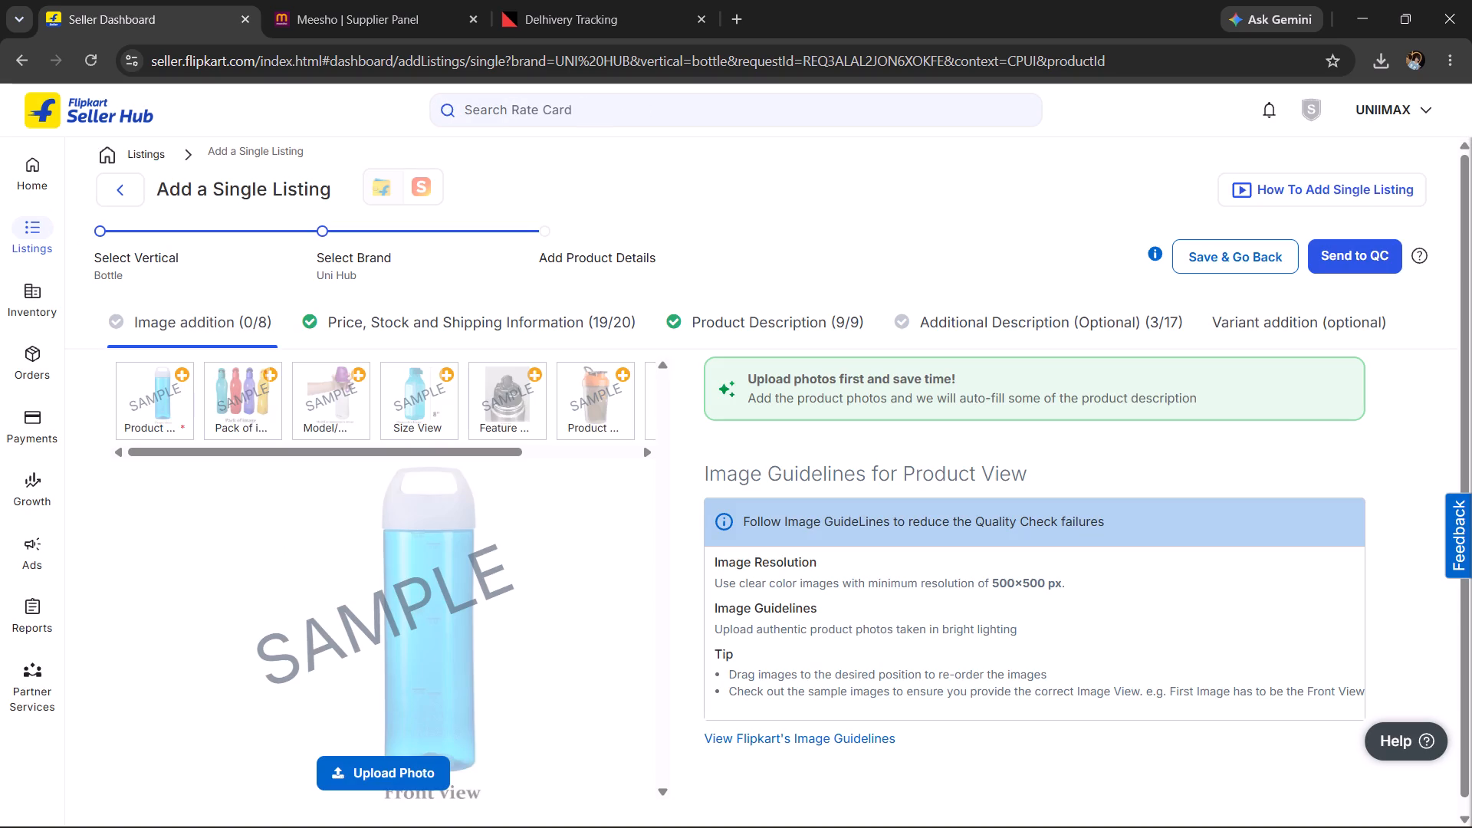
Start a photo upload for the product view and look through the ECOM DESING folder in Downloads for a bottle photo.
{"action": "left_click", "coordinate": [373, 766]}
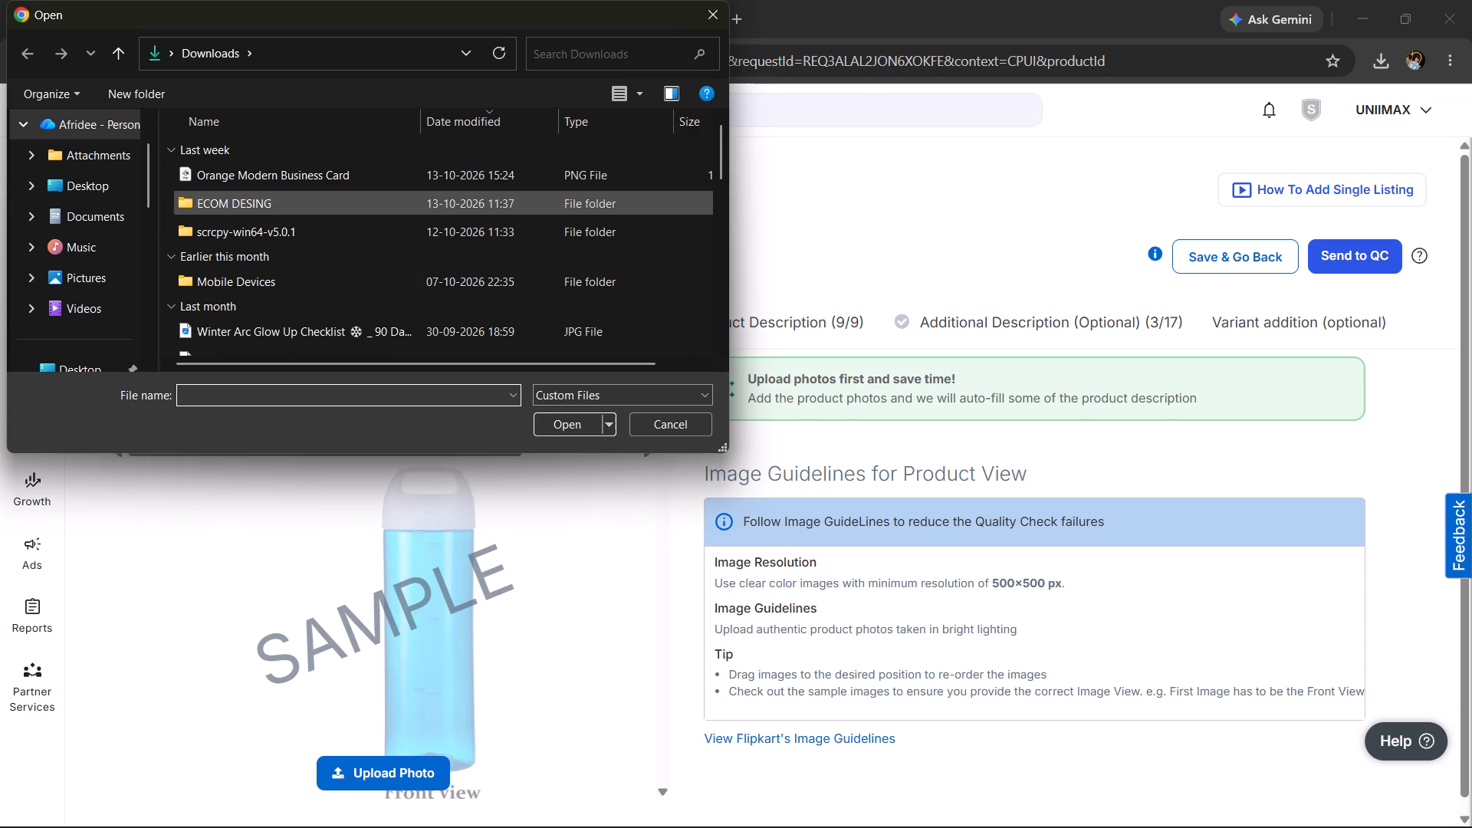
{"action": "left_click", "coordinate": [353, 212]}
{"action": "double_click", "coordinate": [353, 212]}
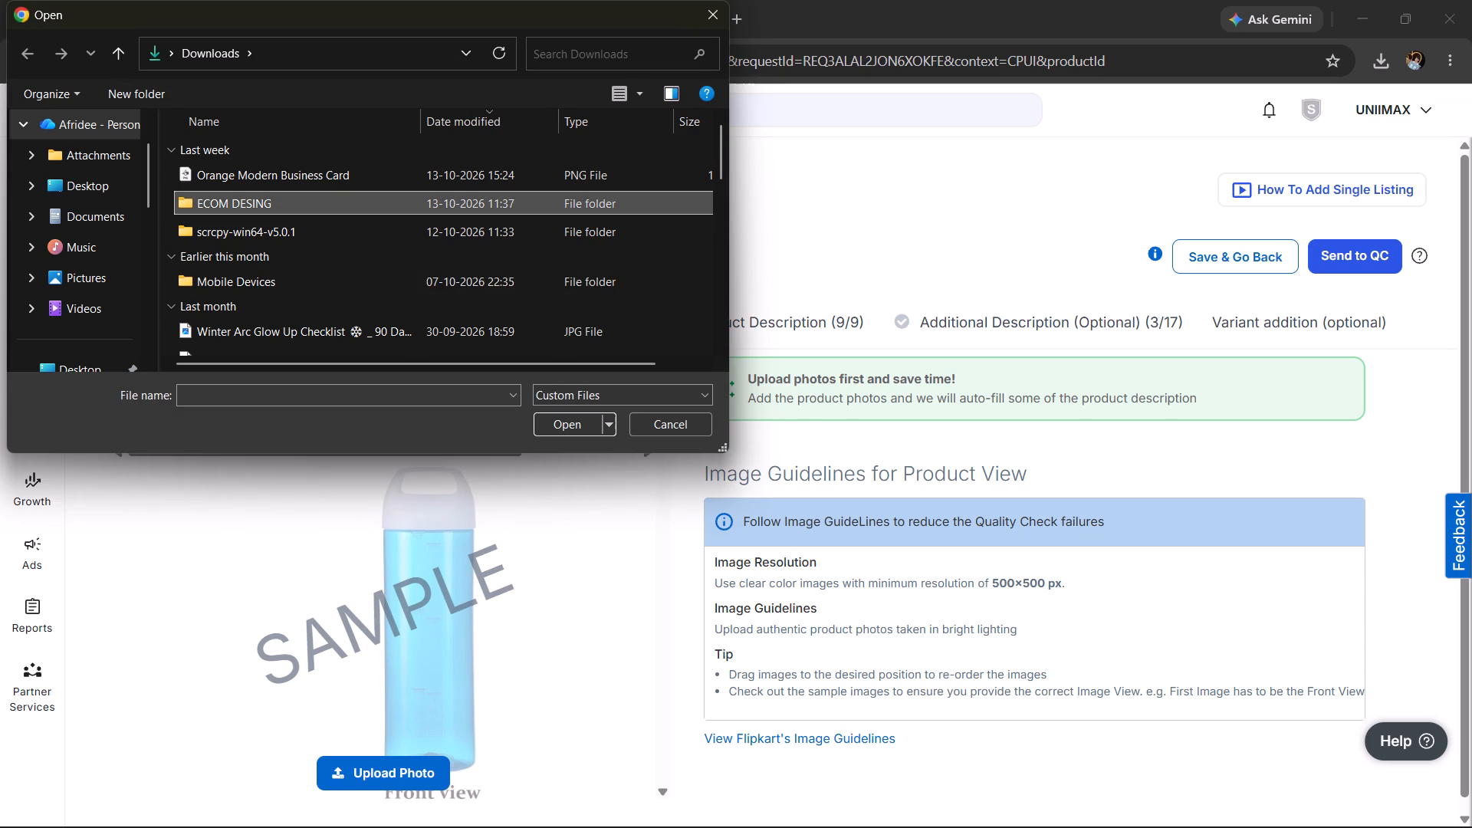
{"action": "scroll", "coordinate": [389, 216], "scroll_direction": "down", "scroll_amount": 1}
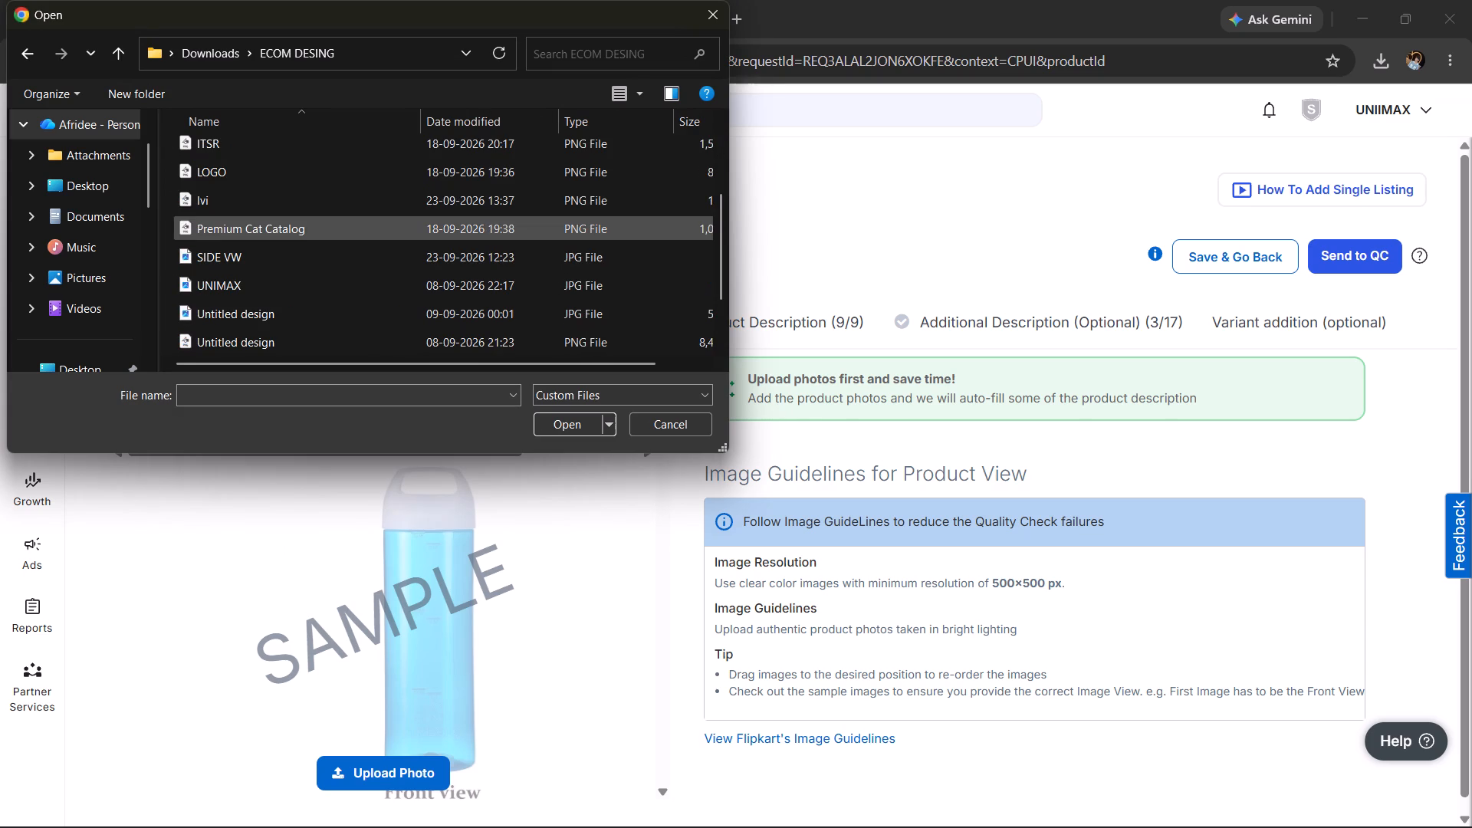
{"action": "scroll", "coordinate": [389, 216], "scroll_direction": "down", "scroll_amount": 2}
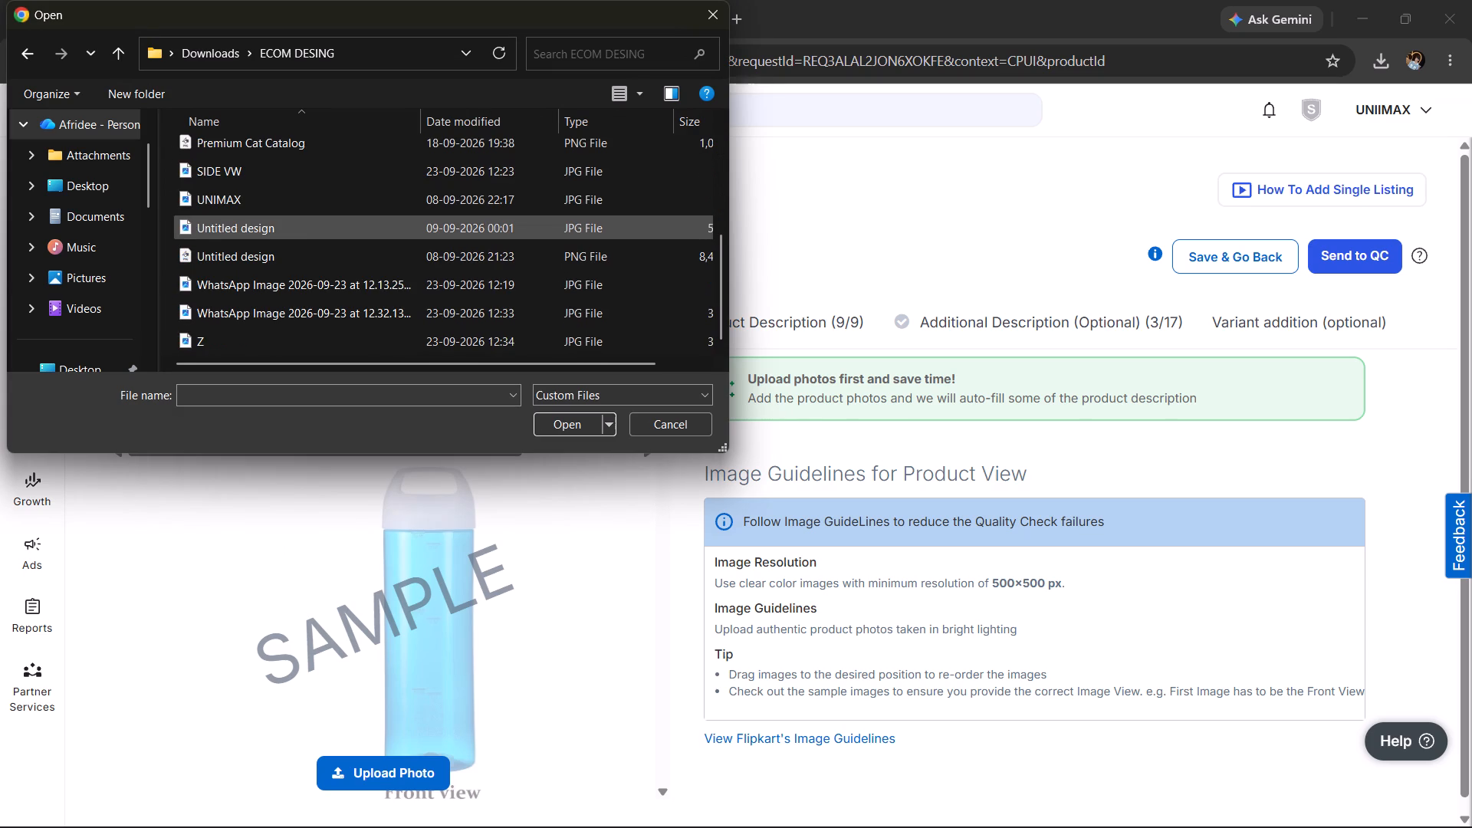
{"action": "scroll", "coordinate": [389, 216], "scroll_direction": "down", "scroll_amount": 2}
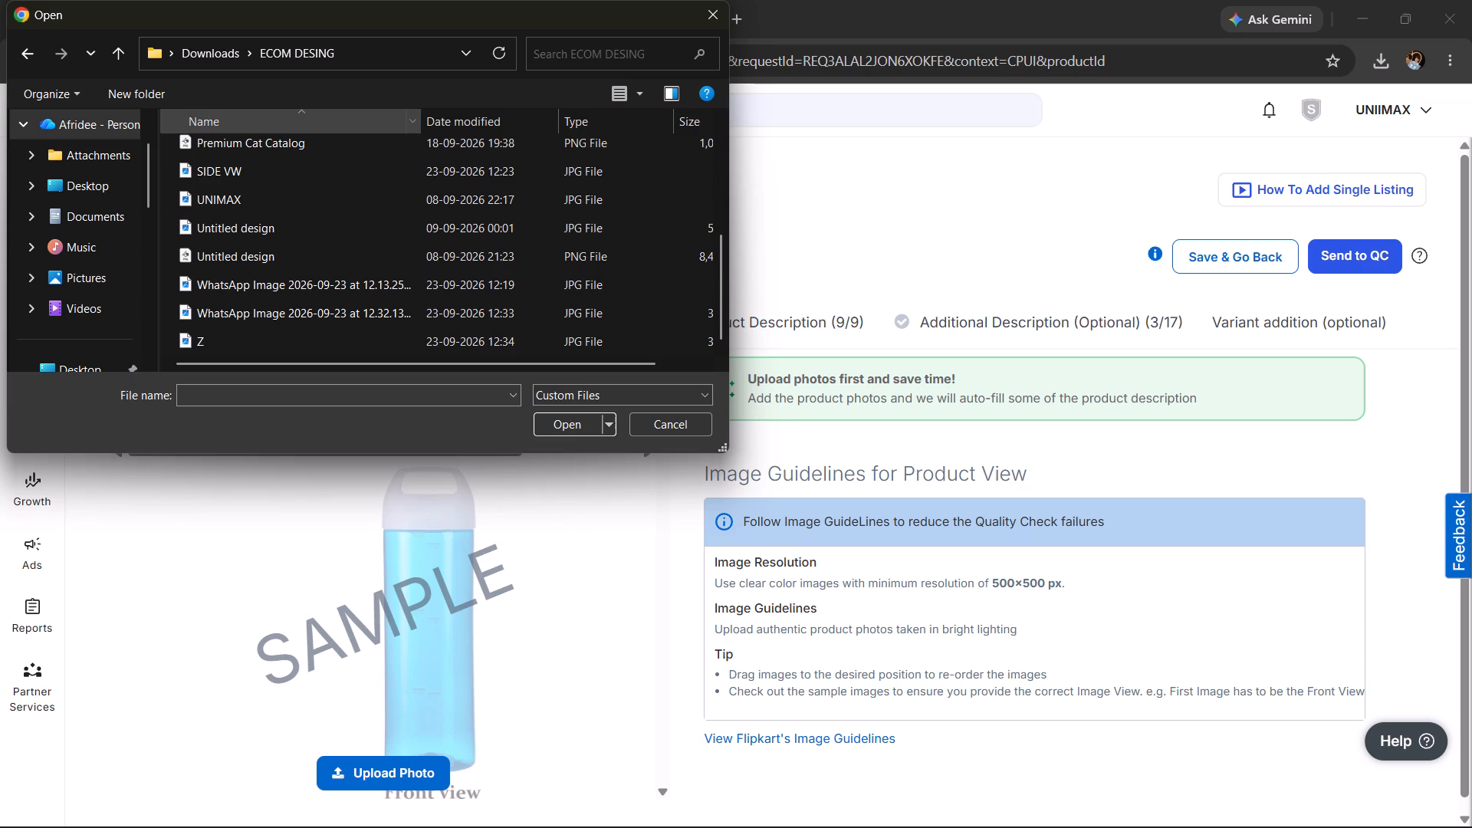
Look through the images in the Documents folder for a bottle photo.
{"action": "left_click", "coordinate": [136, 222]}
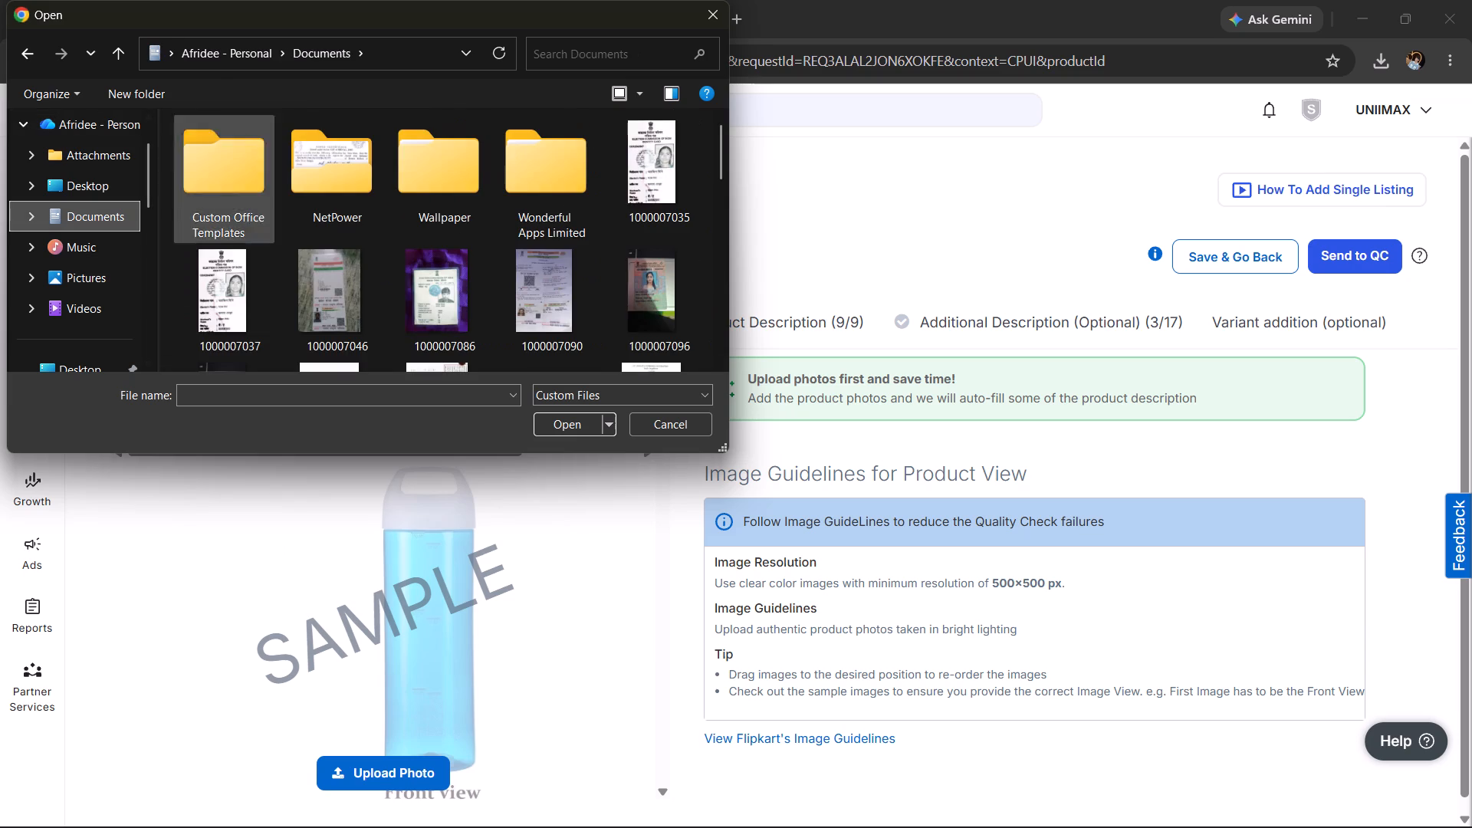
{"action": "scroll", "coordinate": [436, 224], "scroll_direction": "down", "scroll_amount": 1}
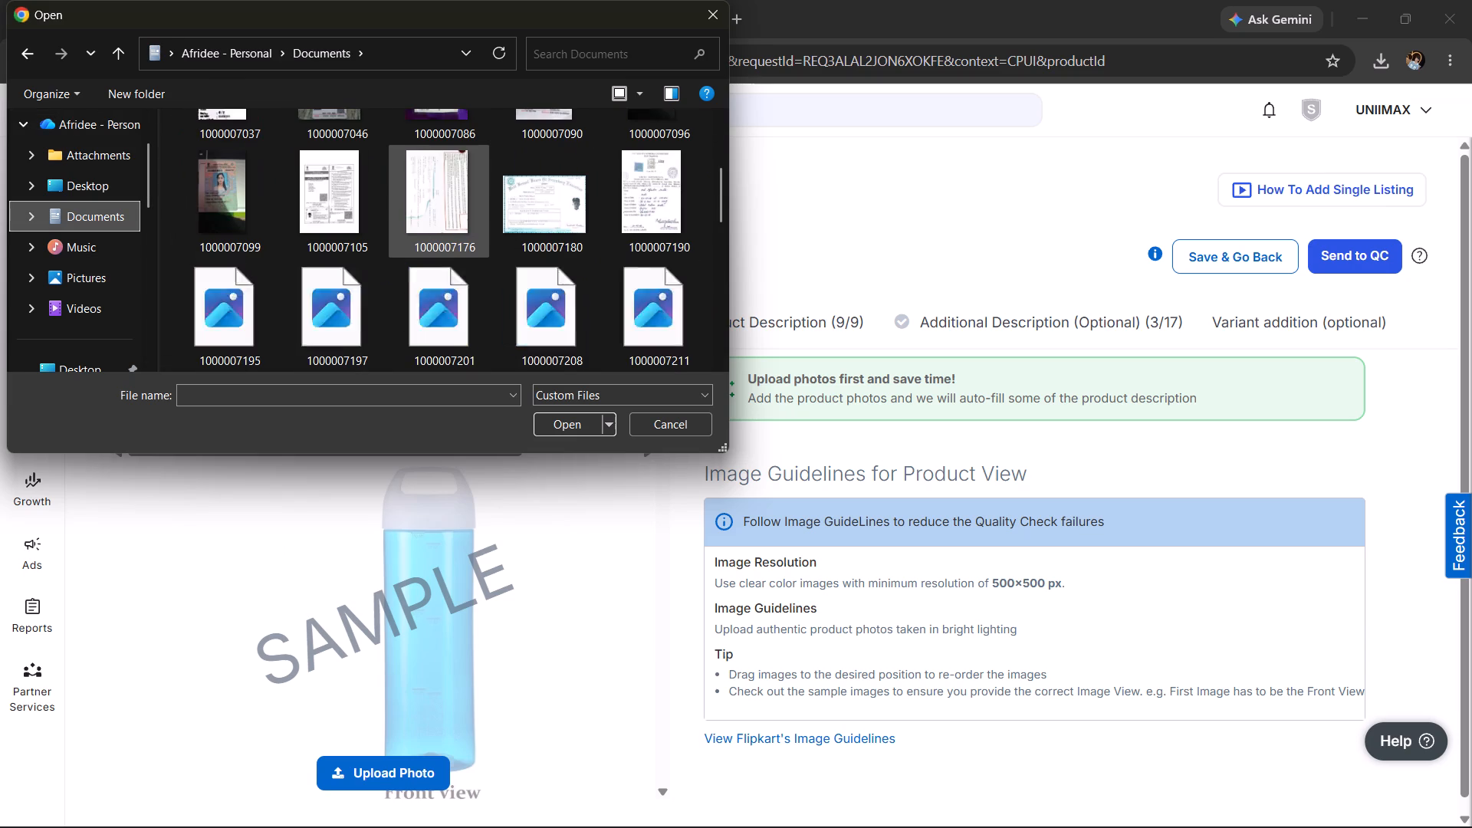
{"action": "scroll", "coordinate": [436, 224], "scroll_direction": "down", "scroll_amount": 2}
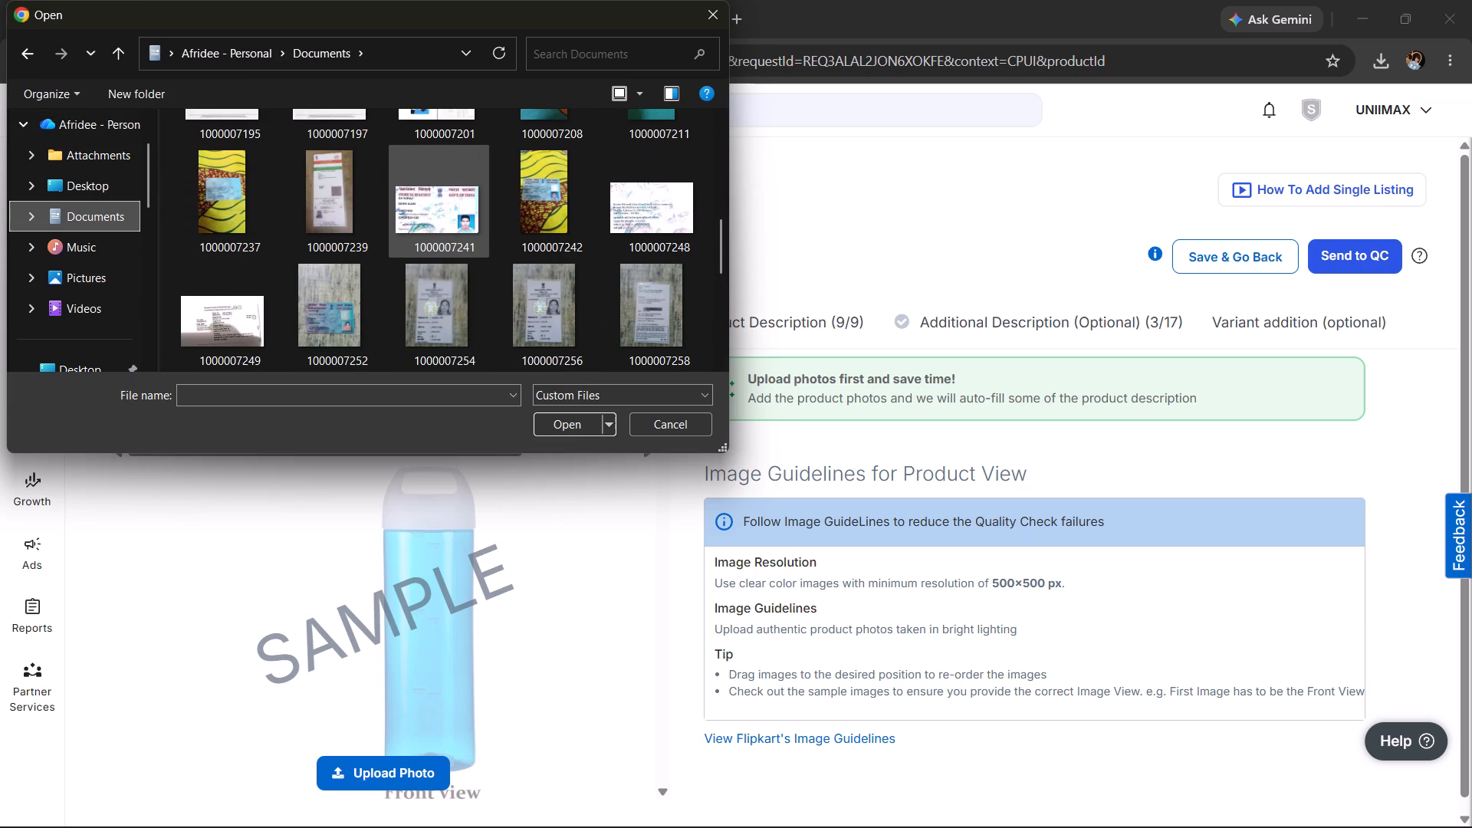
{"action": "scroll", "coordinate": [436, 224], "scroll_direction": "down", "scroll_amount": 2}
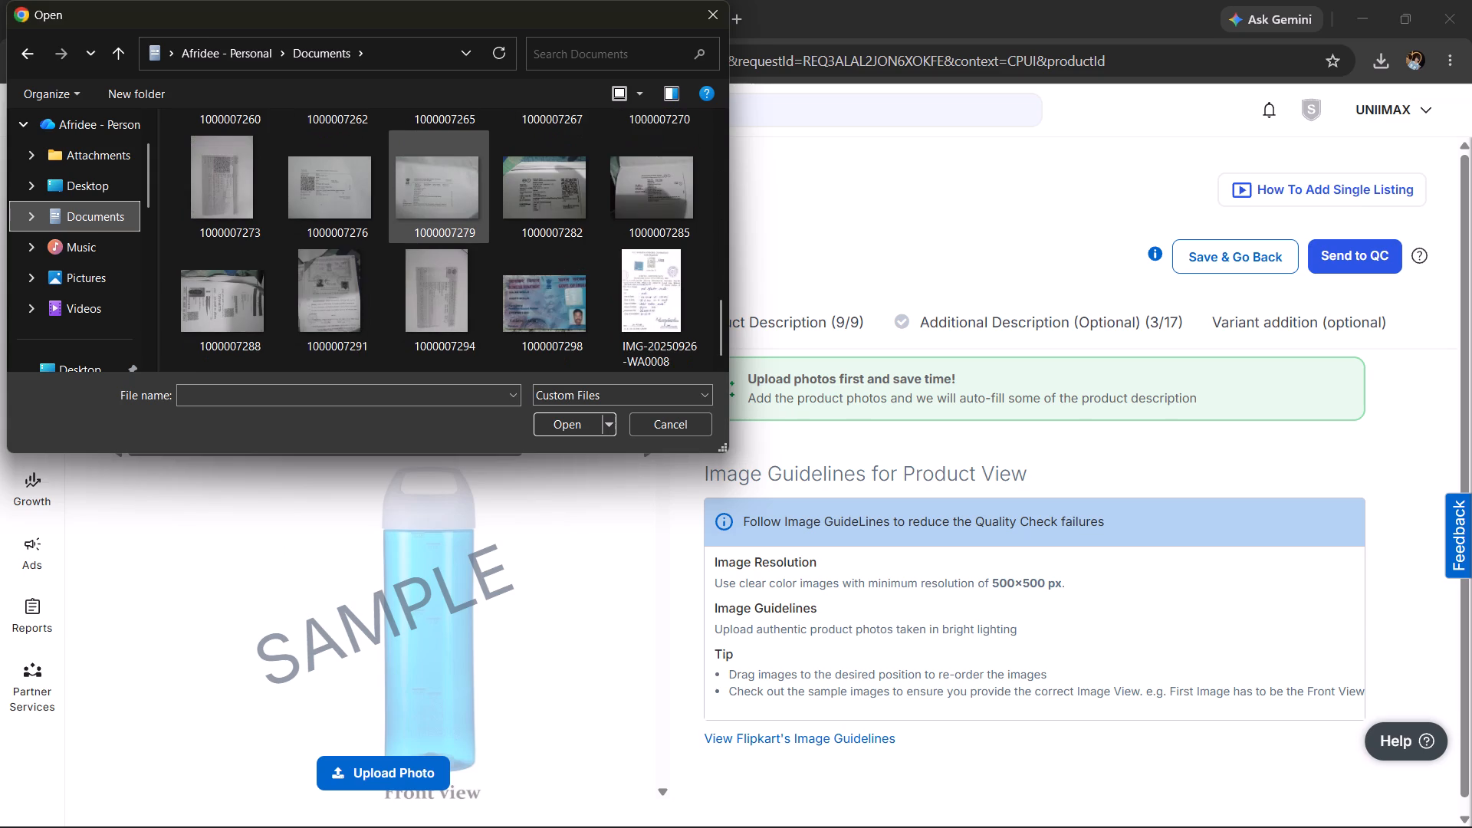
{"action": "scroll", "coordinate": [436, 224], "scroll_direction": "down", "scroll_amount": 2}
Look through the Pictures folder for a bottle photo, rechecking Downloads, and select the Screenshots folder in Pictures.
{"action": "left_click", "coordinate": [111, 284]}
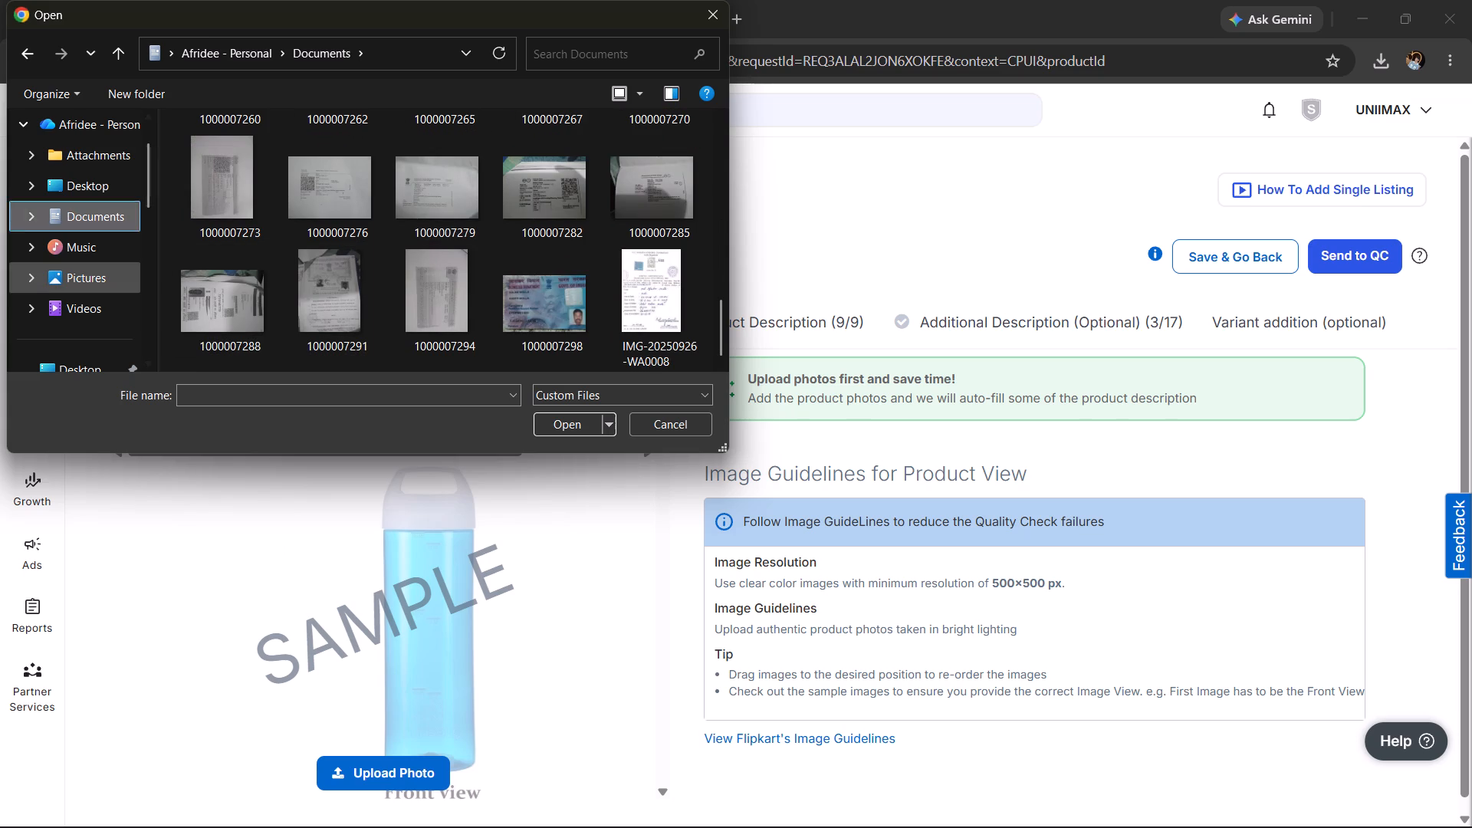
{"action": "scroll", "coordinate": [439, 329], "scroll_direction": "down", "scroll_amount": 1}
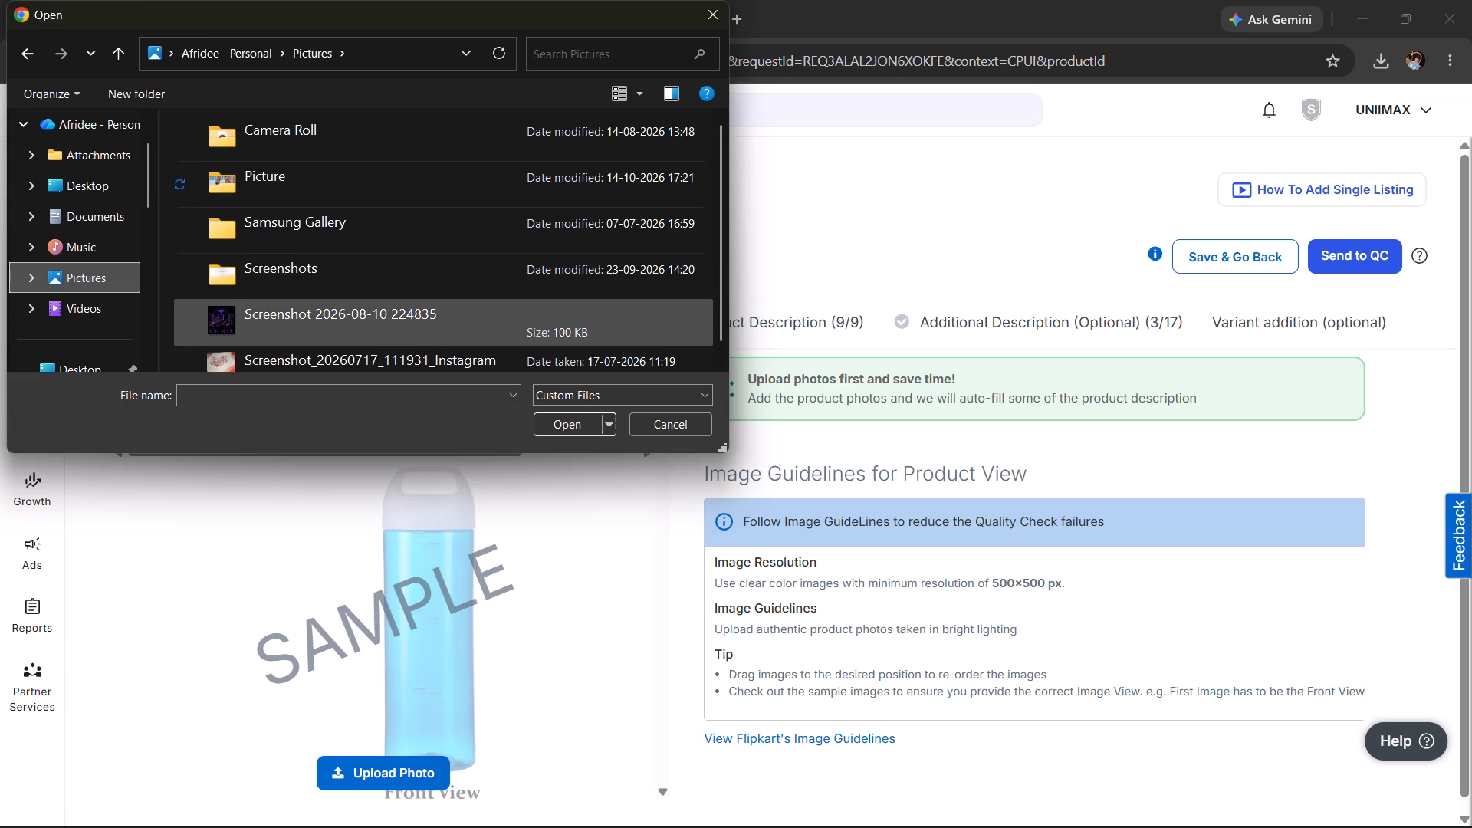
{"action": "scroll", "coordinate": [439, 329], "scroll_direction": "down", "scroll_amount": 1}
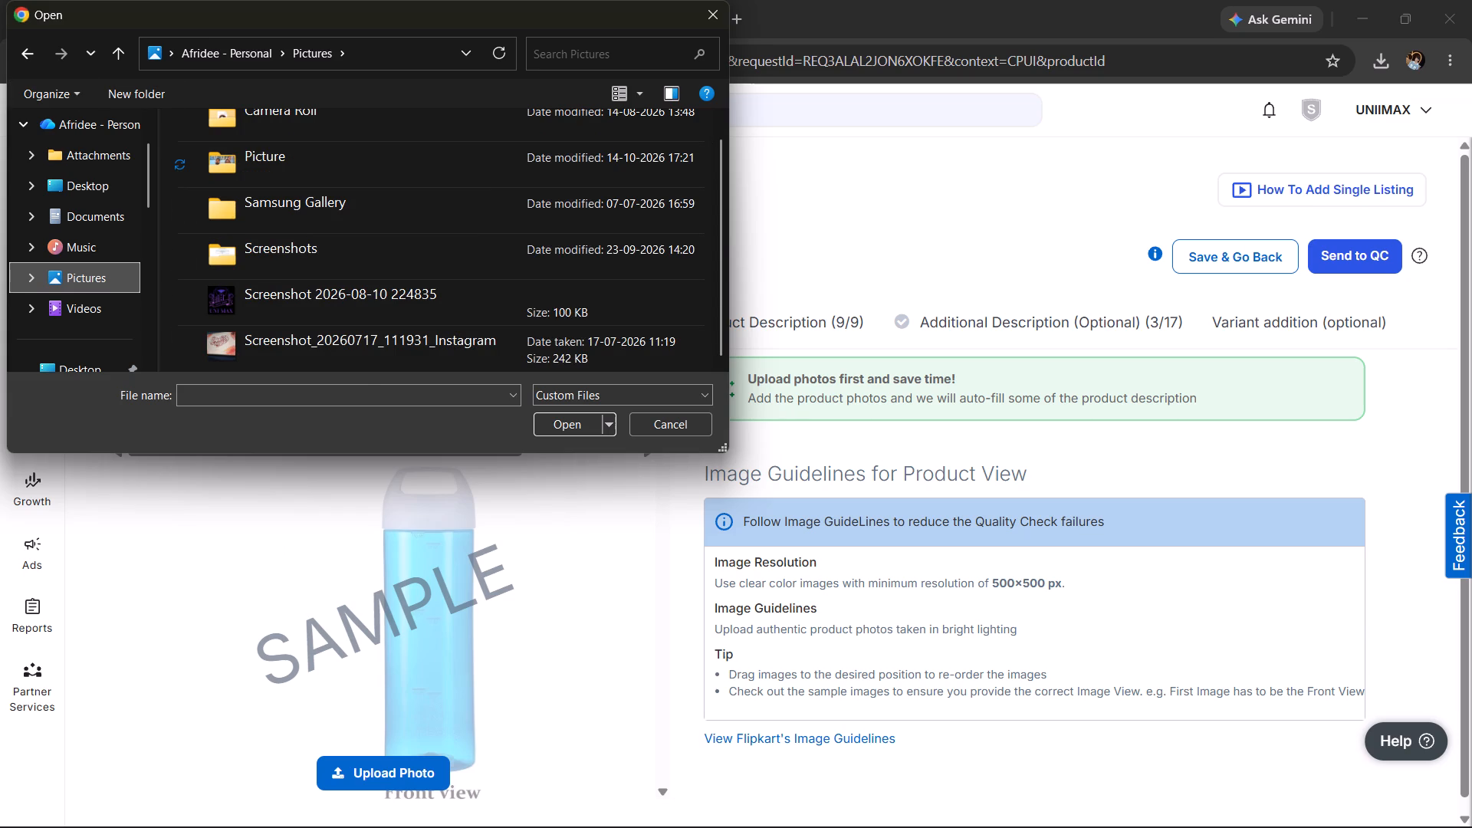
{"action": "left_click", "coordinate": [29, 52]}
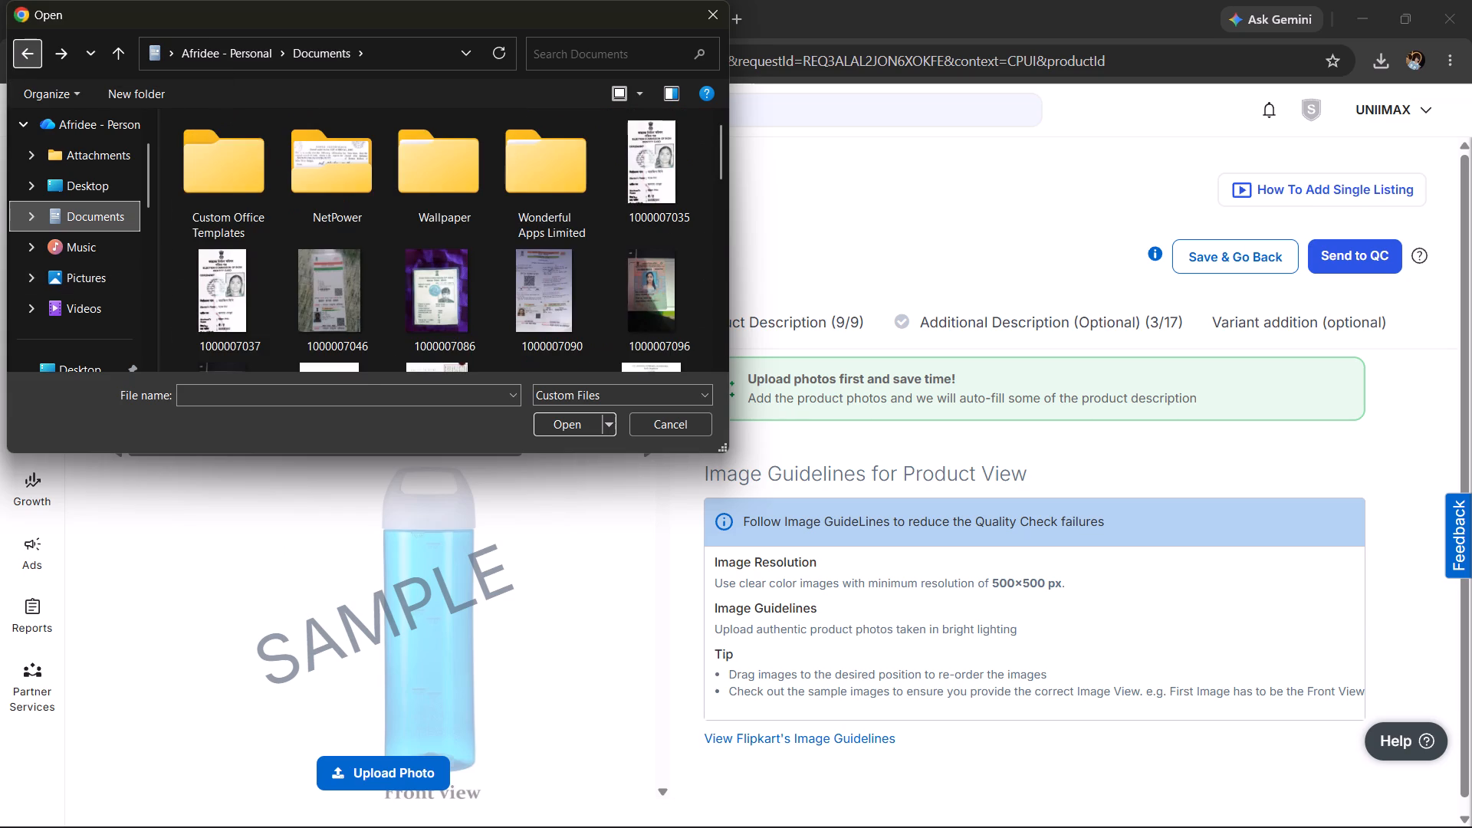
{"action": "left_click", "coordinate": [29, 52]}
{"action": "left_click", "coordinate": [29, 52]}
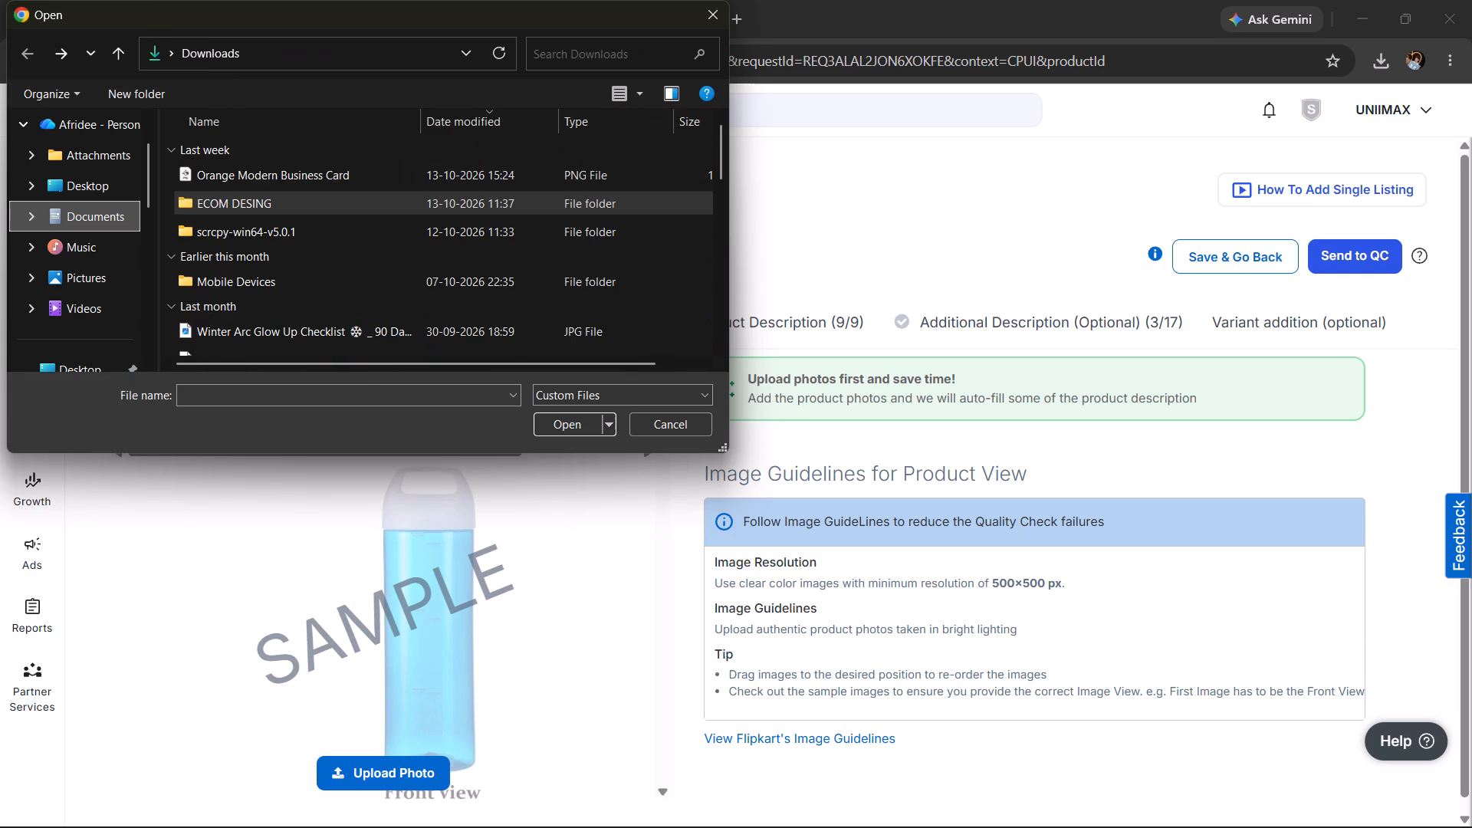
{"action": "left_click", "coordinate": [29, 52]}
{"action": "scroll", "coordinate": [80, 157], "scroll_direction": "down", "scroll_amount": 1}
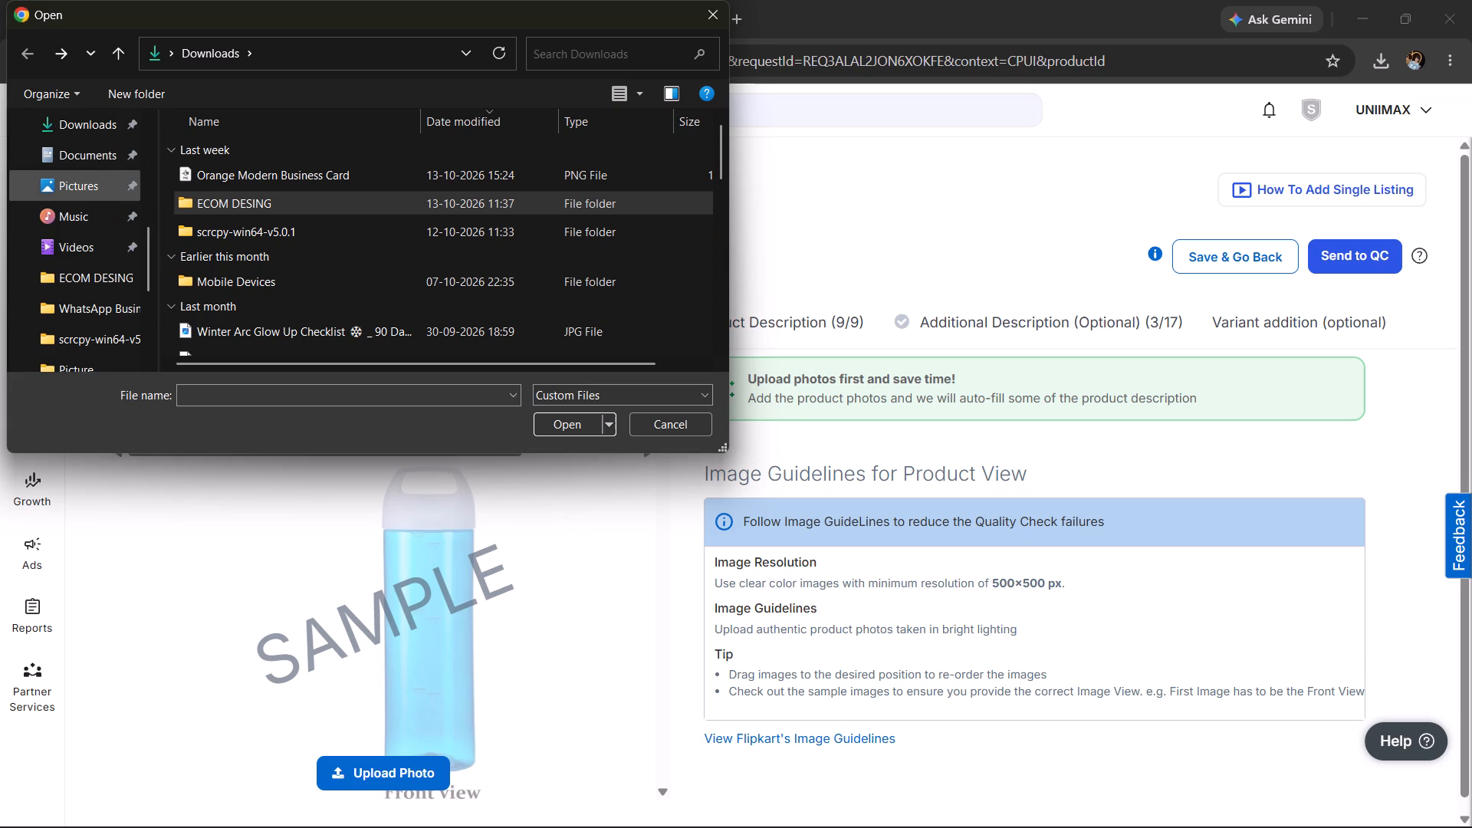
{"action": "left_click", "coordinate": [87, 179]}
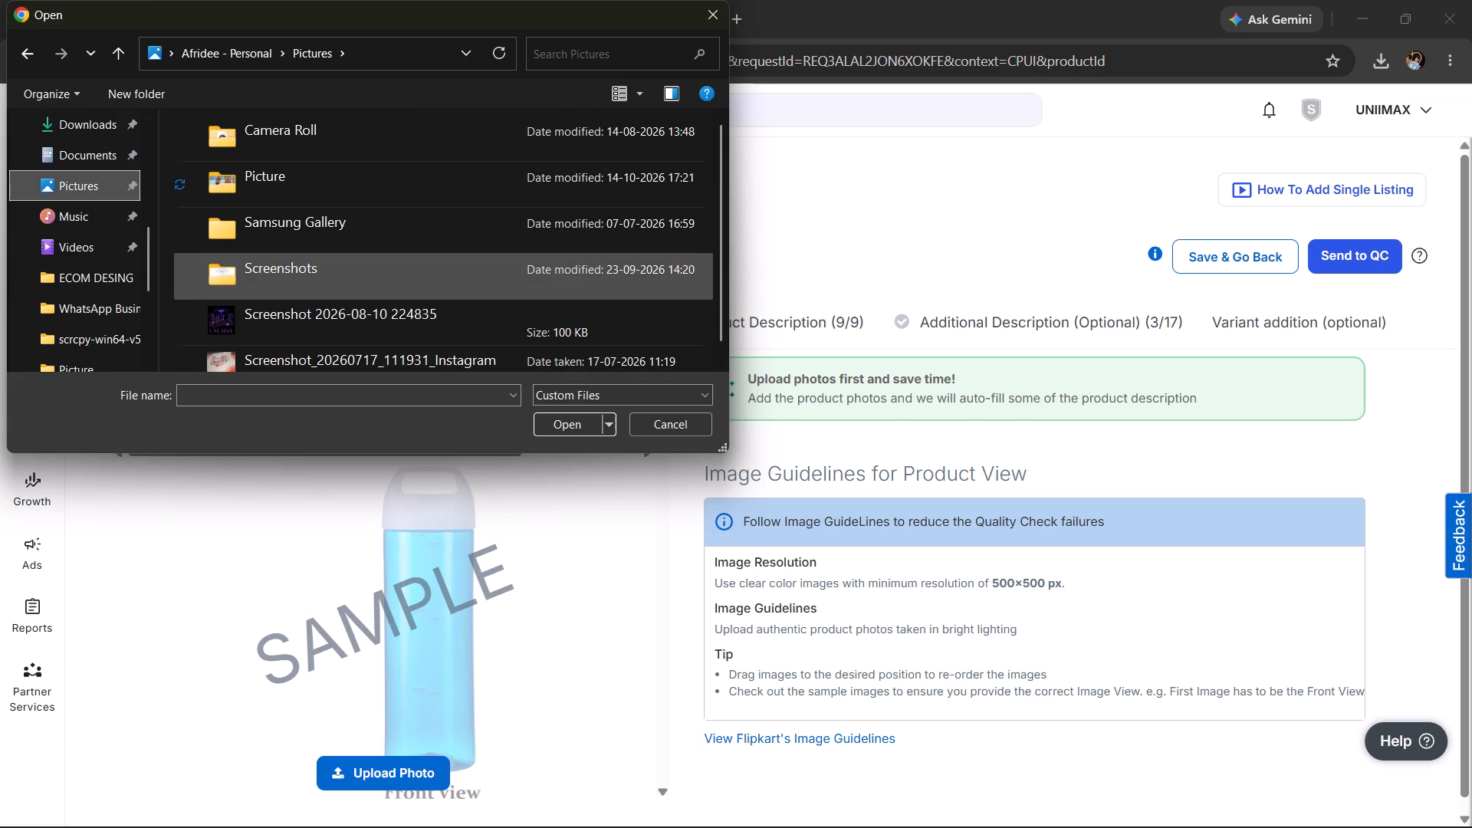
{"action": "left_click", "coordinate": [307, 287]}
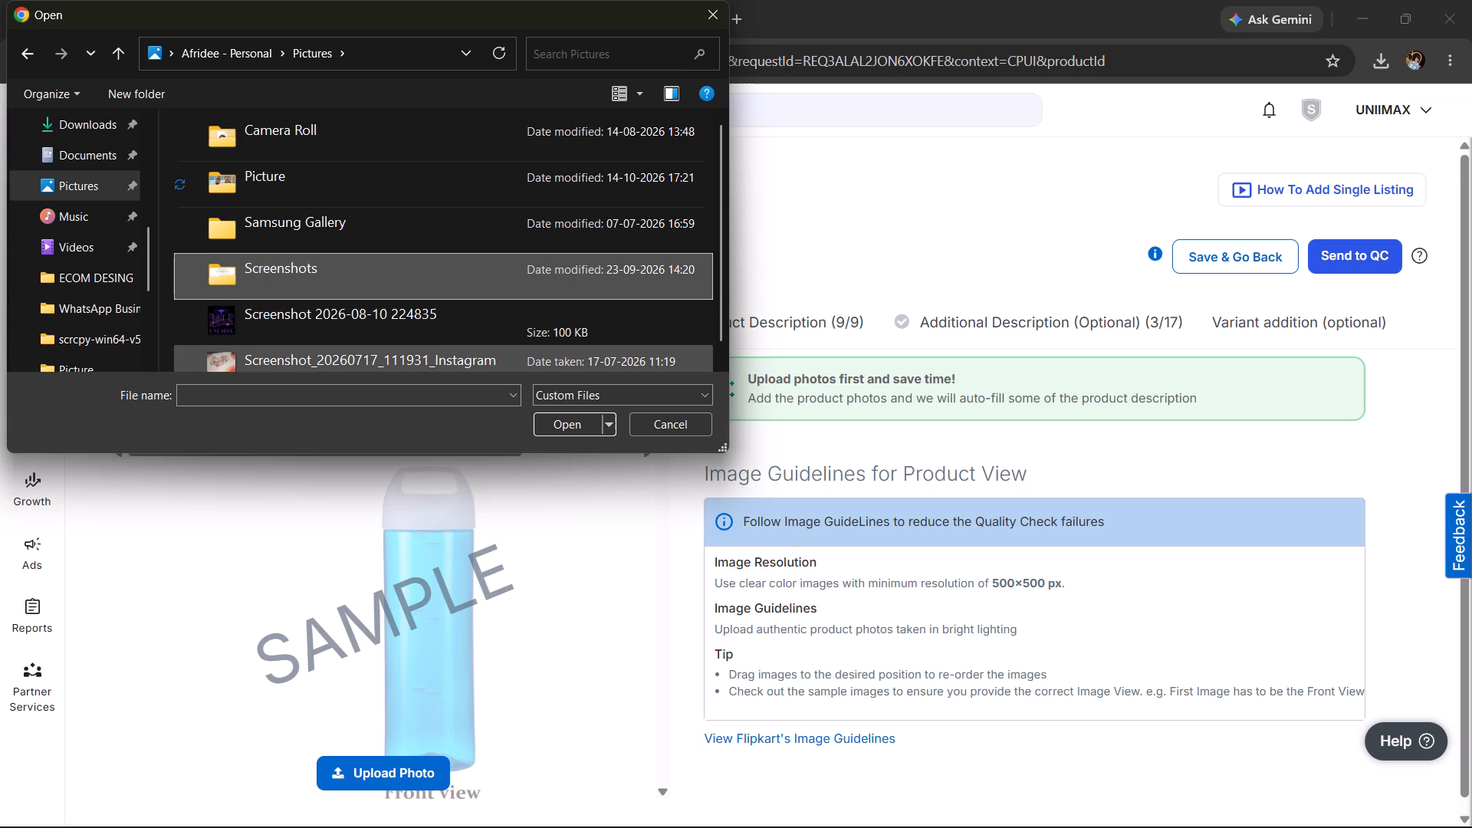
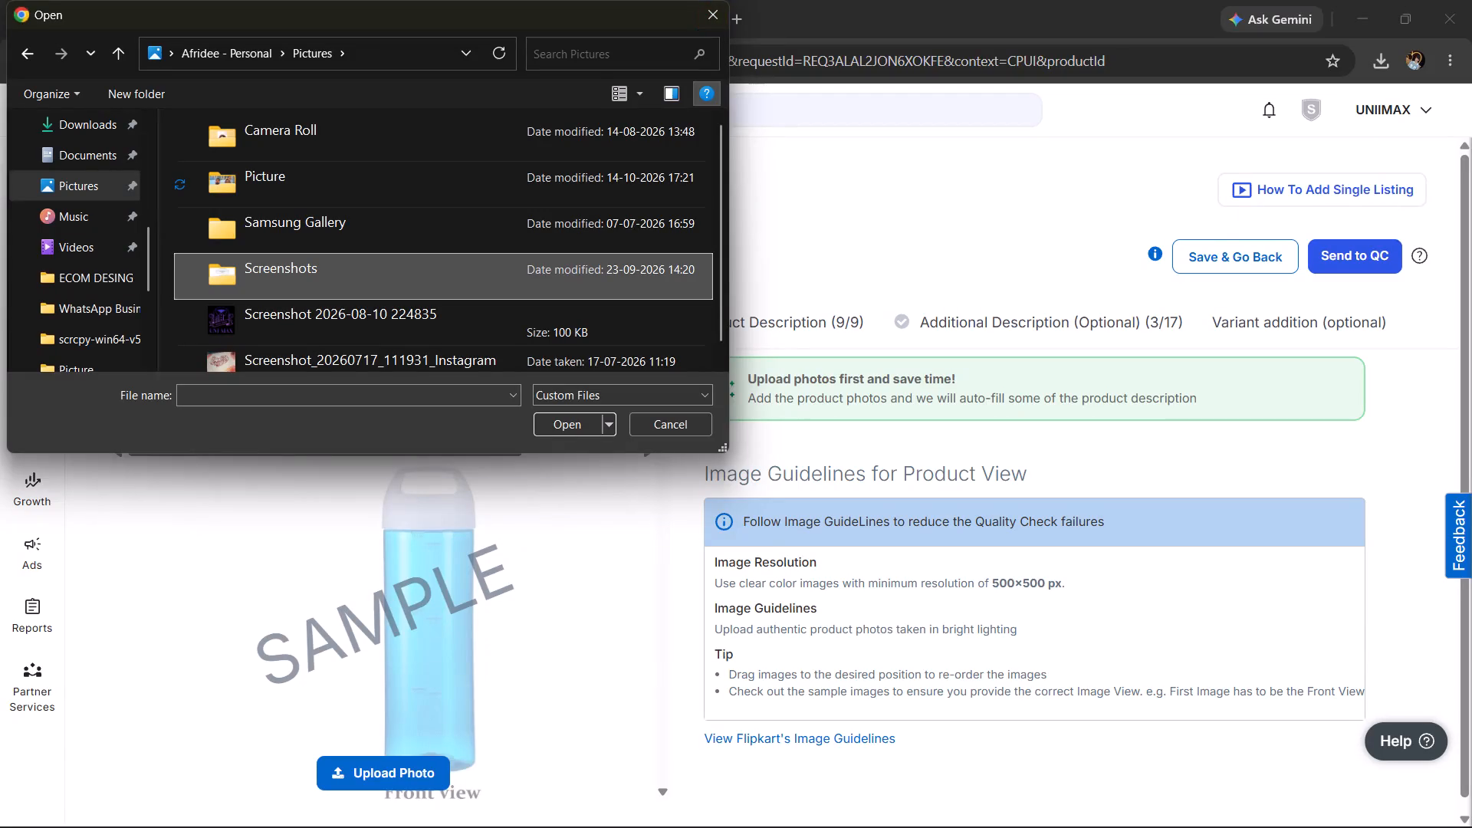
Restart the product view photo upload, check Downloads and the Attachments folder for a bottle photo, and close the file picker.
{"action": "left_click", "coordinate": [707, 25]}
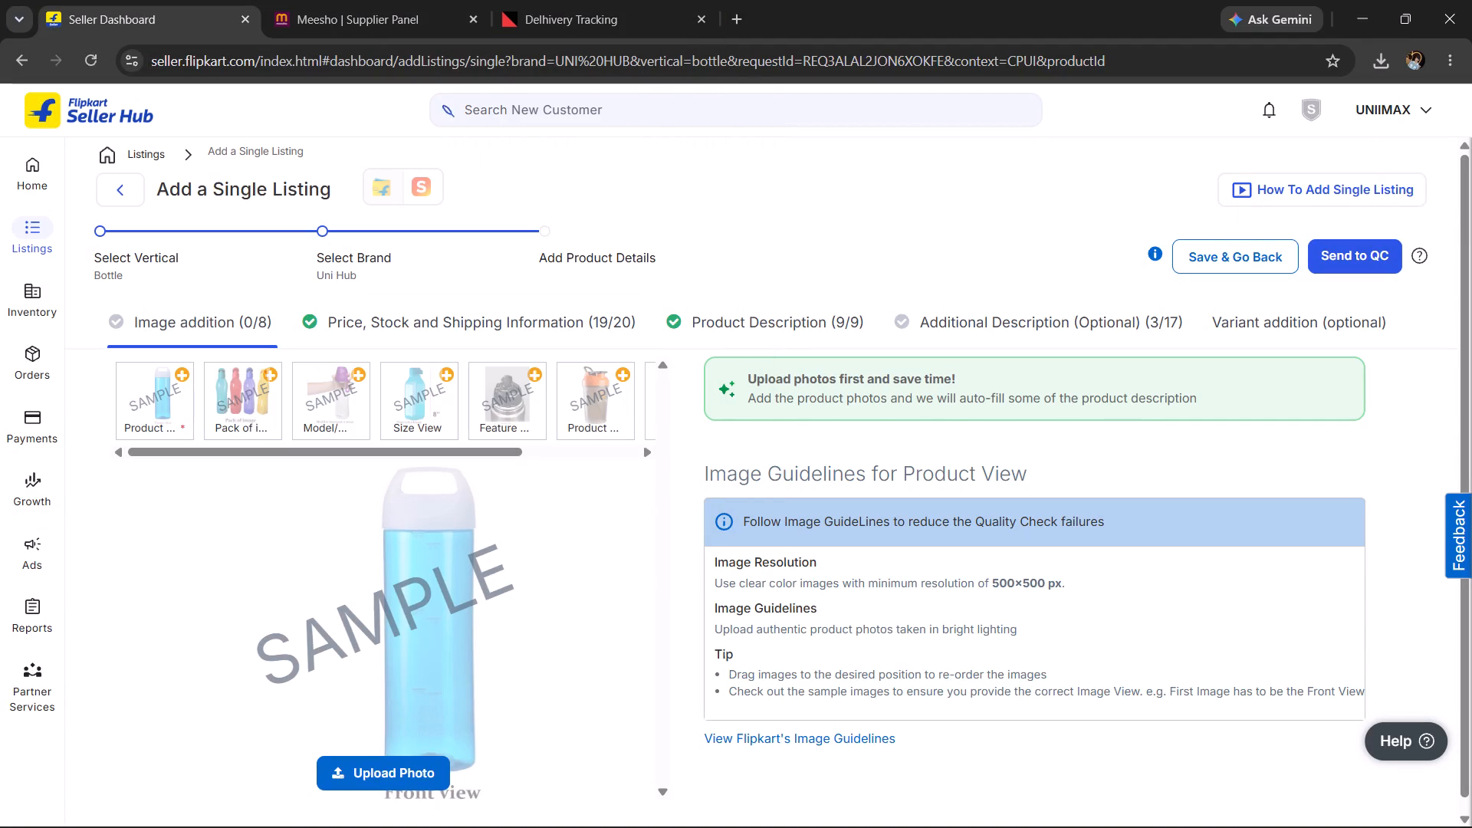
{"action": "left_click", "coordinate": [394, 775]}
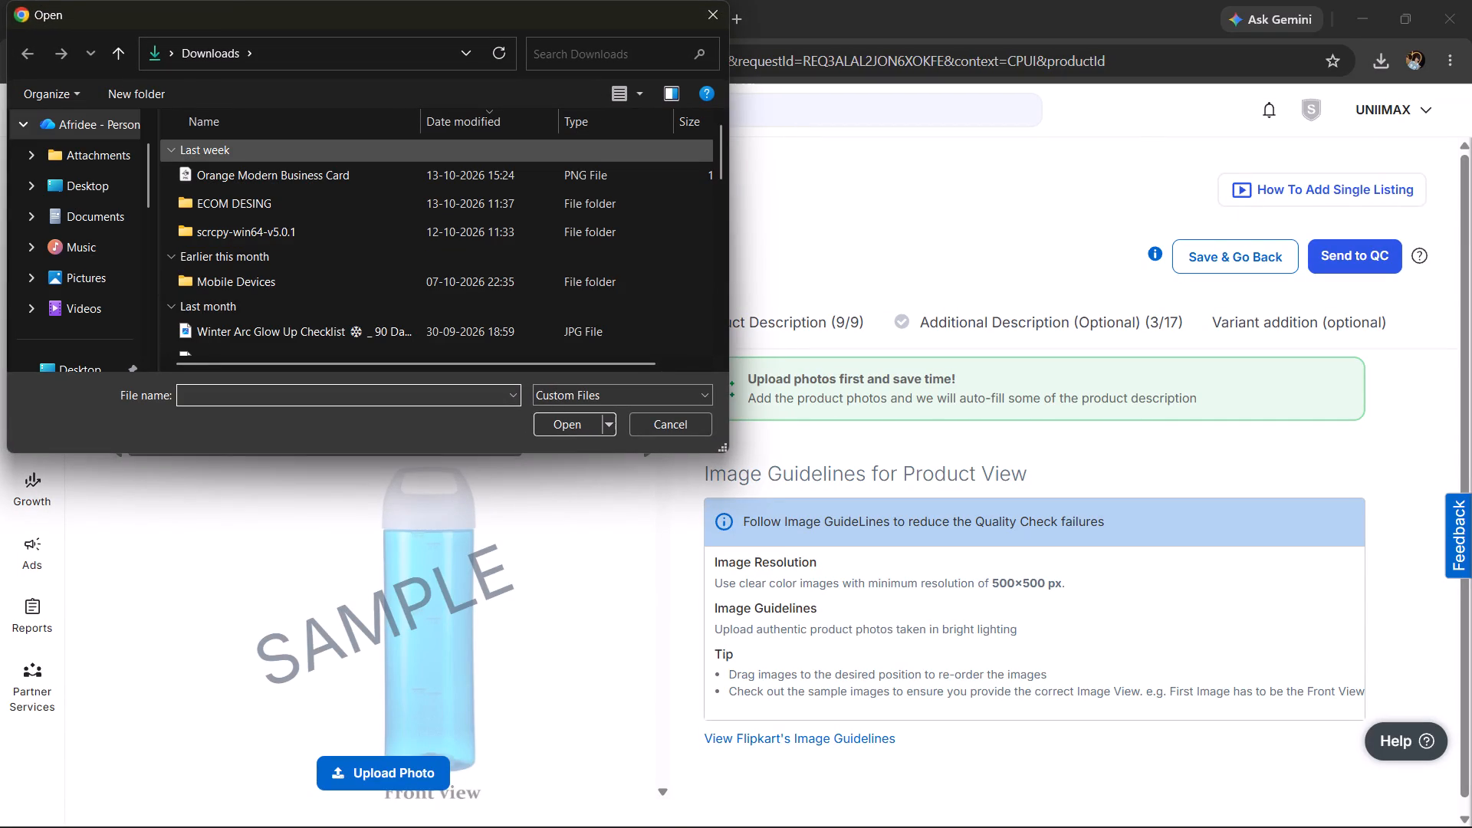
{"action": "left_click", "coordinate": [193, 151]}
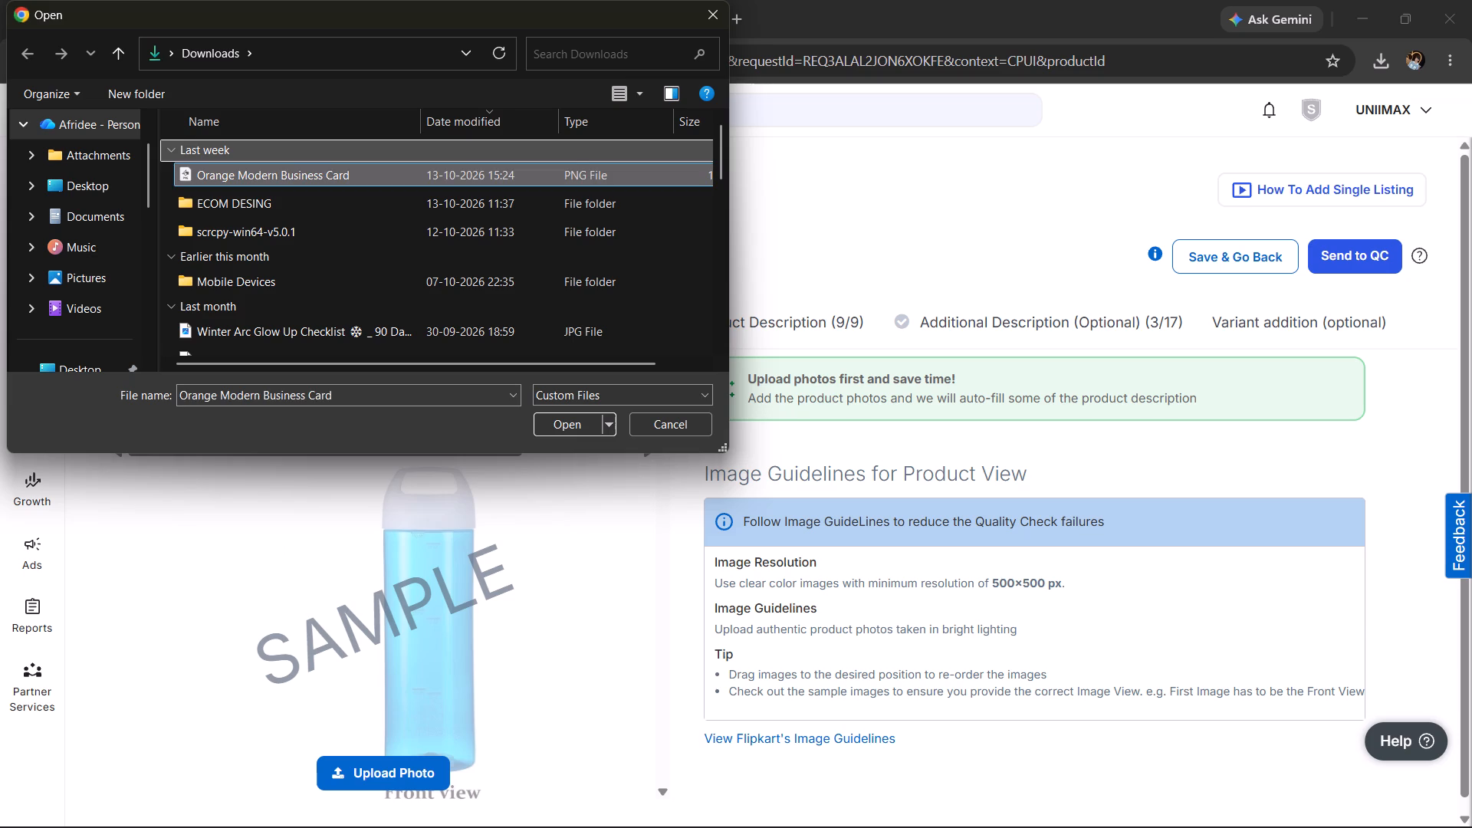
{"action": "left_click", "coordinate": [94, 168]}
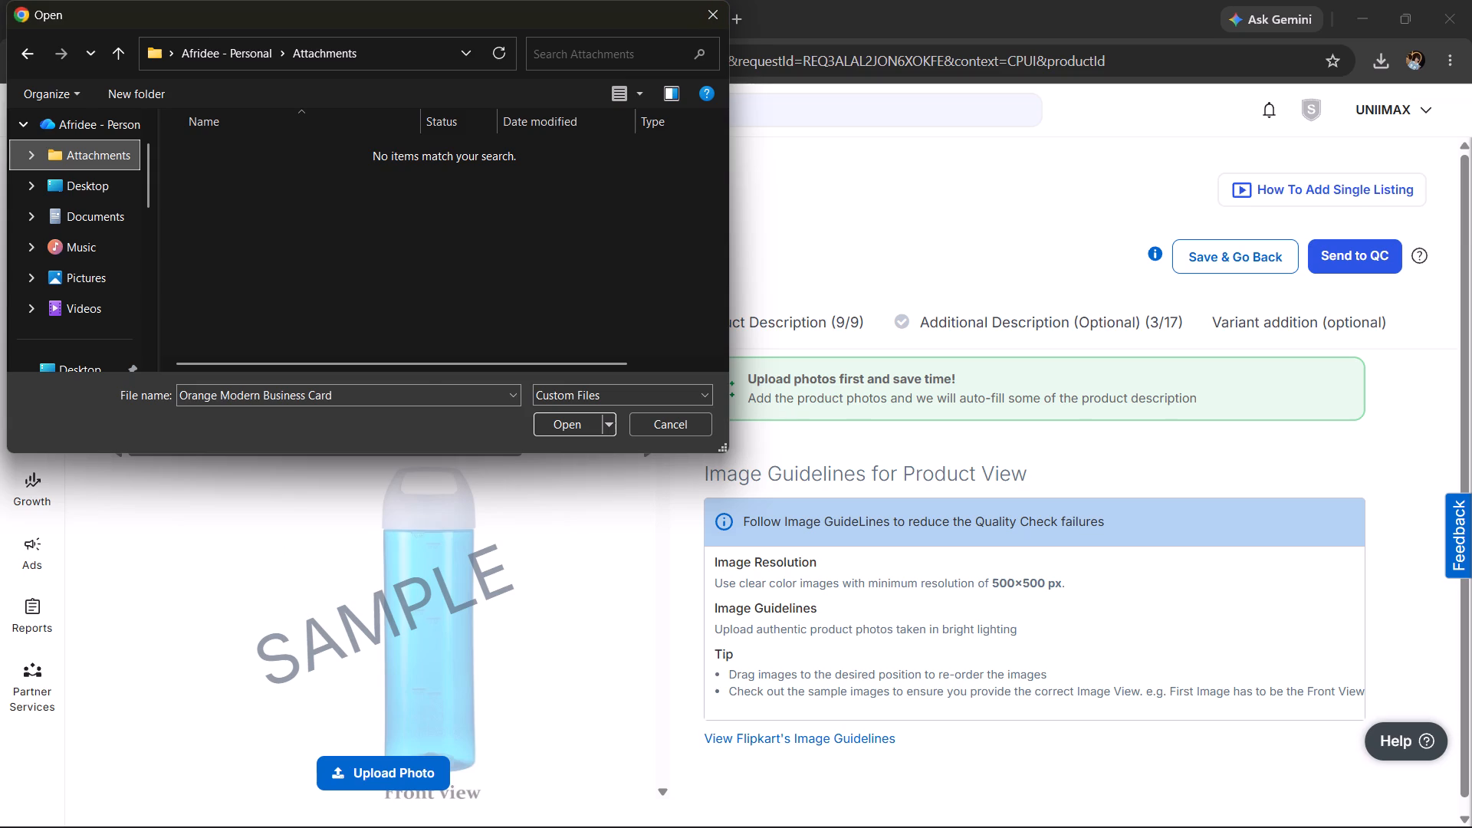
{"action": "left_click", "coordinate": [857, 204]}
{"action": "left_click", "coordinate": [718, 18]}
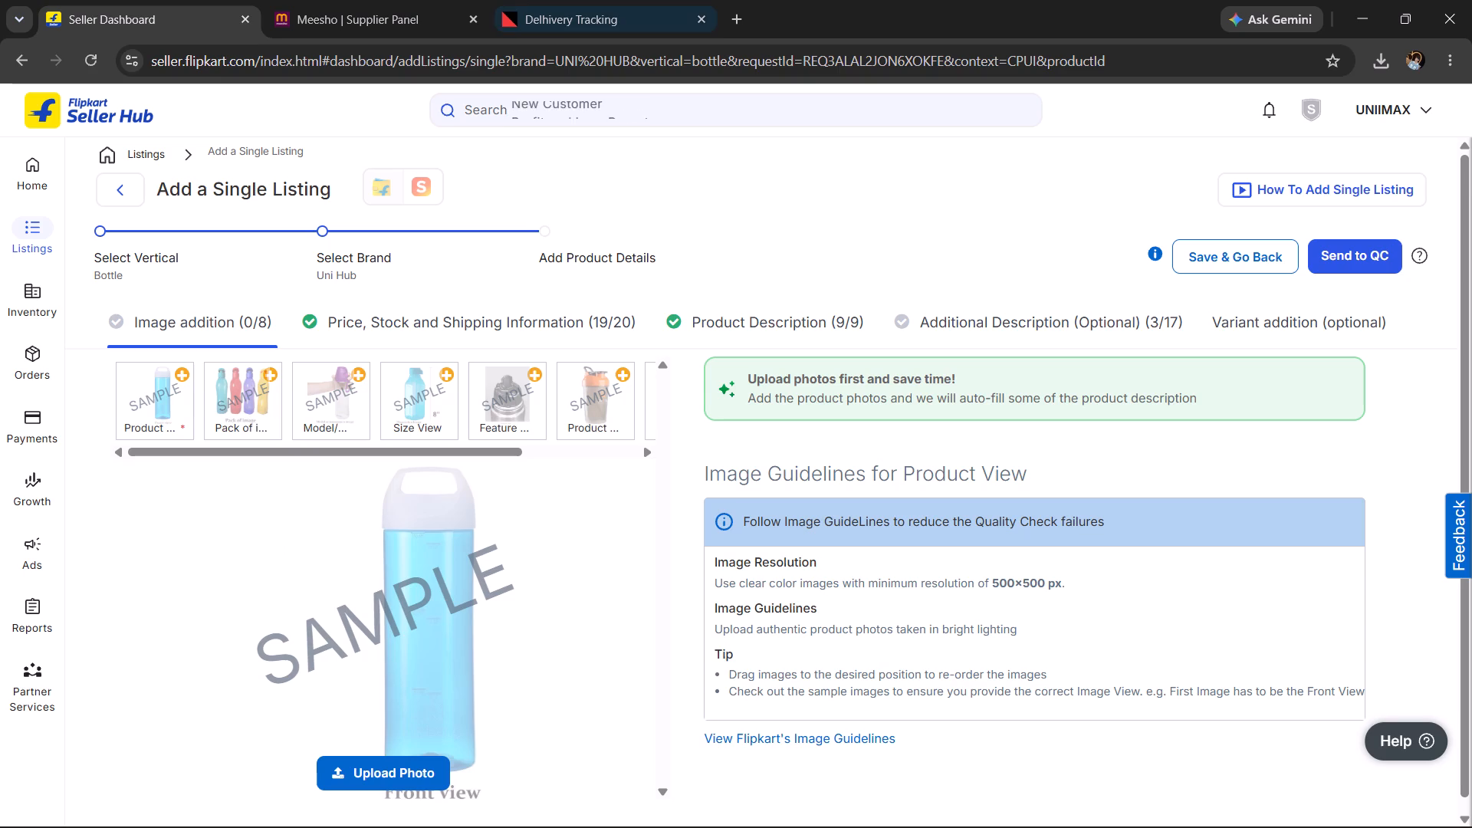
Review the Delhivery tracking page for the returned package and the in-transit returns on Meesho.
{"action": "left_click", "coordinate": [575, 28]}
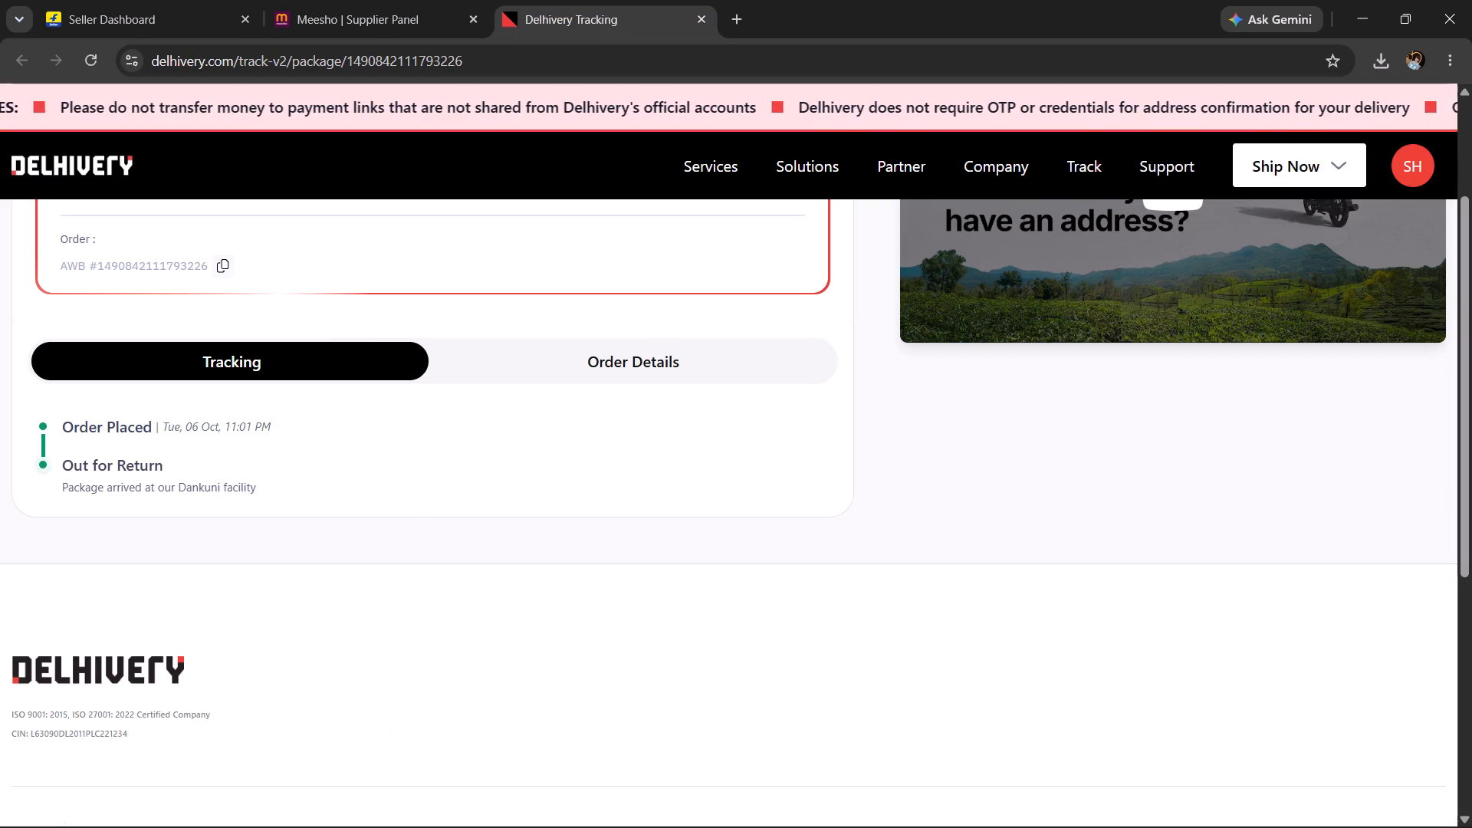
{"action": "scroll", "coordinate": [583, 271], "scroll_direction": "up", "scroll_amount": 3}
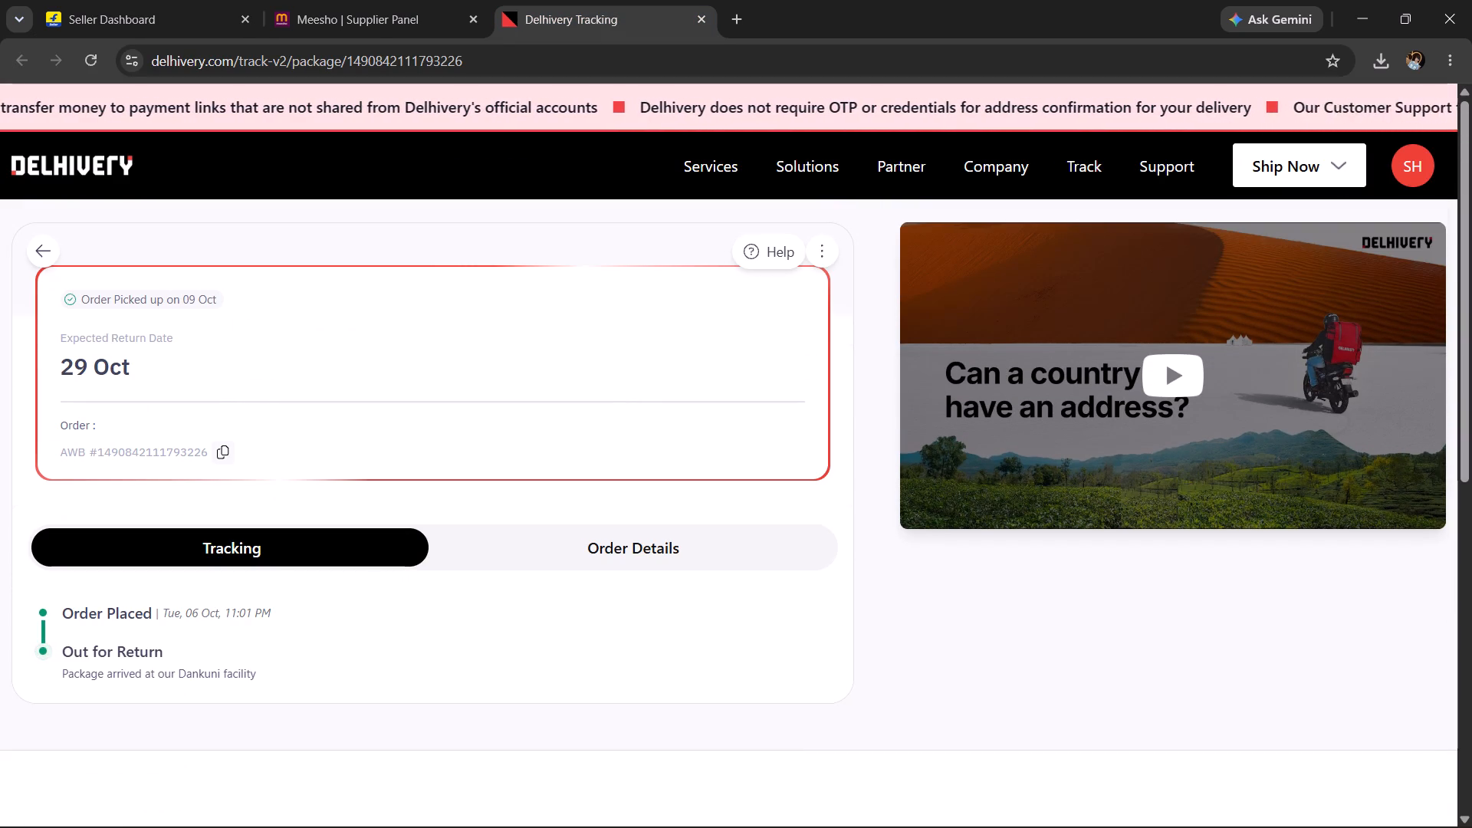
{"action": "left_click", "coordinate": [368, 25]}
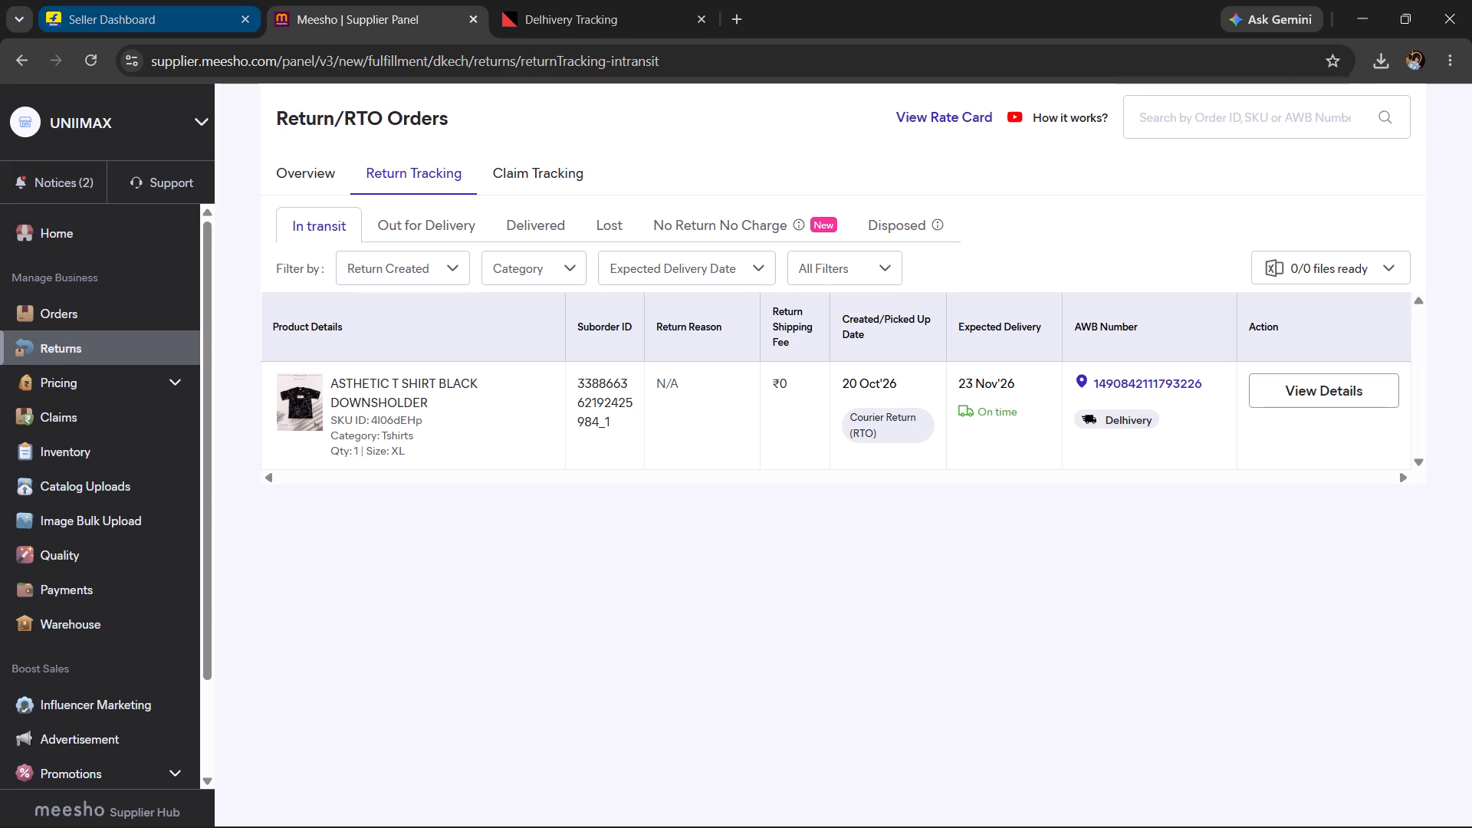
{"action": "left_click", "coordinate": [100, 0]}
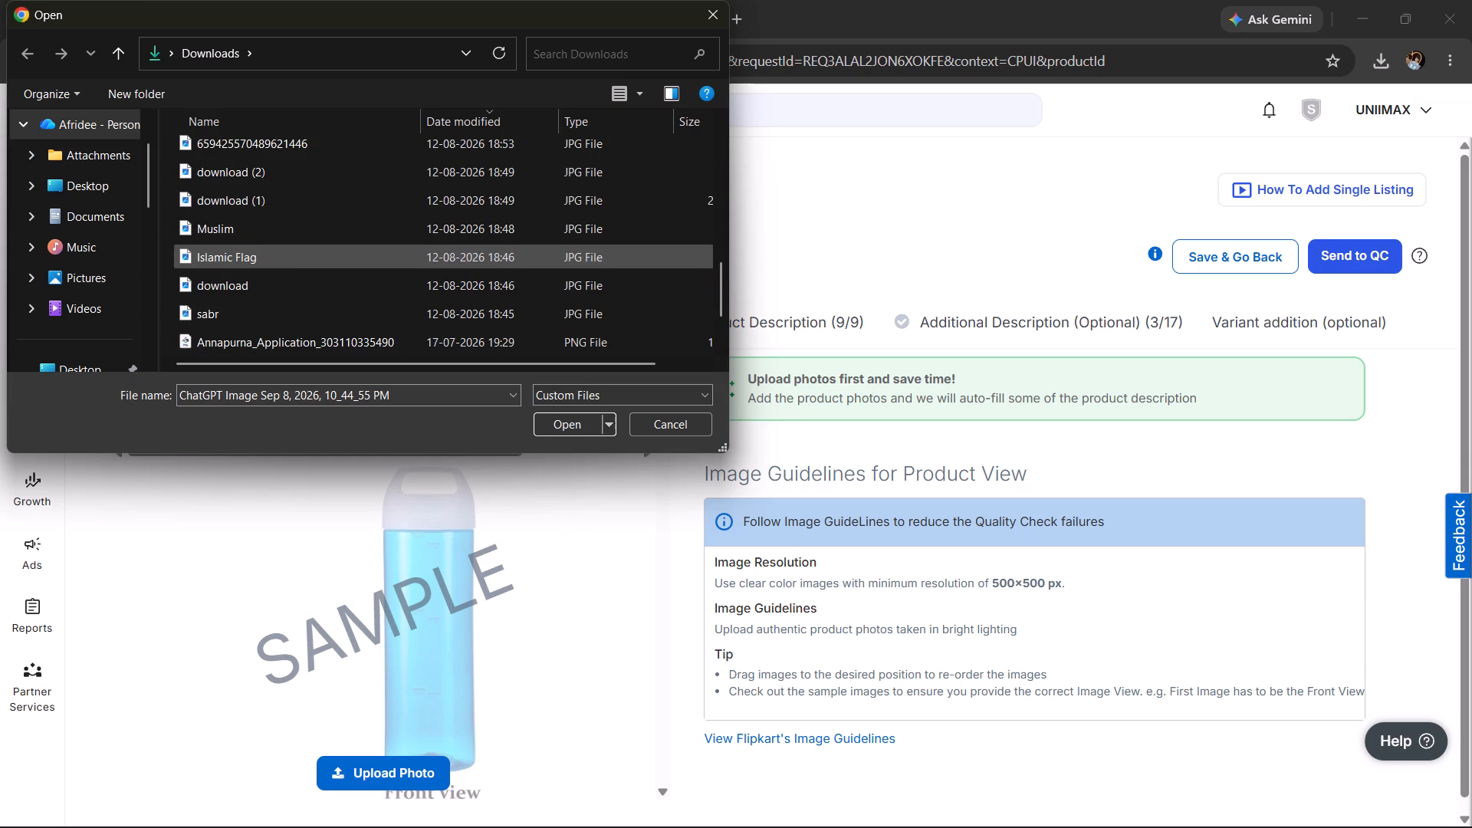
{"action": "scroll", "coordinate": [217, 256], "scroll_direction": "down", "scroll_amount": 1}
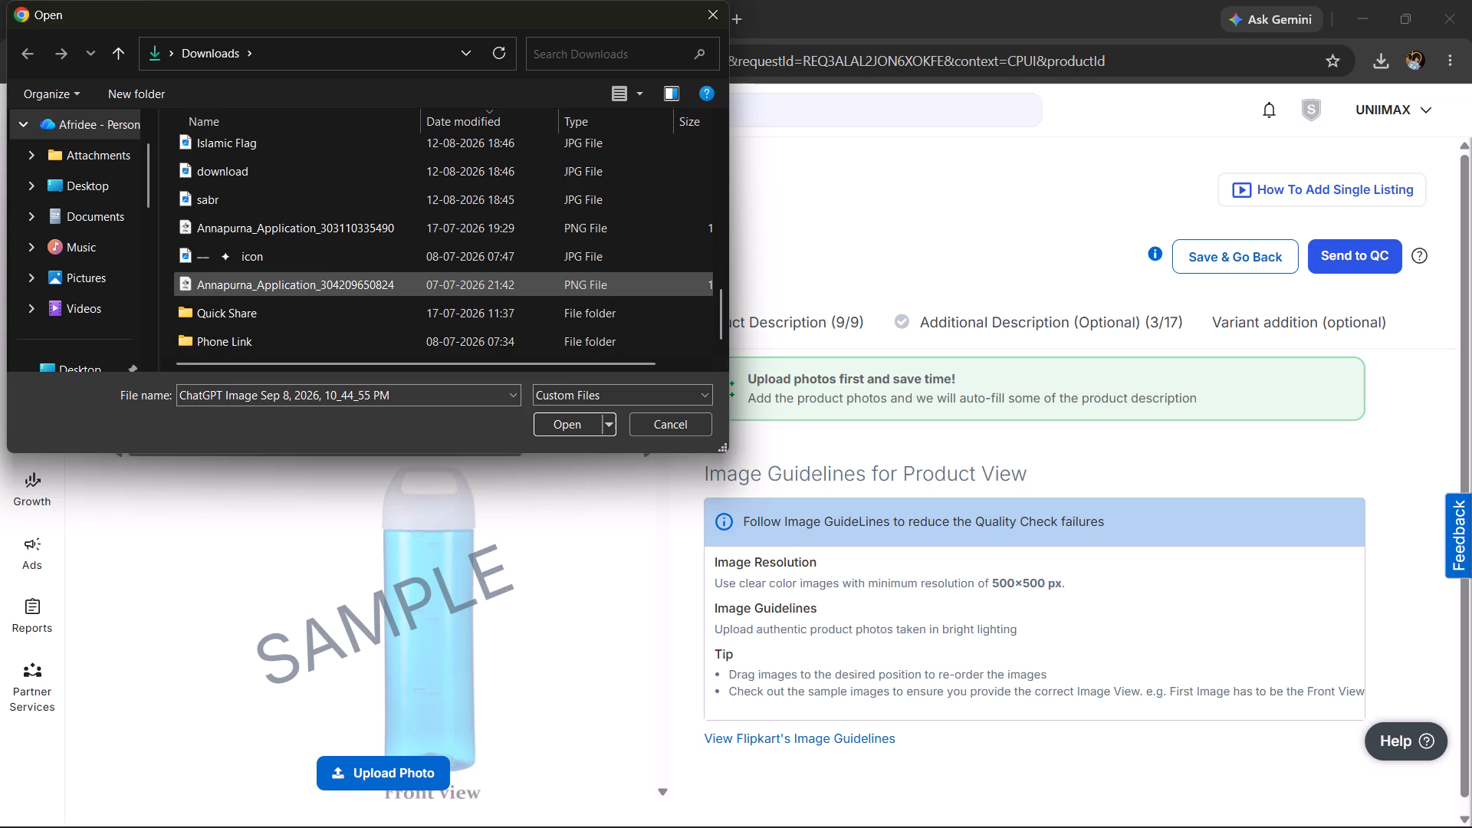
{"action": "scroll", "coordinate": [273, 277], "scroll_direction": "down", "scroll_amount": 3}
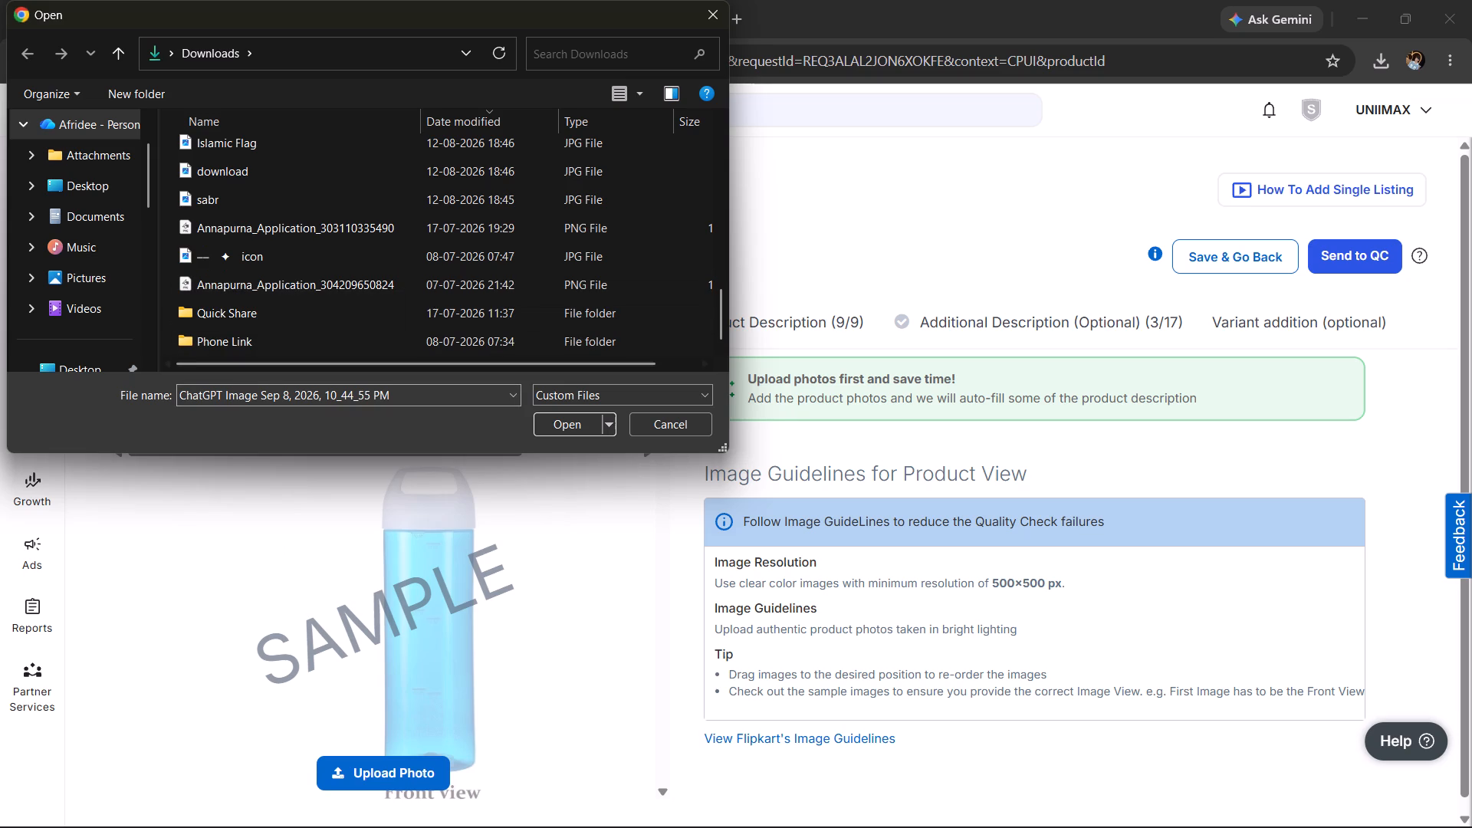
Look through the Pictures folder and its Screenshots subfolder for a bottle photo.
{"action": "left_click", "coordinate": [61, 264]}
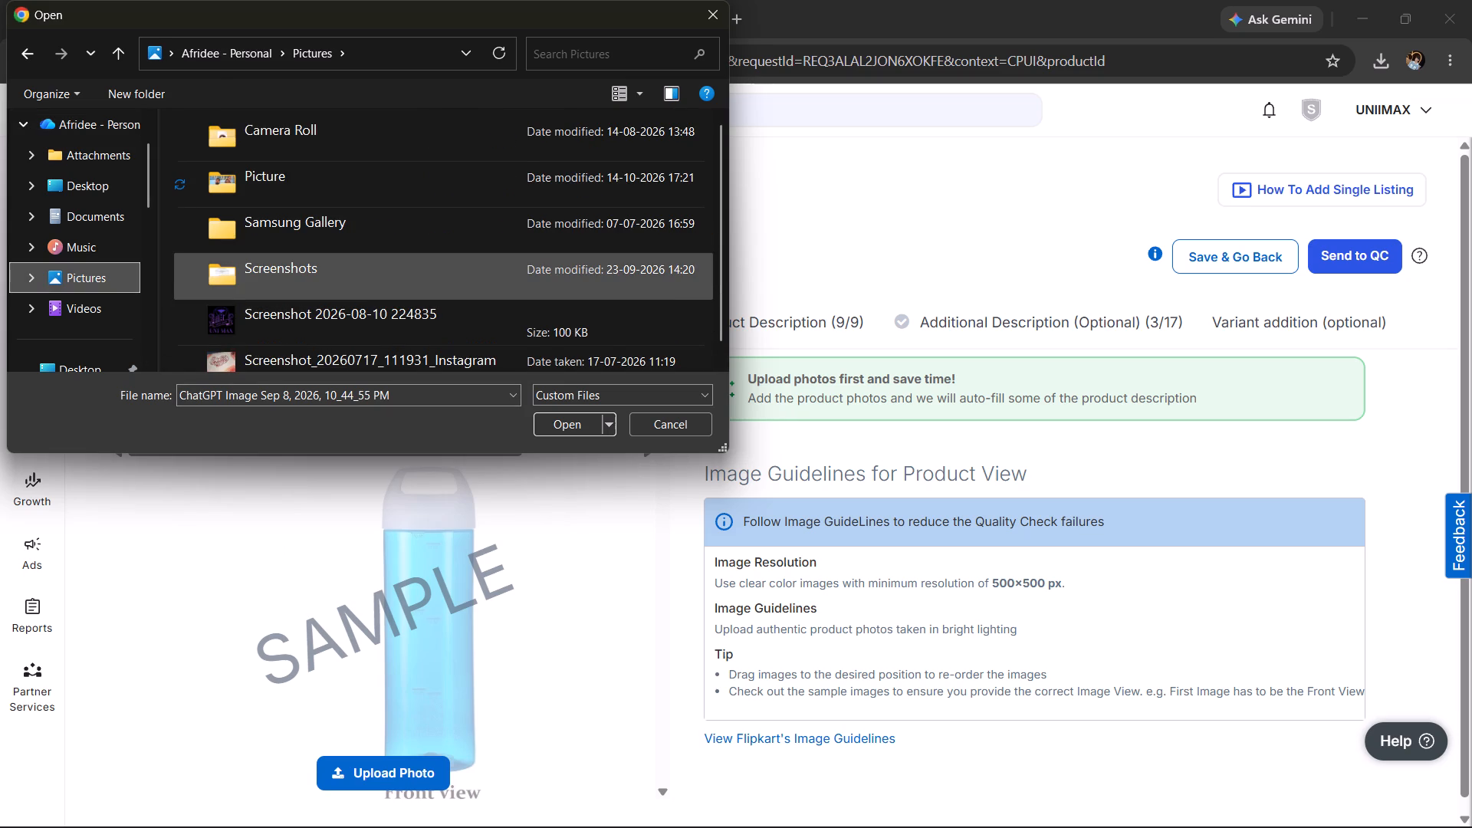
{"action": "scroll", "coordinate": [304, 280], "scroll_direction": "down", "scroll_amount": 5}
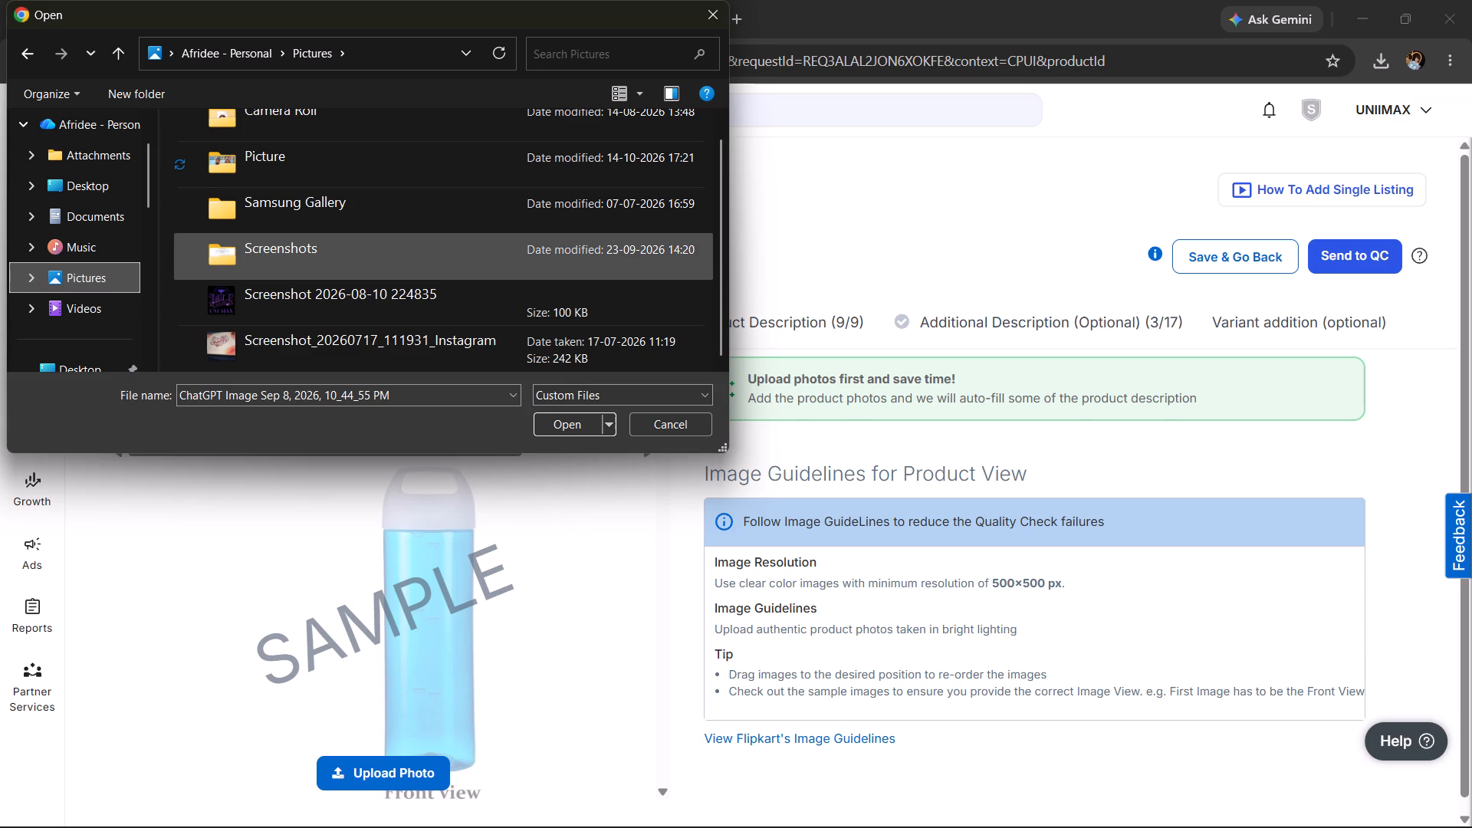
{"action": "scroll", "coordinate": [291, 241], "scroll_direction": "up", "scroll_amount": 1}
{"action": "left_click", "coordinate": [291, 241]}
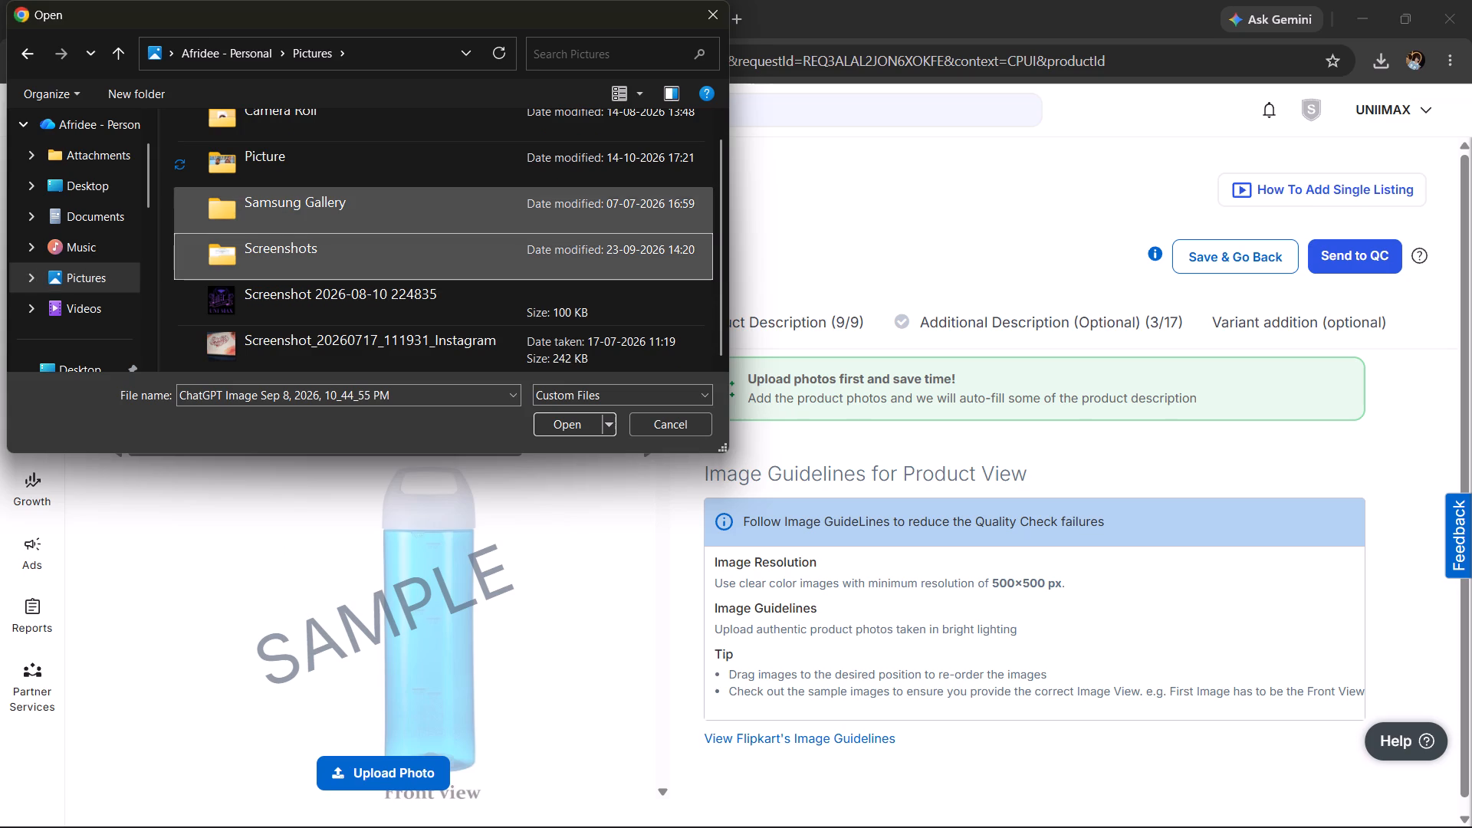
{"action": "double_click", "coordinate": [375, 255]}
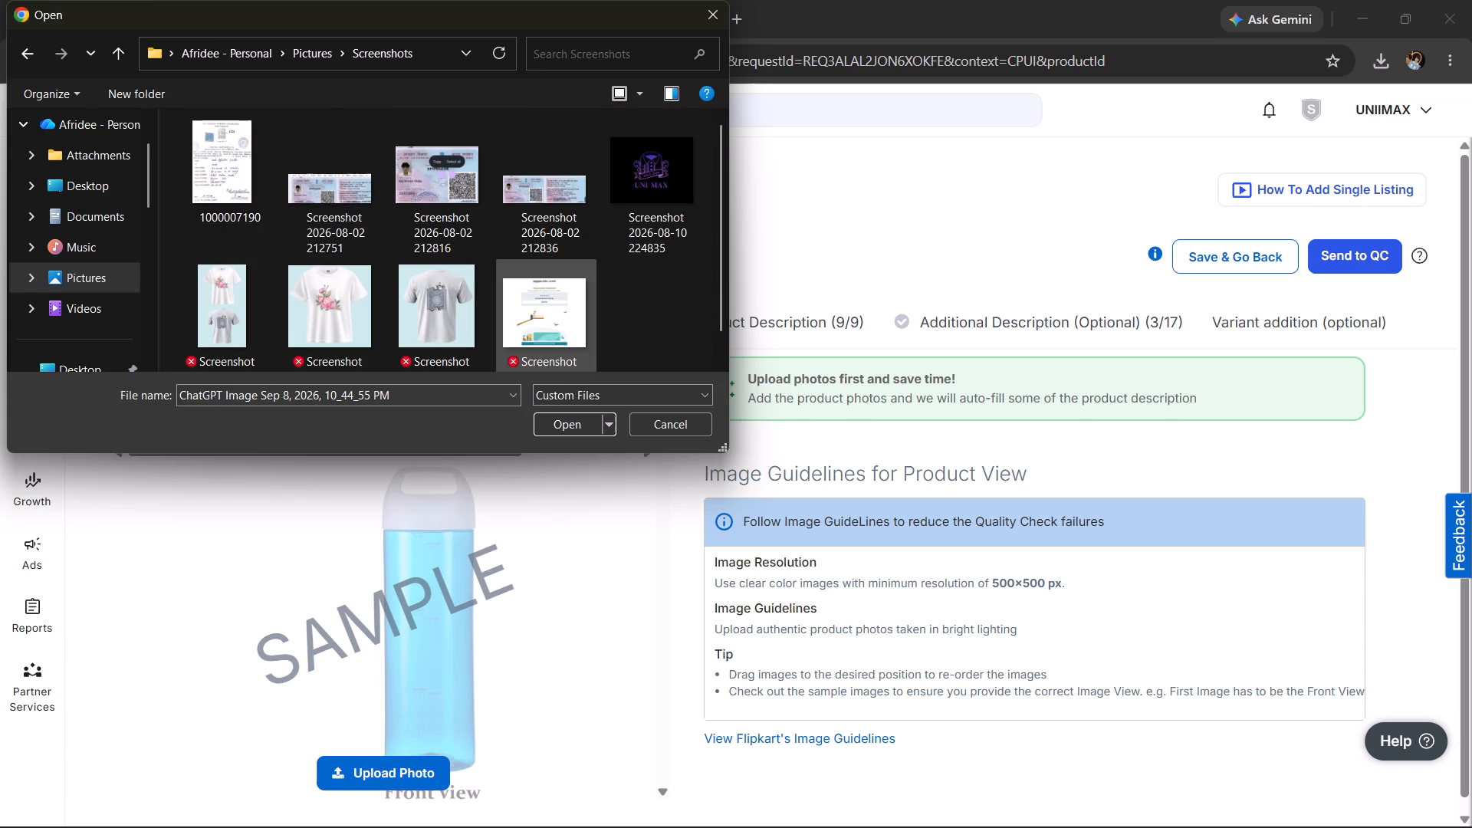
Look through the top-level personal folder and the Desktop folder for a bottle photo.
{"action": "left_click", "coordinate": [53, 135]}
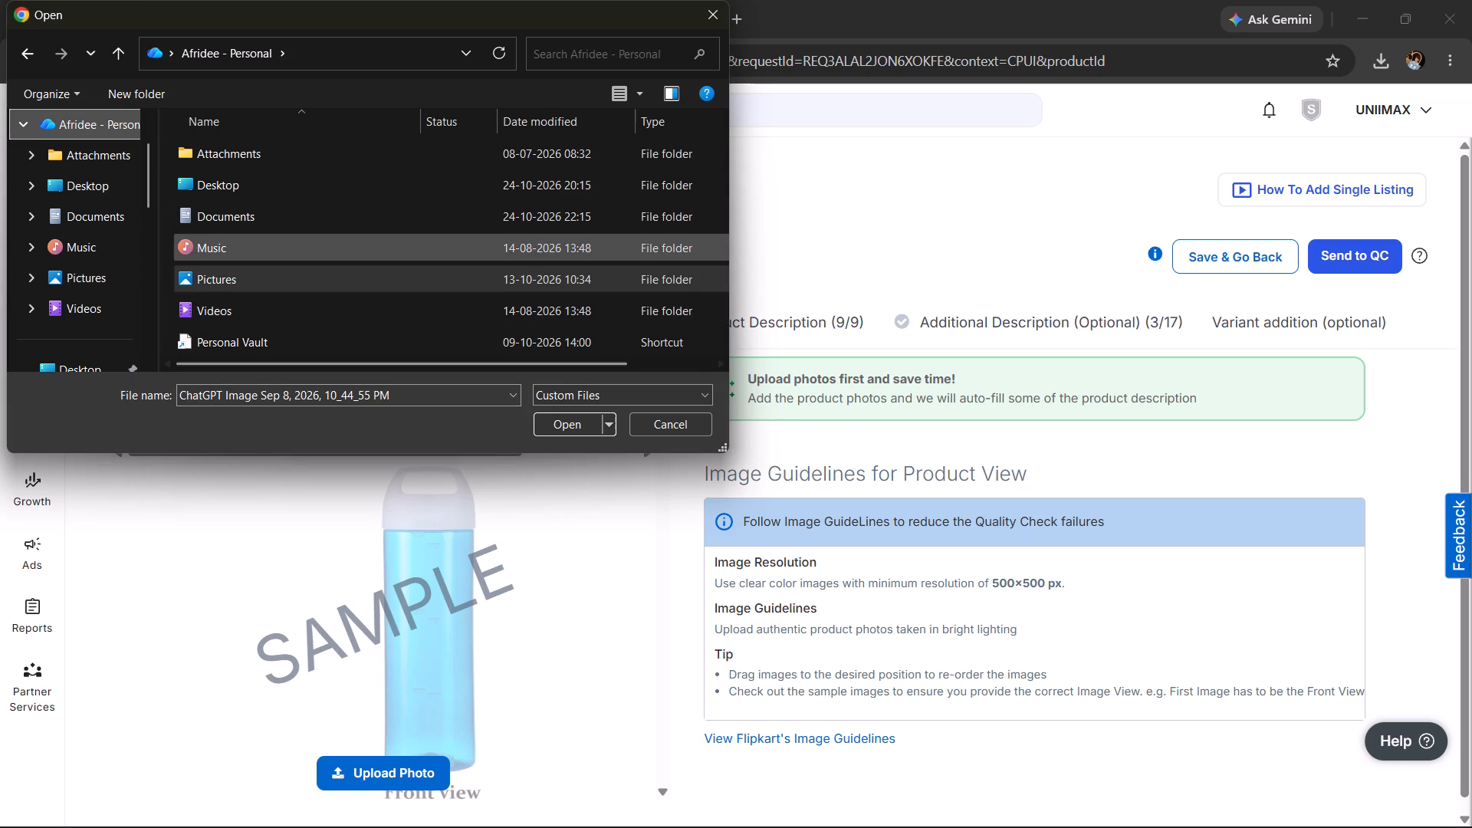
{"action": "scroll", "coordinate": [408, 251], "scroll_direction": "up", "scroll_amount": 1}
{"action": "left_click", "coordinate": [343, 142]}
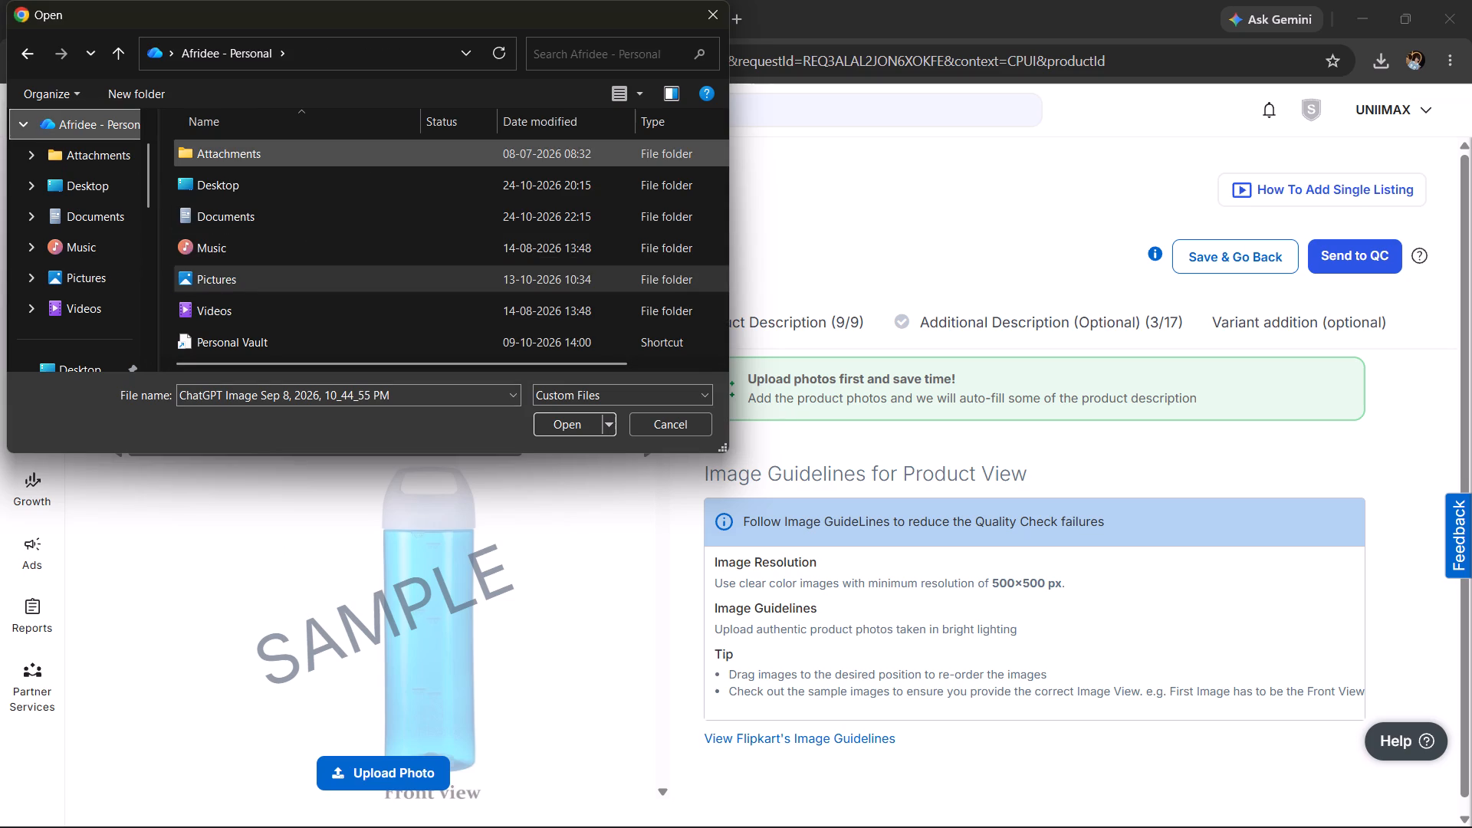
{"action": "double_click", "coordinate": [228, 175]}
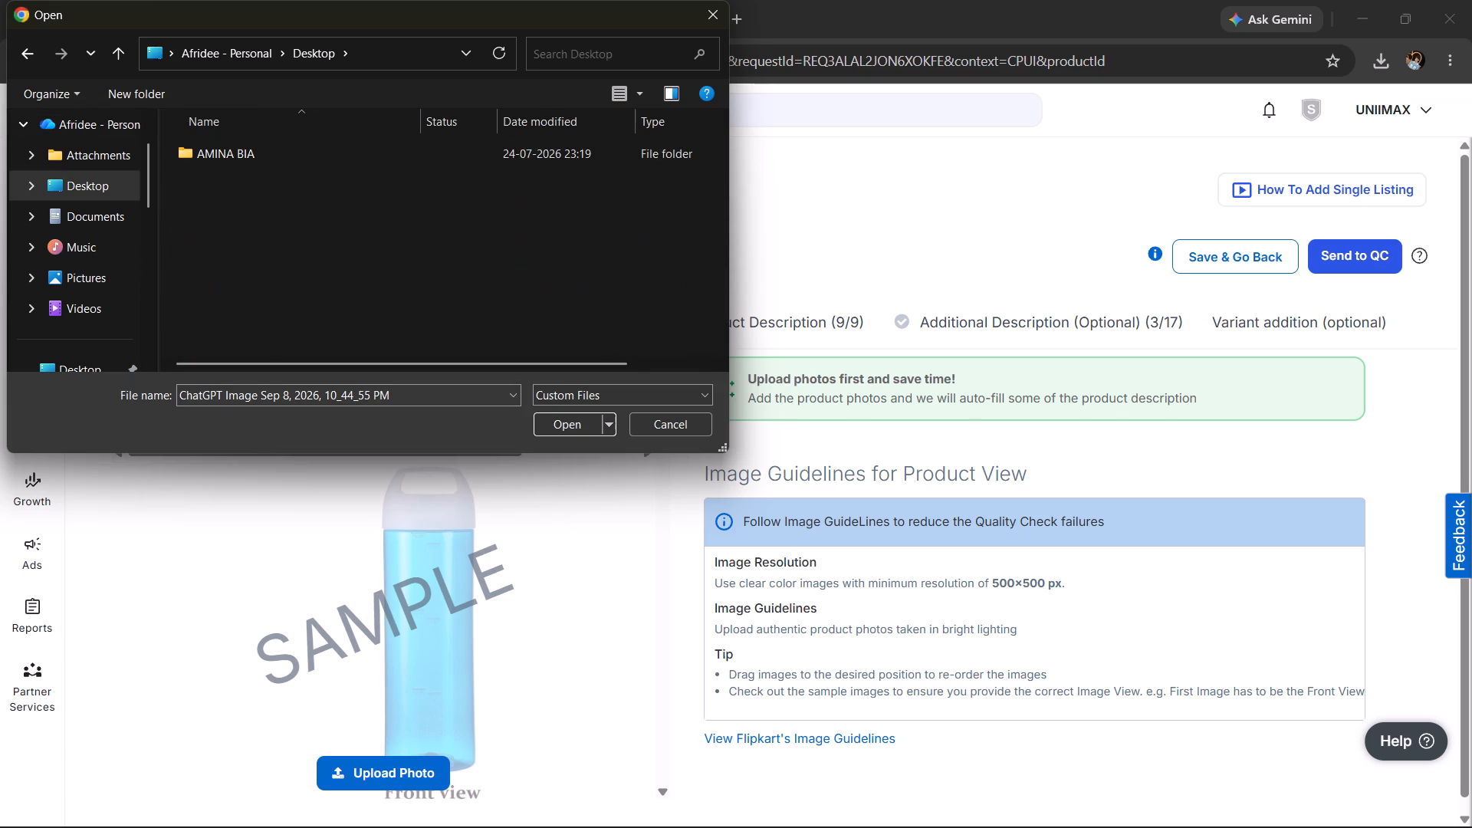
{"action": "left_click", "coordinate": [315, 109]}
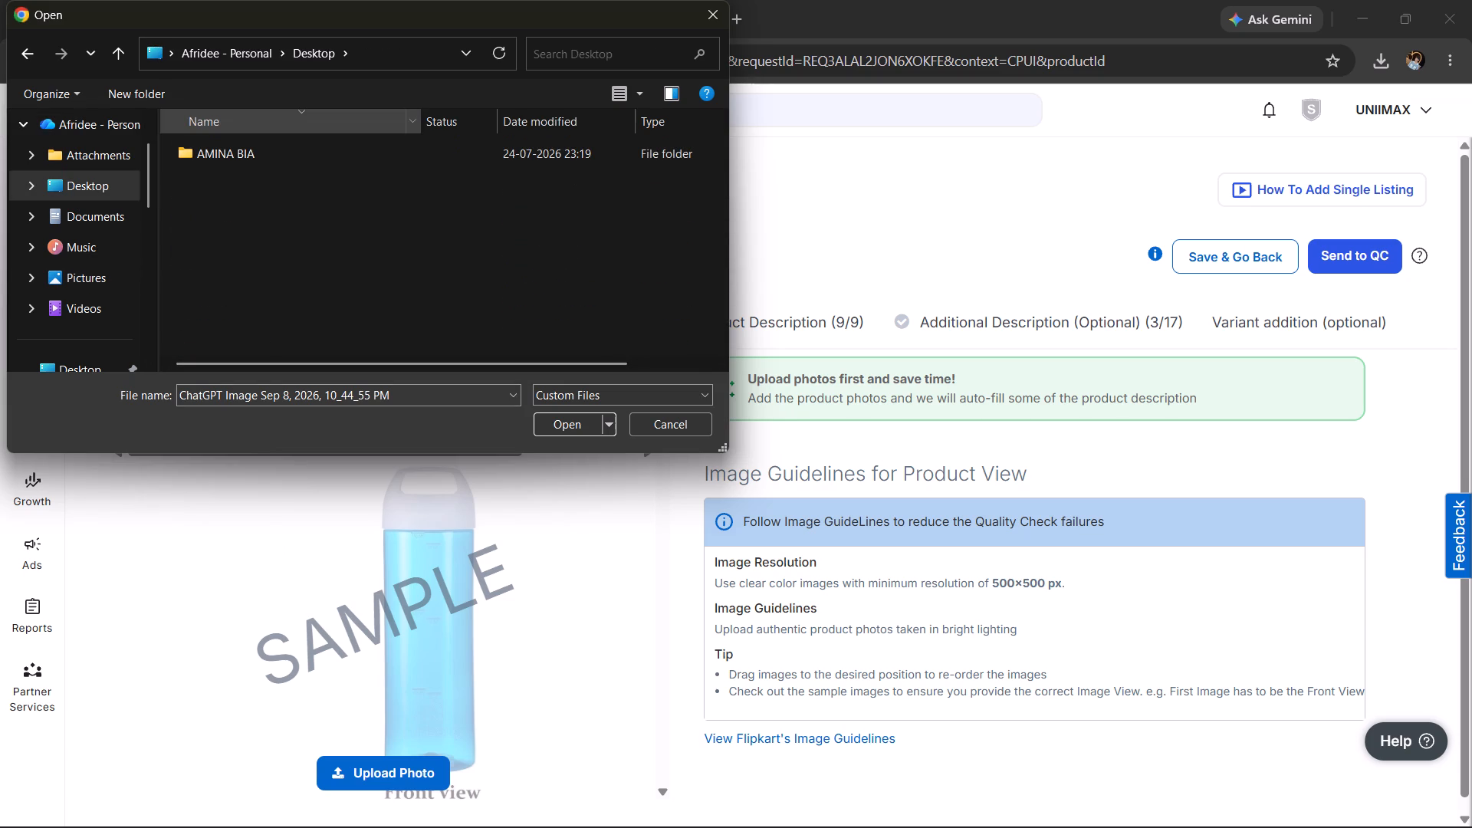
{"action": "double_click", "coordinate": [315, 109]}
{"action": "double_click", "coordinate": [315, 109]}
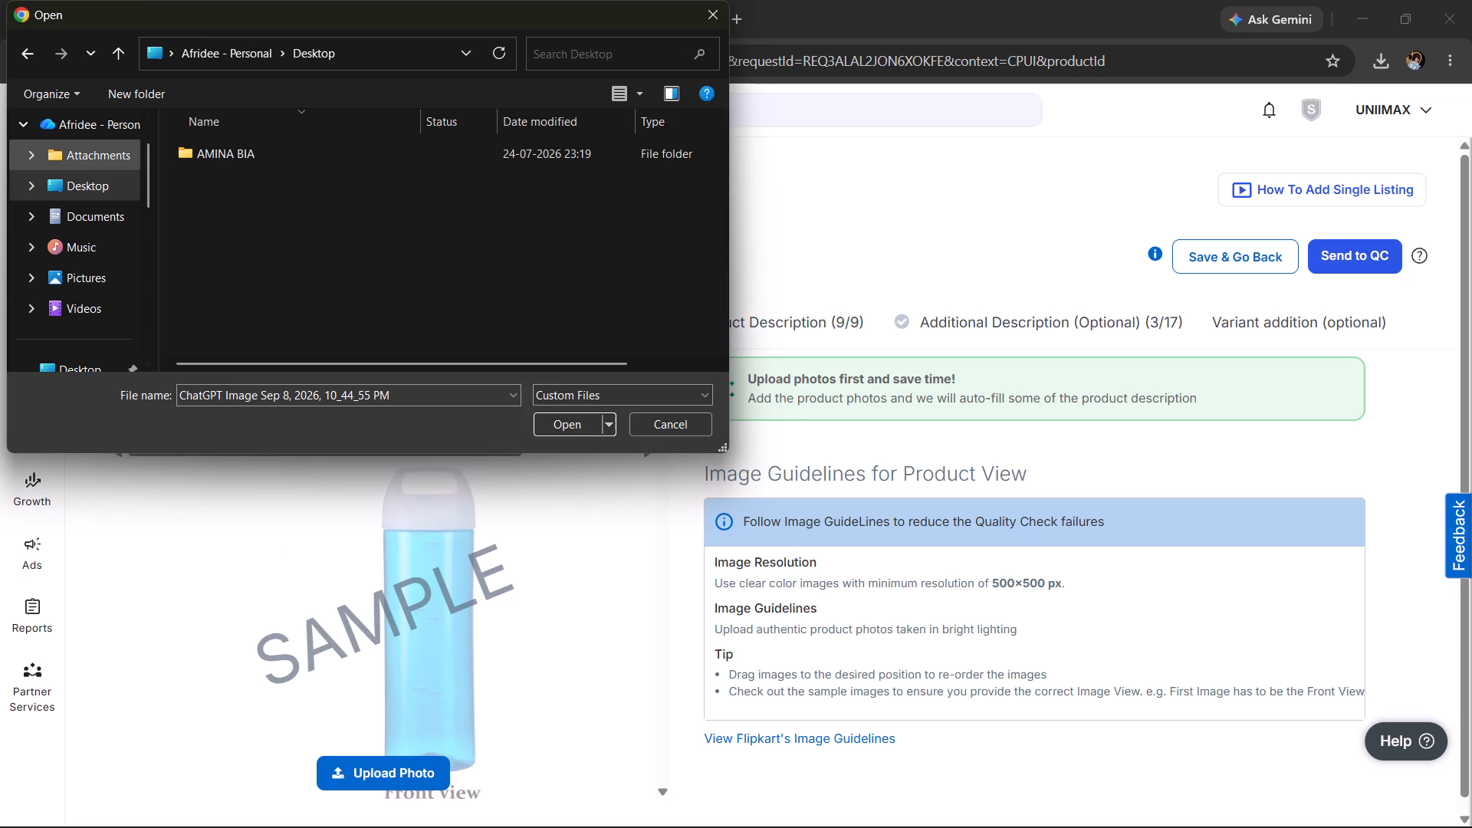
{"action": "left_click", "coordinate": [106, 120]}
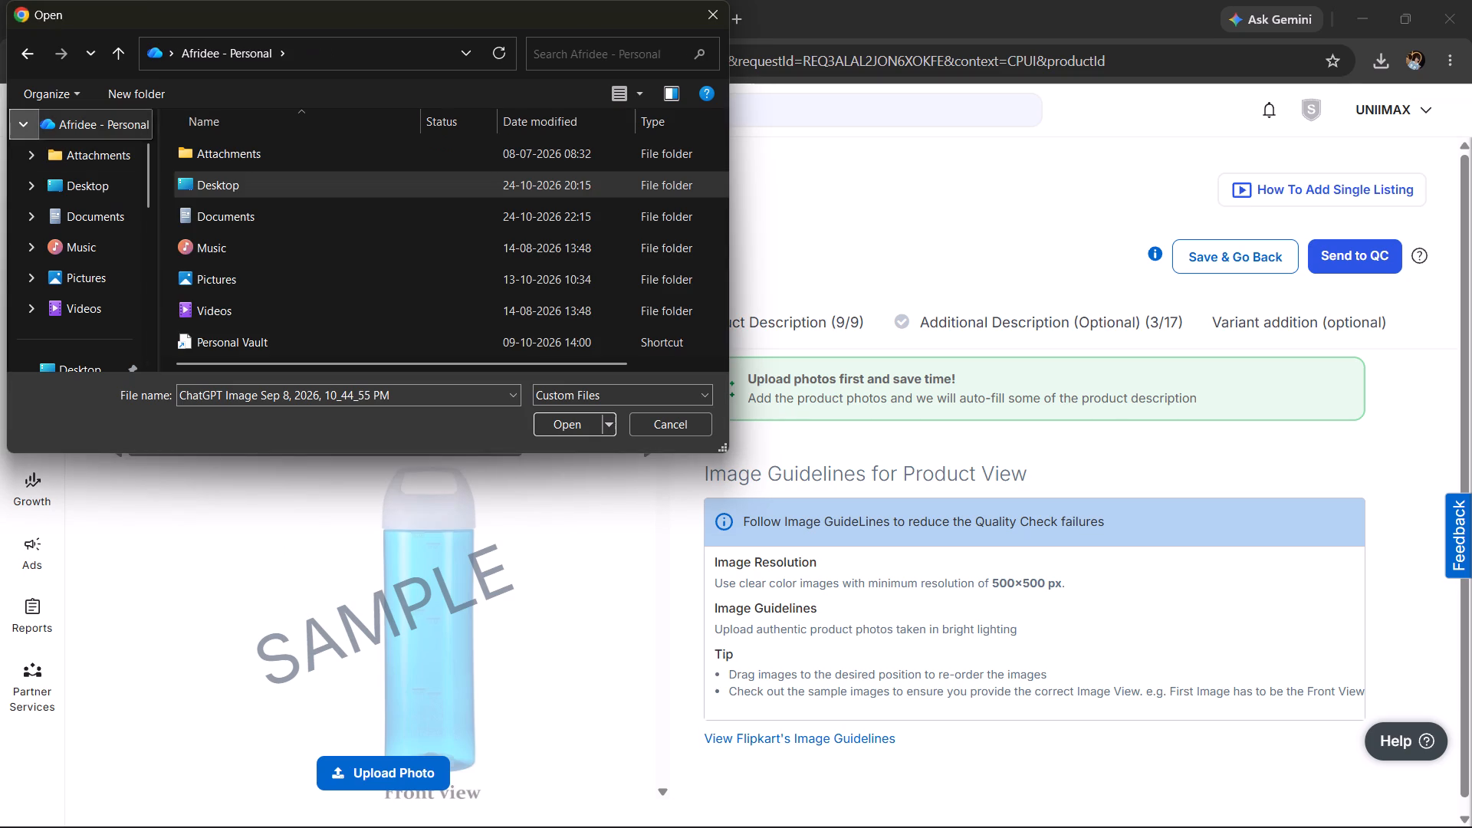
{"action": "left_click", "coordinate": [59, 123]}
{"action": "left_click", "coordinate": [39, 117]}
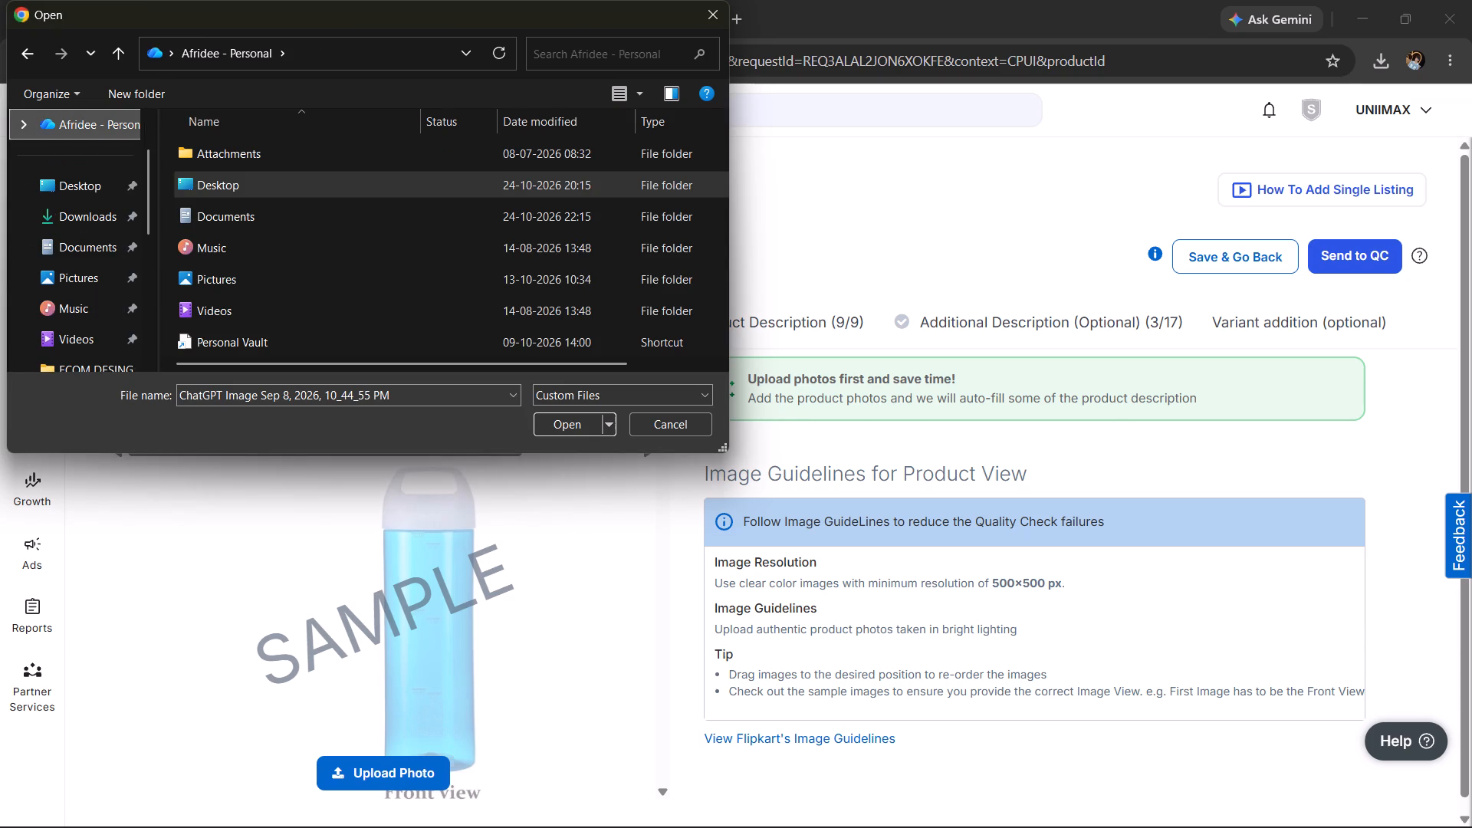
{"action": "left_click", "coordinate": [39, 117]}
{"action": "left_click", "coordinate": [39, 117]}
{"action": "left_click", "coordinate": [39, 117]}
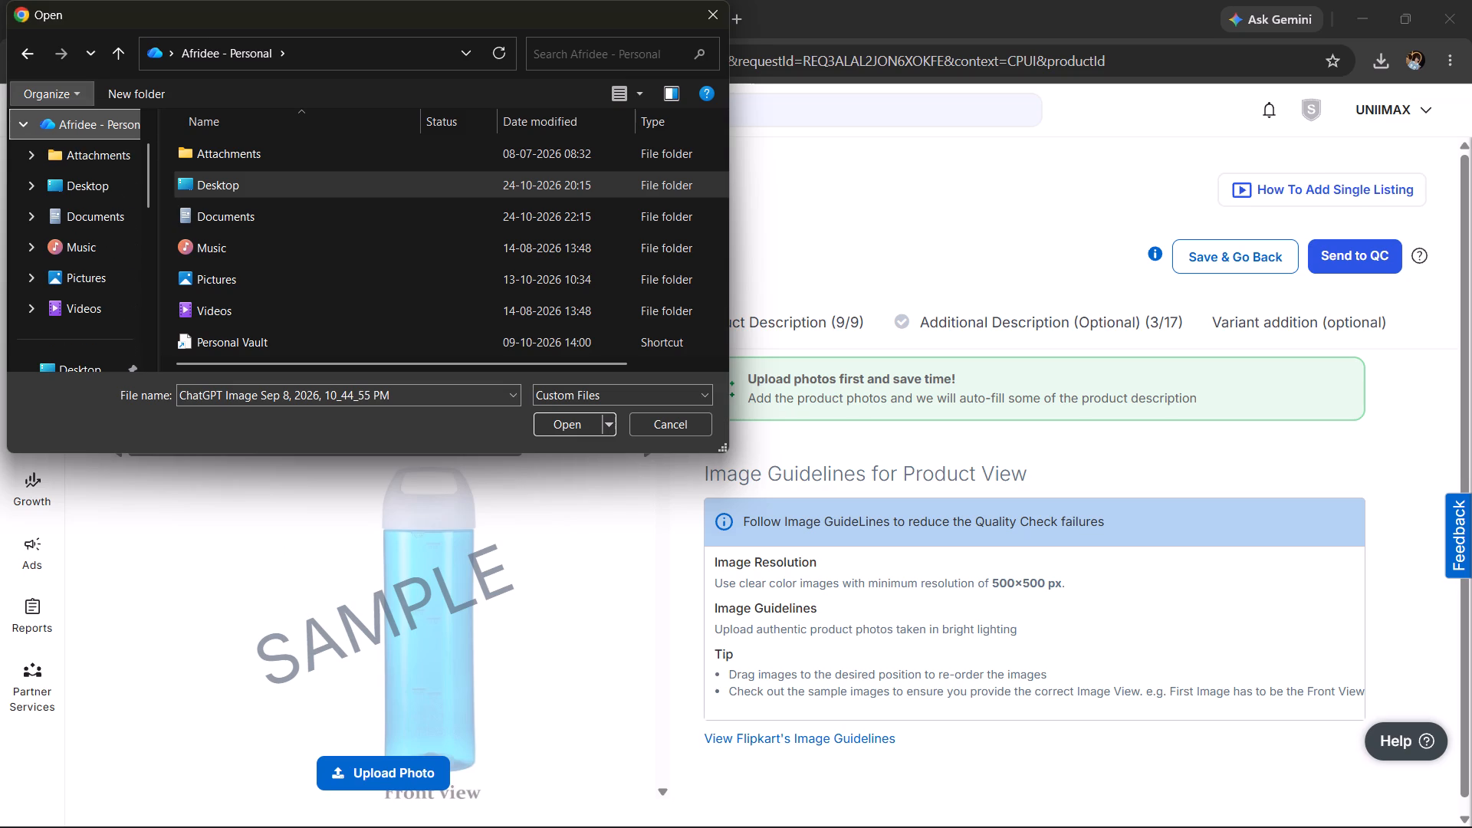
{"action": "left_click", "coordinate": [103, 188]}
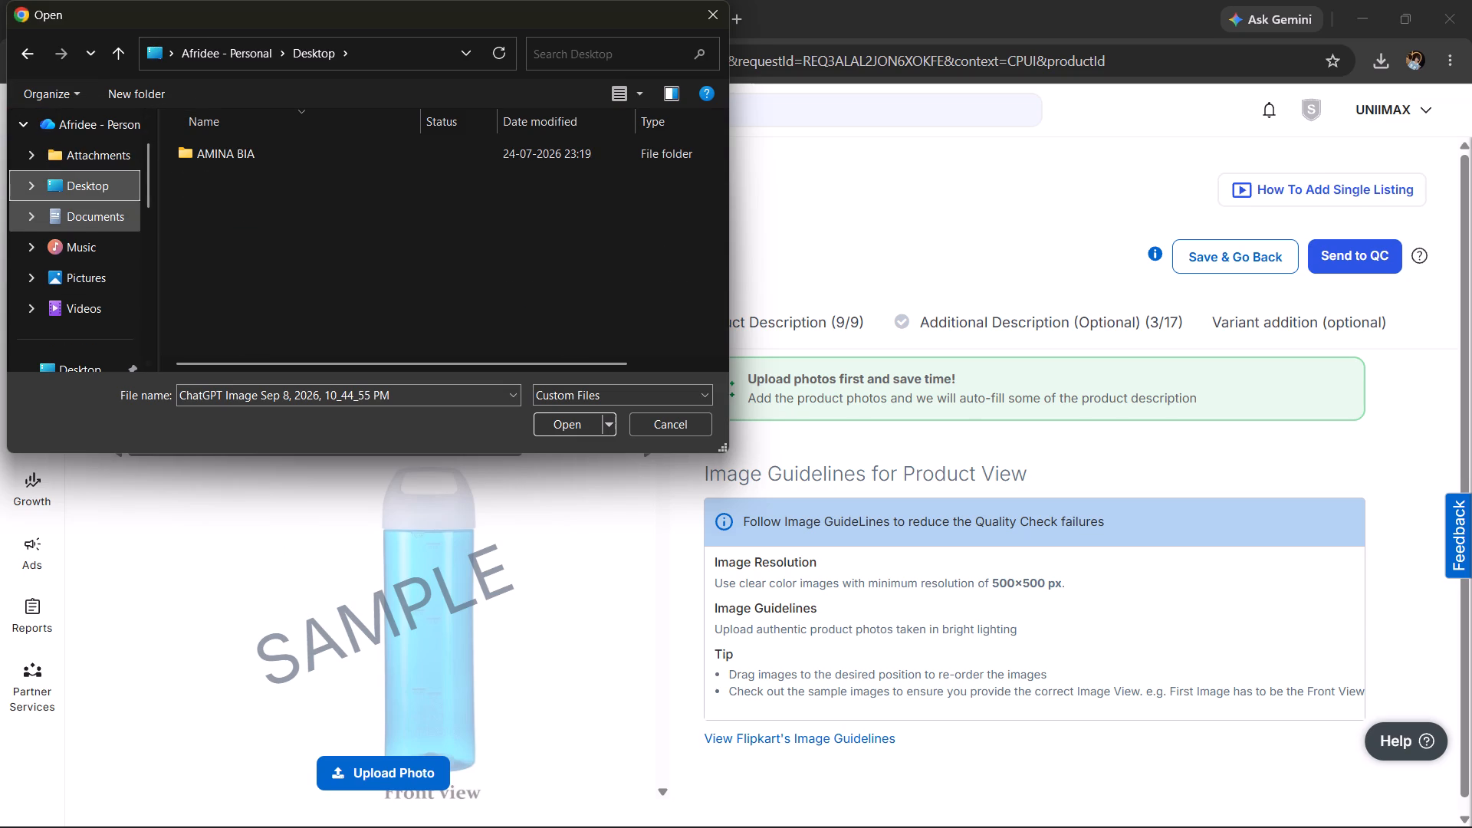
Check the Documents folder and its Wallpaper subfolder for a bottle photo, and close the file picker without choosing one.
{"action": "left_click", "coordinate": [92, 215]}
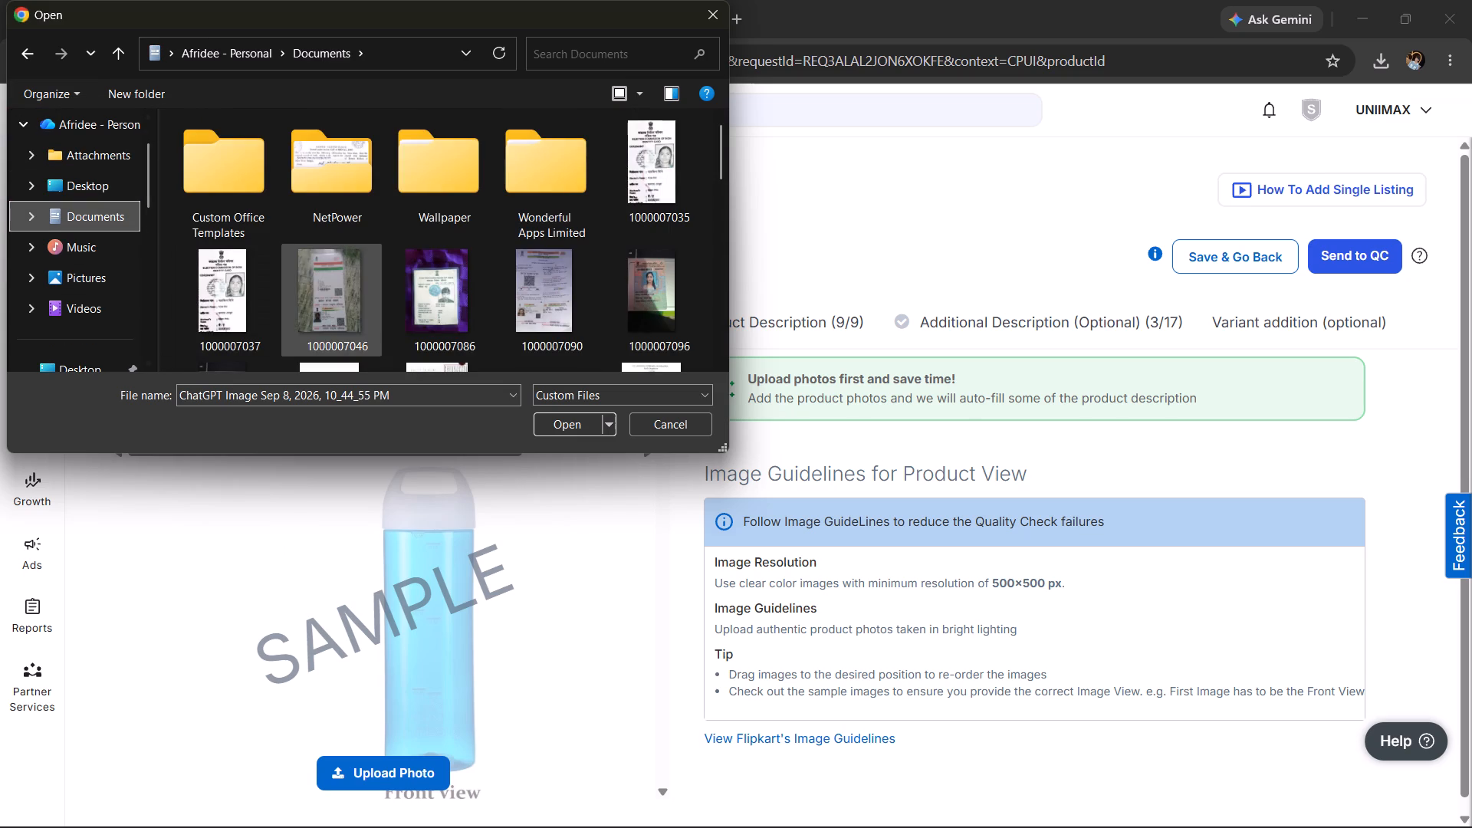
{"action": "left_click", "coordinate": [202, 172]}
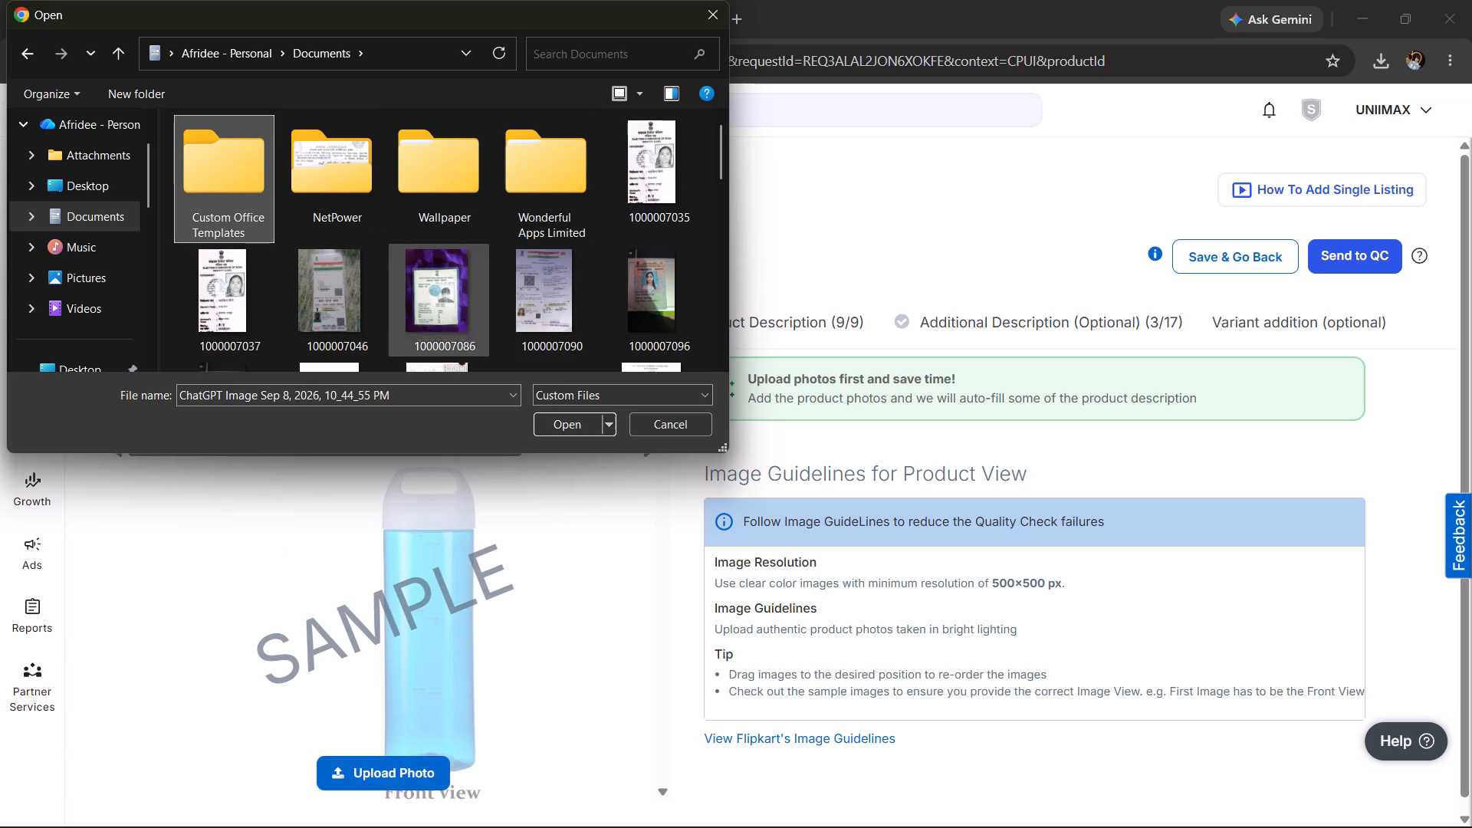
{"action": "double_click", "coordinate": [458, 203]}
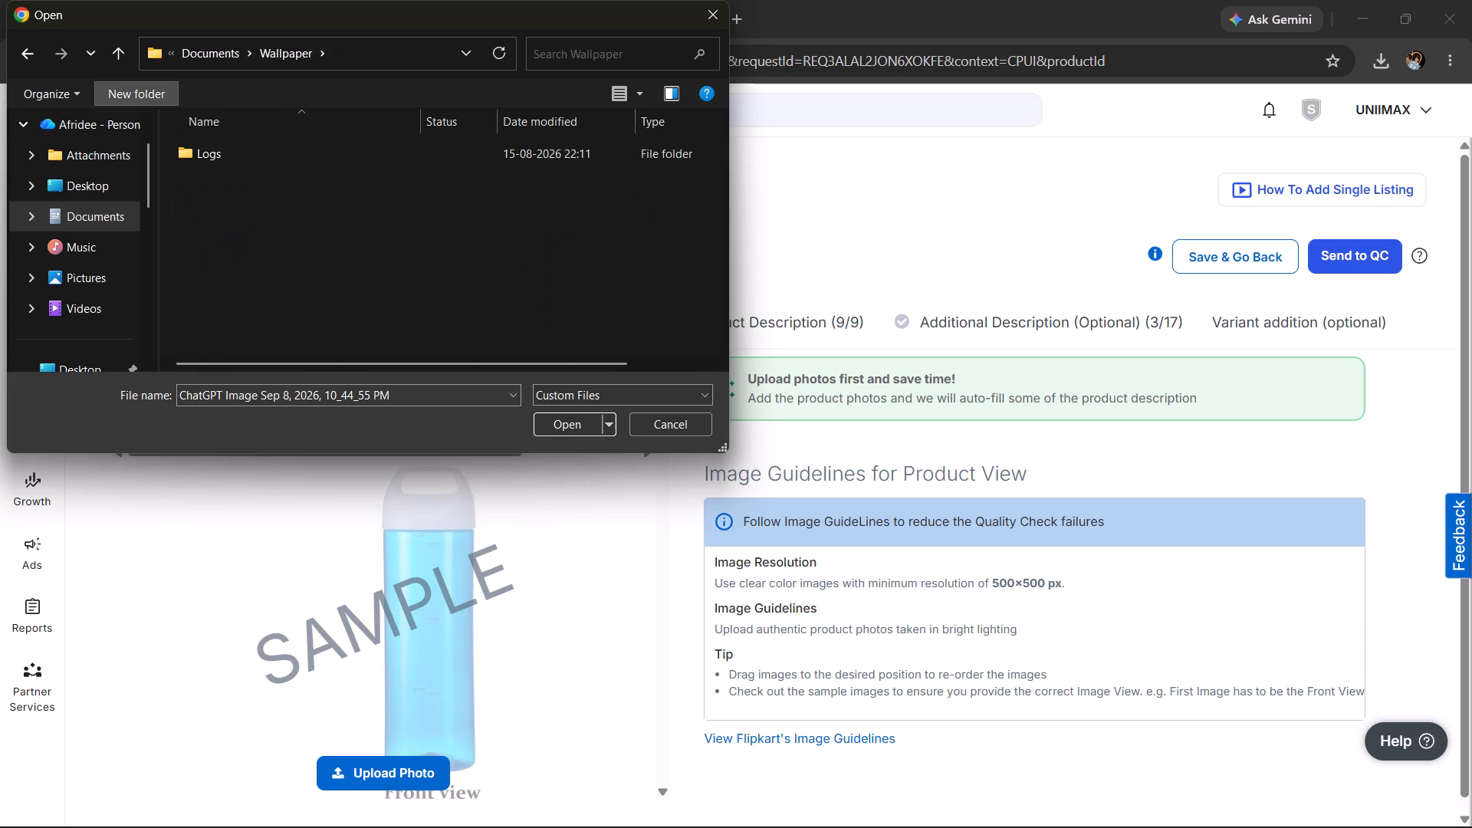
{"action": "left_click", "coordinate": [33, 54]}
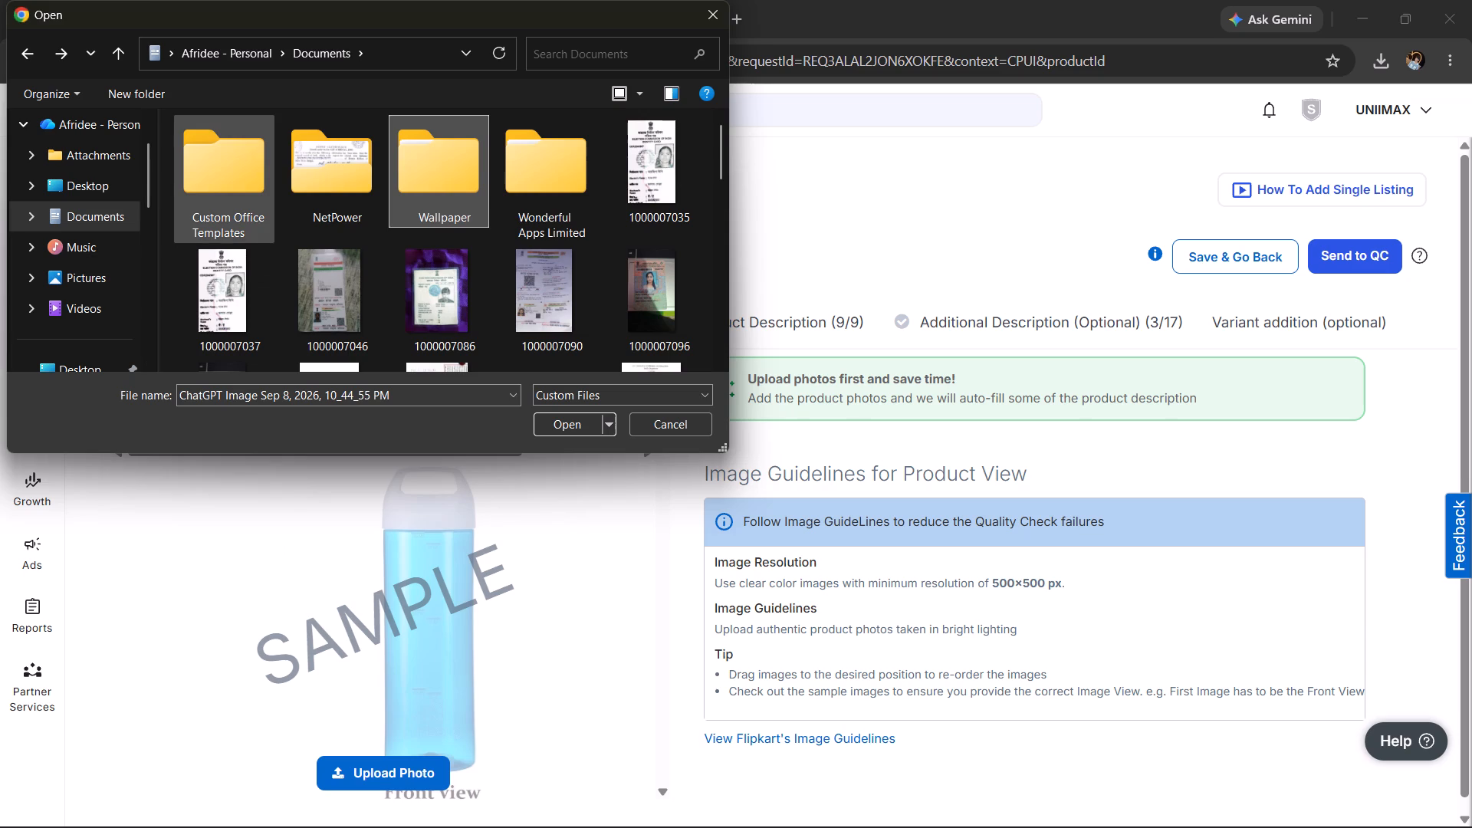
{"action": "left_click", "coordinate": [698, 15]}
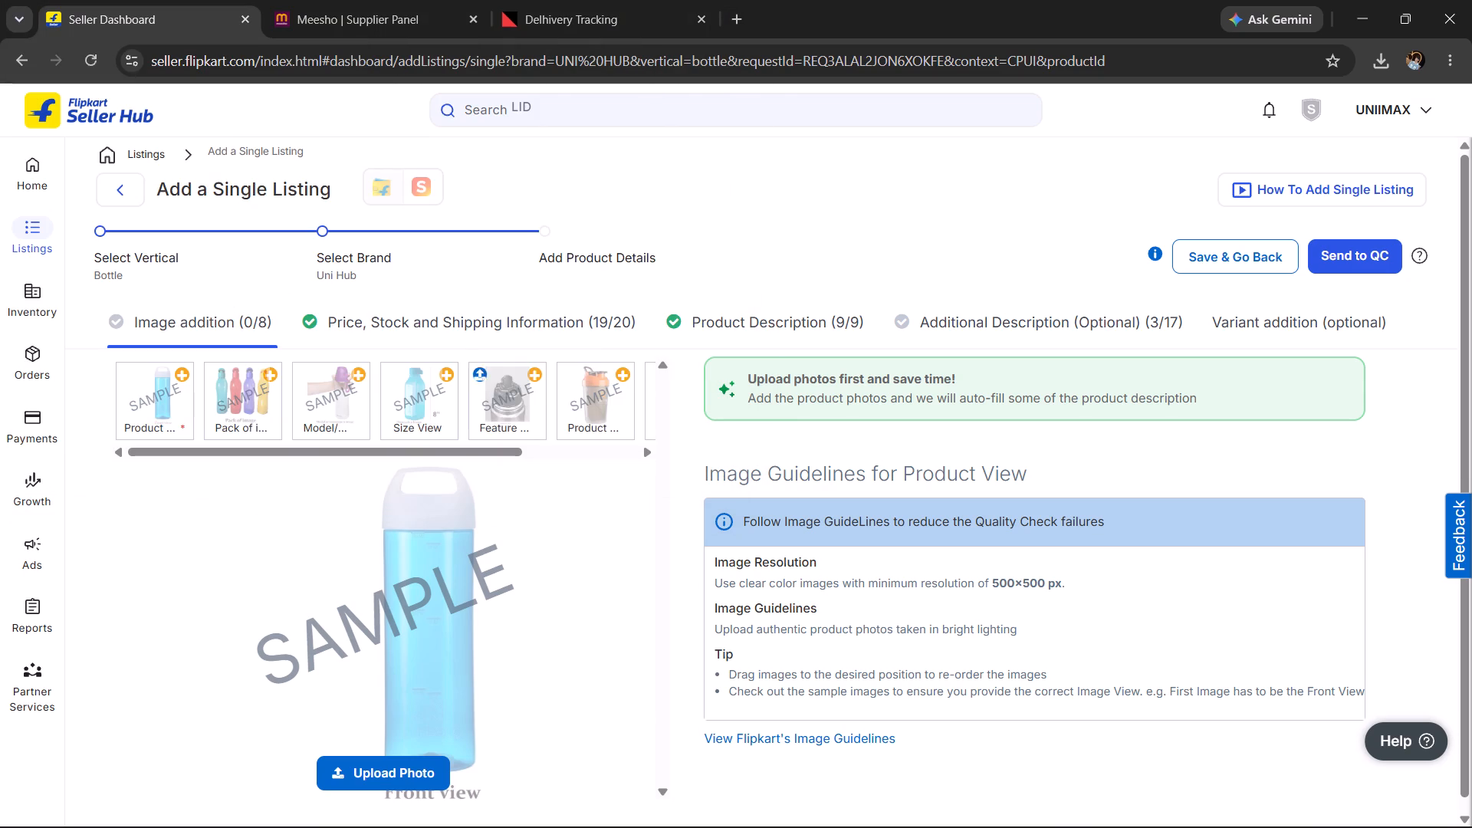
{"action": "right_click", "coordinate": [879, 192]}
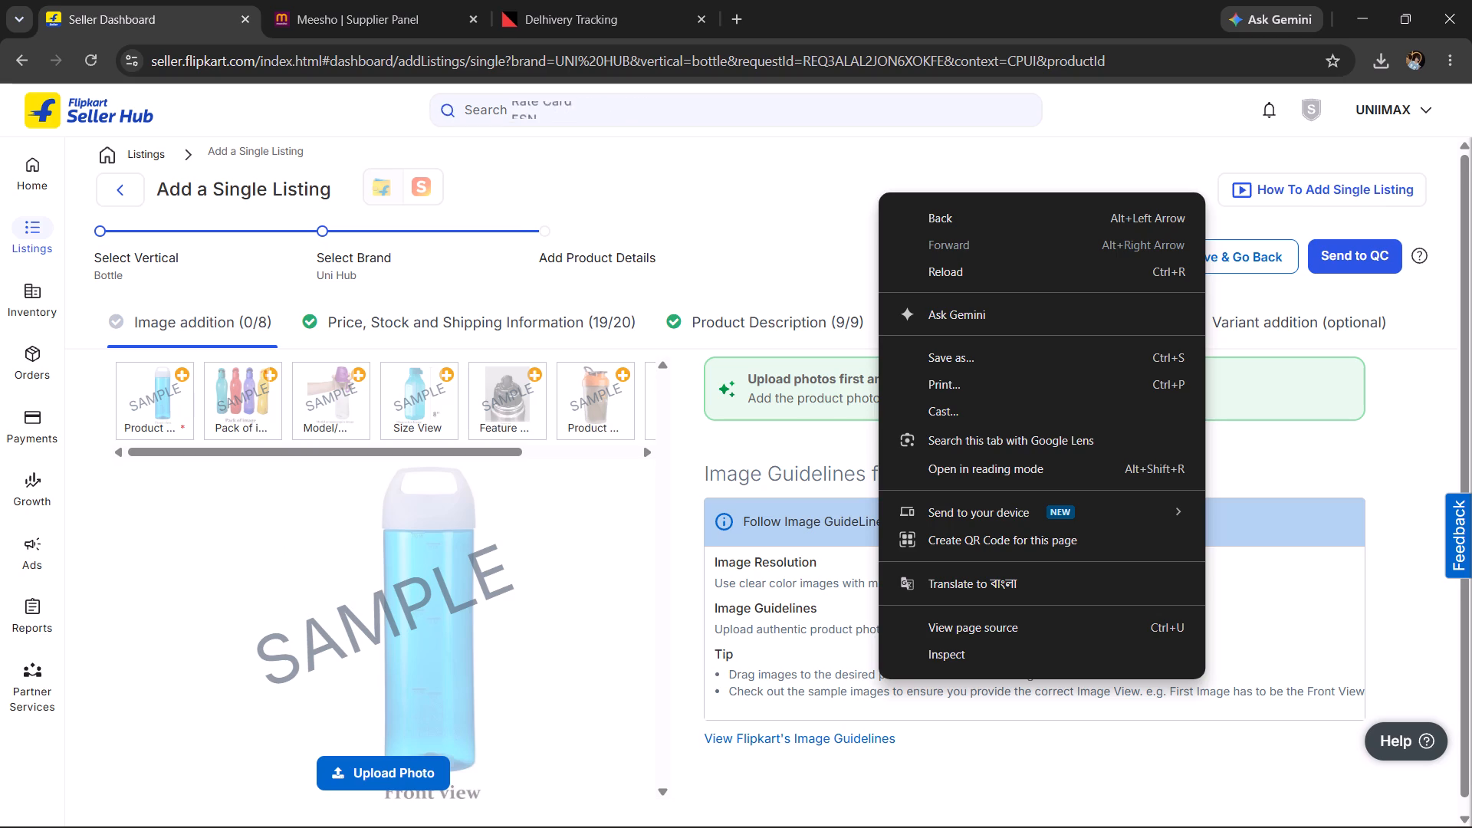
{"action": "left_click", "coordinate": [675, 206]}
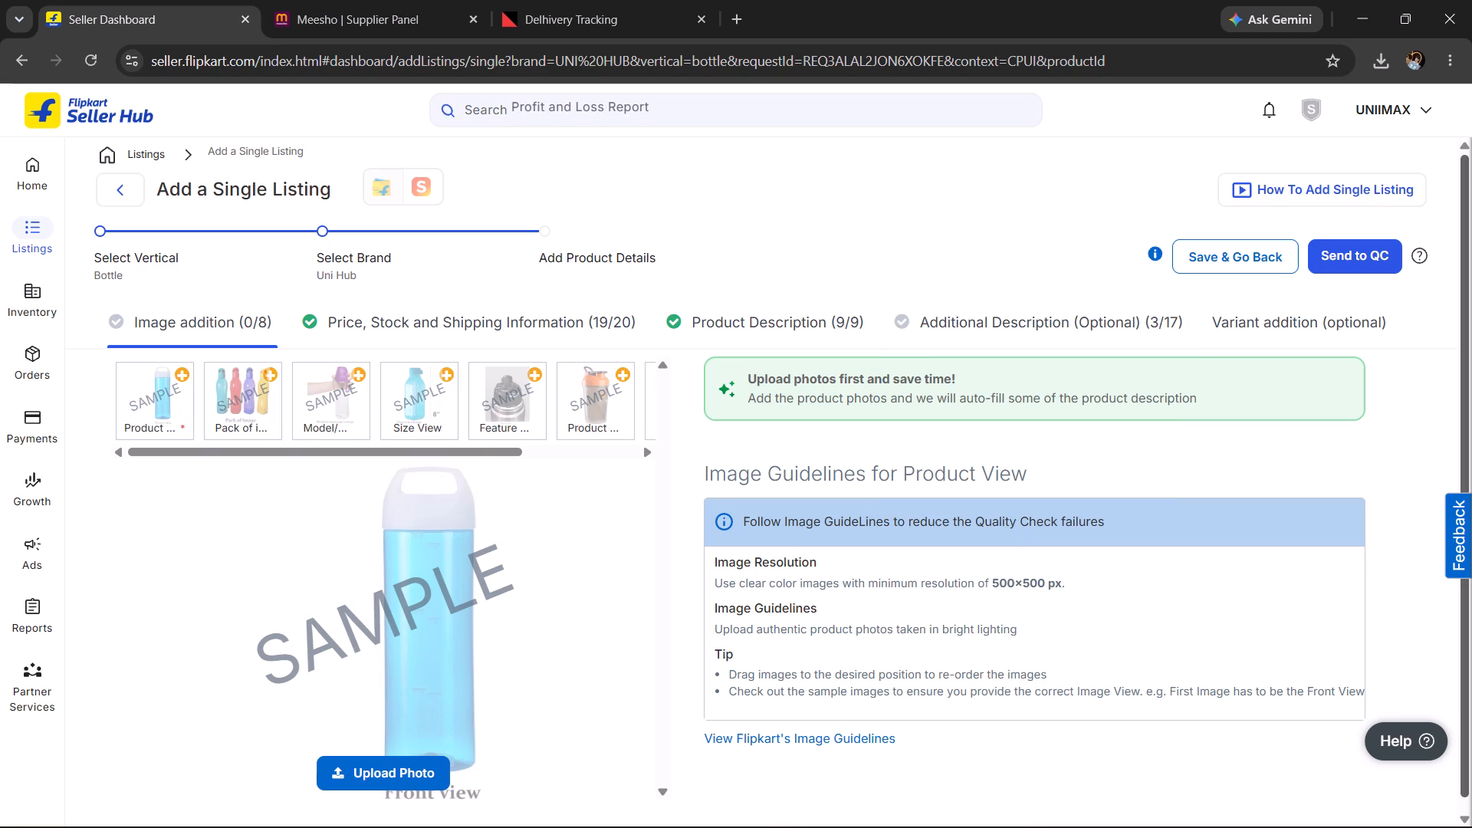
Save the draft bottle listing and go back to the listings in progress.
{"action": "left_click", "coordinate": [1269, 258]}
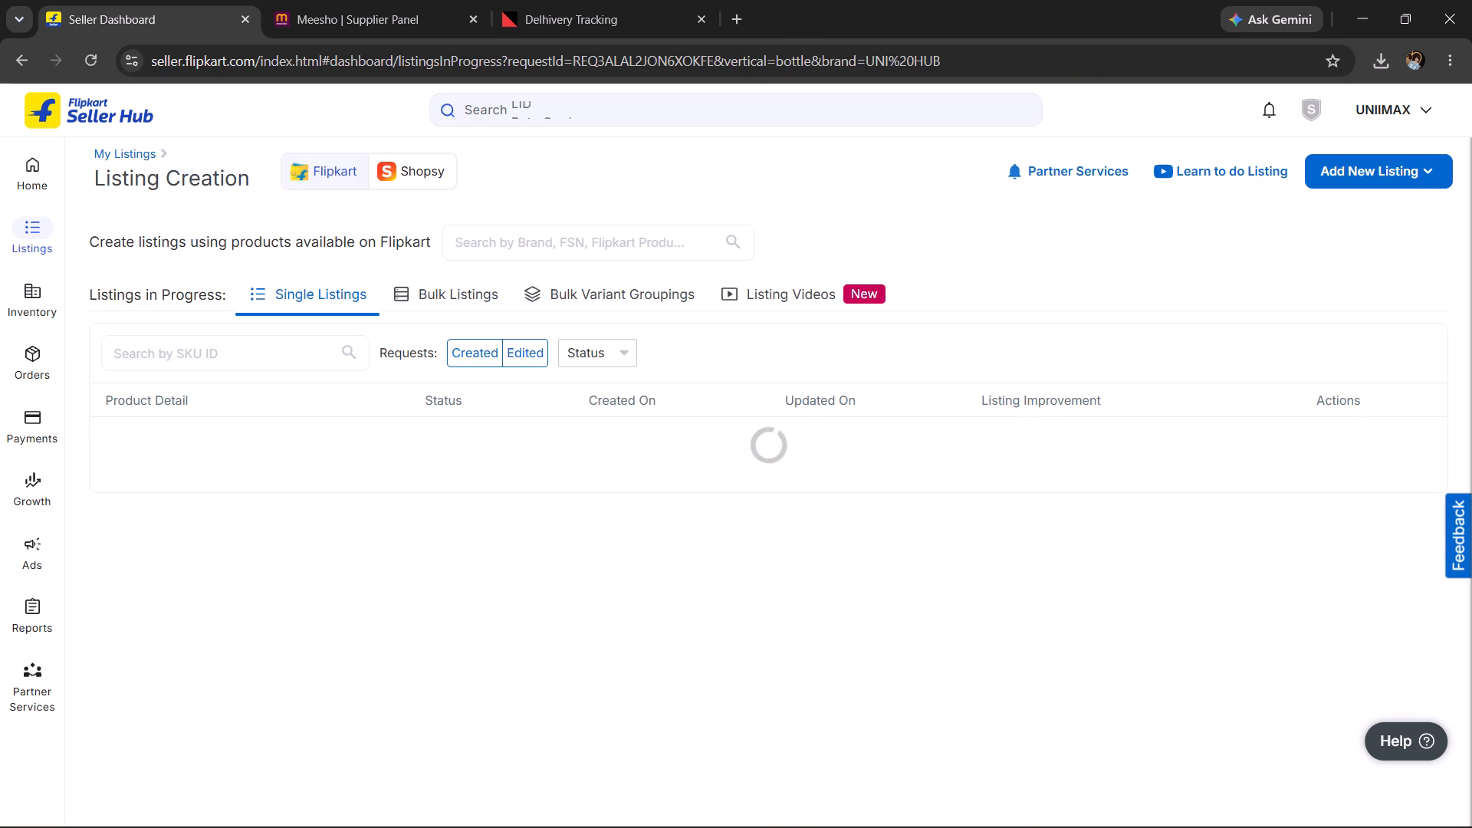
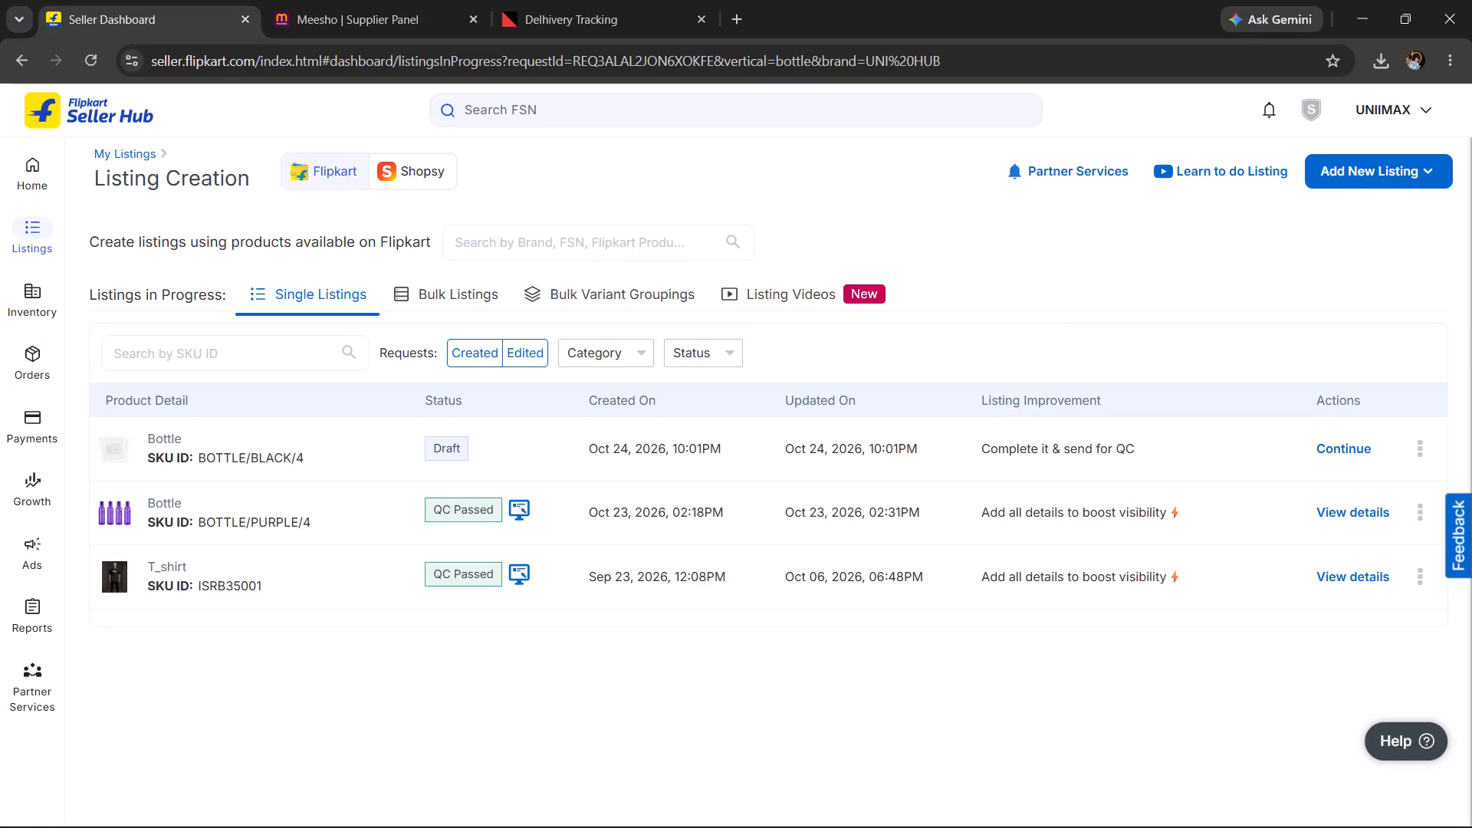
Check the single listings in progress for Shopsy and switch back to the Flipkart ones.
{"action": "left_click", "coordinate": [412, 182]}
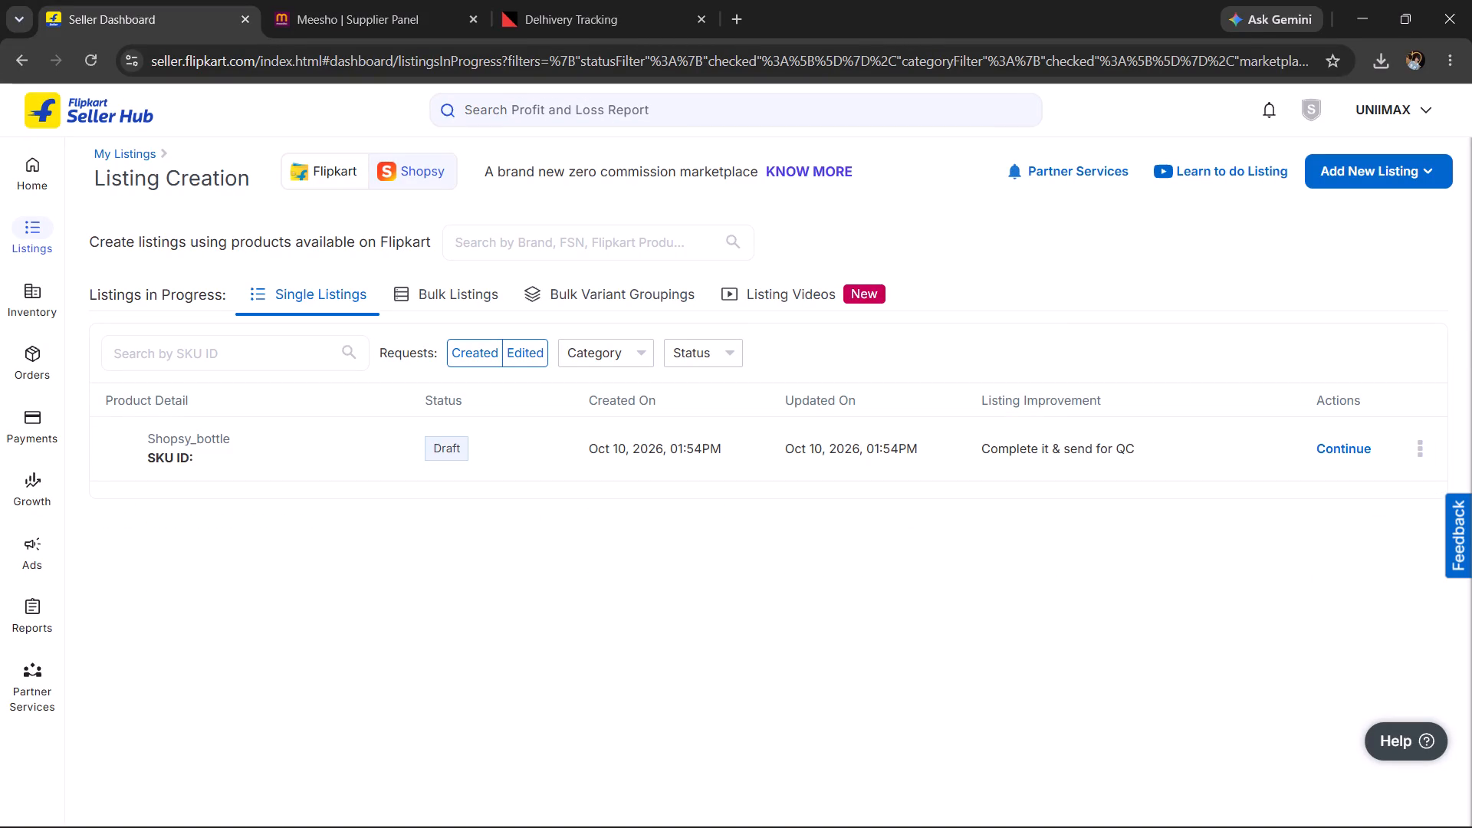
{"action": "scroll", "coordinate": [465, 186], "scroll_direction": "left", "scroll_amount": 2}
{"action": "scroll", "coordinate": [209, 116], "scroll_direction": "right", "scroll_amount": 2}
{"action": "right_click", "coordinate": [209, 116]}
{"action": "left_click_drag", "start_coordinate": [209, 116], "coordinate": [1394, 540]}
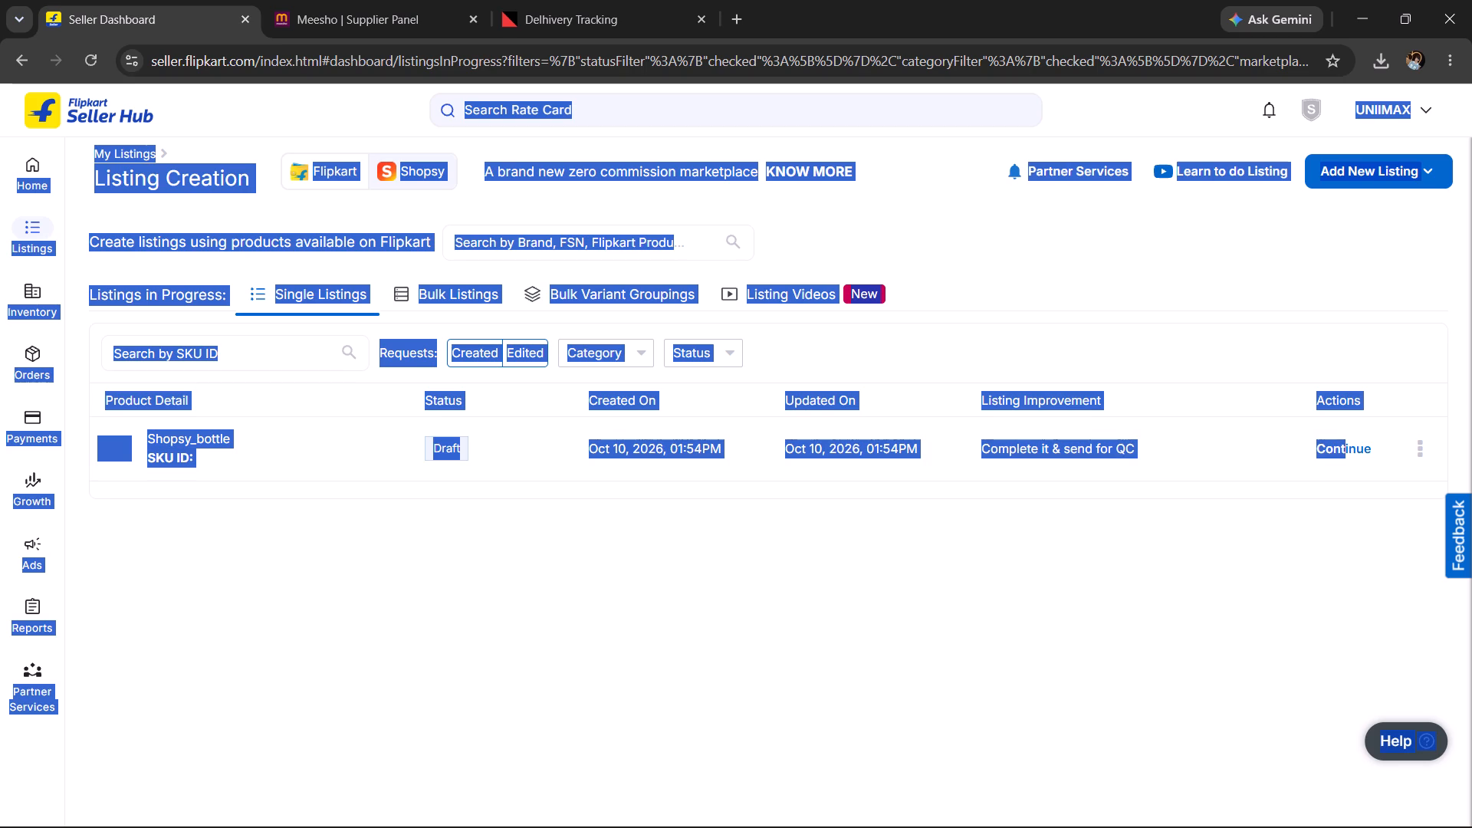
{"action": "left_click_drag", "start_coordinate": [1394, 540], "coordinate": [1141, 586]}
{"action": "left_click", "coordinate": [1141, 586]}
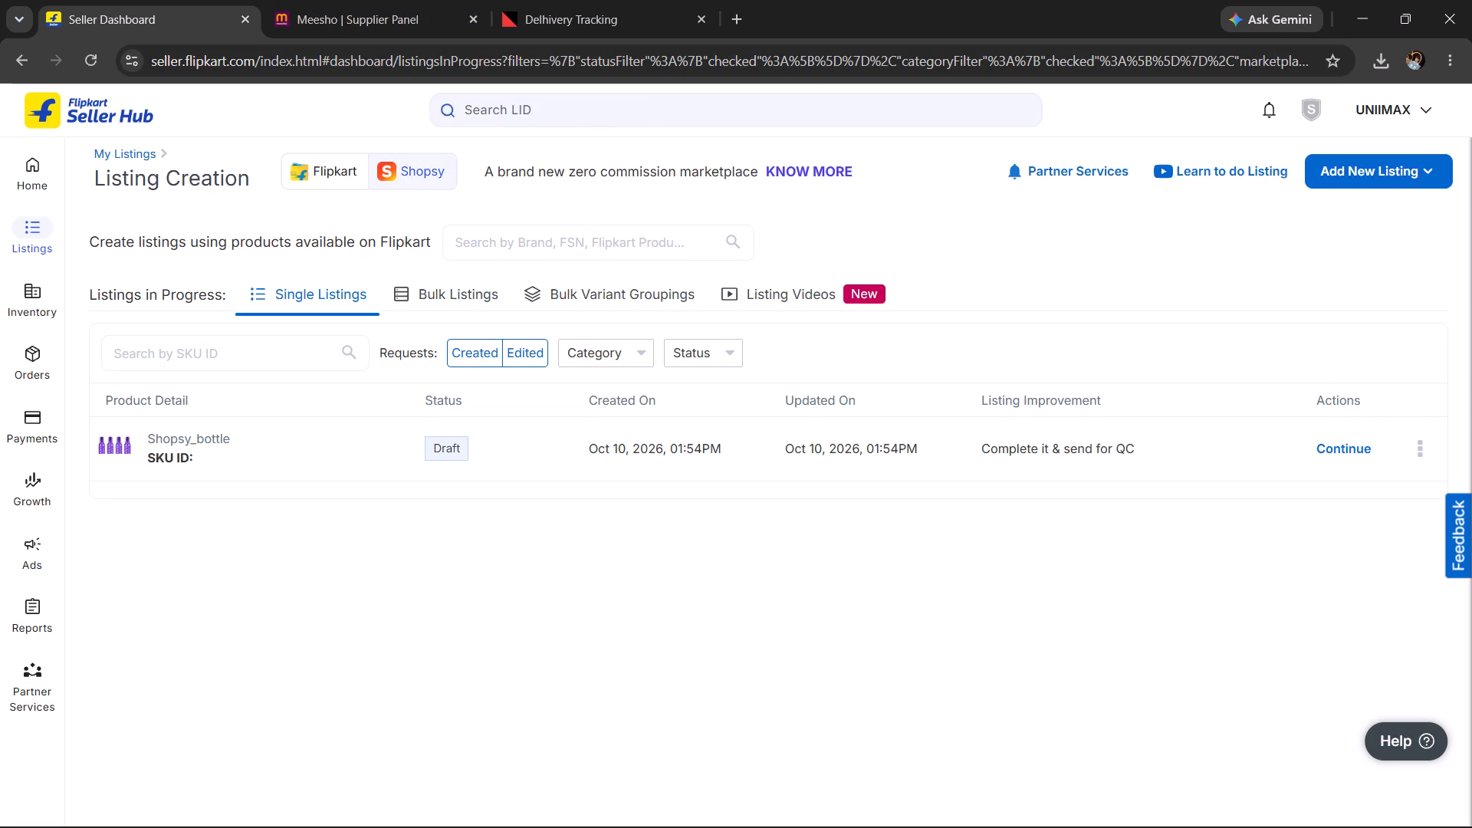
{"action": "left_click", "coordinate": [344, 178]}
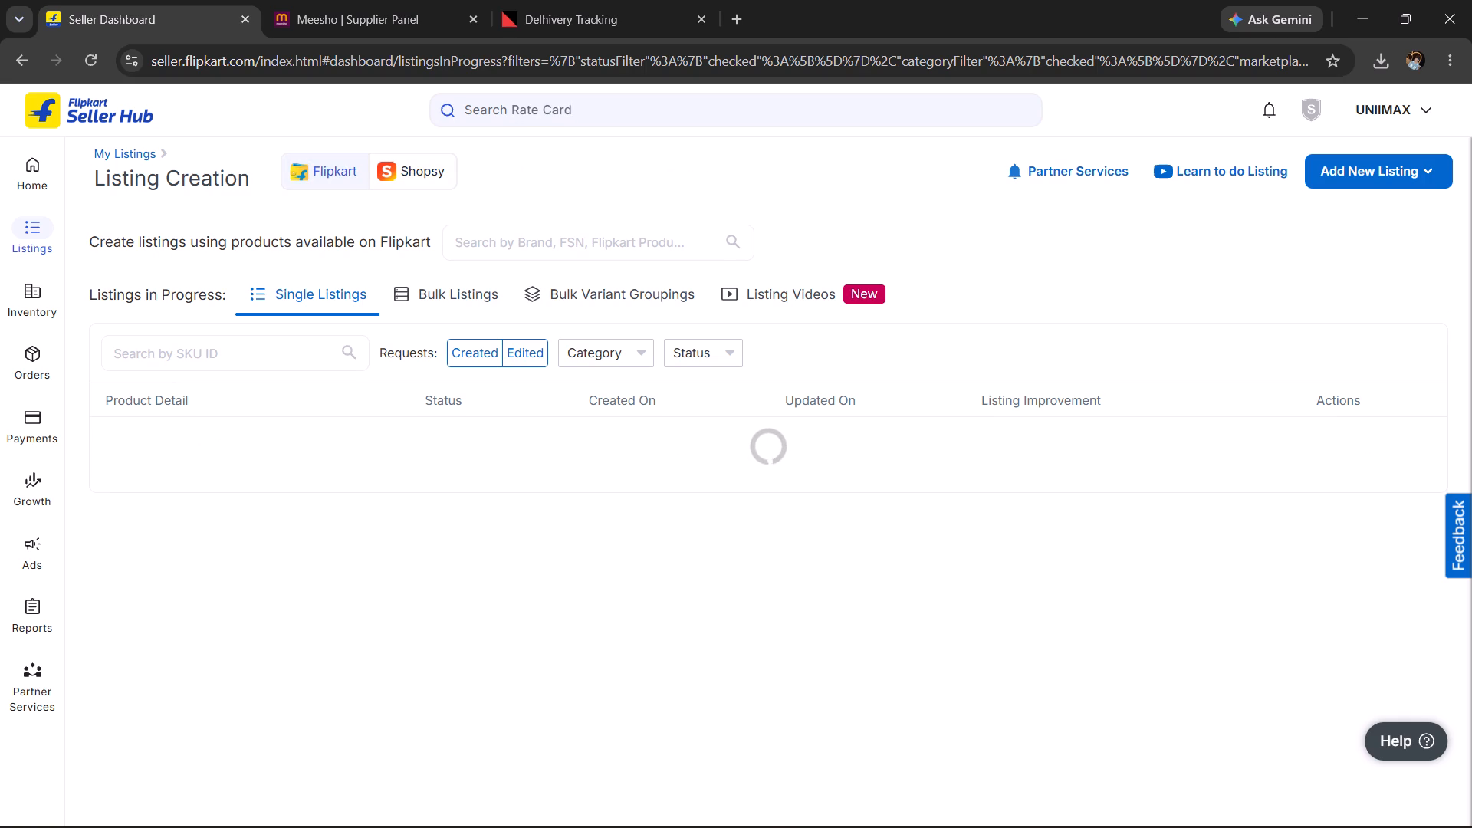
Delete the draft Shopsy_bottle listing from the Shopsy listings in progress.
{"action": "left_click", "coordinate": [417, 179]}
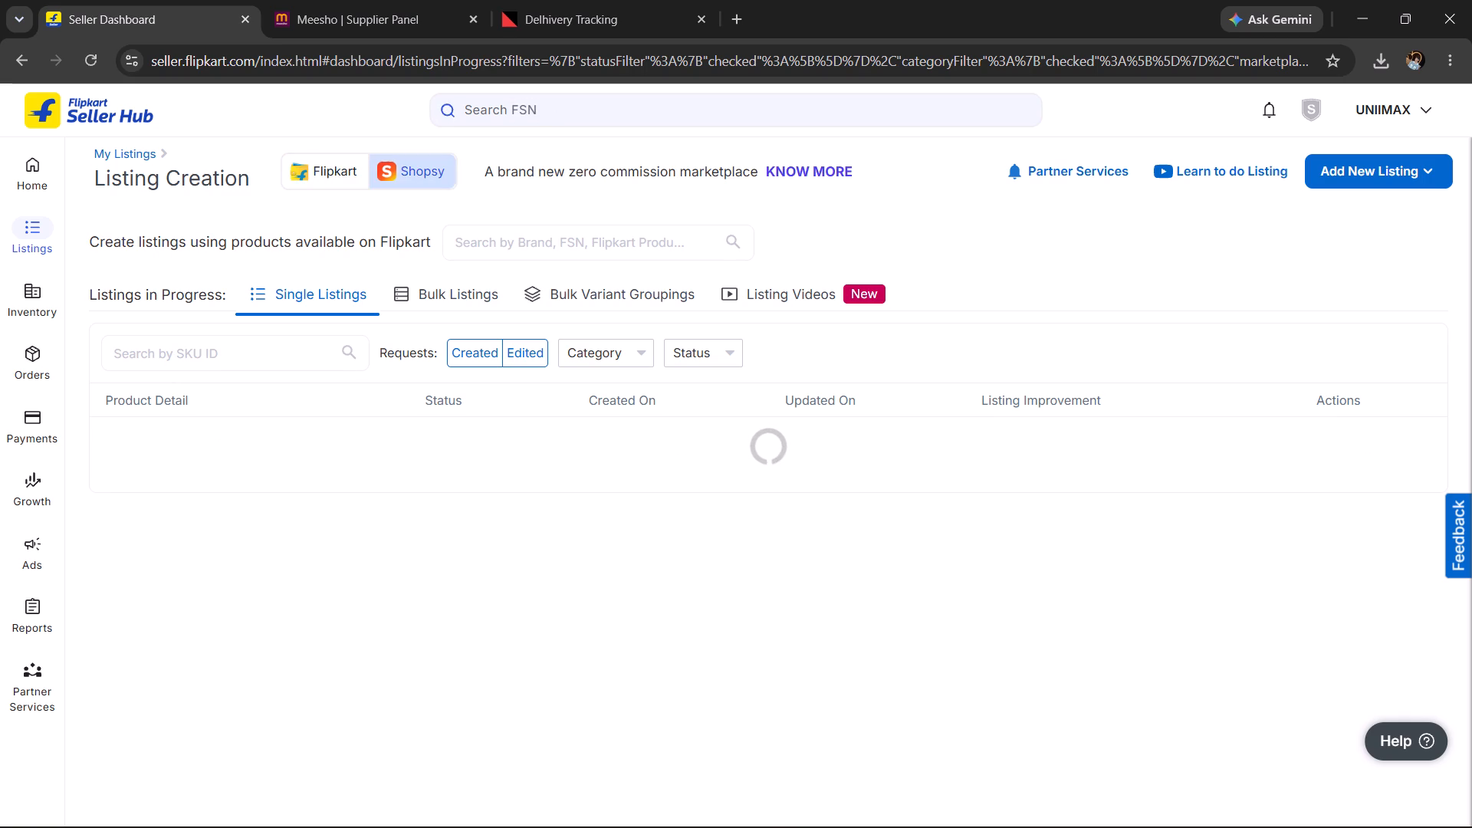
{"action": "scroll", "coordinate": [747, 420], "scroll_direction": "left", "scroll_amount": 1}
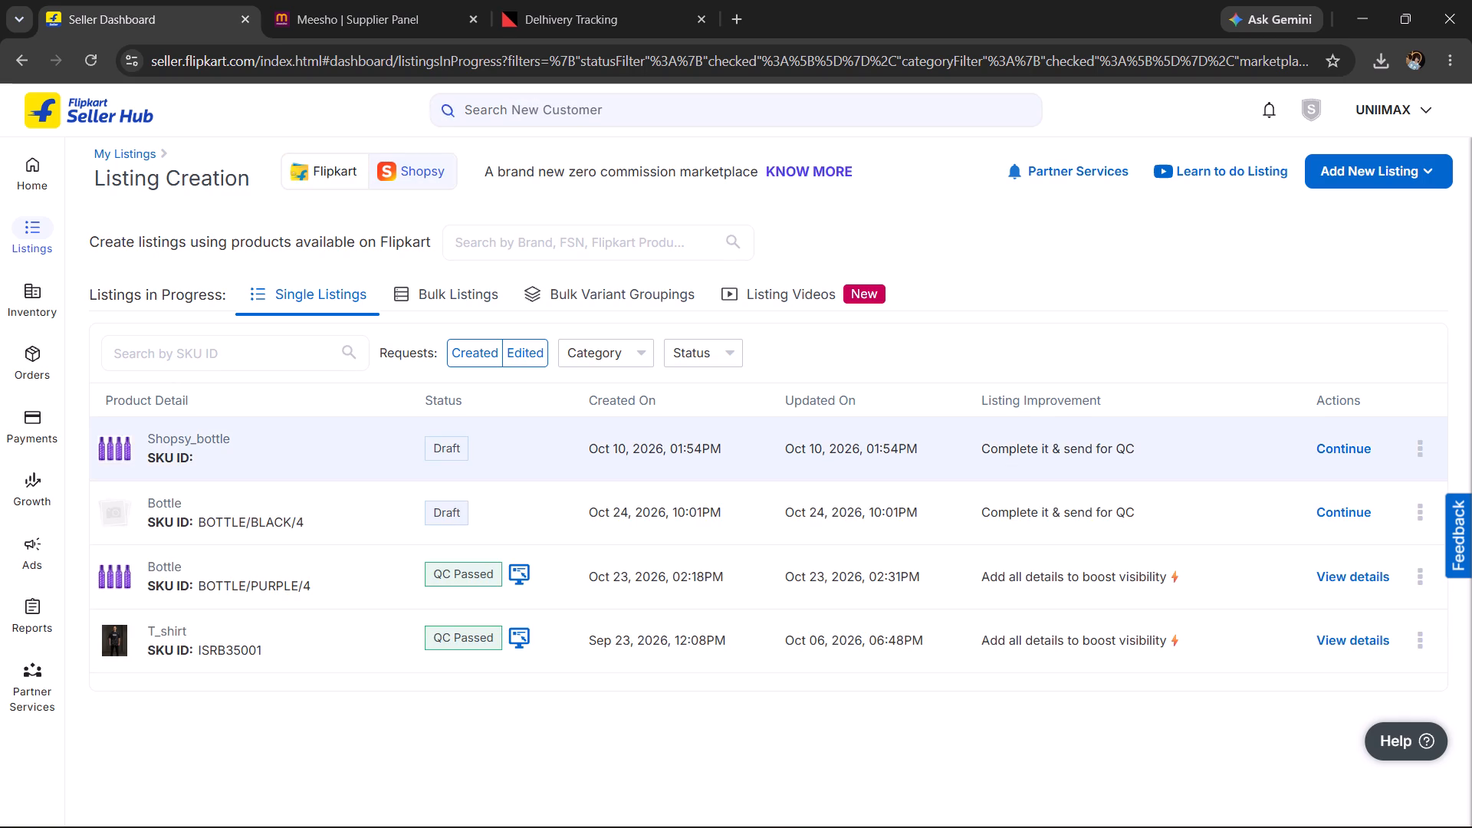
{"action": "scroll", "coordinate": [747, 420], "scroll_direction": "left", "scroll_amount": 1}
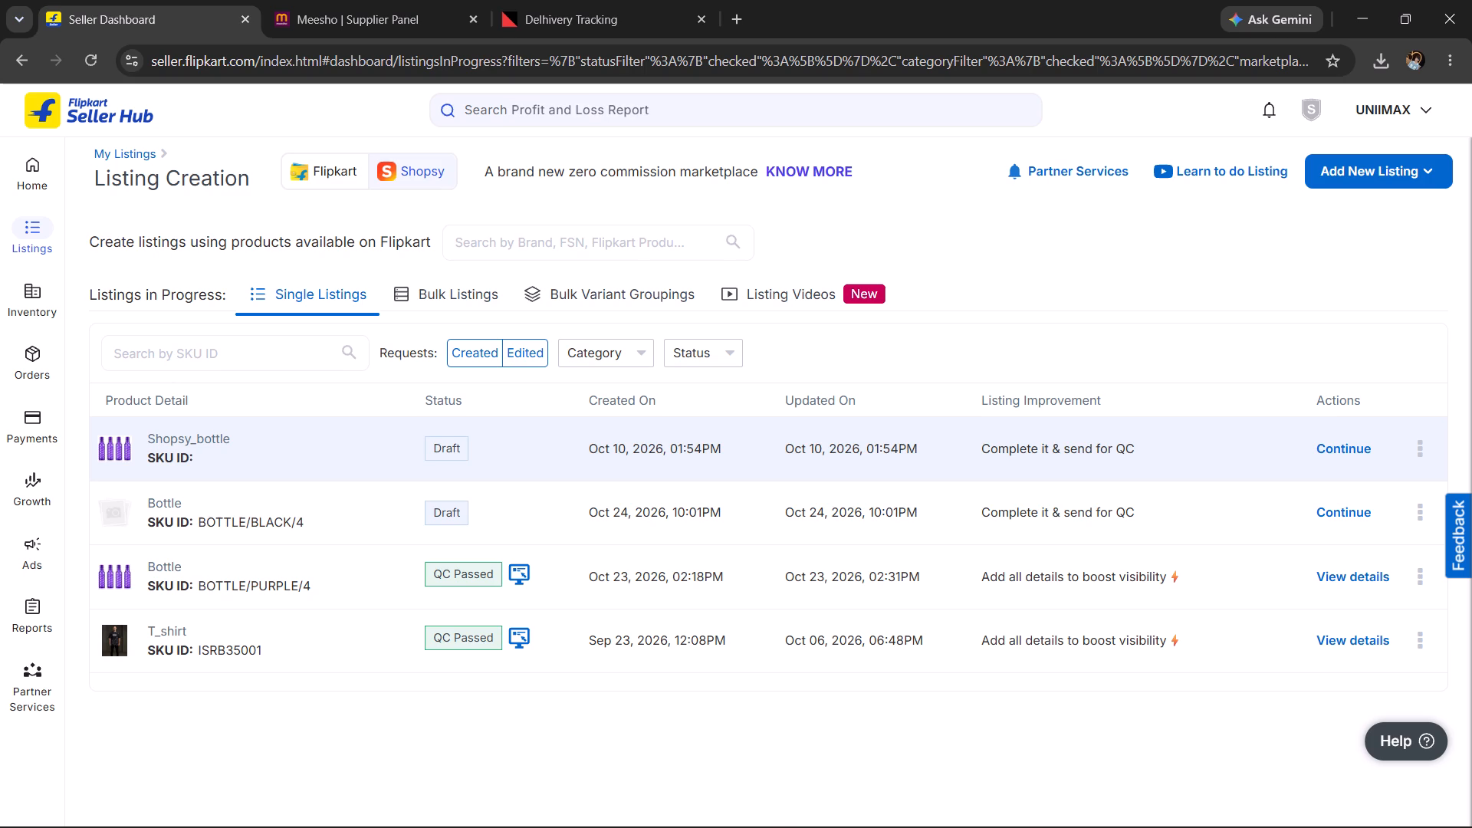
{"action": "left_click", "coordinate": [1421, 449]}
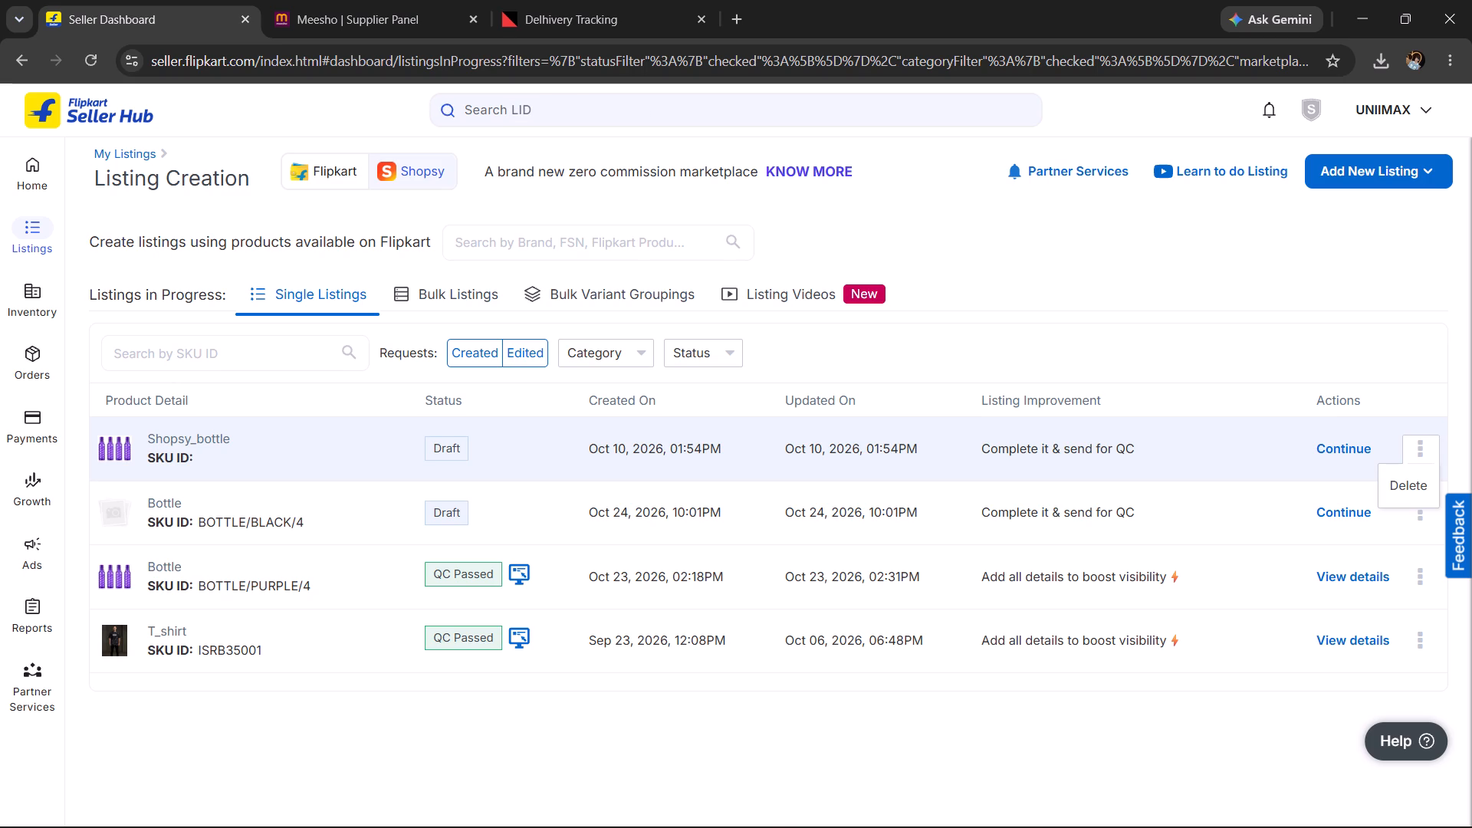
{"action": "left_click", "coordinate": [1414, 478]}
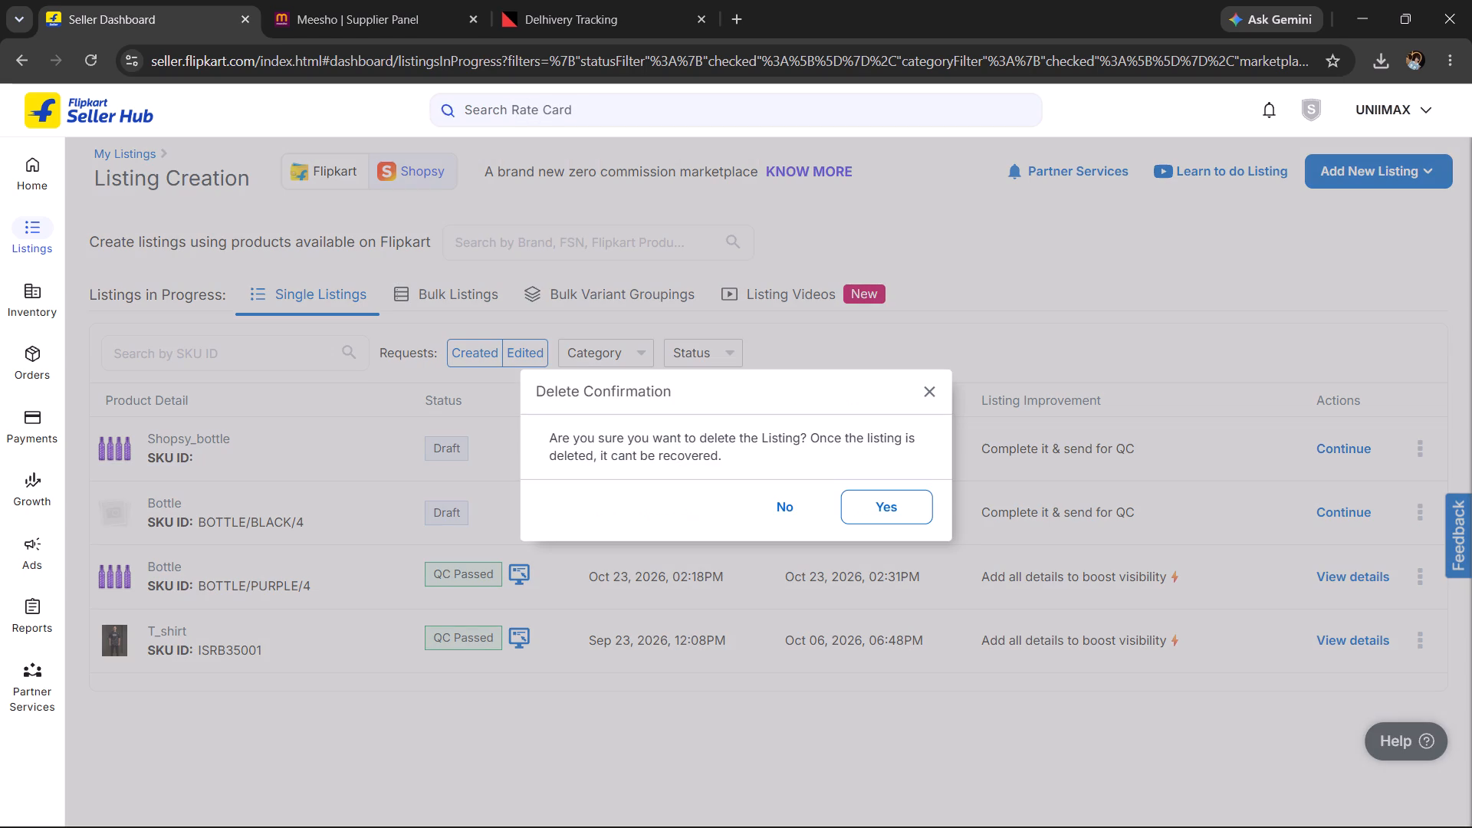
{"action": "left_click", "coordinate": [909, 502]}
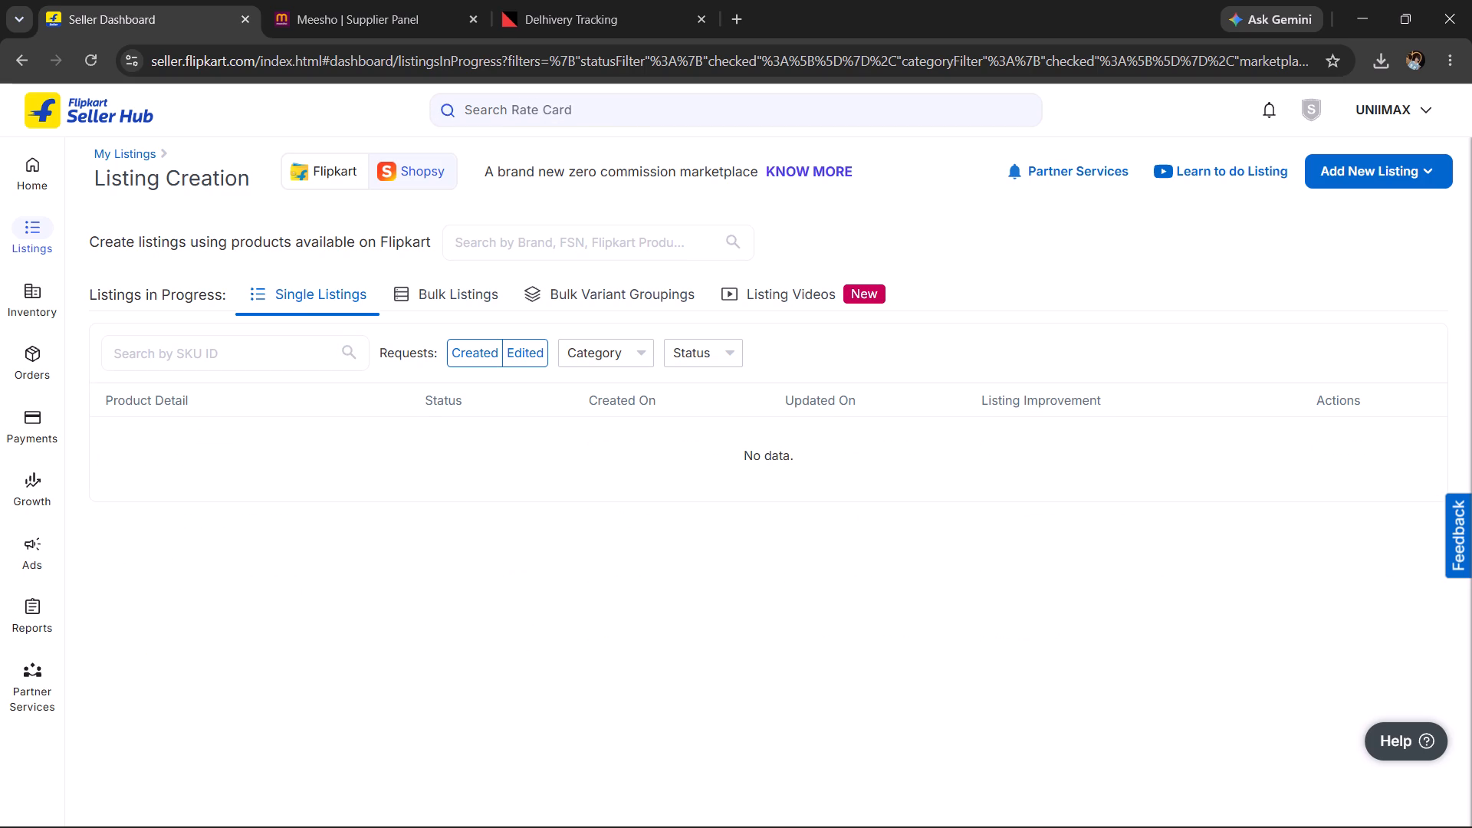
Check the Shopsy bulk listings in progress and return to the single listings for Flipkart.
{"action": "left_click", "coordinate": [426, 294]}
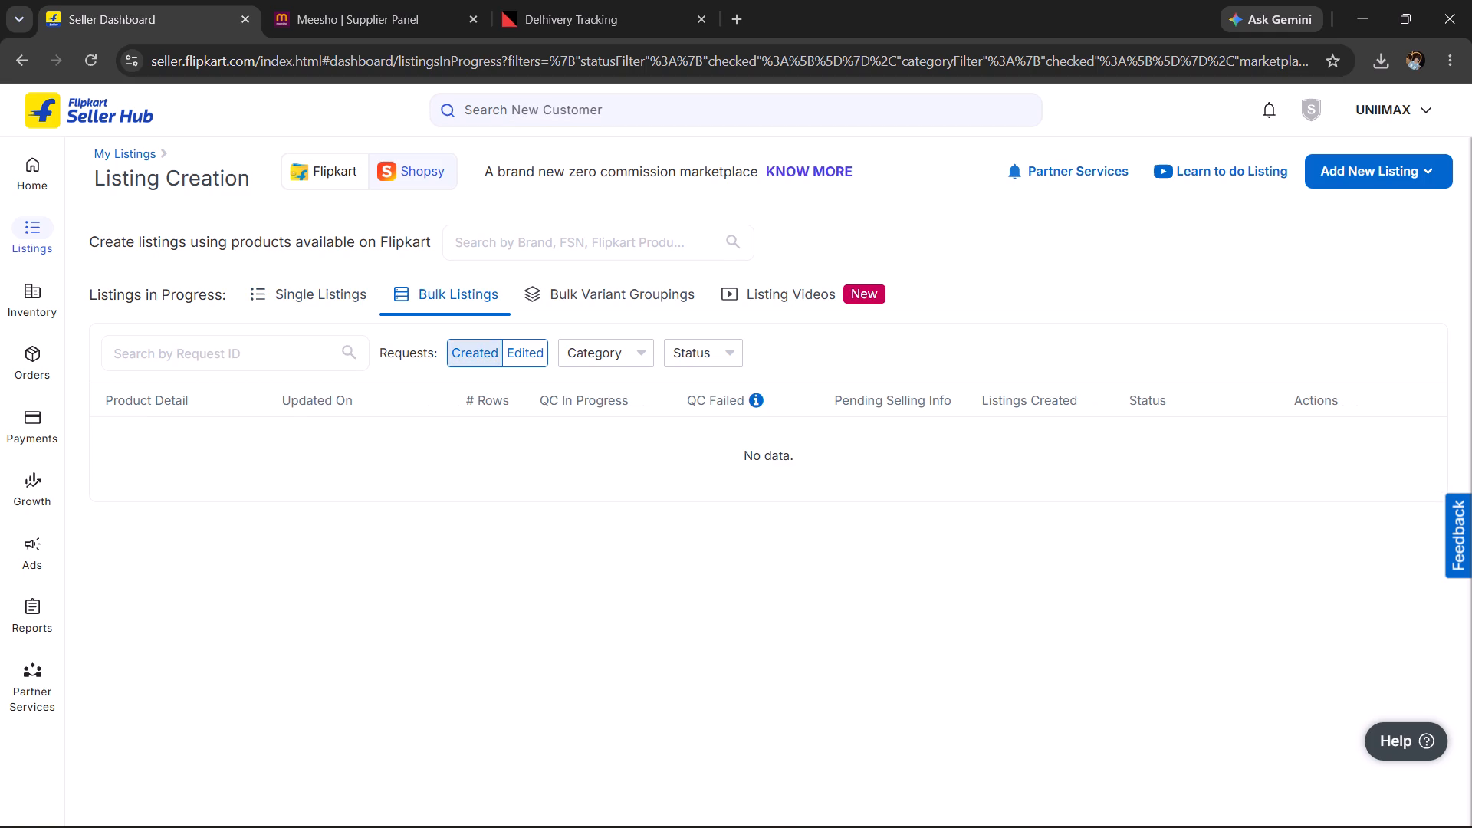
{"action": "left_click", "coordinate": [260, 288]}
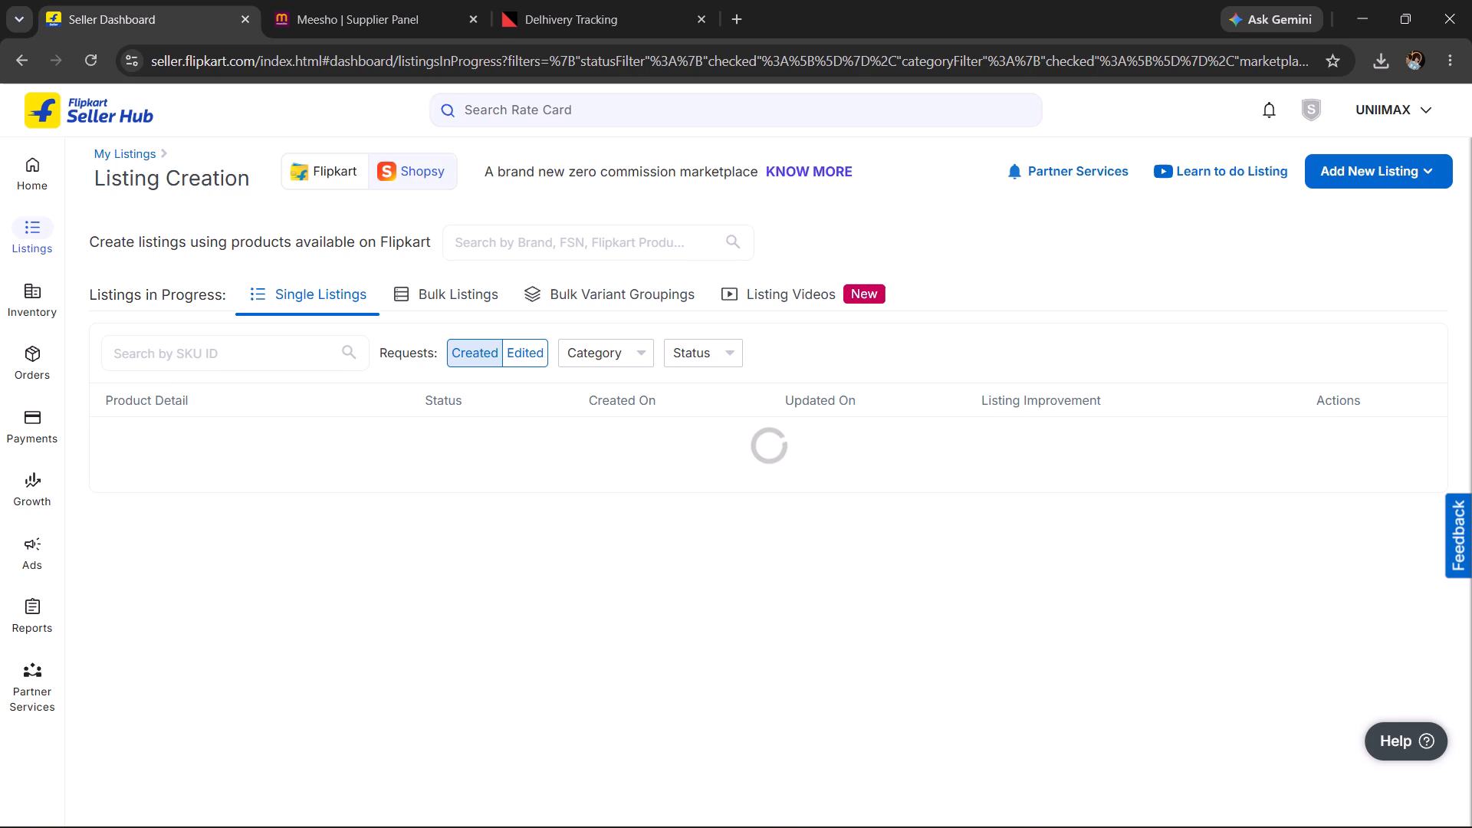
{"action": "left_click", "coordinate": [327, 167]}
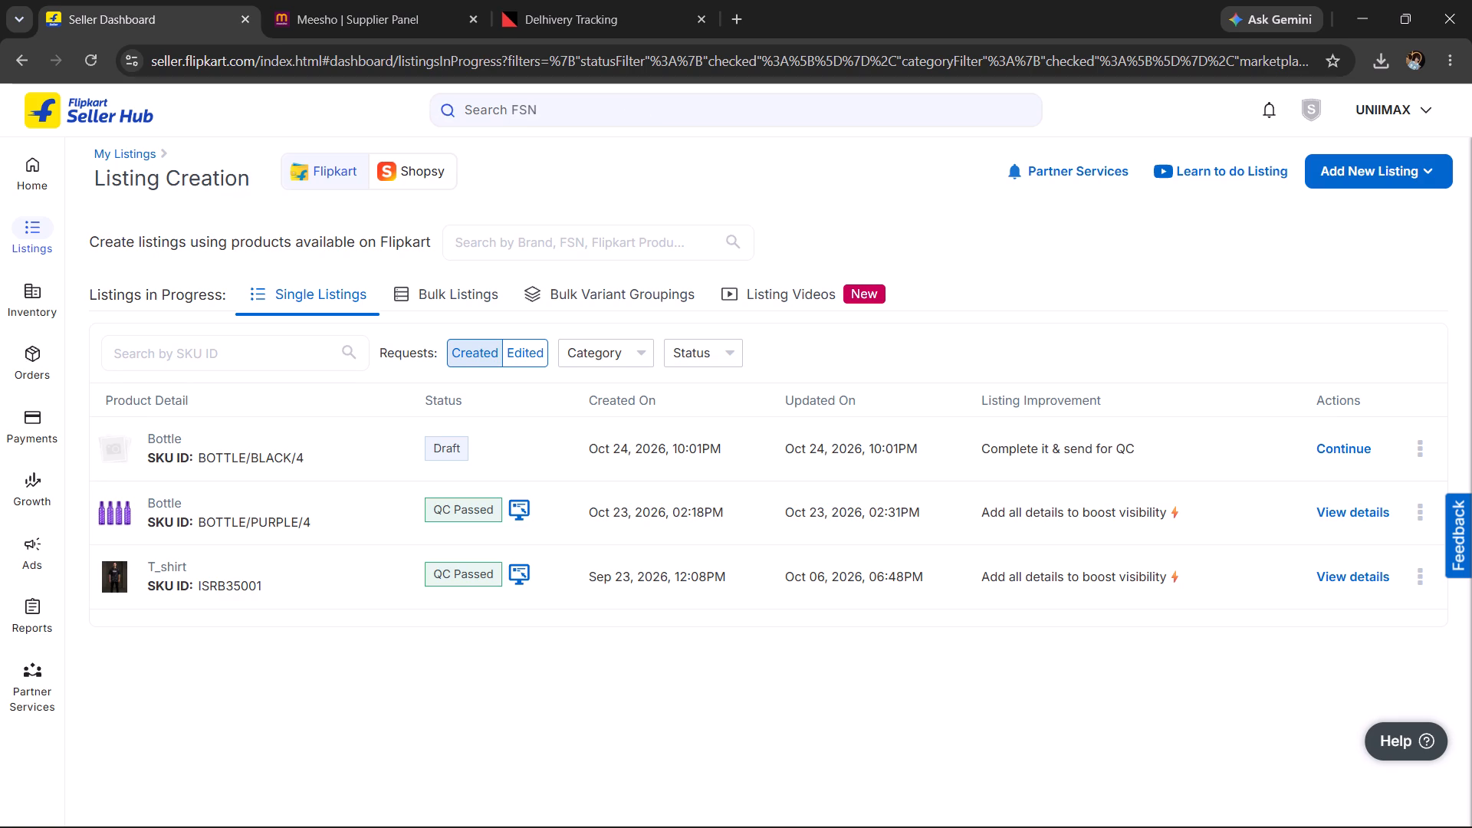
Reopen the draft bottle listing with SKU BOTTLE/BLACK/4 and dismiss the introductory pop-ups.
{"action": "left_click", "coordinate": [524, 446]}
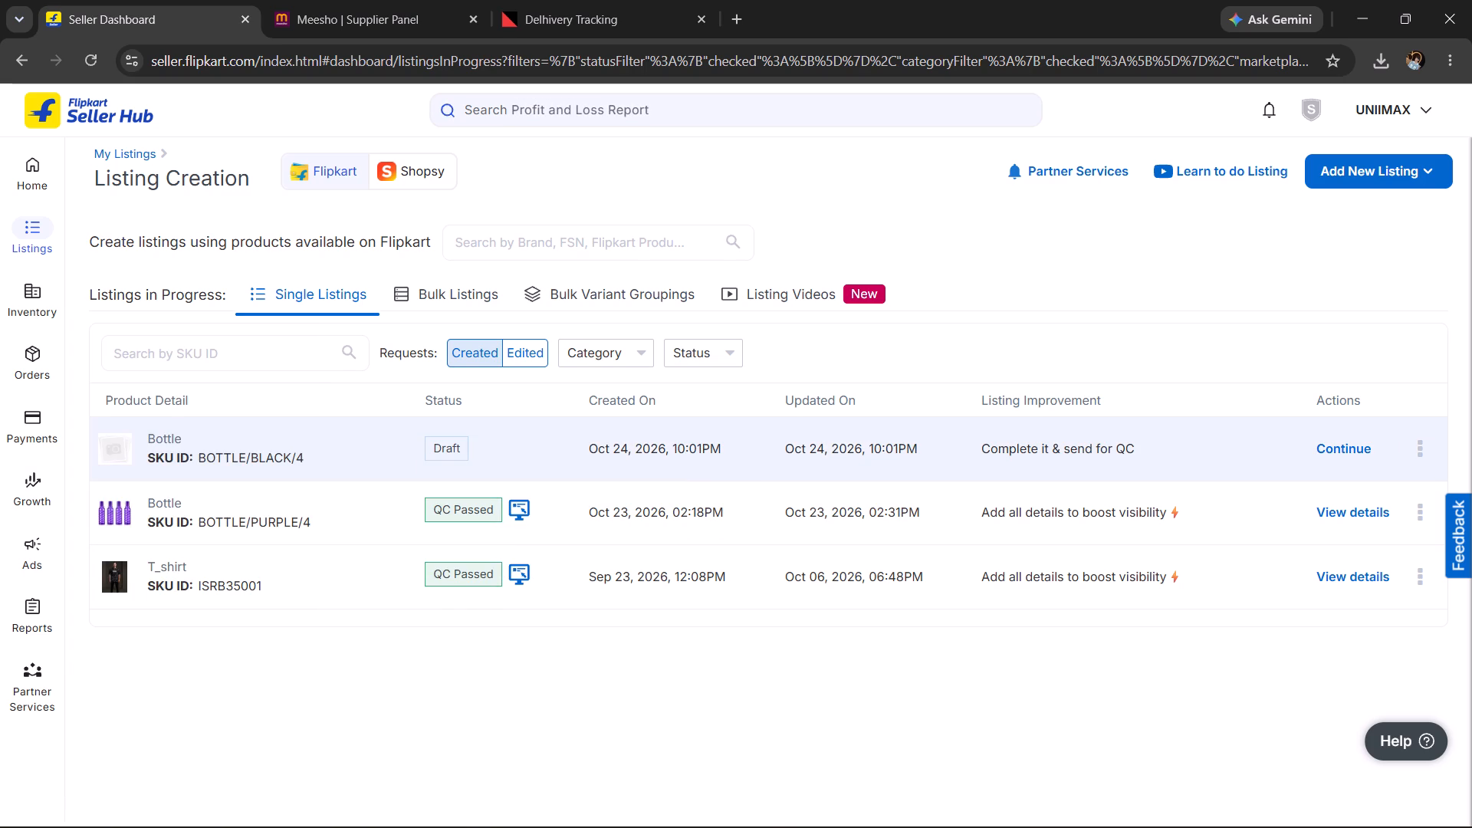
{"action": "left_click", "coordinate": [1357, 449]}
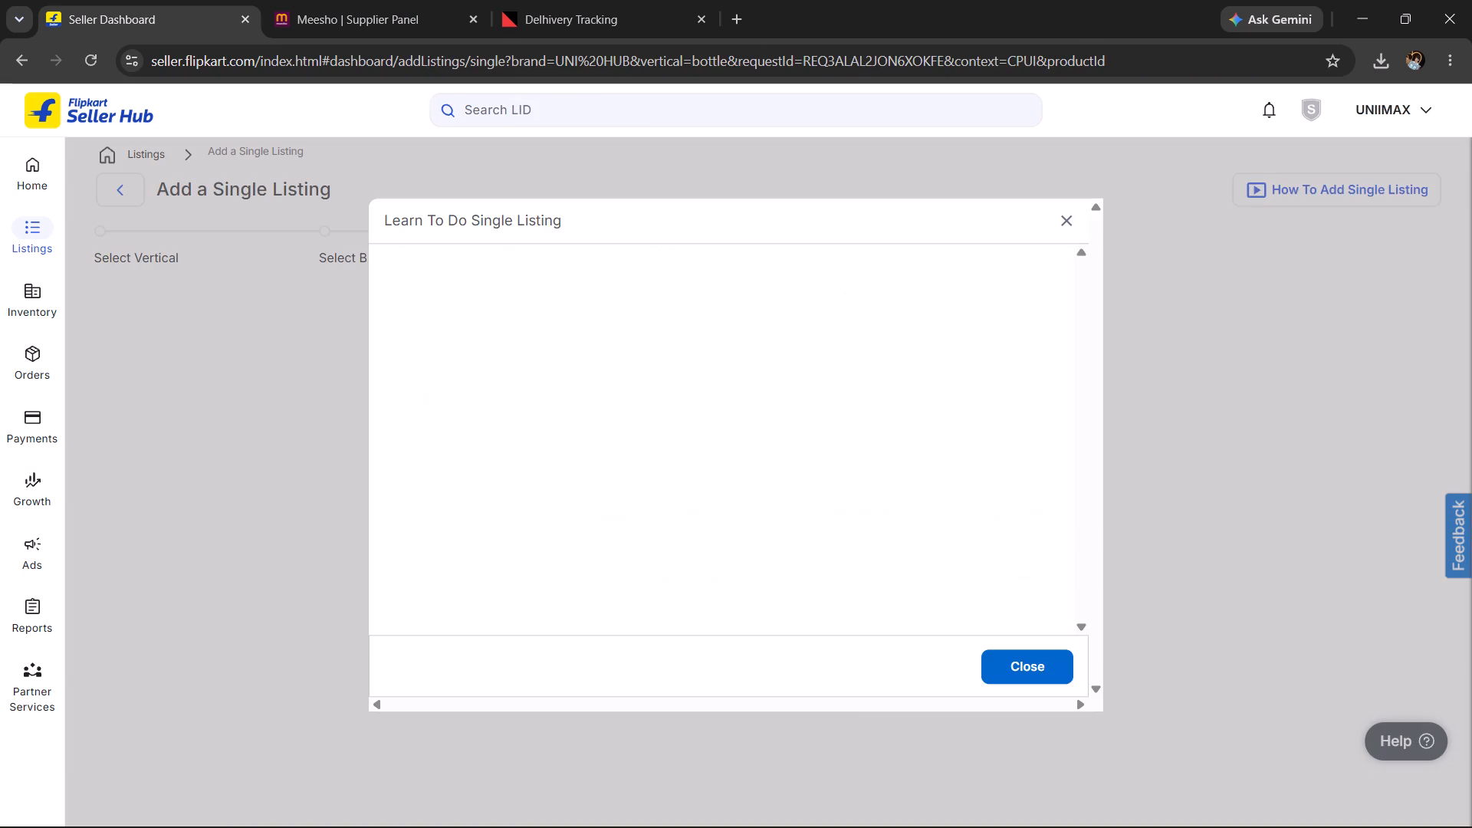
{"action": "left_click", "coordinate": [1066, 218]}
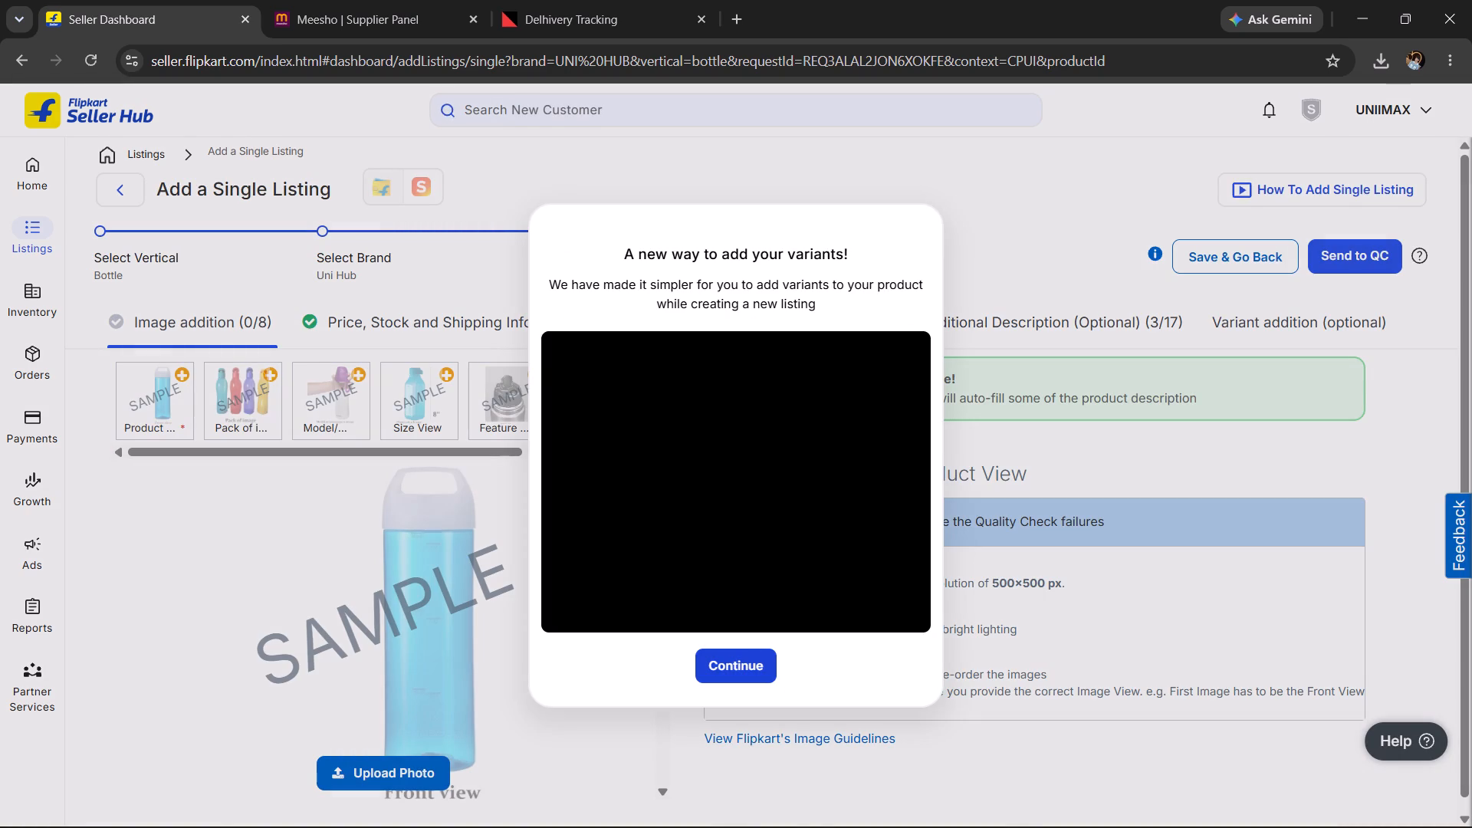
{"action": "left_click", "coordinate": [760, 662]}
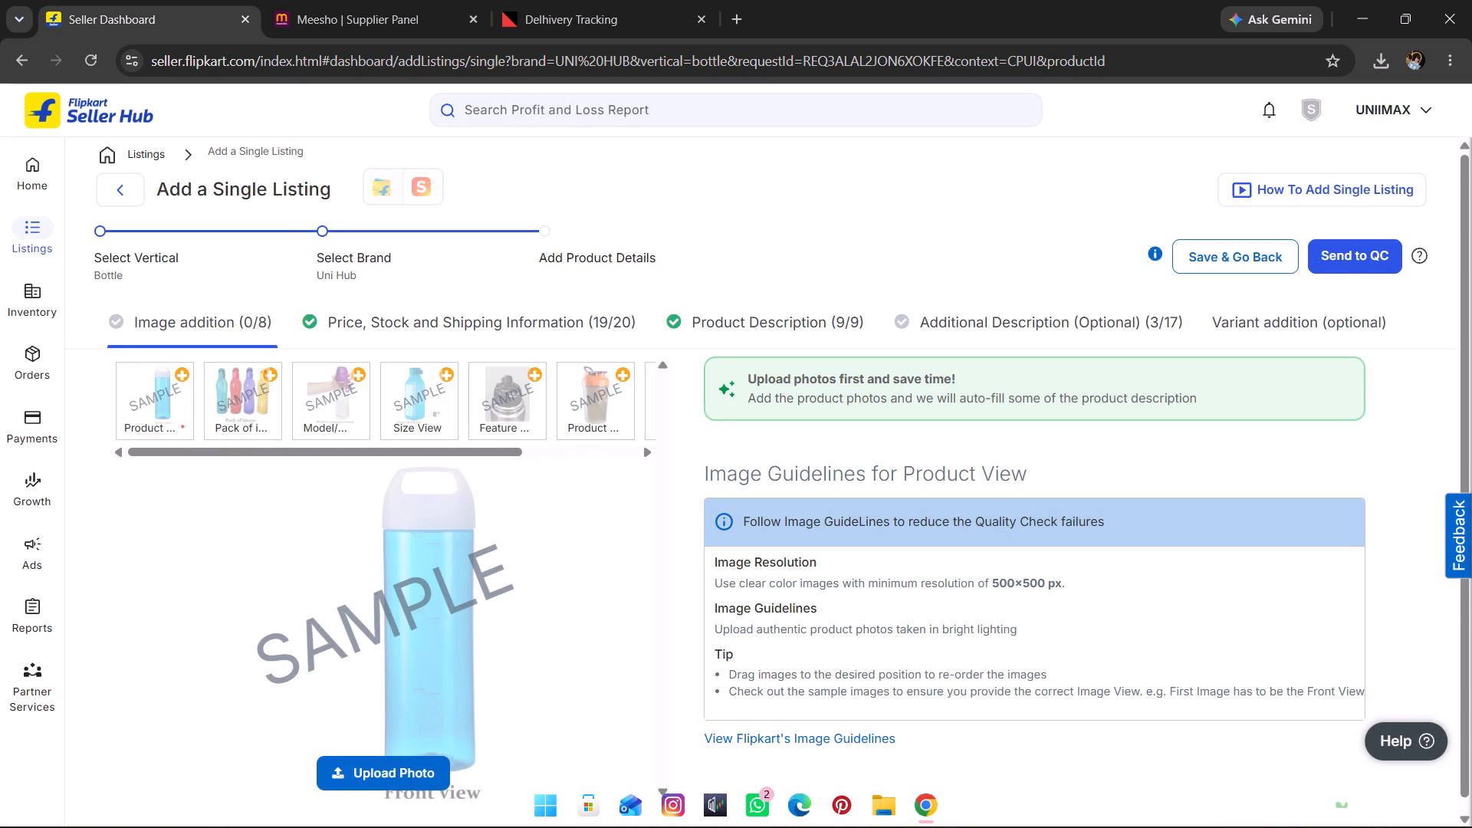
Start a photo upload for the bottle's product view and look through the Pictures folder for a suitable image.
{"action": "left_click", "coordinate": [373, 766]}
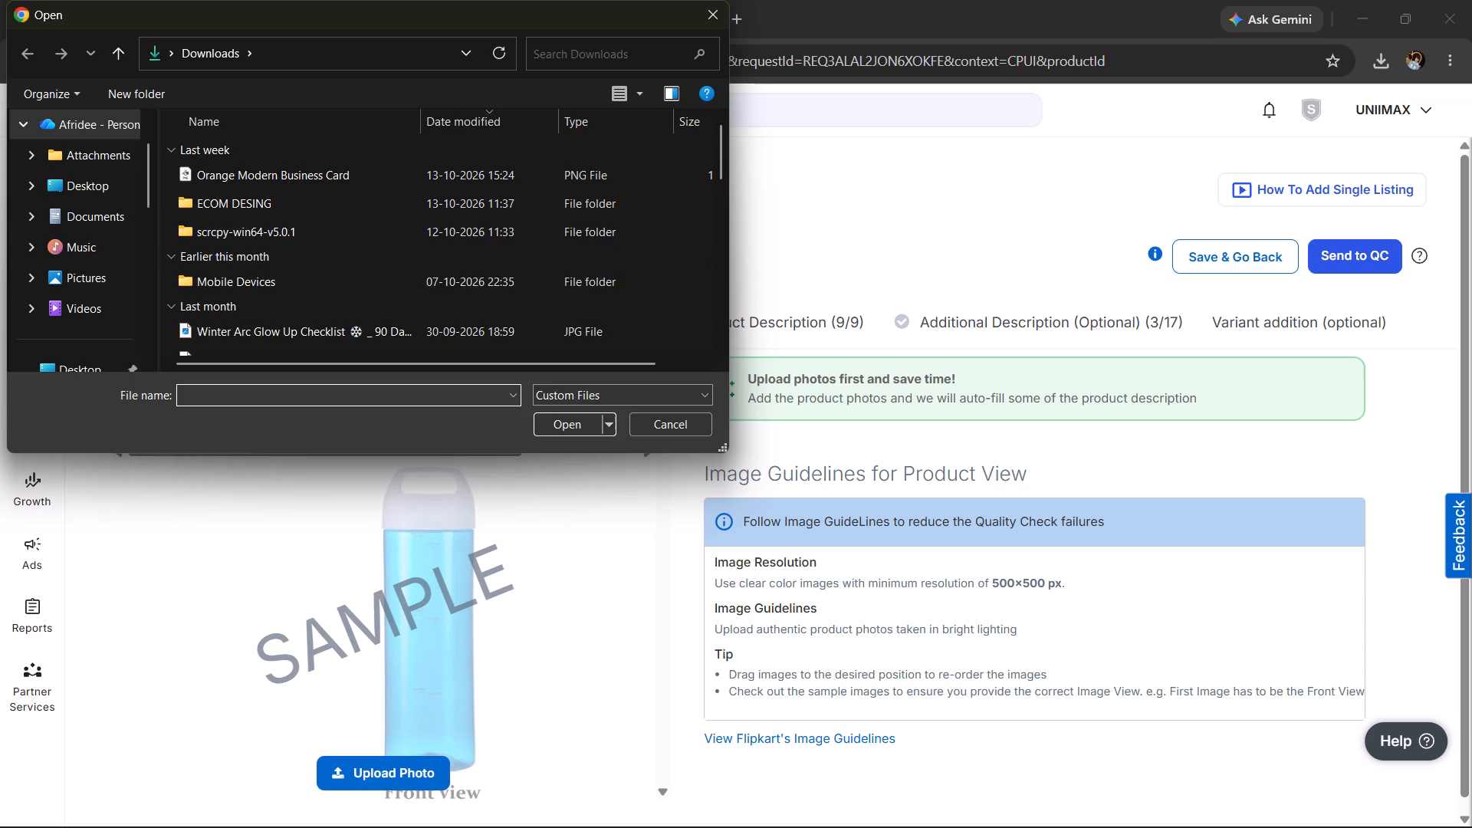
{"action": "left_click", "coordinate": [107, 271]}
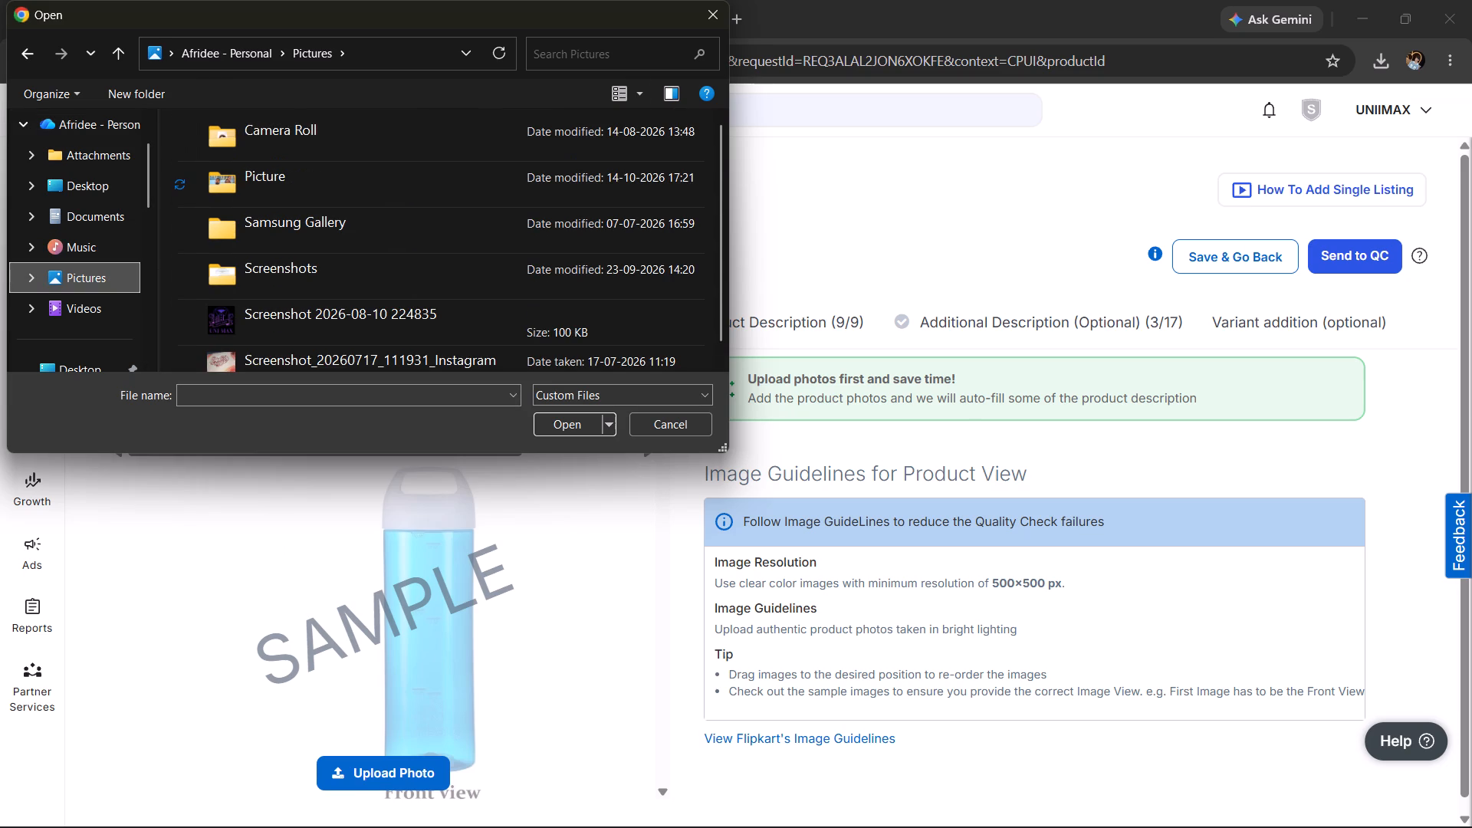
{"action": "scroll", "coordinate": [440, 284], "scroll_direction": "down", "scroll_amount": 2}
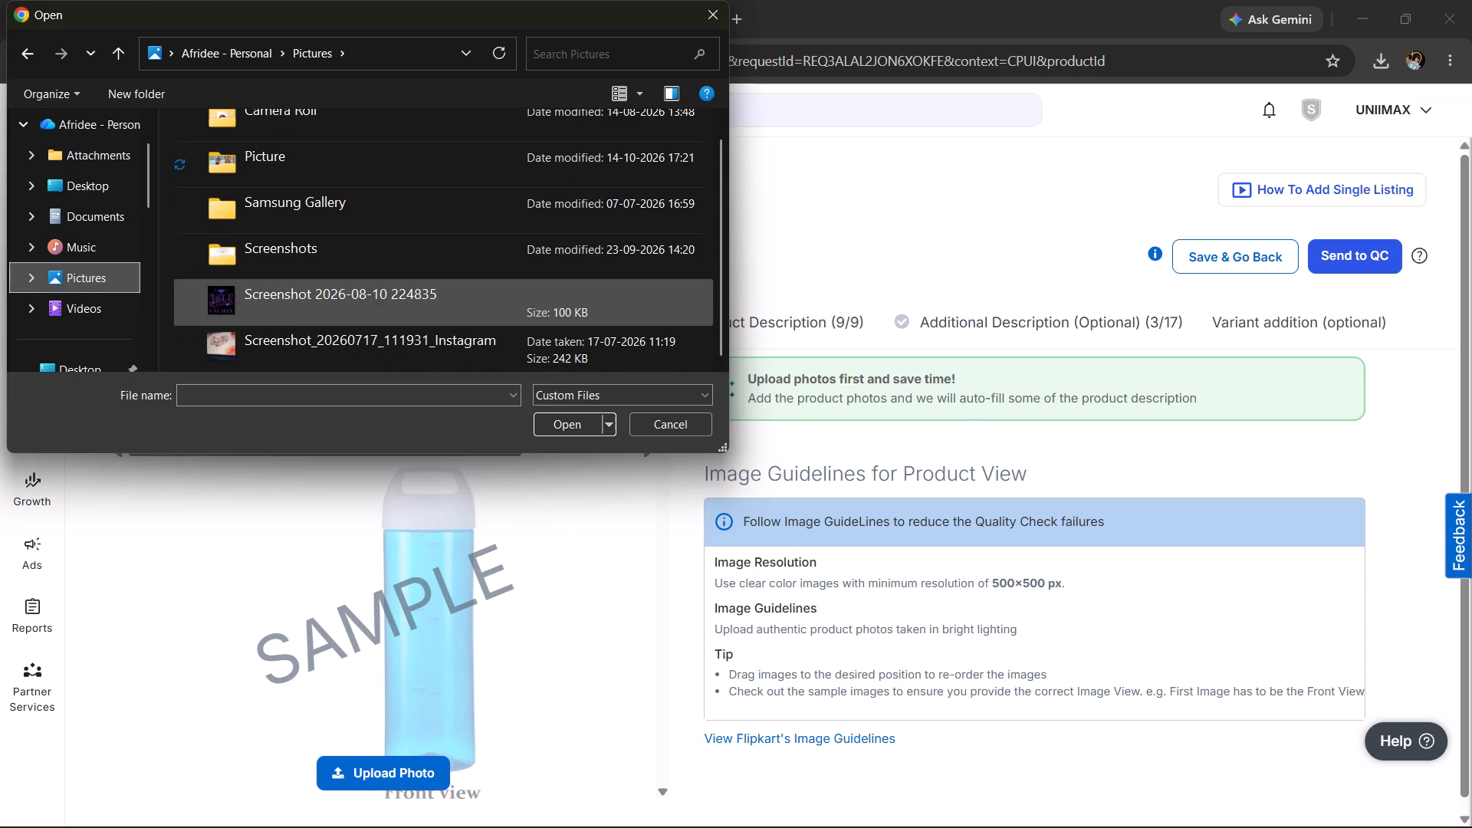
{"action": "scroll", "coordinate": [440, 284], "scroll_direction": "down", "scroll_amount": 1}
{"action": "scroll", "coordinate": [59, 309], "scroll_direction": "down", "scroll_amount": 2}
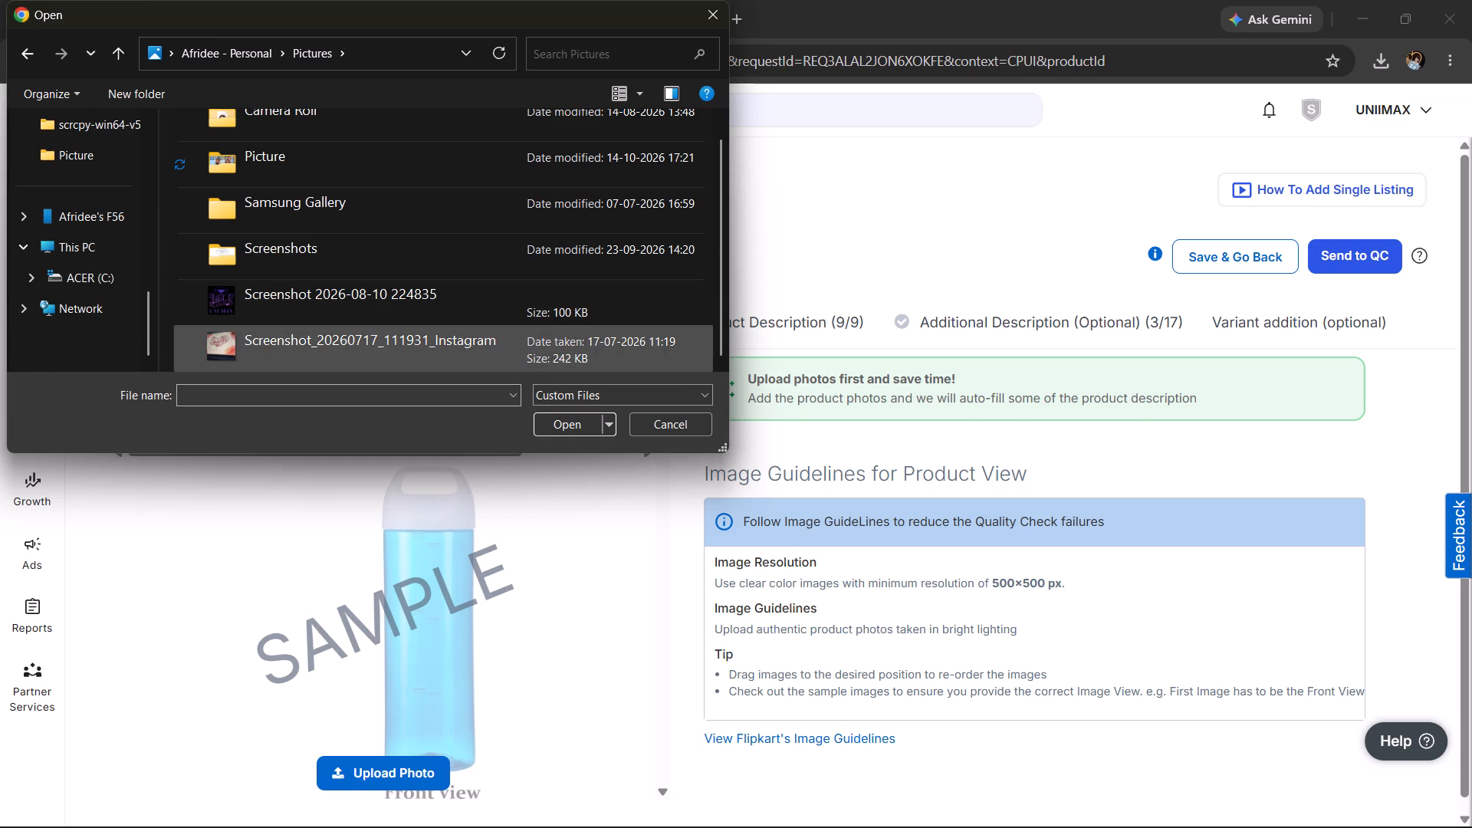
Look through the Picture, ECOM DESING, scrcpy, WhatsApp Business Images and Pictures folders for a bottle photo to upload.
{"action": "left_click", "coordinate": [232, 385]}
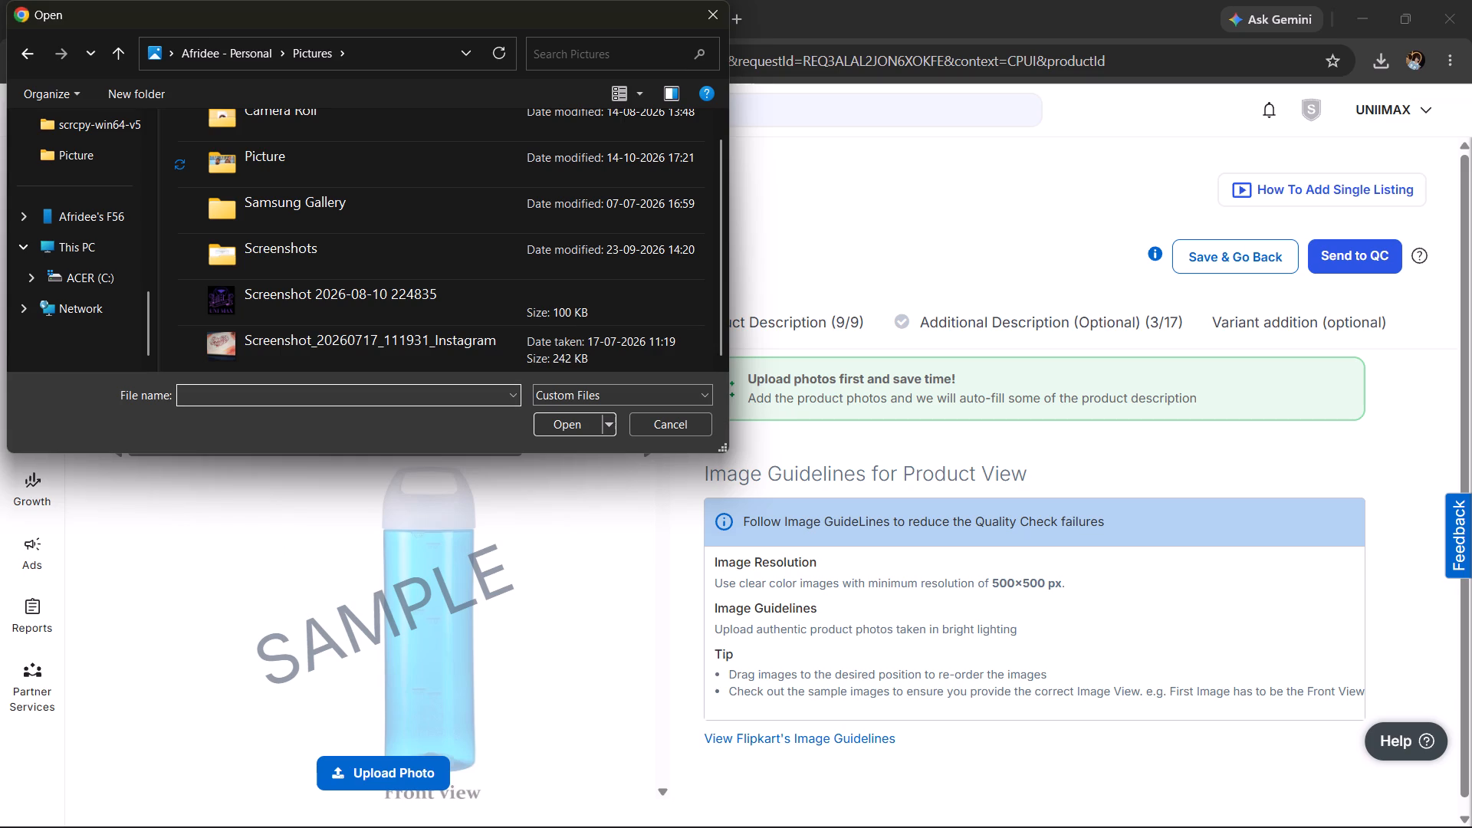
{"action": "scroll", "coordinate": [40, 219], "scroll_direction": "down", "scroll_amount": 1}
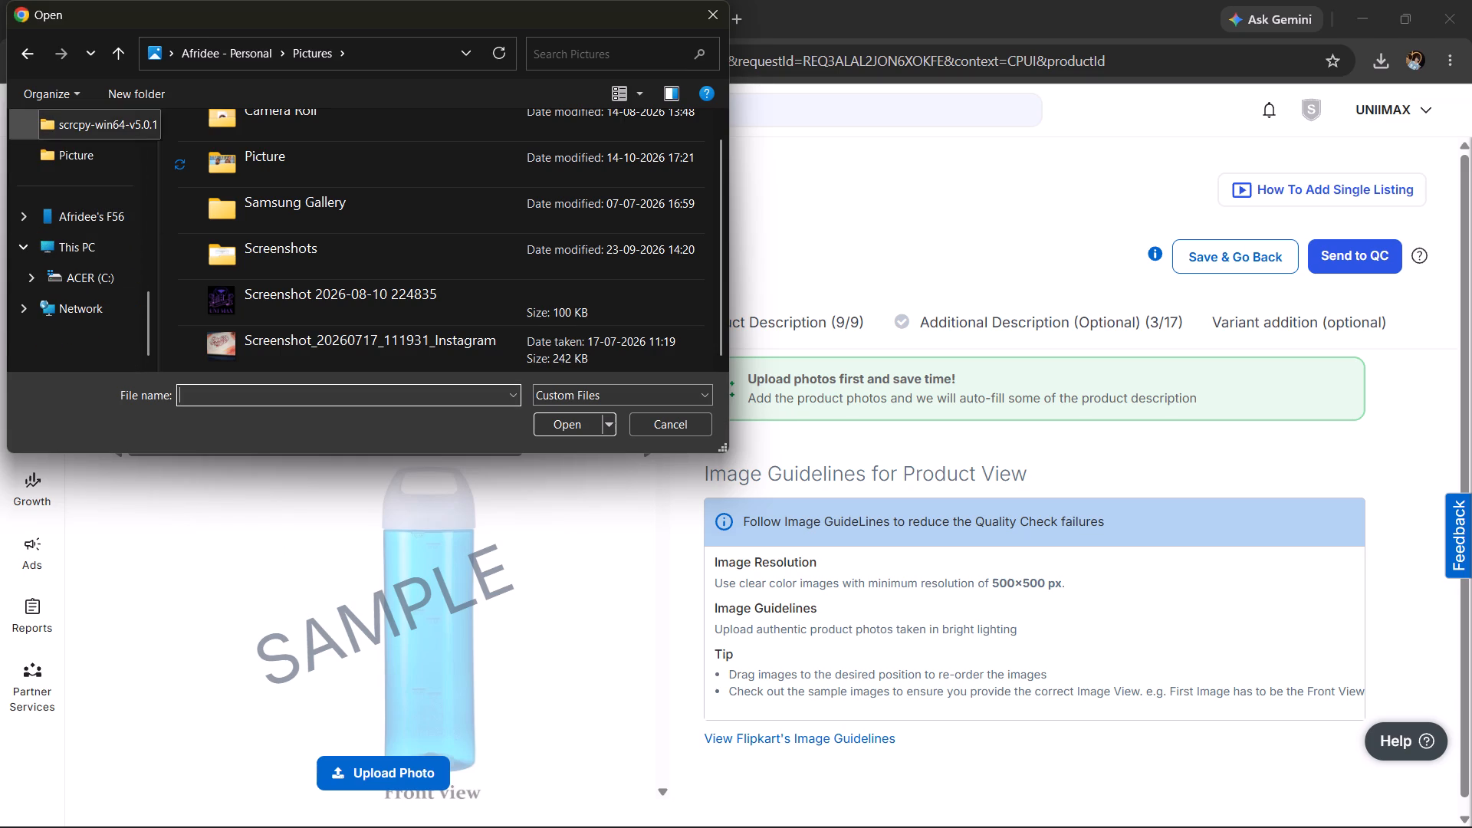
{"action": "left_click", "coordinate": [65, 146]}
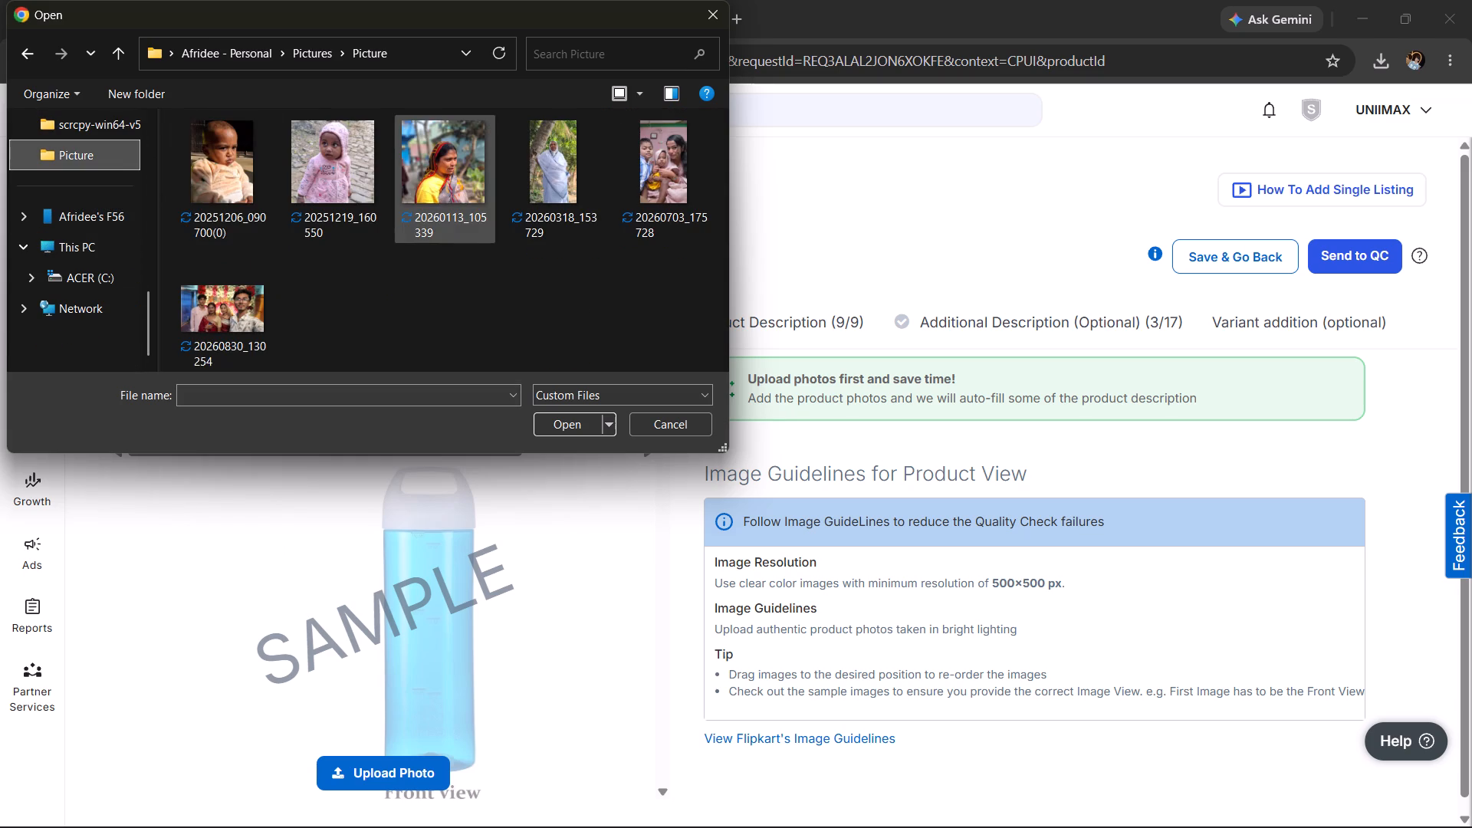
{"action": "scroll", "coordinate": [30, 156], "scroll_direction": "up", "scroll_amount": 1}
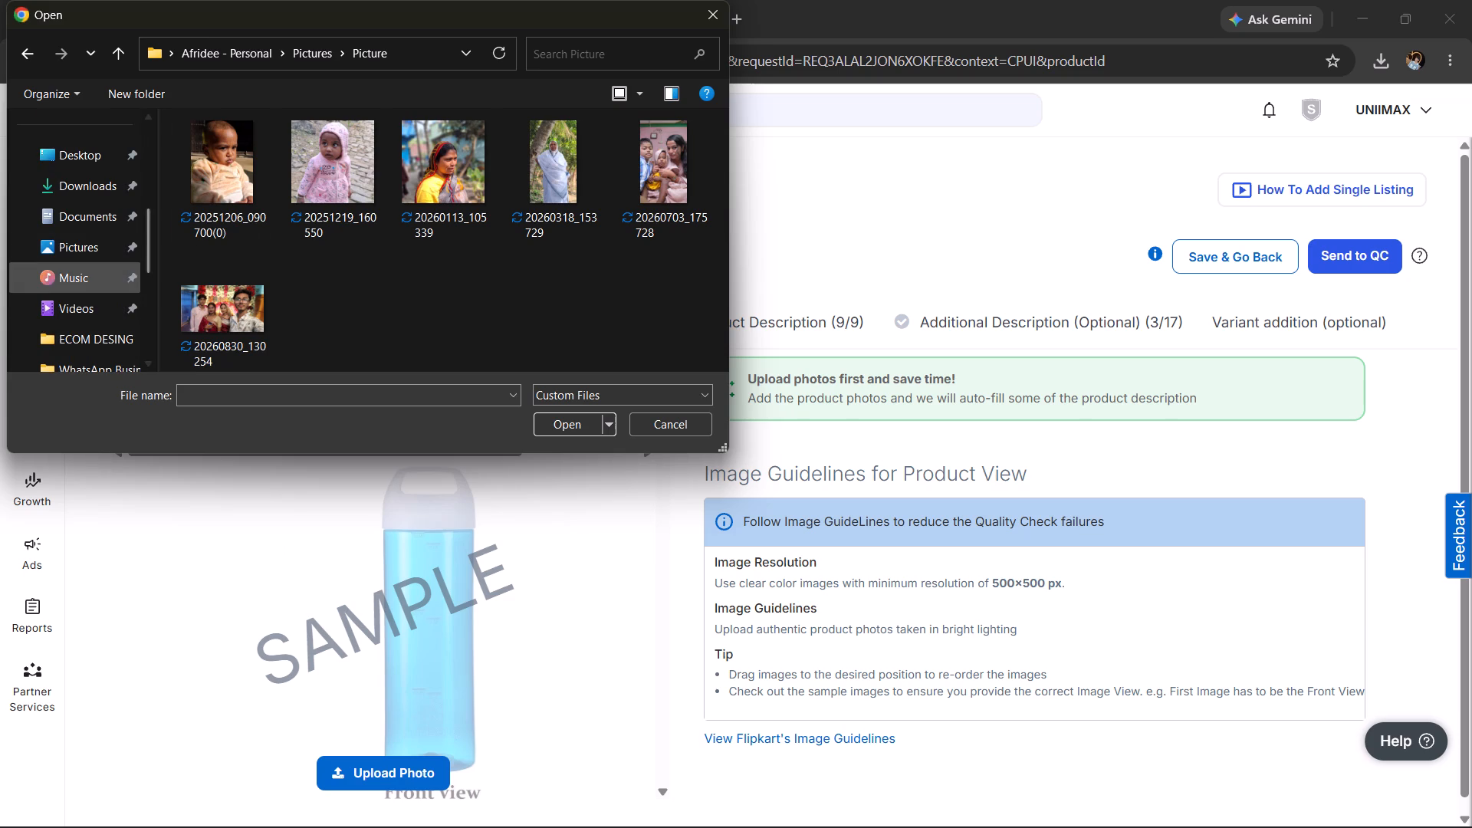
{"action": "scroll", "coordinate": [82, 274], "scroll_direction": "down", "scroll_amount": 1}
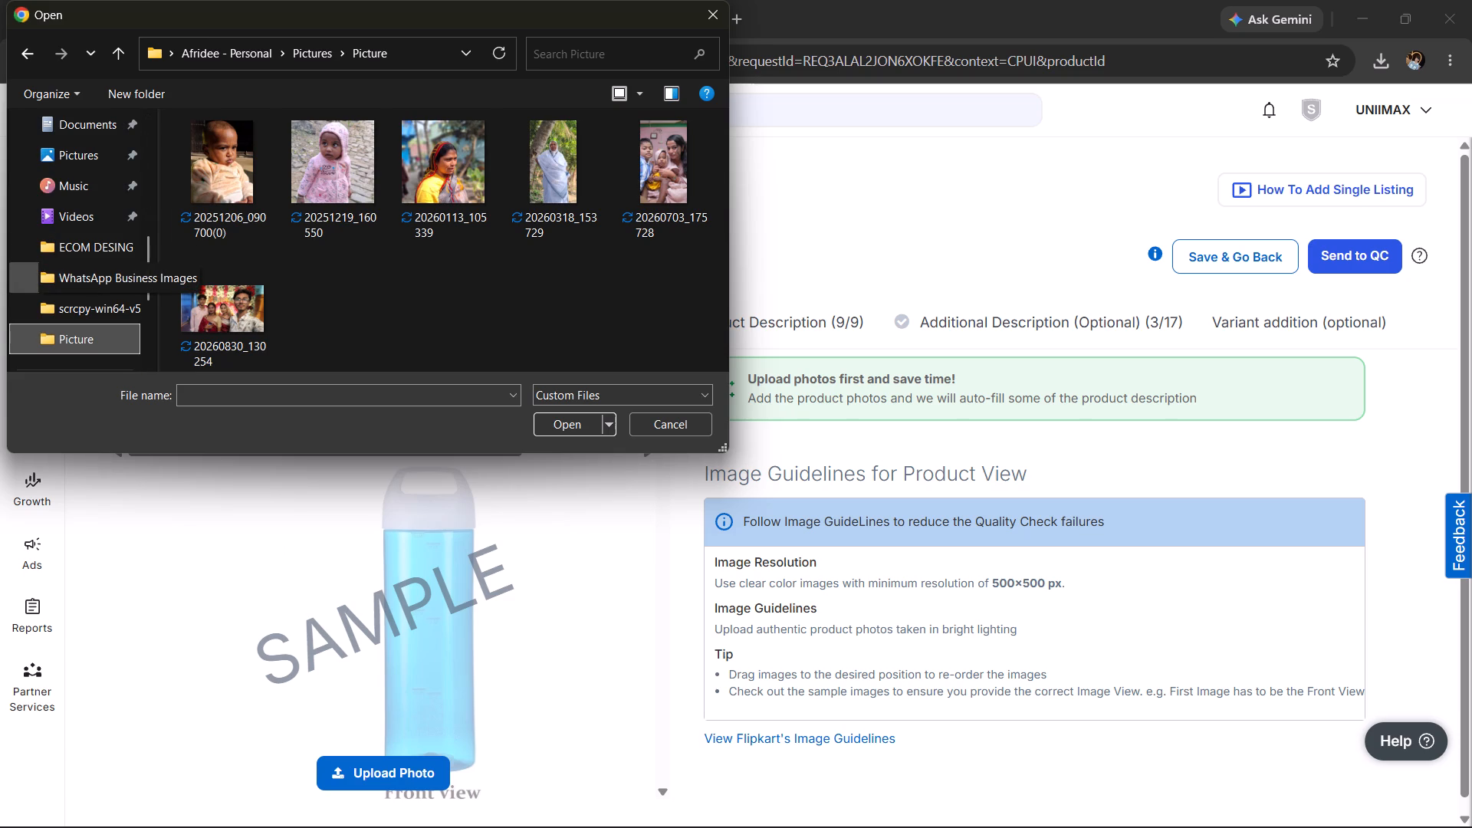
{"action": "left_click", "coordinate": [110, 272]}
{"action": "left_click", "coordinate": [96, 248]}
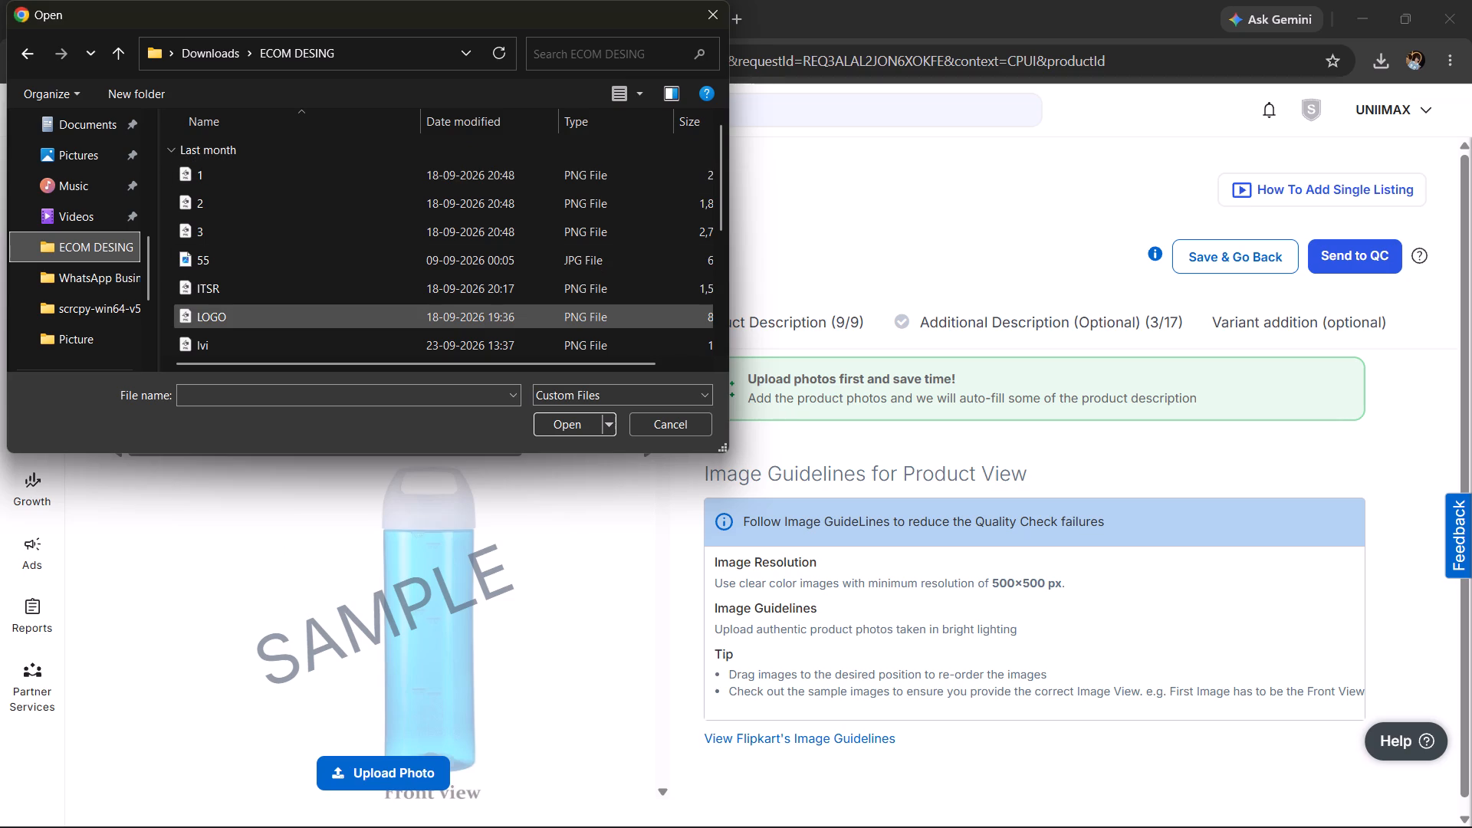
{"action": "scroll", "coordinate": [447, 338], "scroll_direction": "down", "scroll_amount": 1}
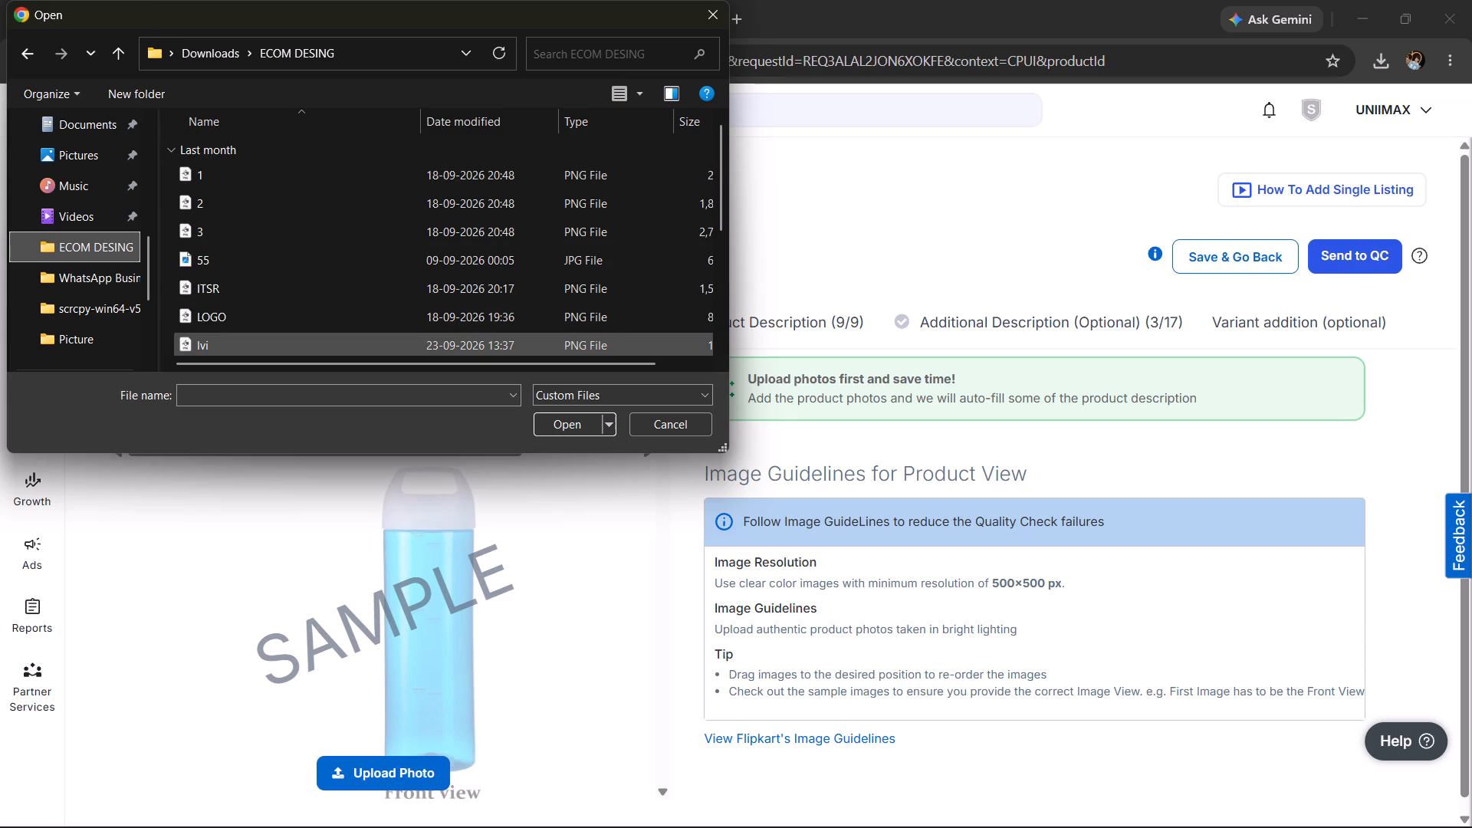
{"action": "scroll", "coordinate": [447, 338], "scroll_direction": "down", "scroll_amount": 1}
{"action": "left_click", "coordinate": [116, 308]}
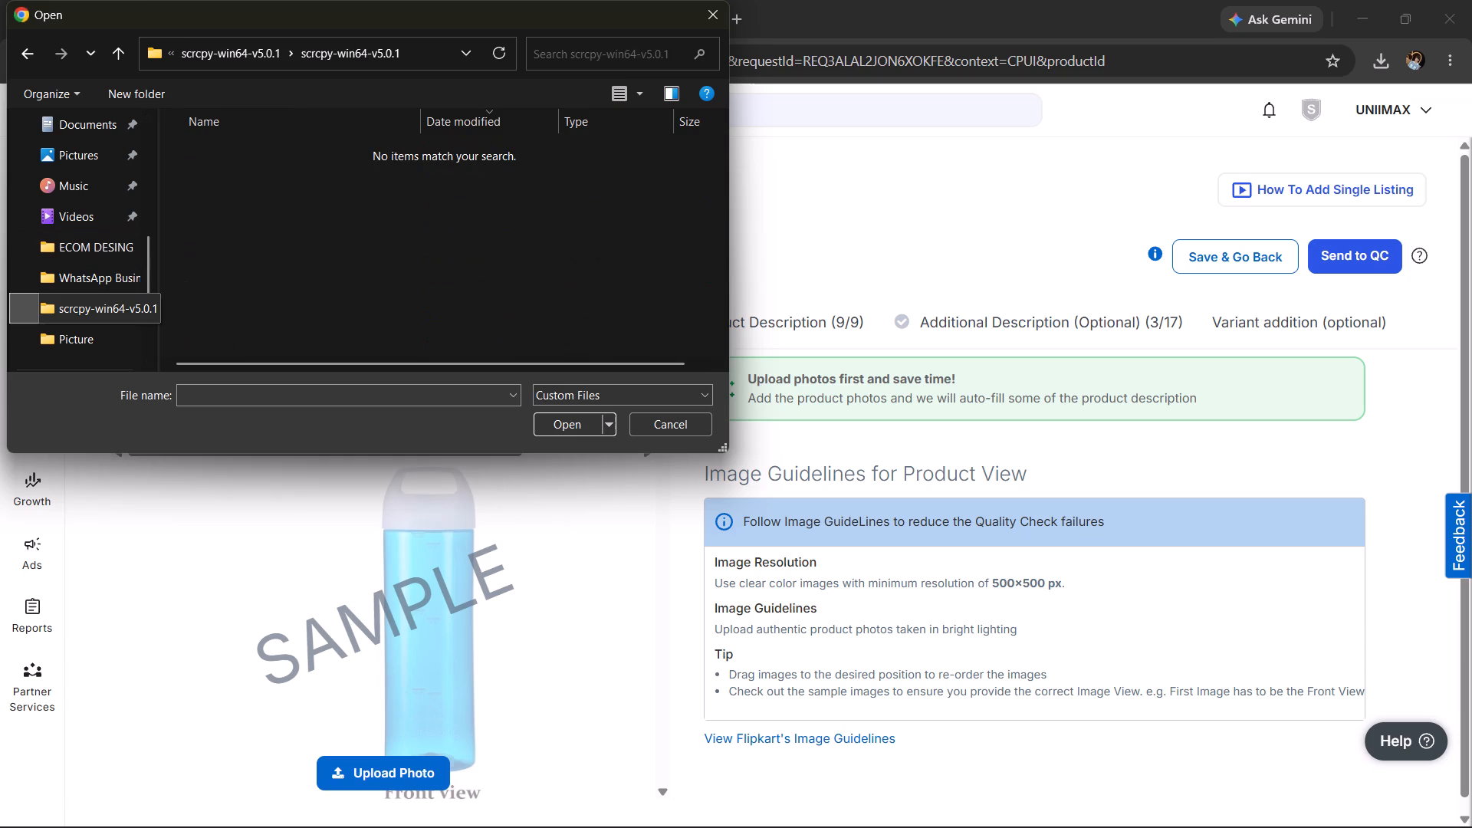
{"action": "left_click", "coordinate": [71, 281]}
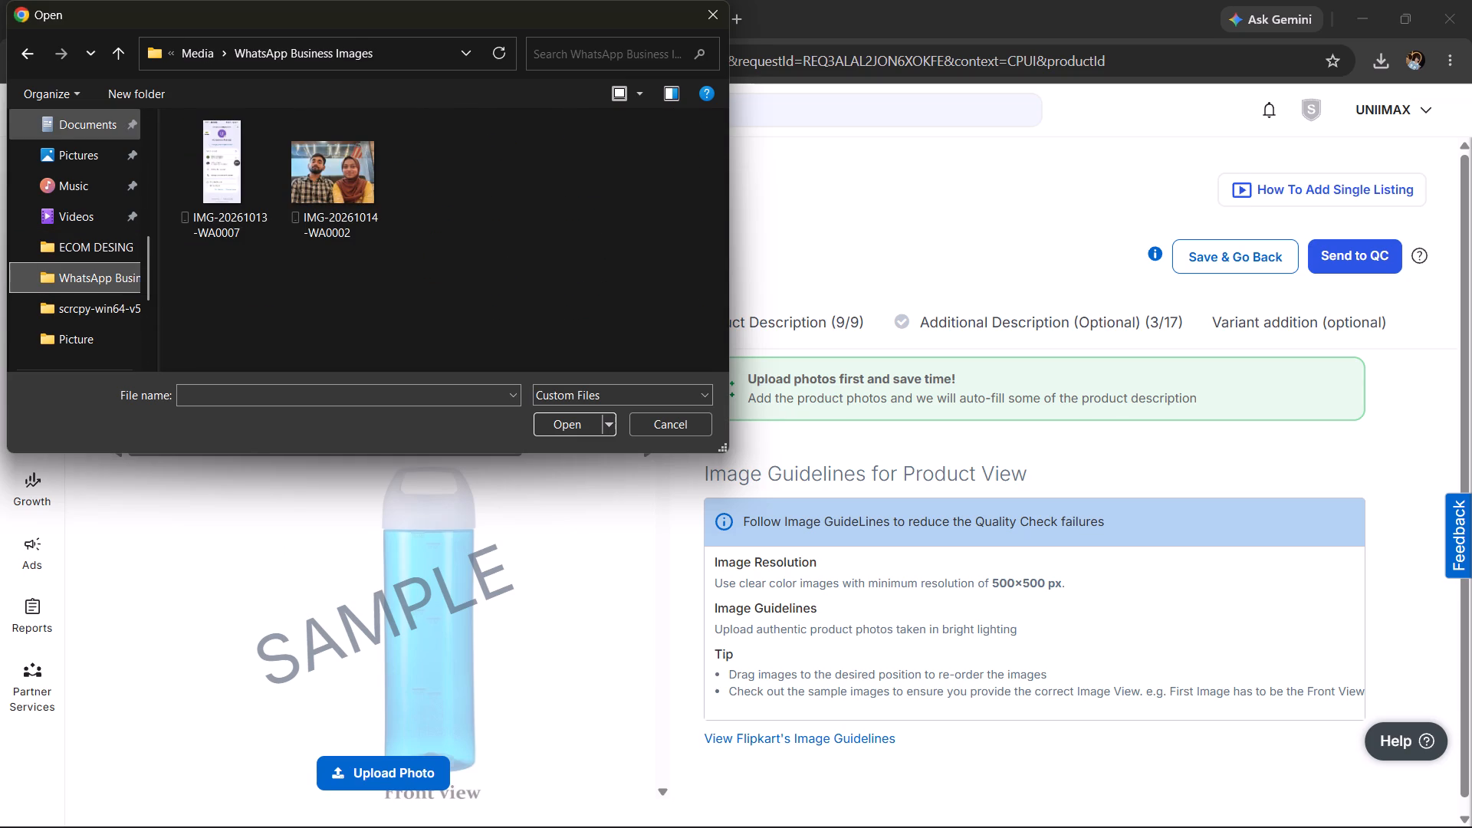
{"action": "left_click", "coordinate": [72, 148]}
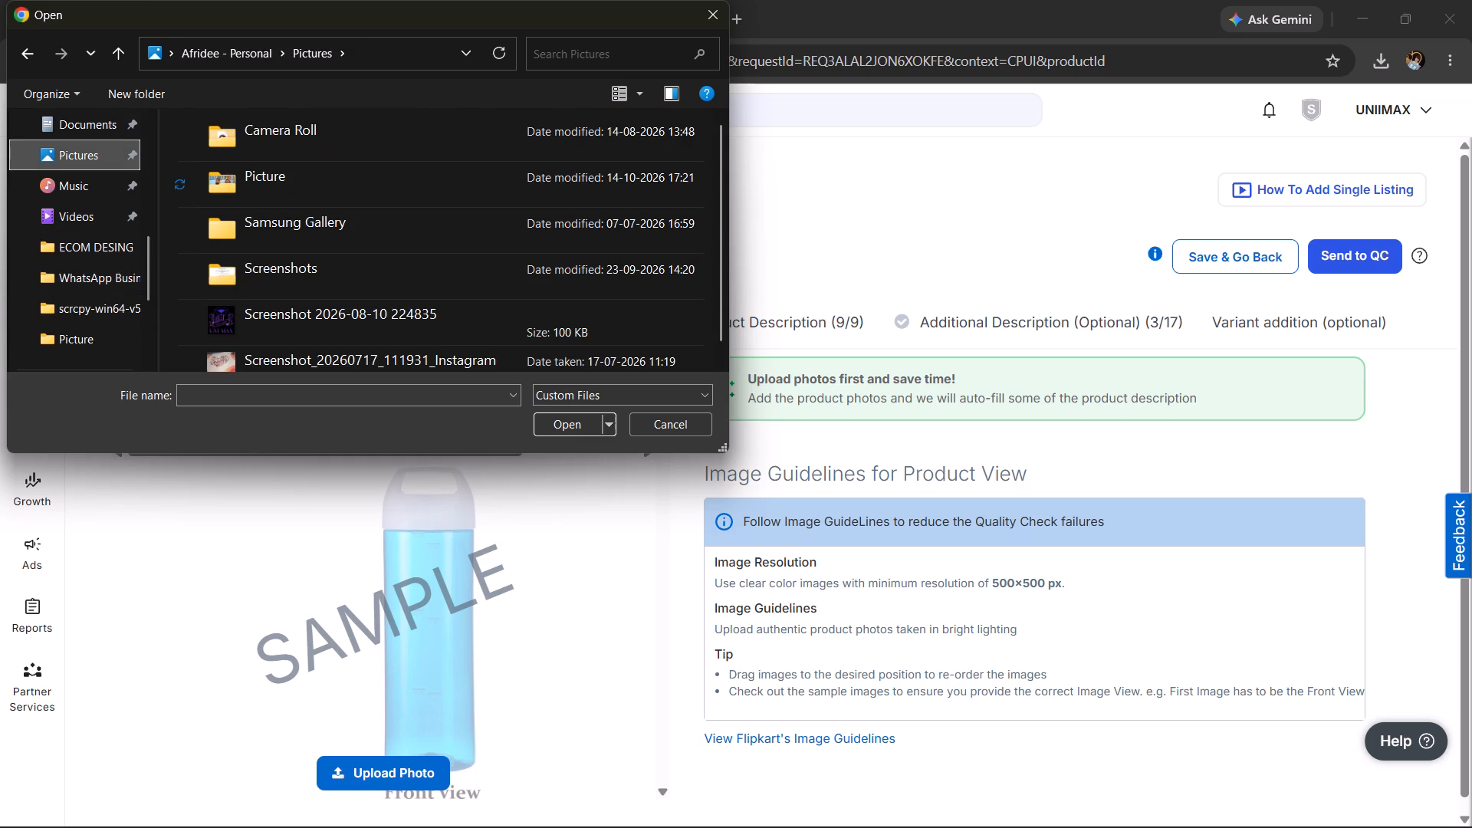
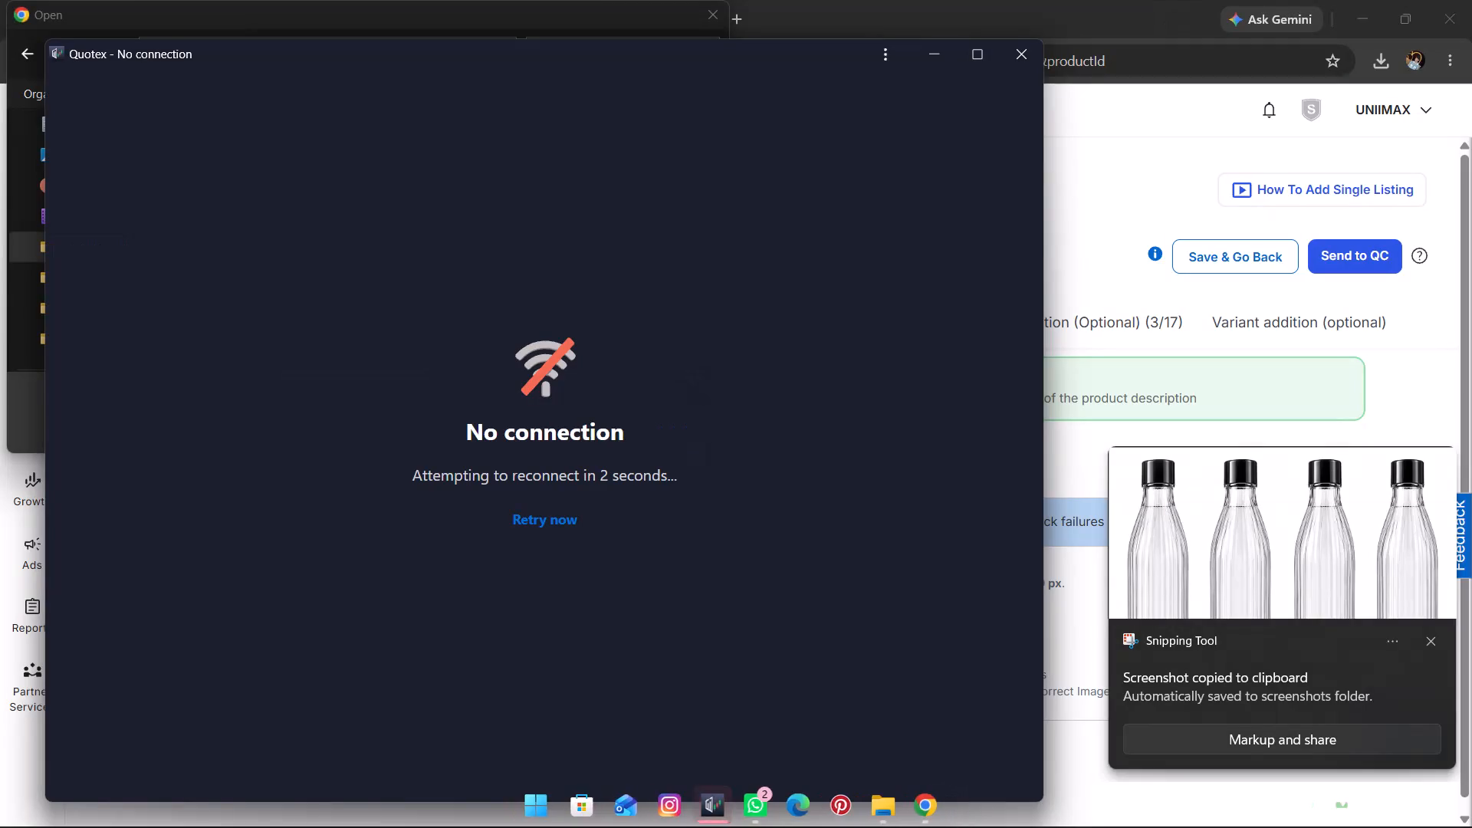
{"action": "left_click", "coordinate": [1026, 45]}
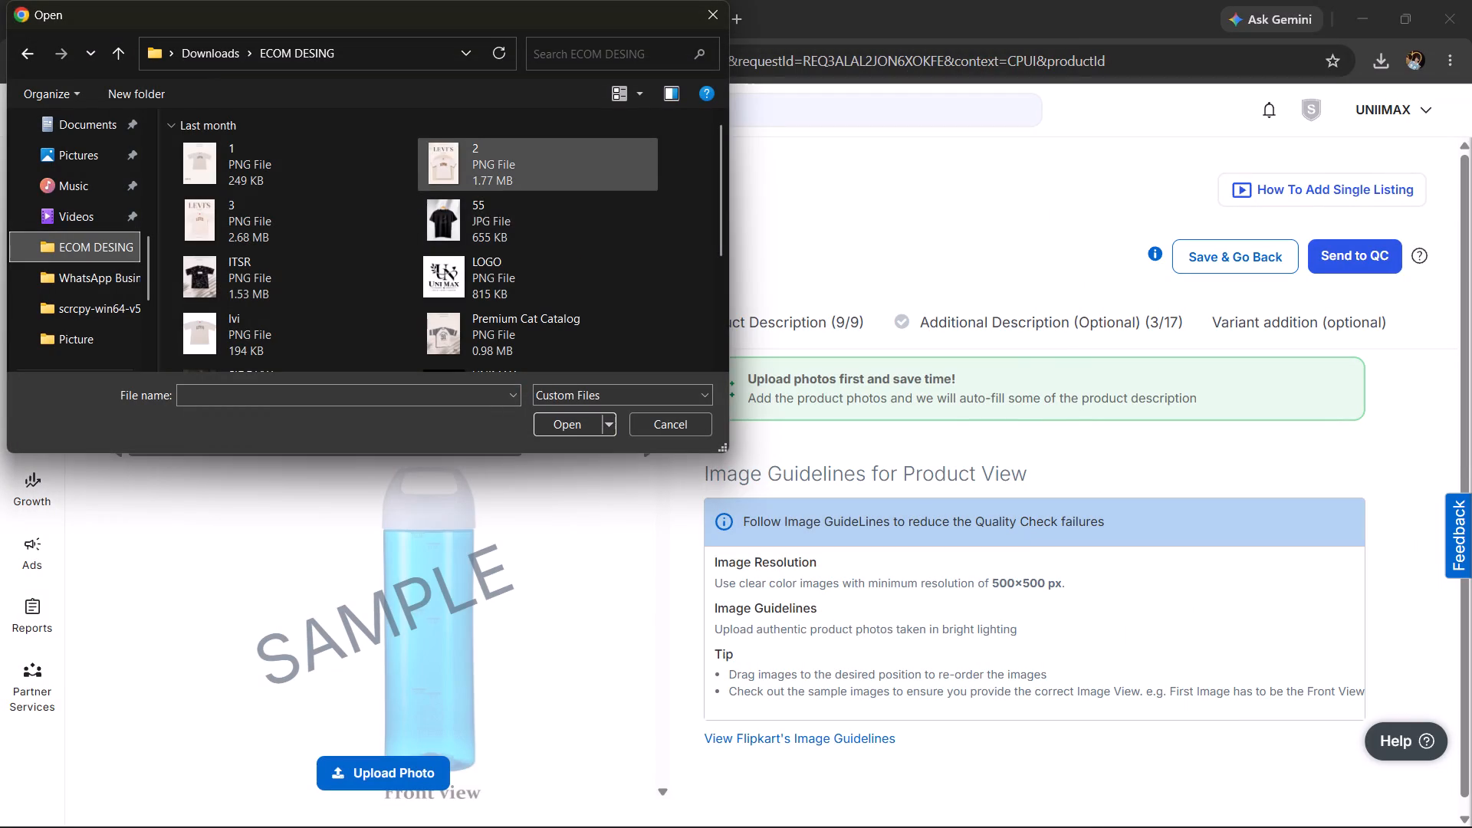
{"action": "left_click", "coordinate": [103, 281]}
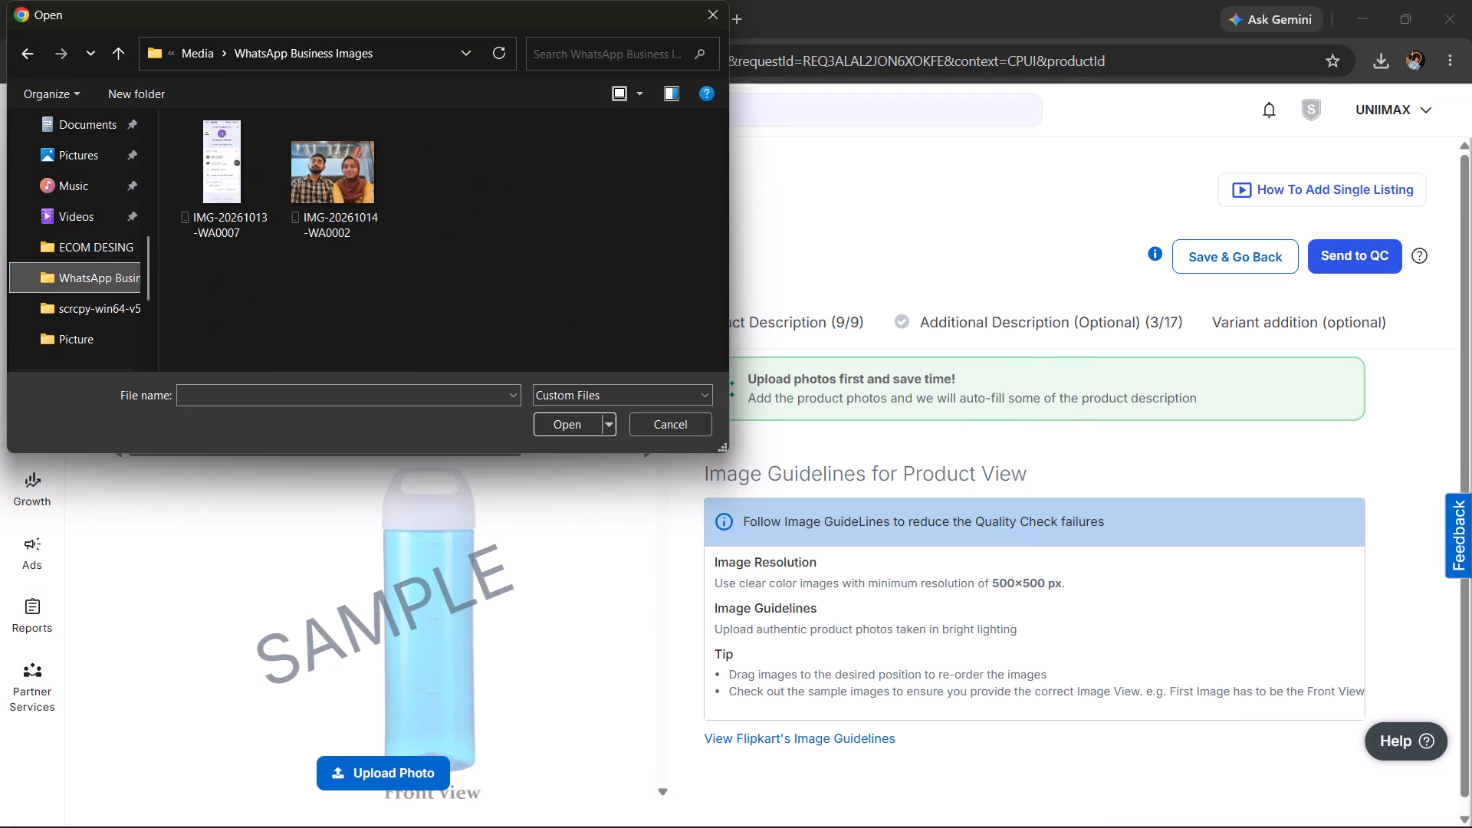
{"action": "triple_click", "coordinate": [100, 252]}
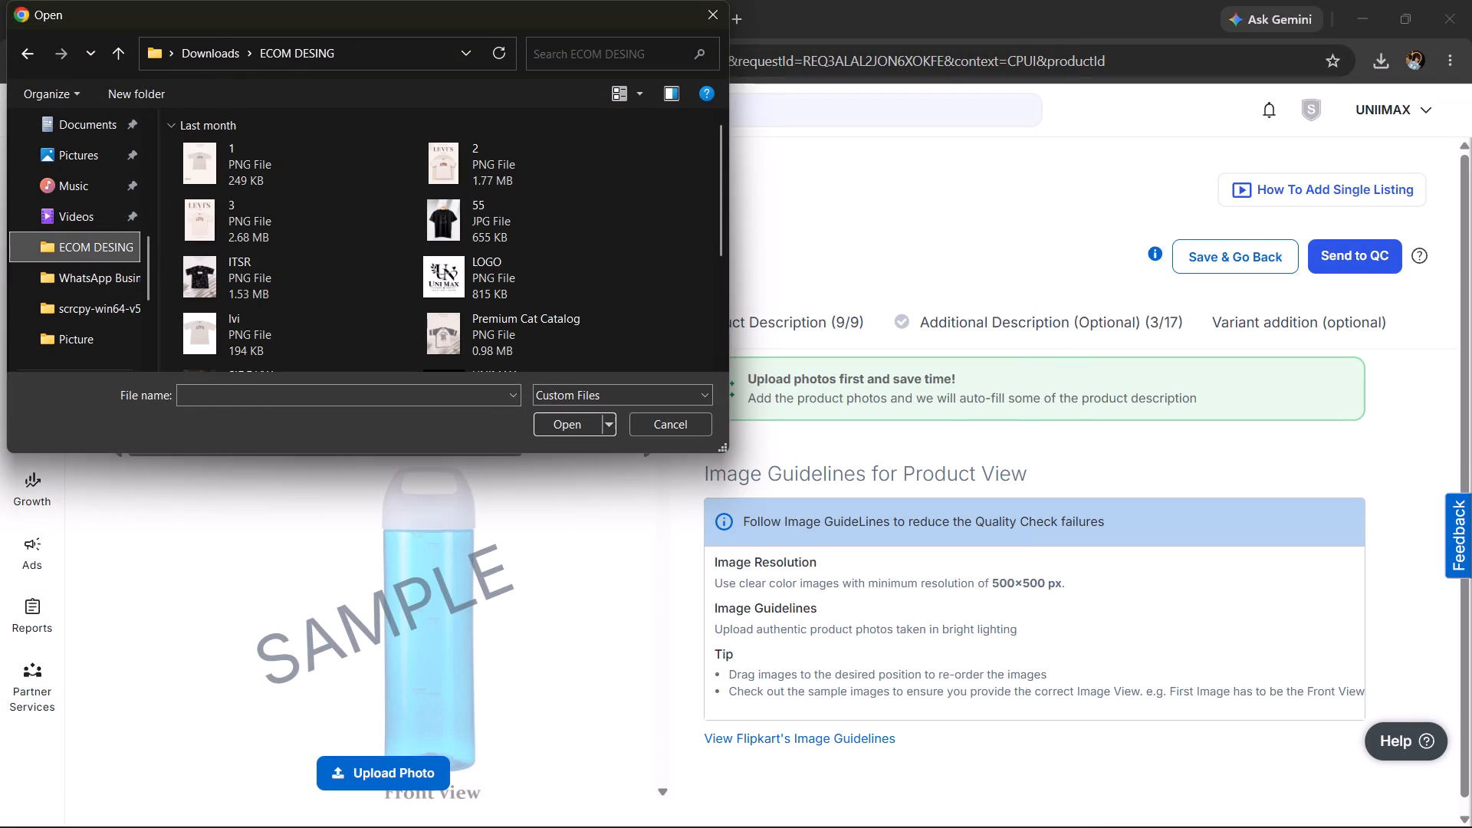
{"action": "left_click", "coordinate": [61, 162]}
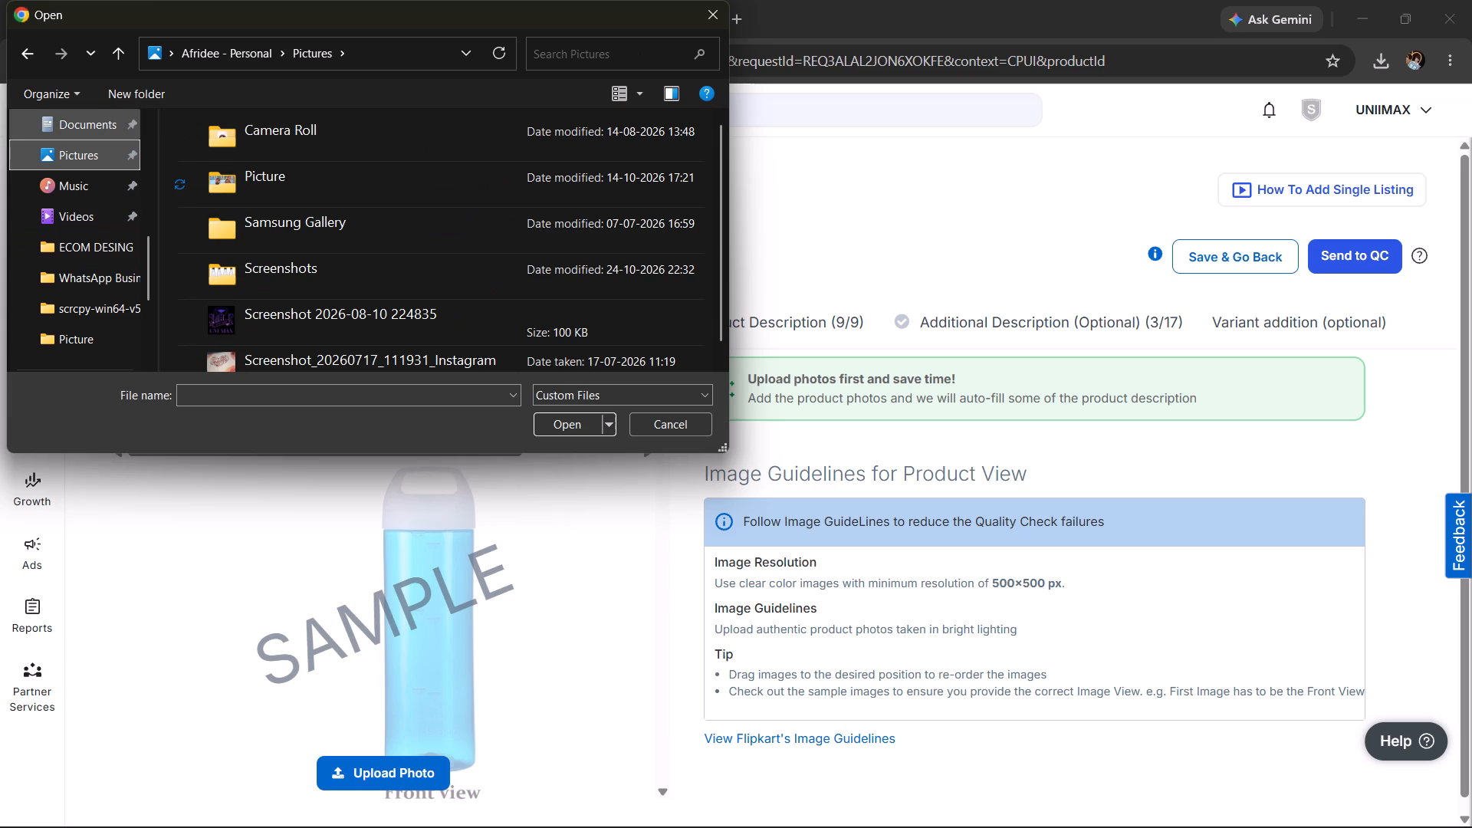
{"action": "double_click", "coordinate": [84, 113]}
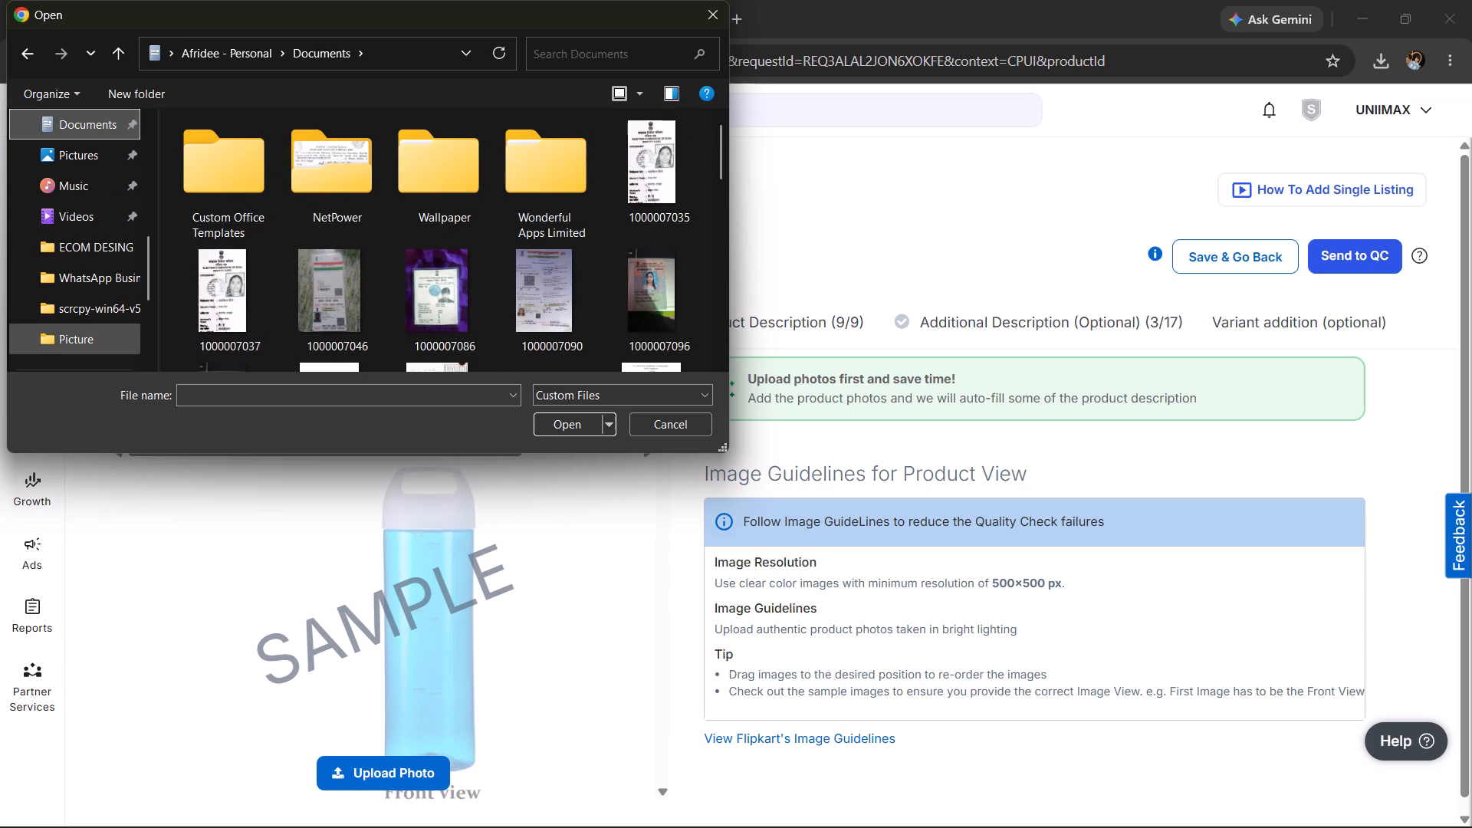
{"action": "scroll", "coordinate": [88, 314], "scroll_direction": "down", "scroll_amount": 1}
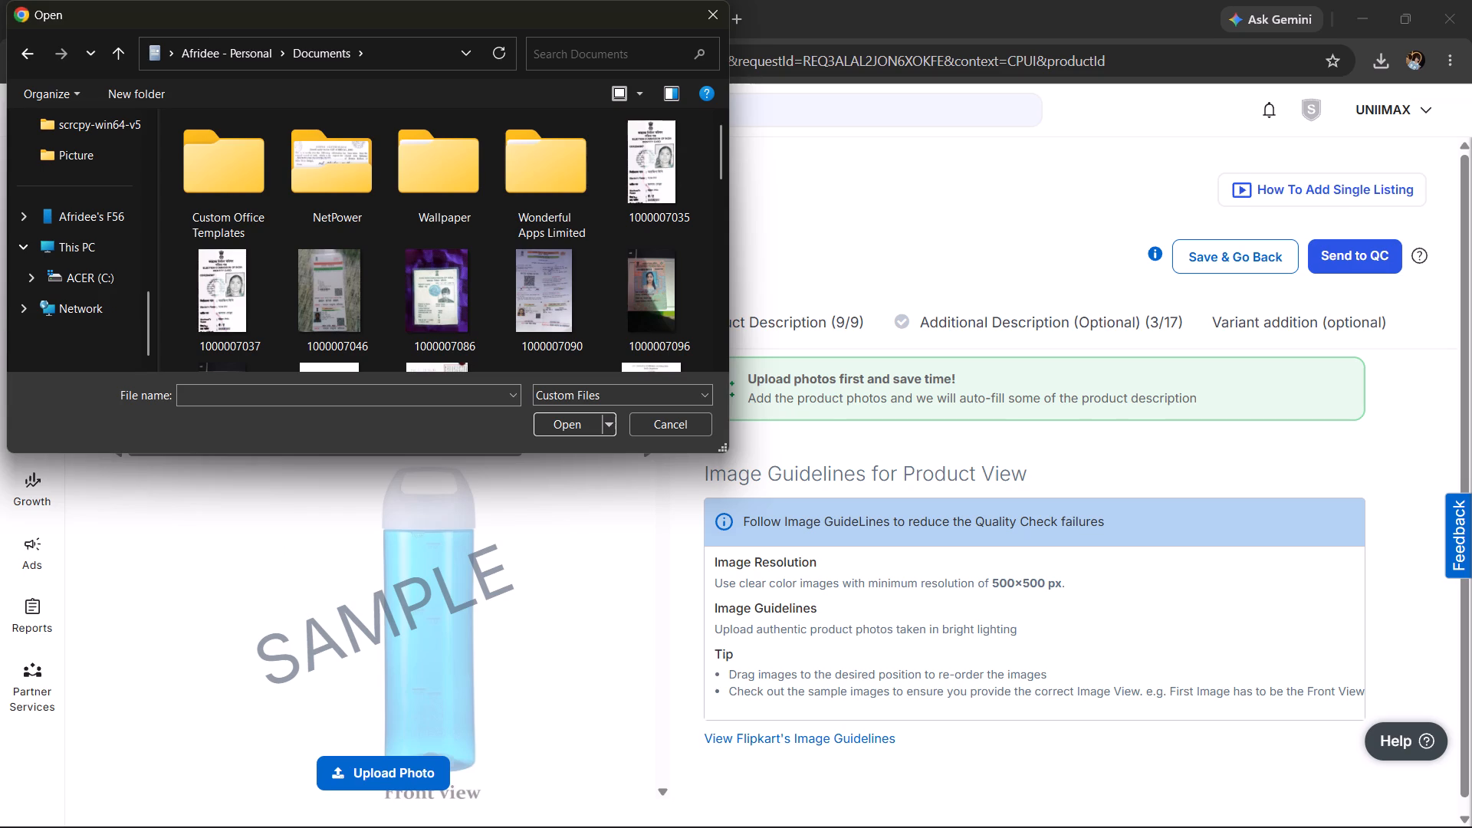
{"action": "scroll", "coordinate": [122, 308], "scroll_direction": "up", "scroll_amount": 5}
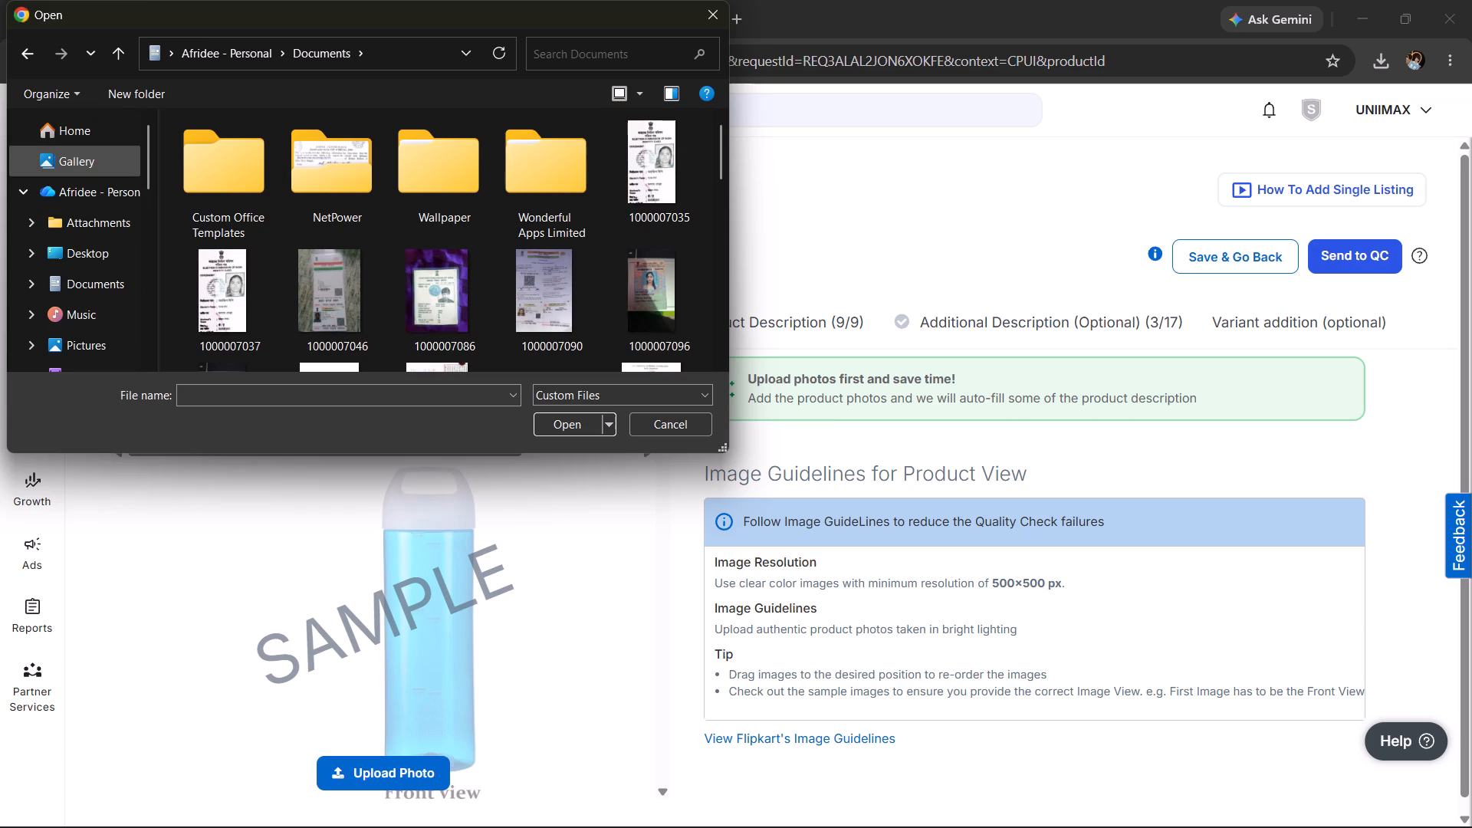
{"action": "double_click", "coordinate": [101, 137]}
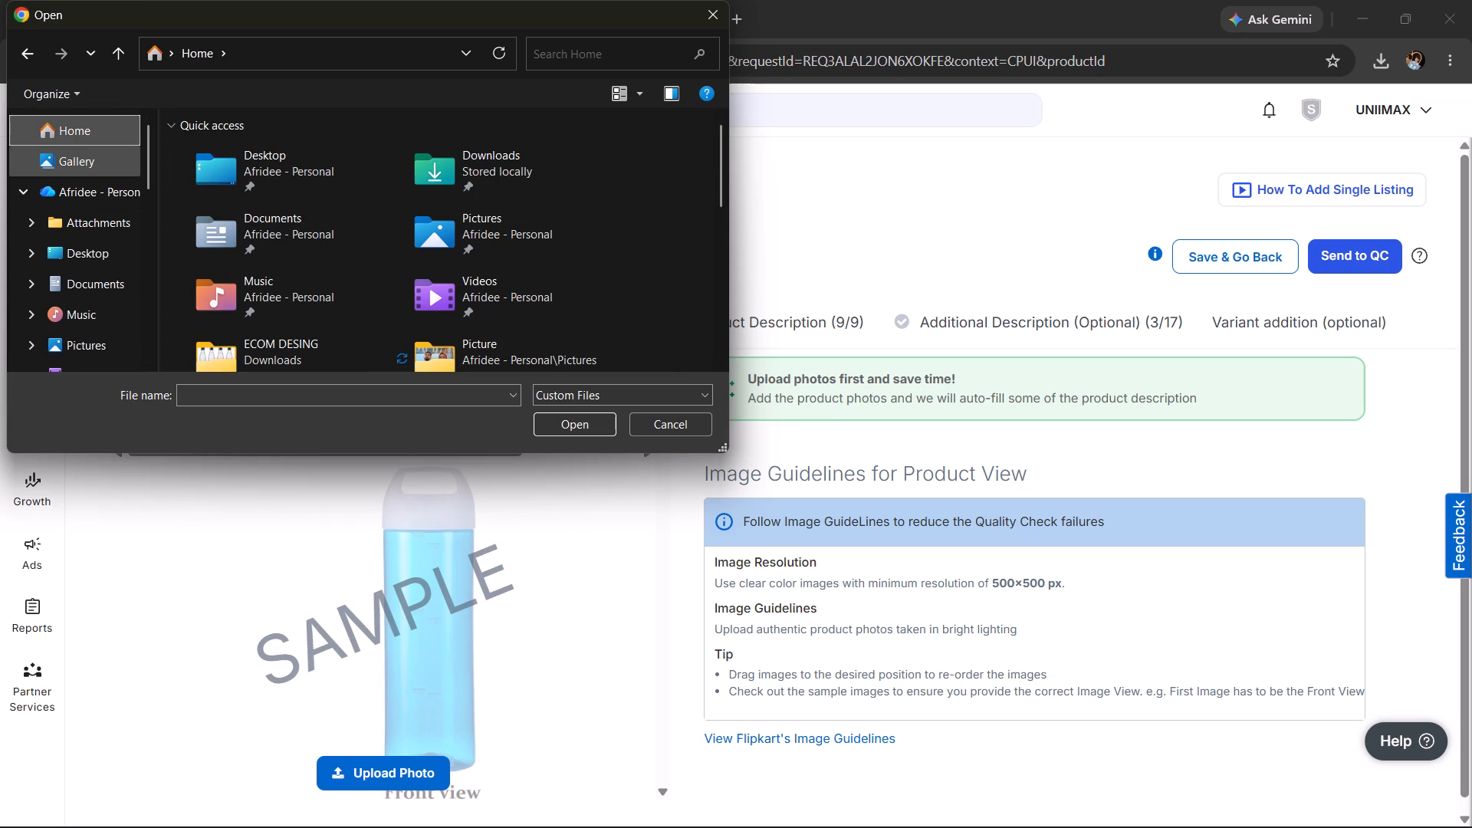
{"action": "double_click", "coordinate": [87, 162]}
{"action": "left_click", "coordinate": [205, 180]}
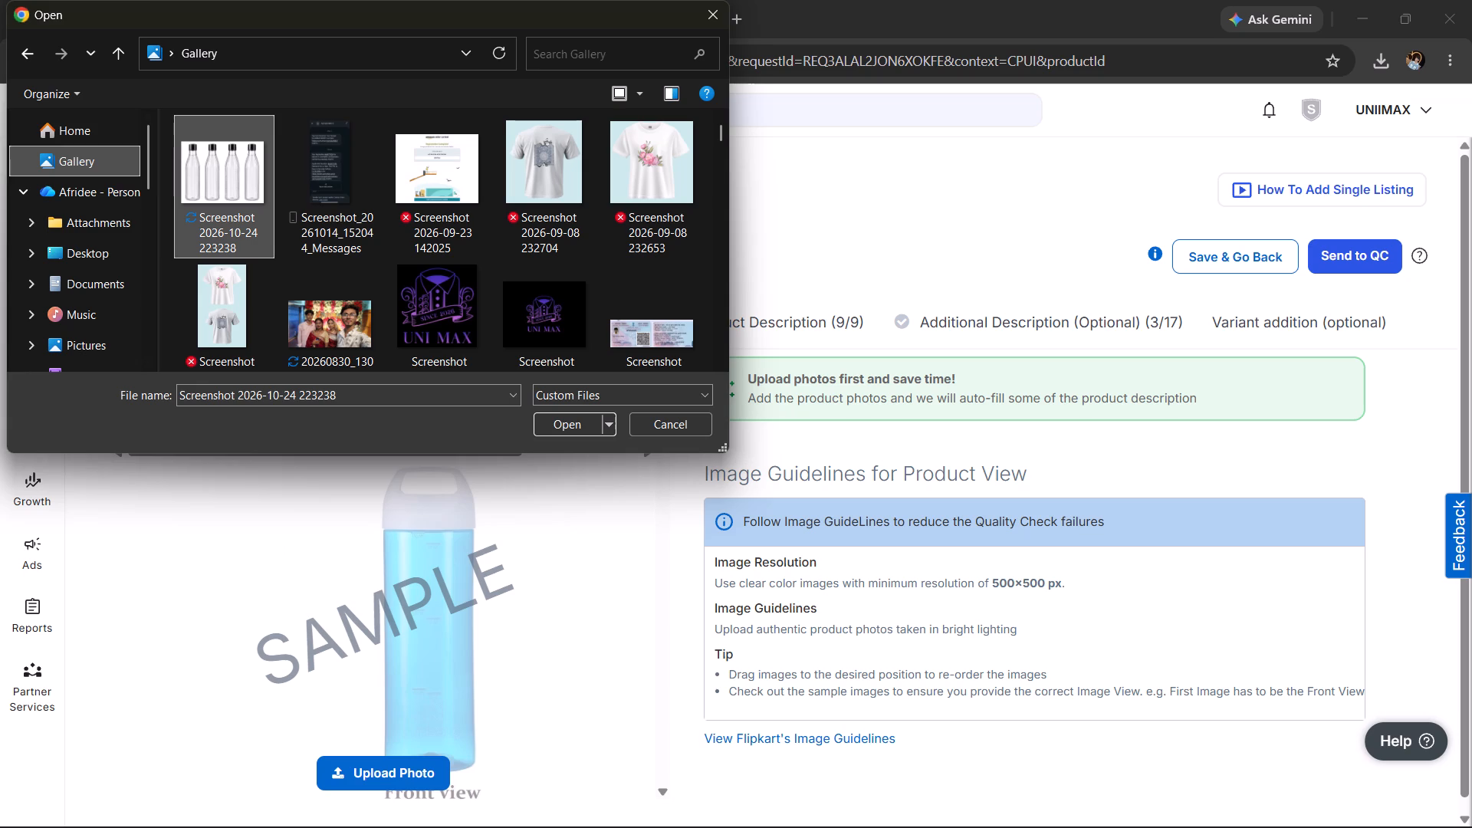
{"action": "left_click", "coordinate": [569, 412]}
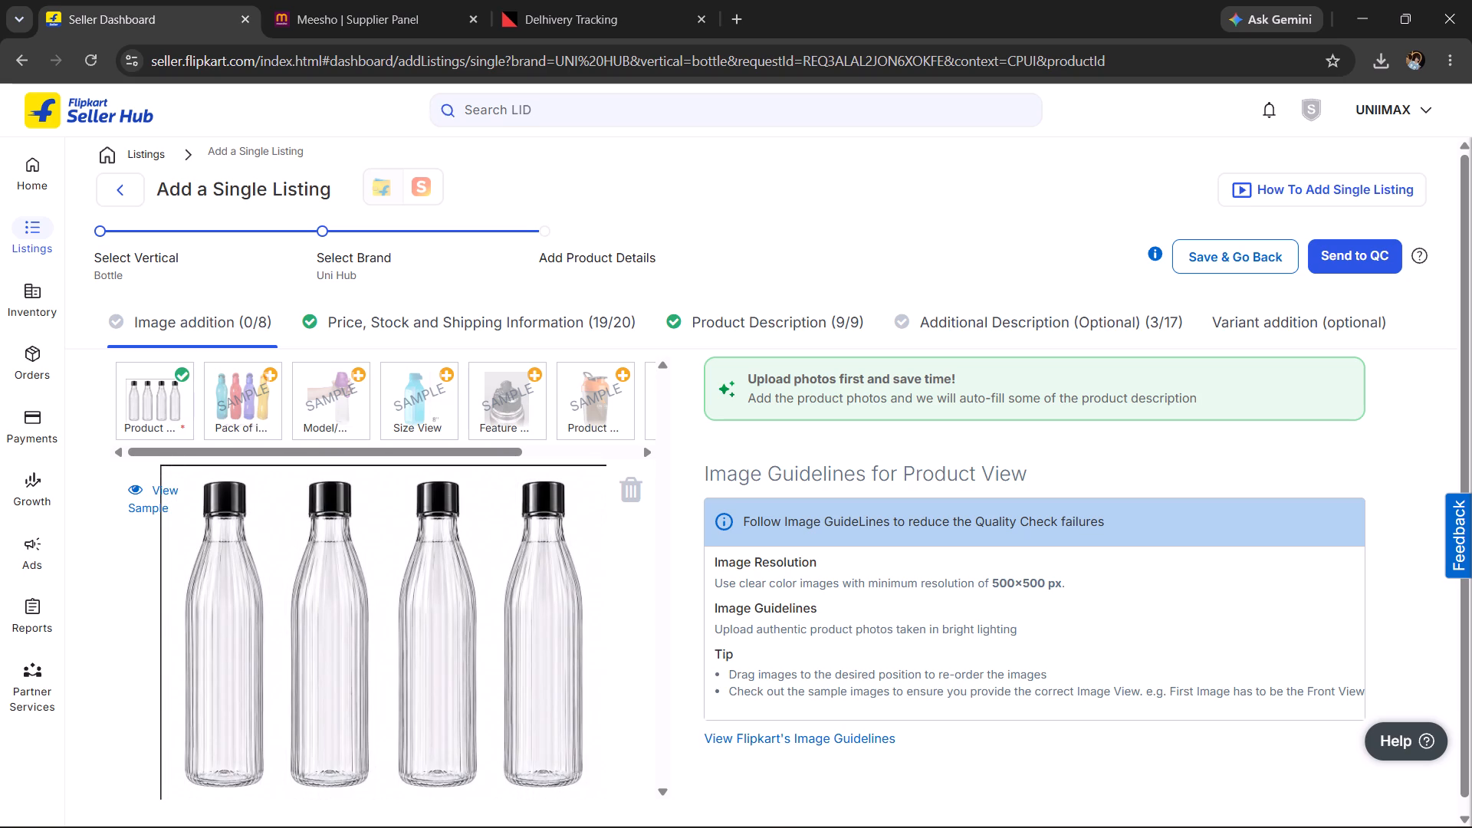
Compare the black bottle's product photo with the sample view and send the listing to QC.
{"action": "left_click", "coordinate": [147, 496]}
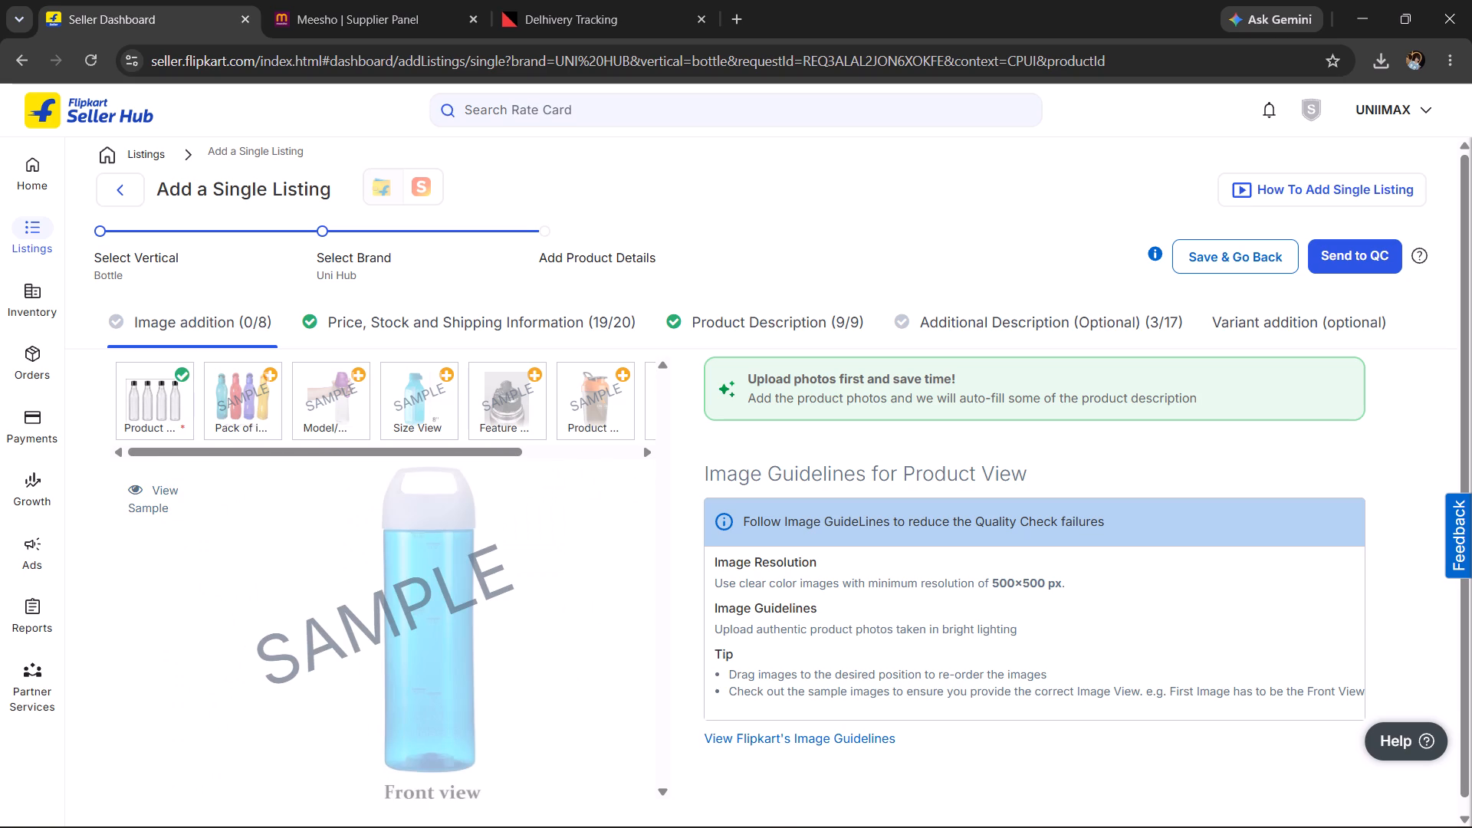
{"action": "double_click", "coordinate": [147, 496]}
{"action": "double_click", "coordinate": [147, 496]}
{"action": "scroll", "coordinate": [147, 496], "scroll_direction": "down", "scroll_amount": 1}
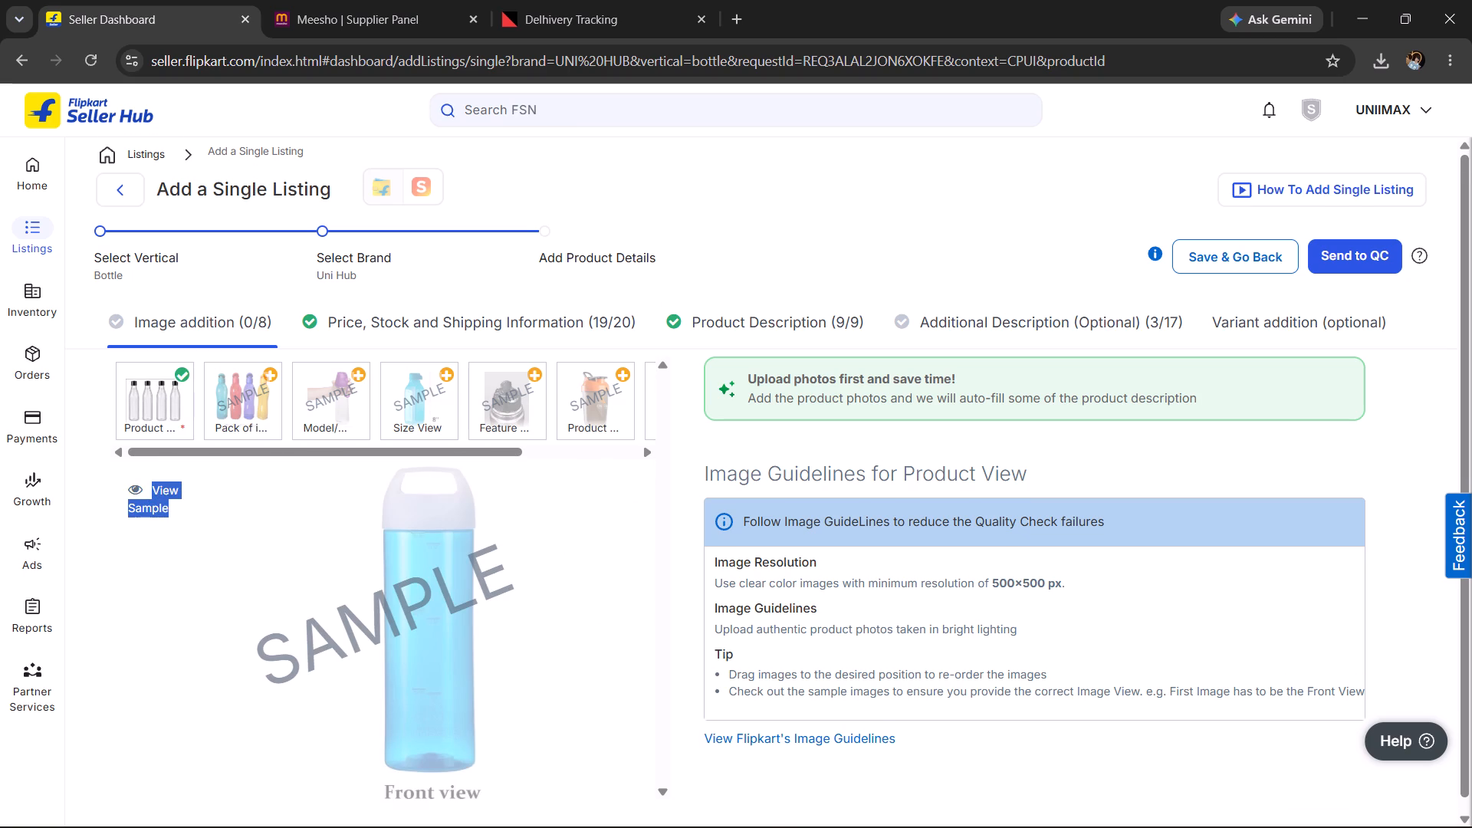
{"action": "scroll", "coordinate": [147, 496], "scroll_direction": "down", "scroll_amount": 1}
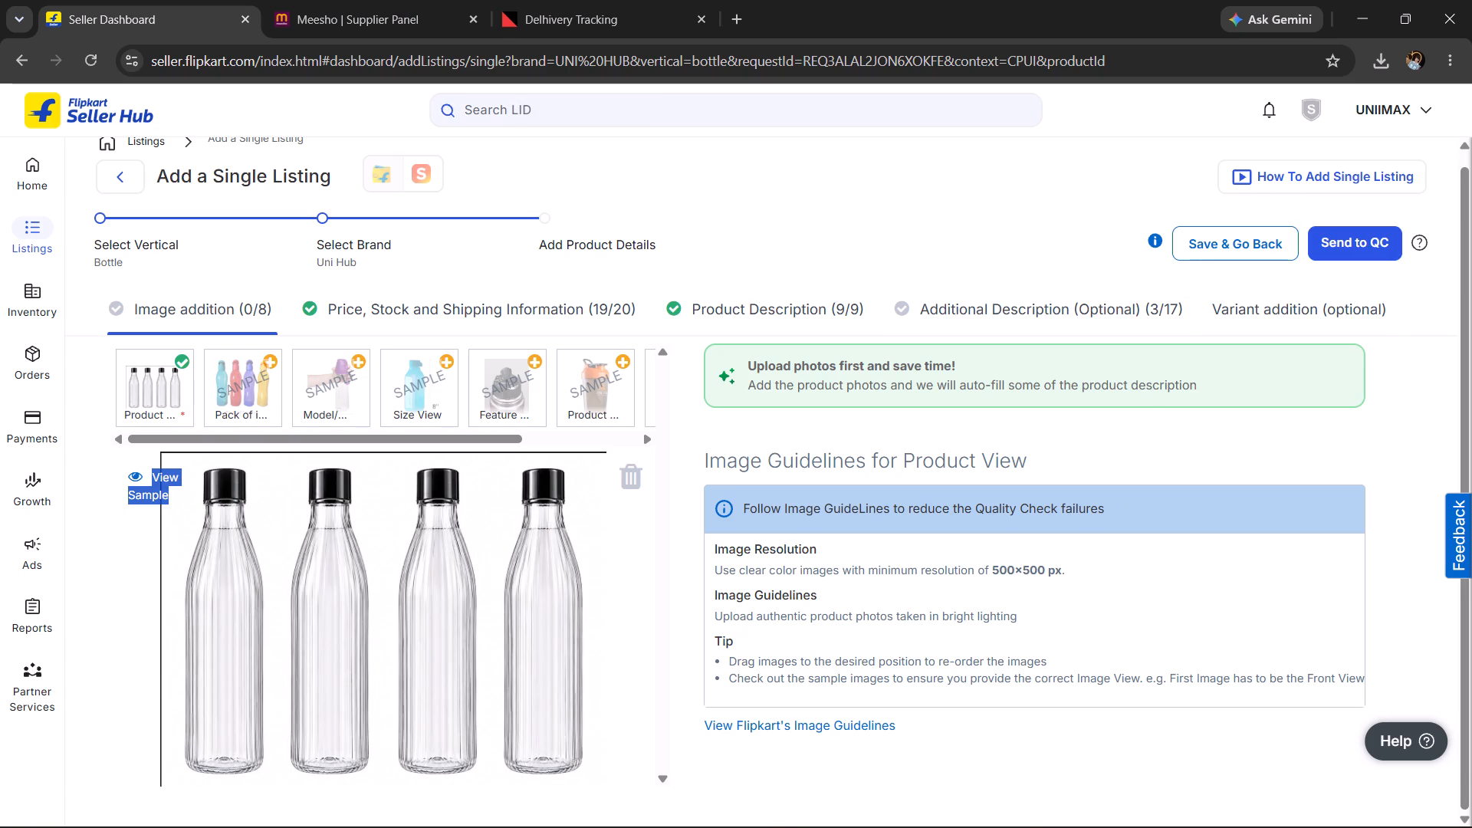
{"action": "left_click", "coordinate": [1390, 251]}
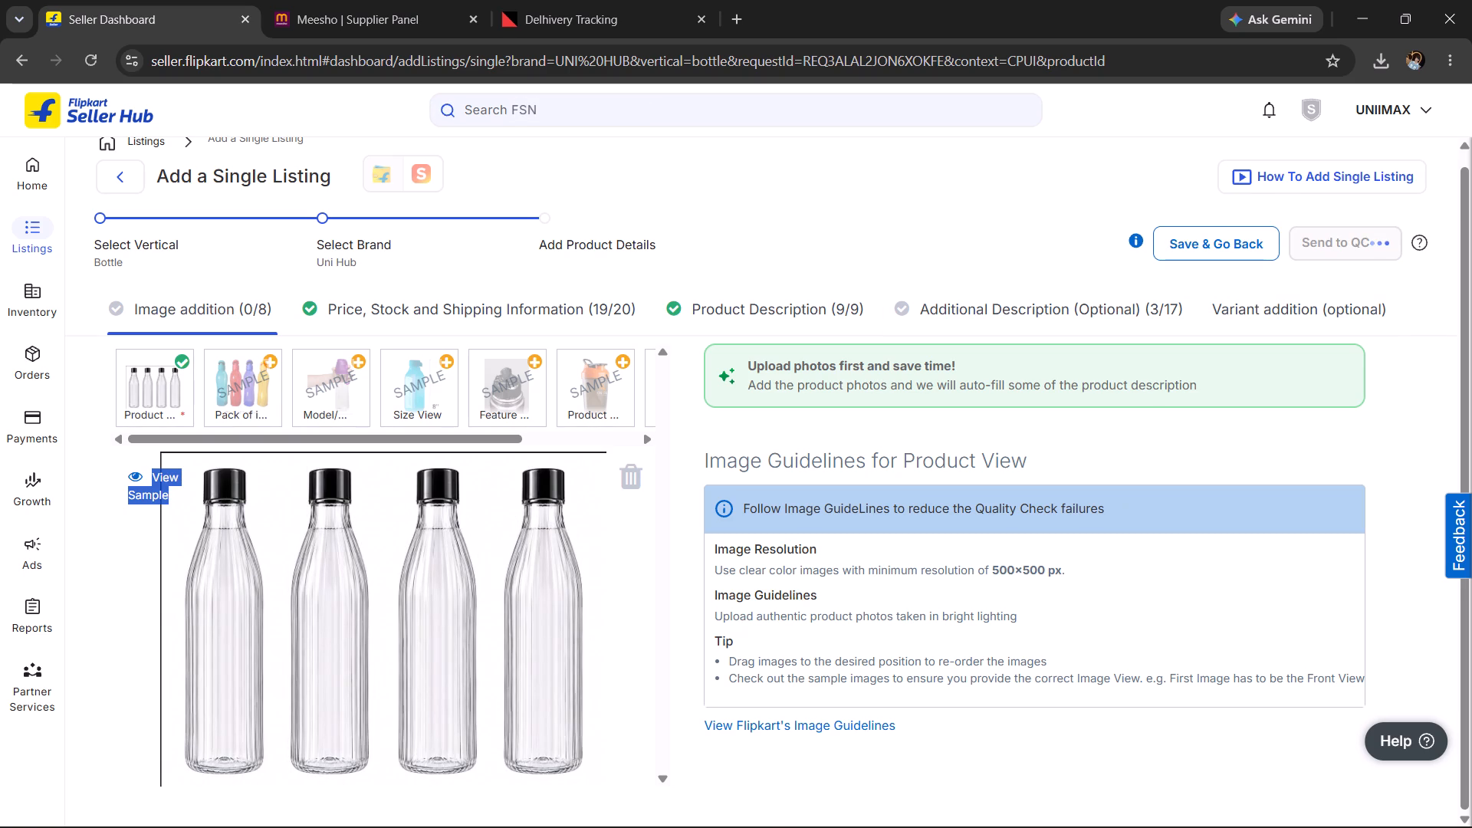
{"action": "left_click", "coordinate": [1229, 304]}
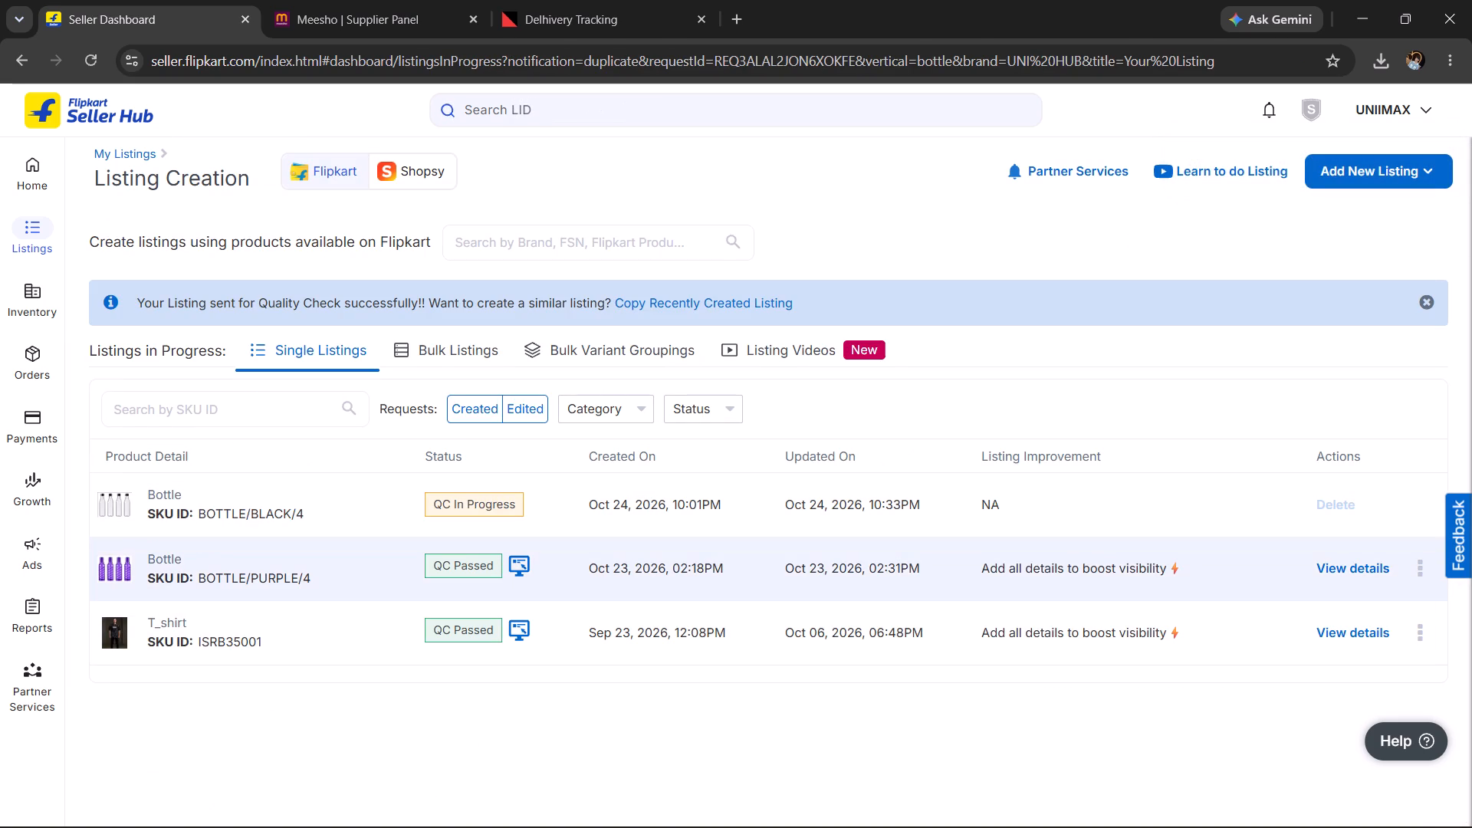
Open the BOTTLE/BLACK/4 listing from the single listings in progress and return to the list.
{"action": "left_click", "coordinate": [491, 698]}
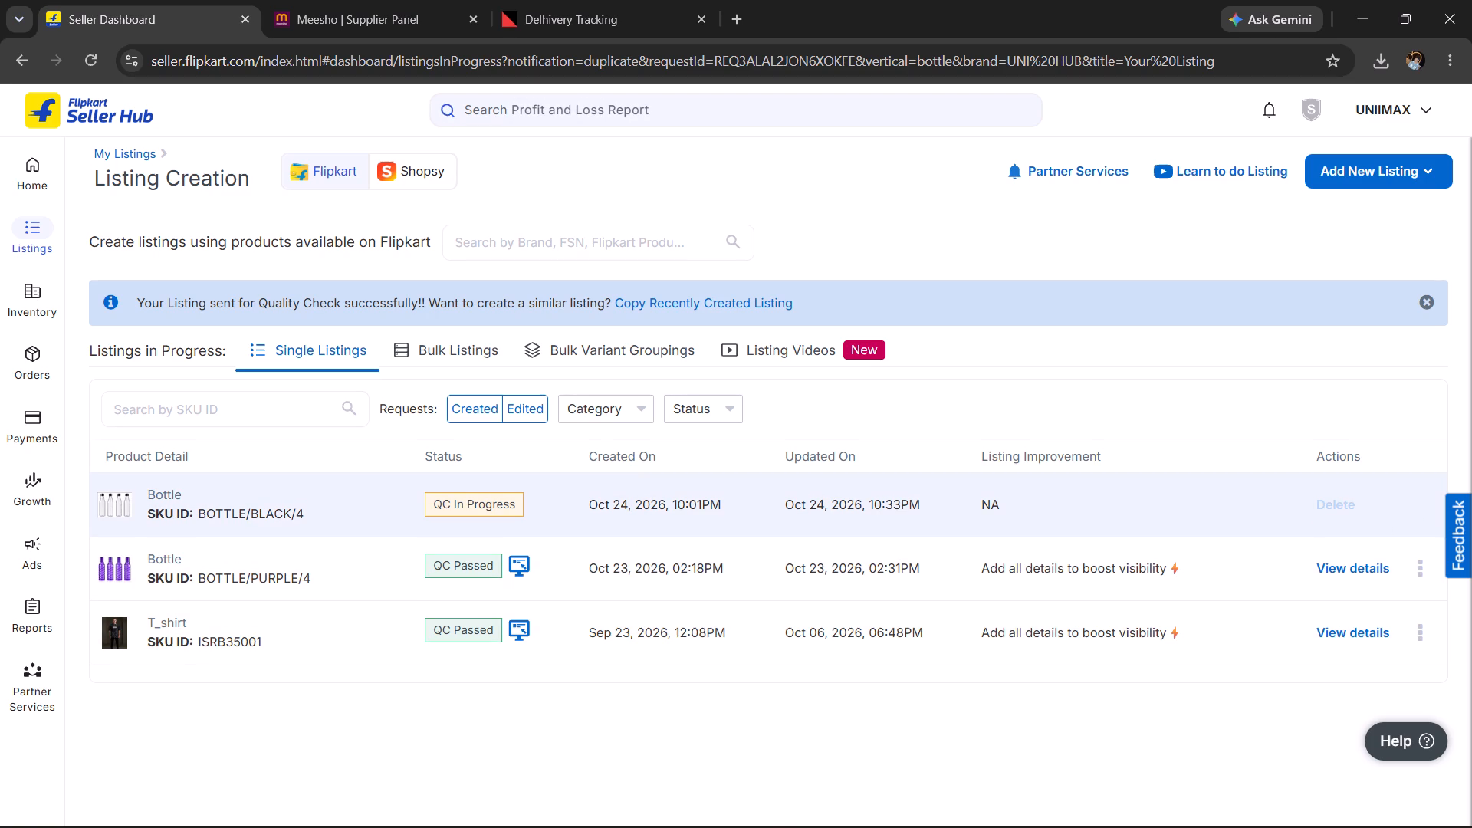
{"action": "left_click", "coordinate": [722, 705]}
{"action": "left_click", "coordinate": [114, 500]}
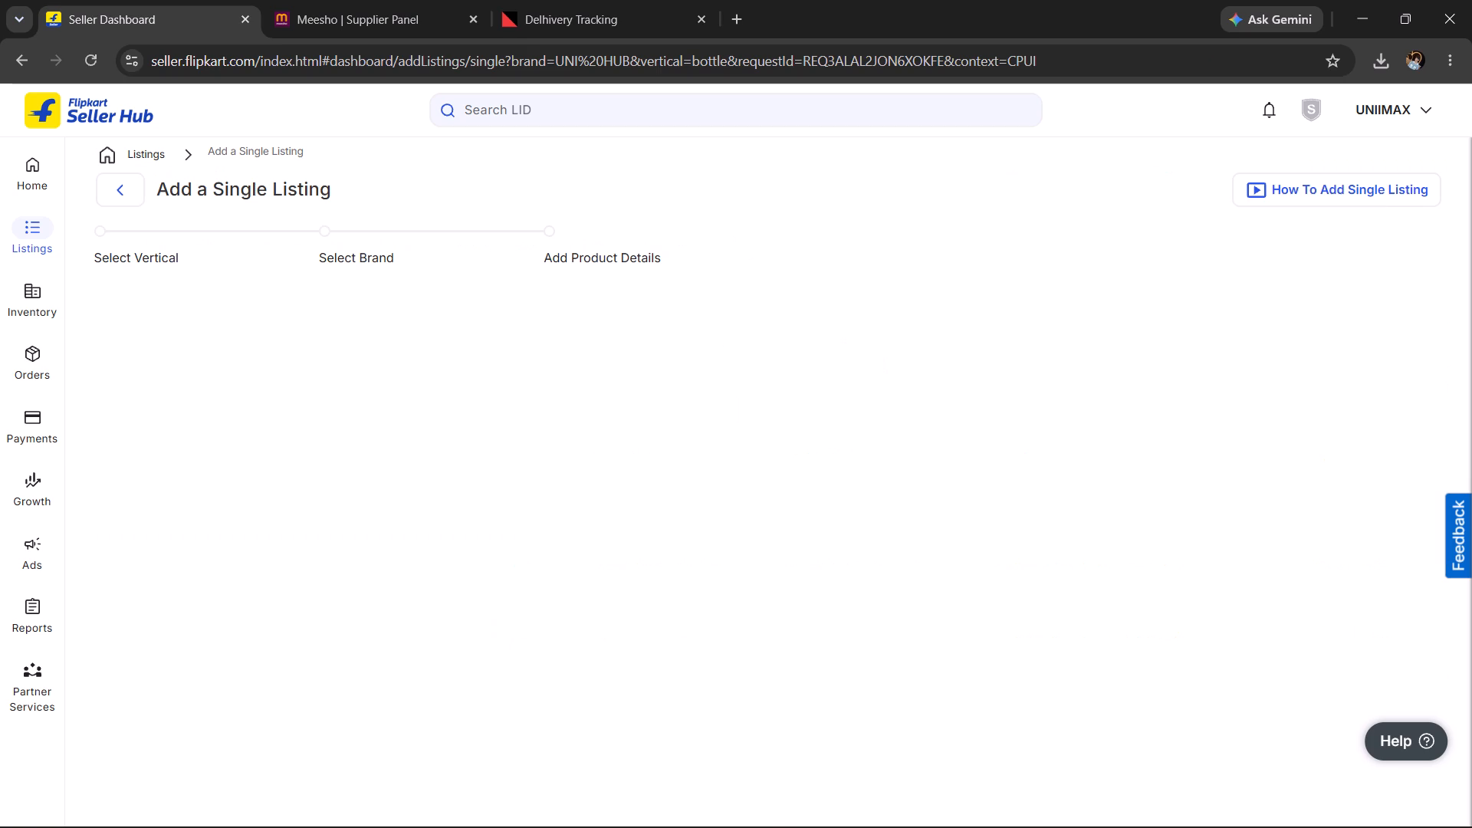
{"action": "left_click", "coordinate": [110, 188]}
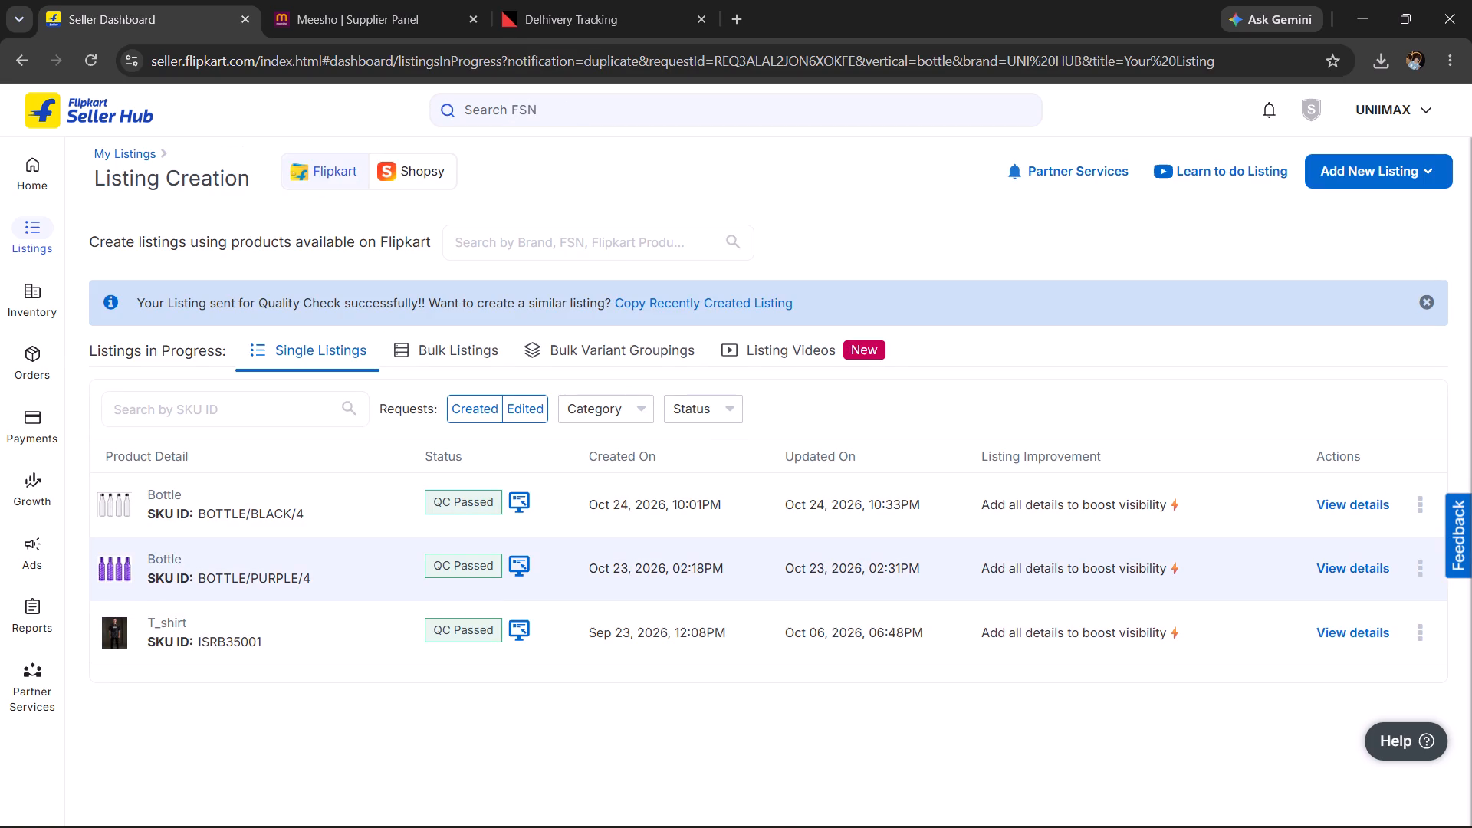
View the details of the BOTTLE/PURPLE/4 listing, look over its product image section, and return to the list.
{"action": "left_click", "coordinate": [1419, 566]}
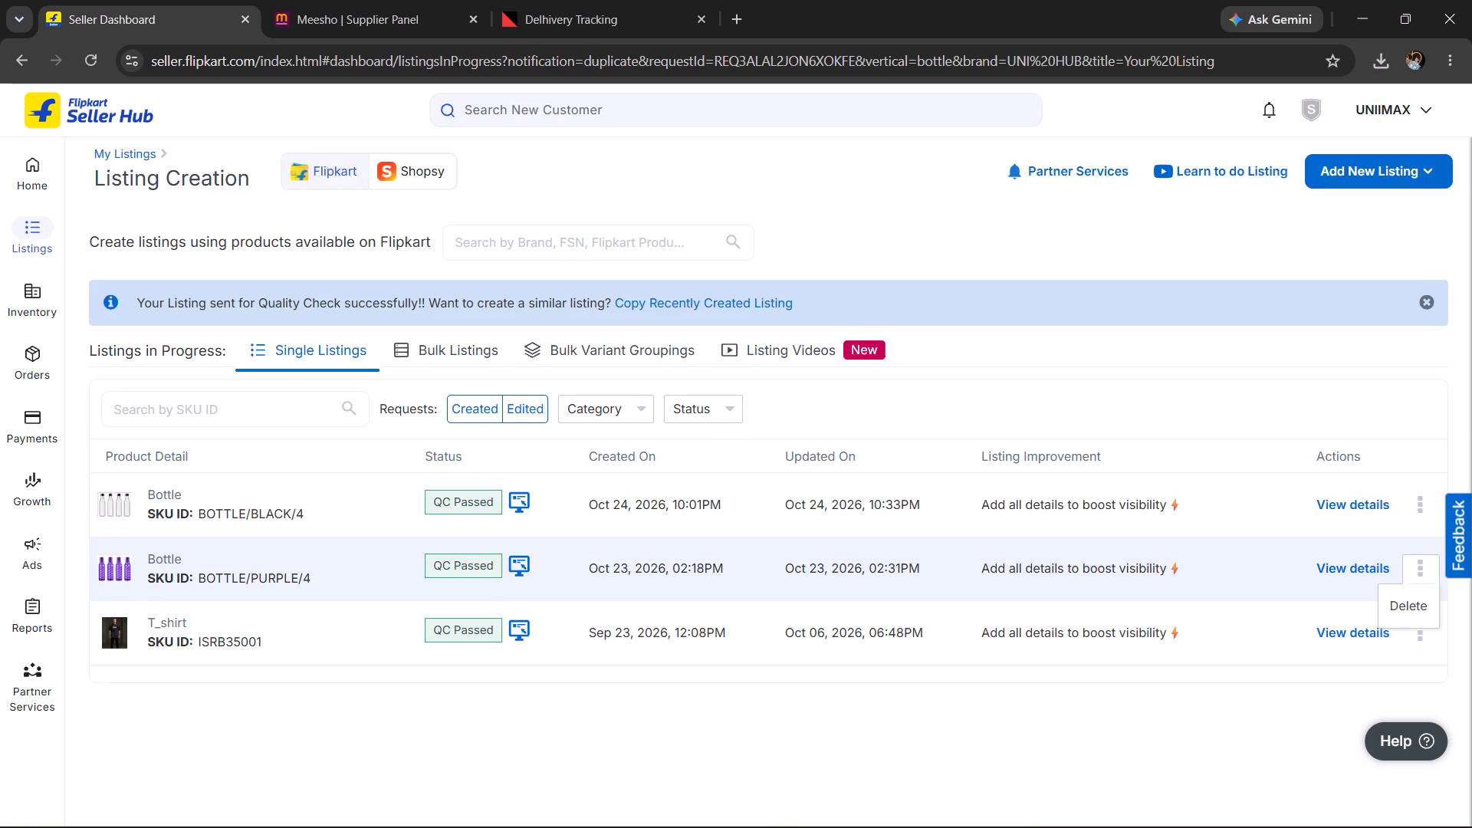
{"action": "left_click", "coordinate": [1342, 569]}
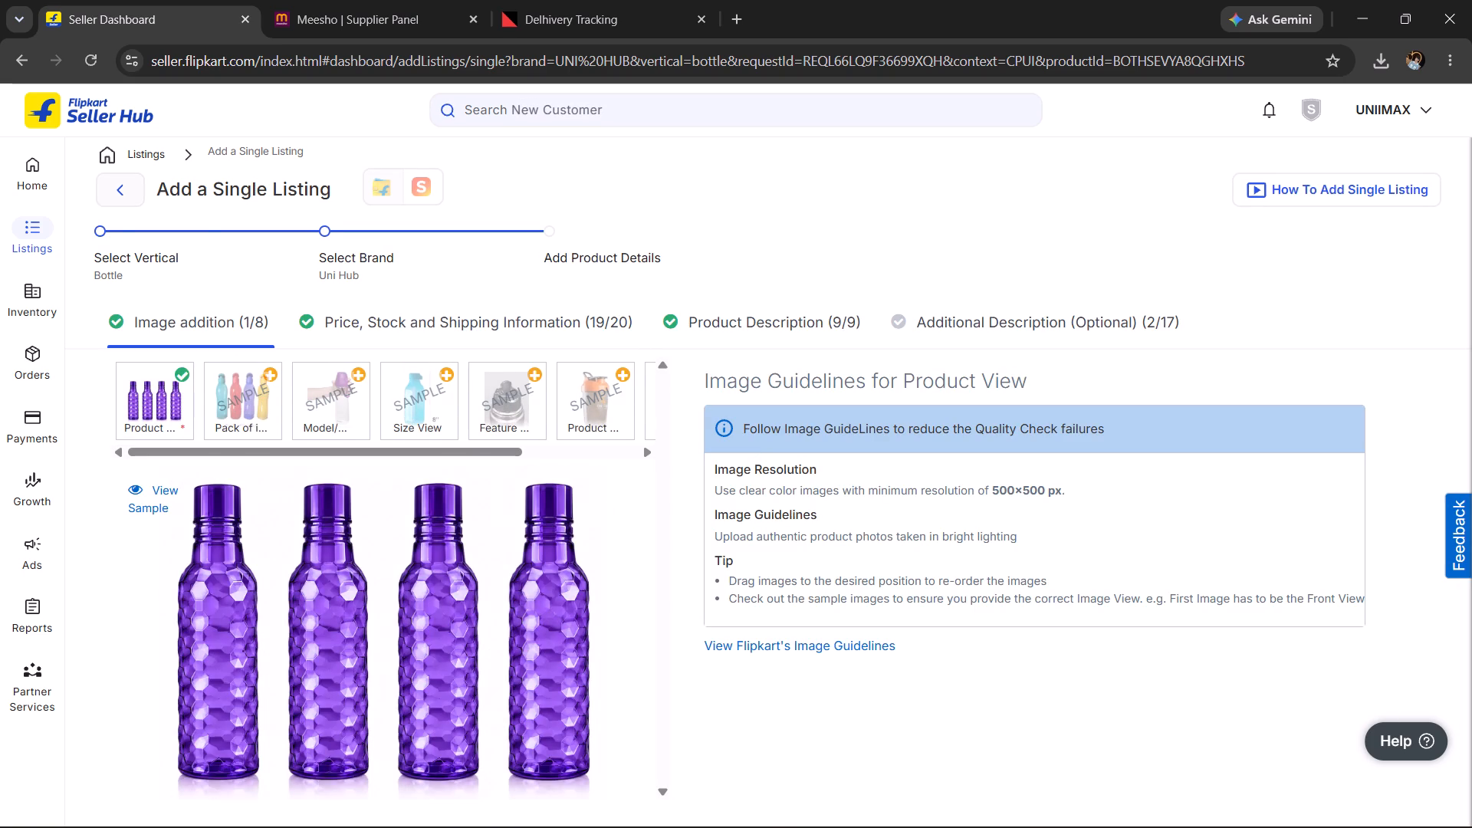
{"action": "scroll", "coordinate": [268, 393], "scroll_direction": "down", "scroll_amount": 2}
{"action": "scroll", "coordinate": [268, 393], "scroll_direction": "up", "scroll_amount": 1}
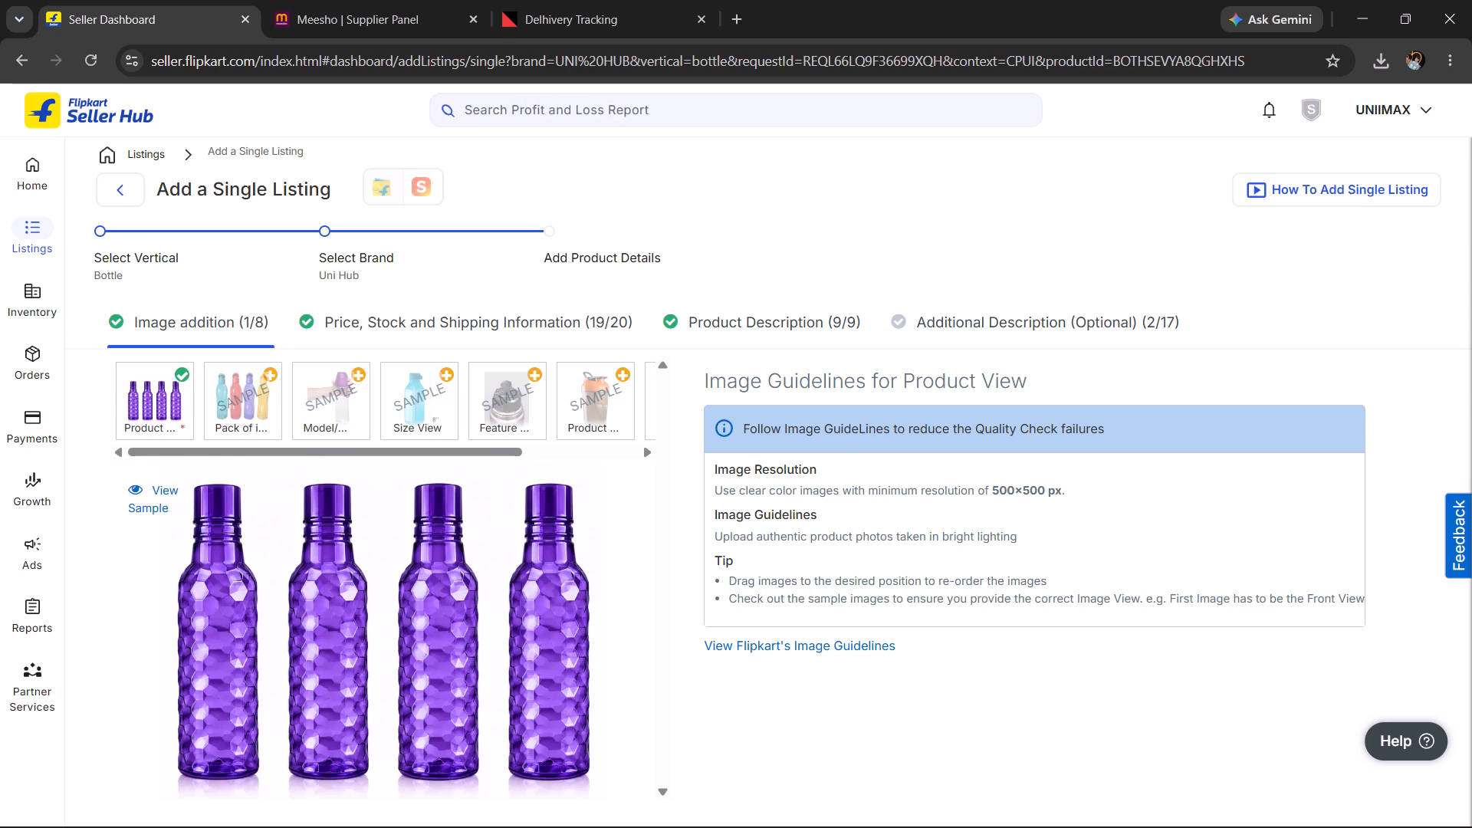
{"action": "scroll", "coordinate": [278, 676], "scroll_direction": "down", "scroll_amount": 2}
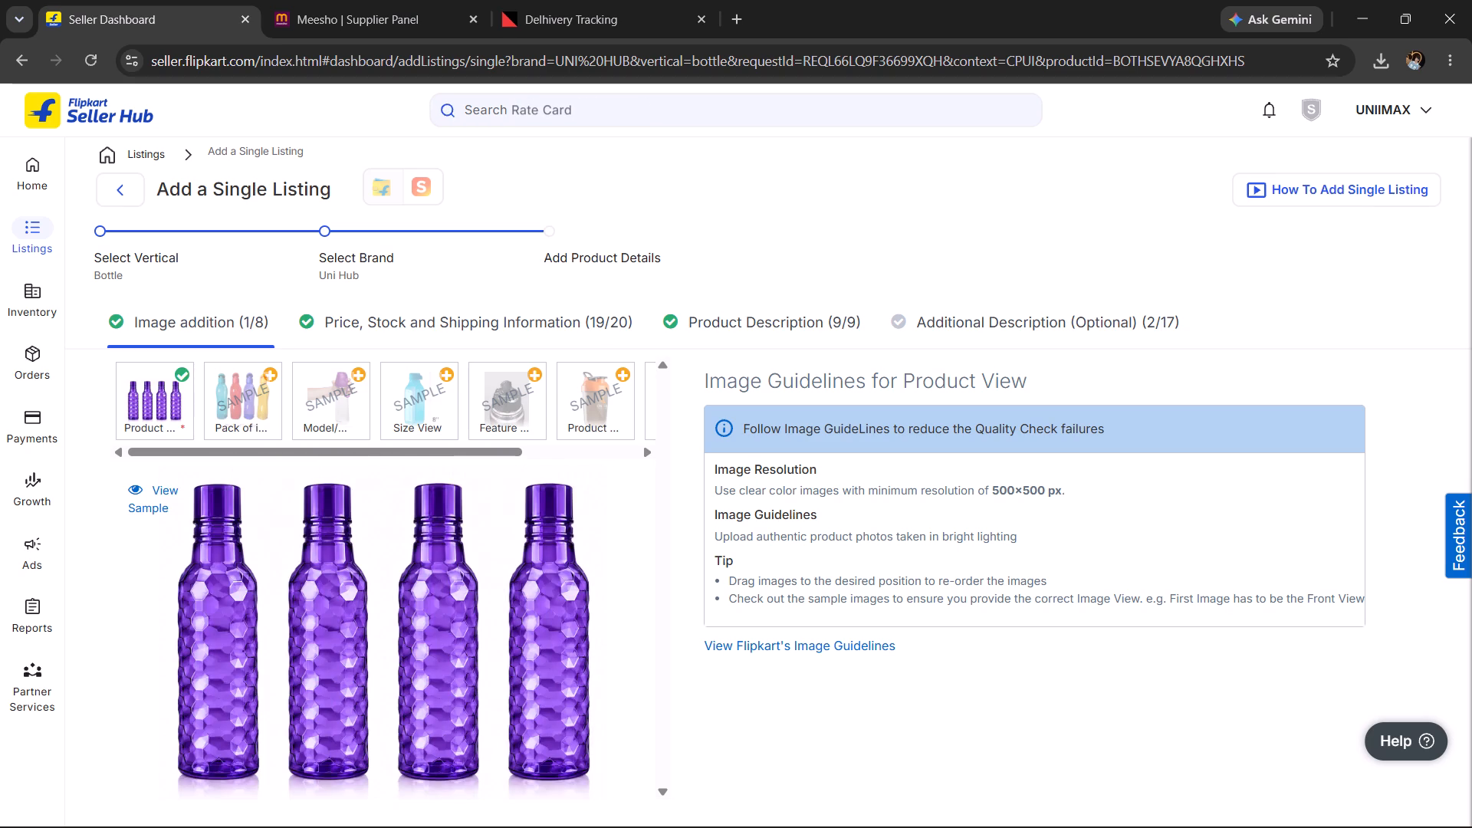
{"action": "left_click_drag", "start_coordinate": [387, 193], "coordinate": [131, 156]}
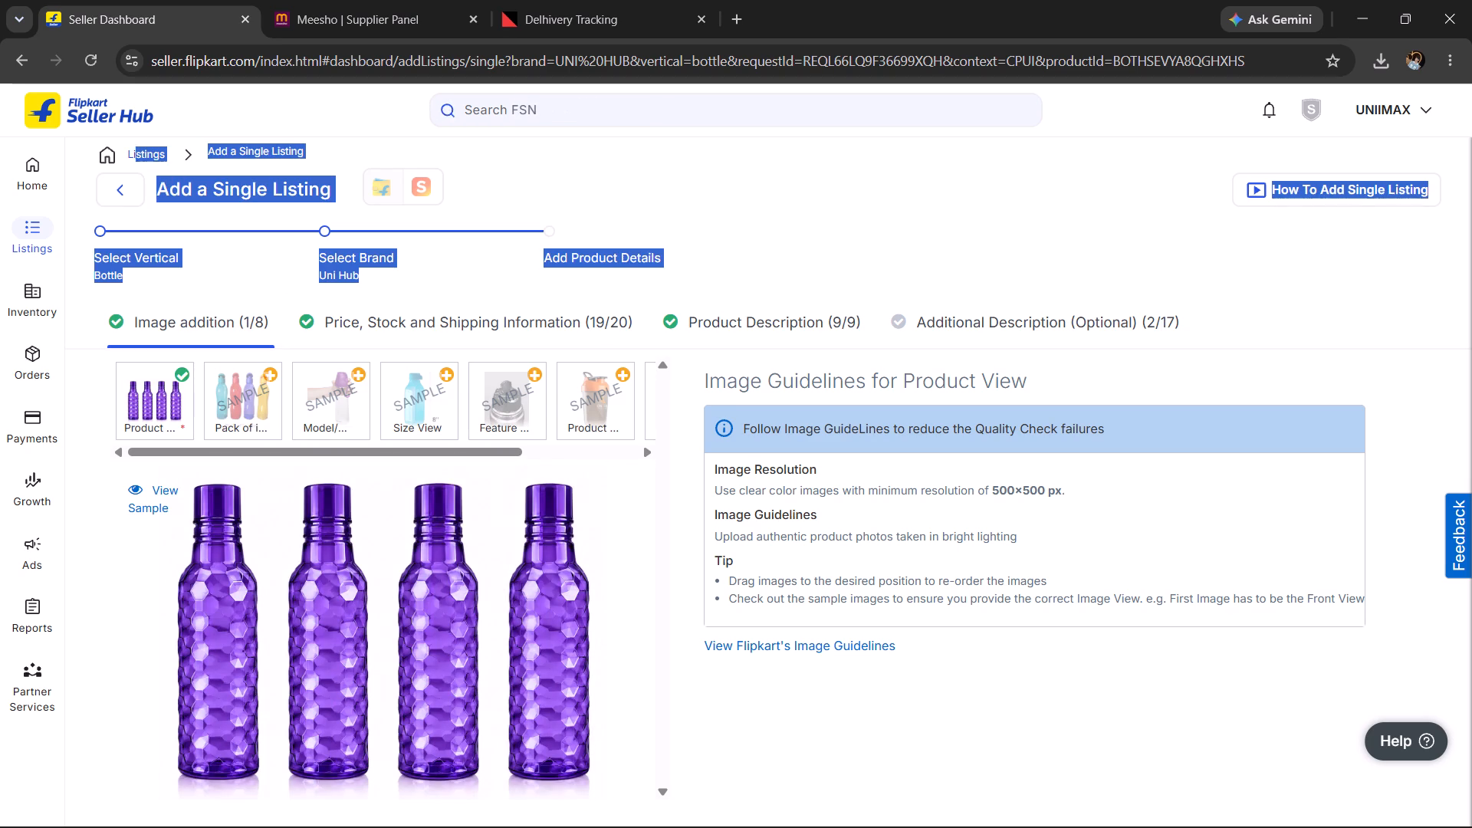
{"action": "left_click_drag", "start_coordinate": [131, 156], "coordinate": [388, 210]}
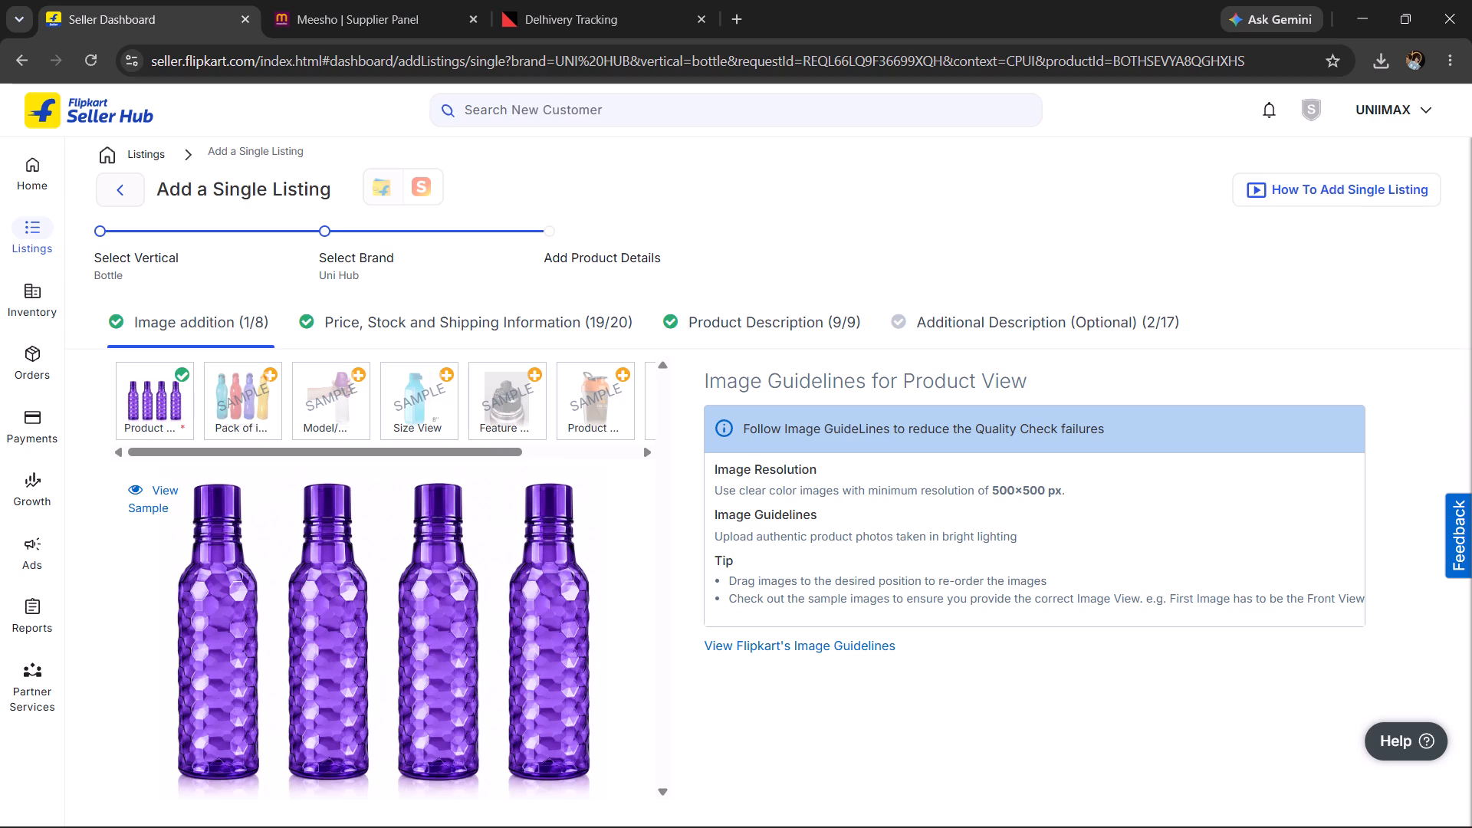
{"action": "left_click", "coordinate": [127, 189]}
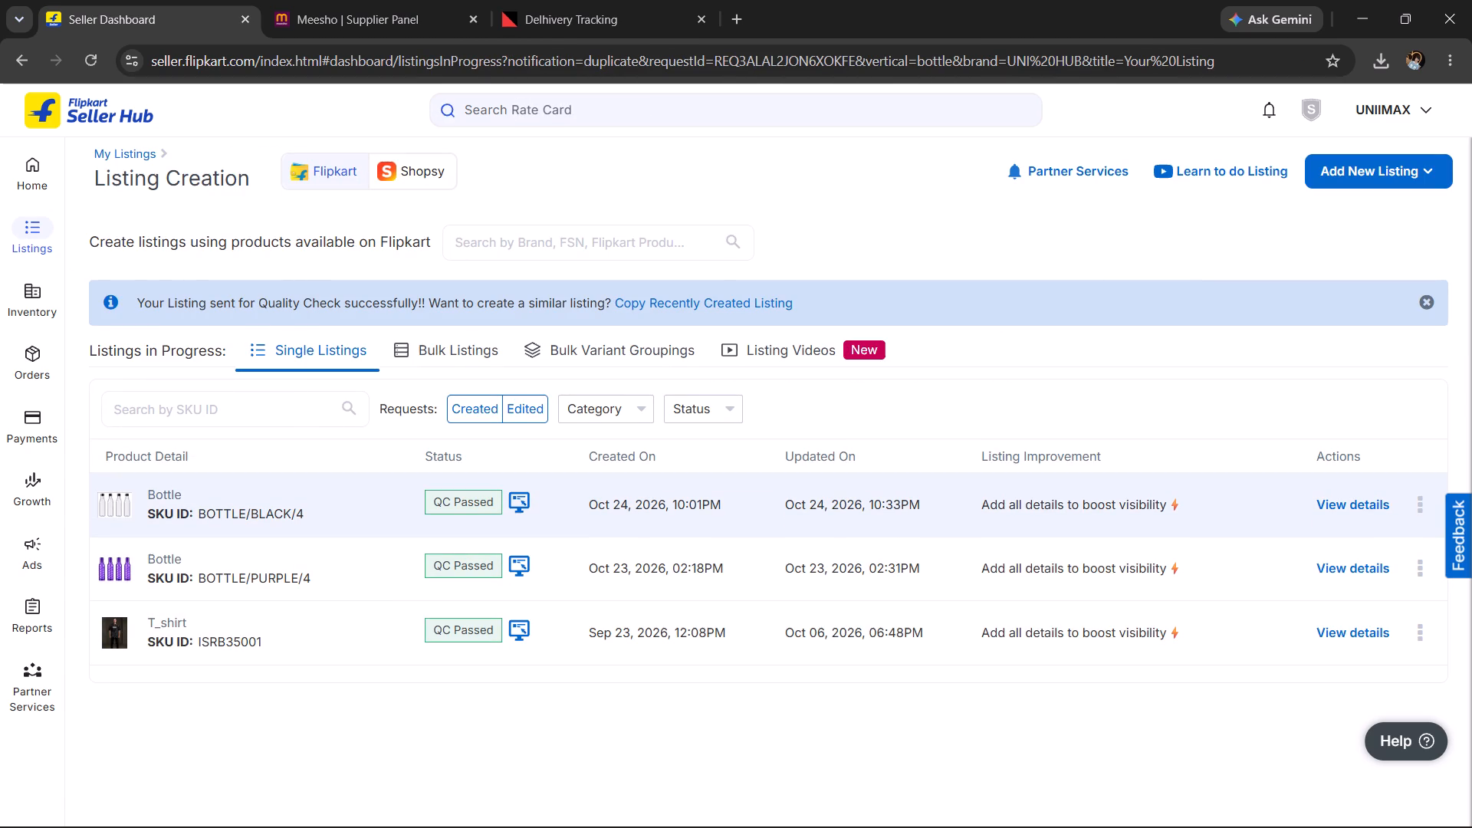
Check the Shopsy single listings in progress and return to the Flipkart ones.
{"action": "left_click", "coordinate": [424, 170]}
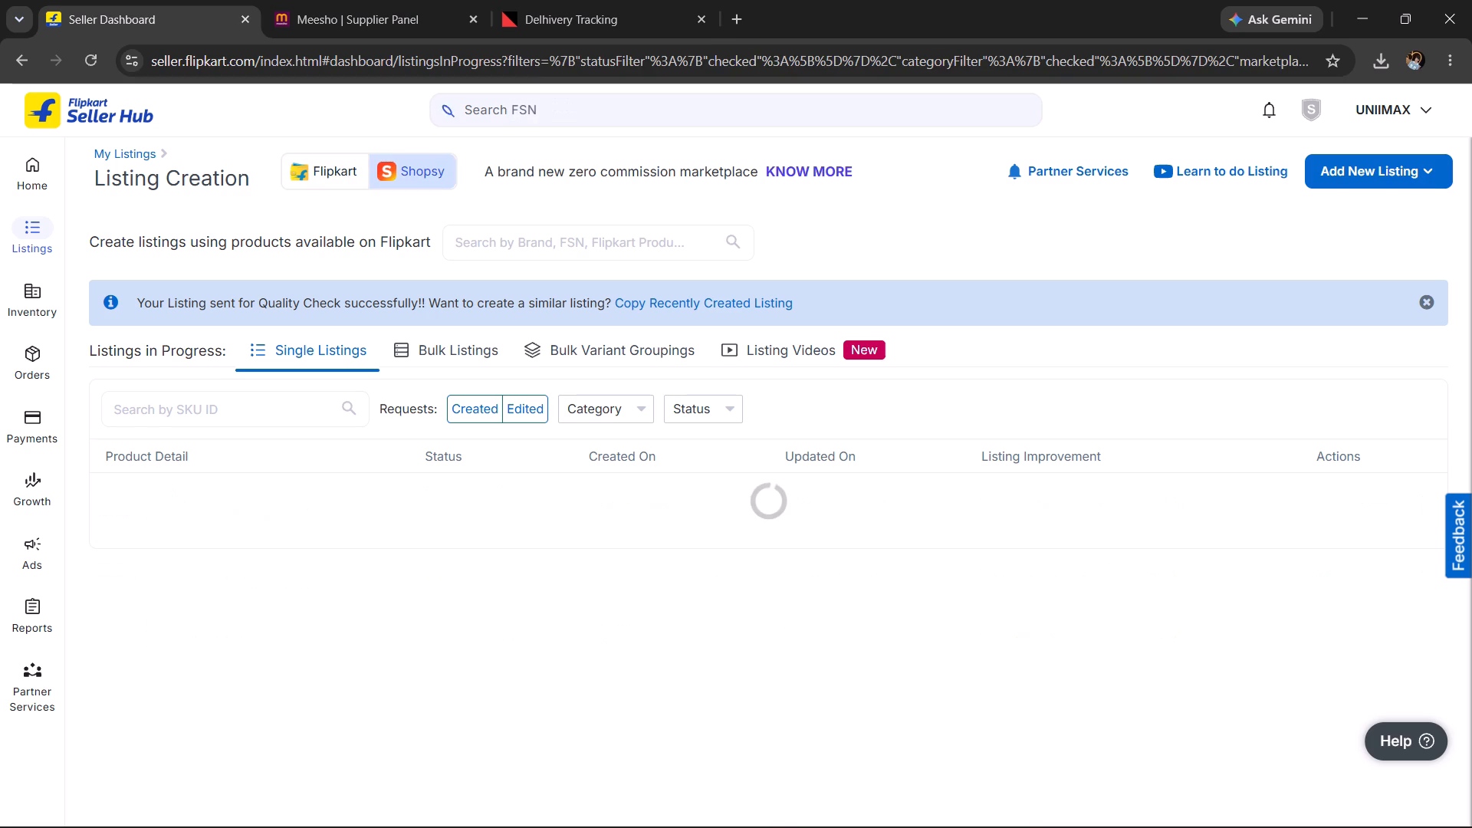
{"action": "left_click", "coordinate": [322, 167]}
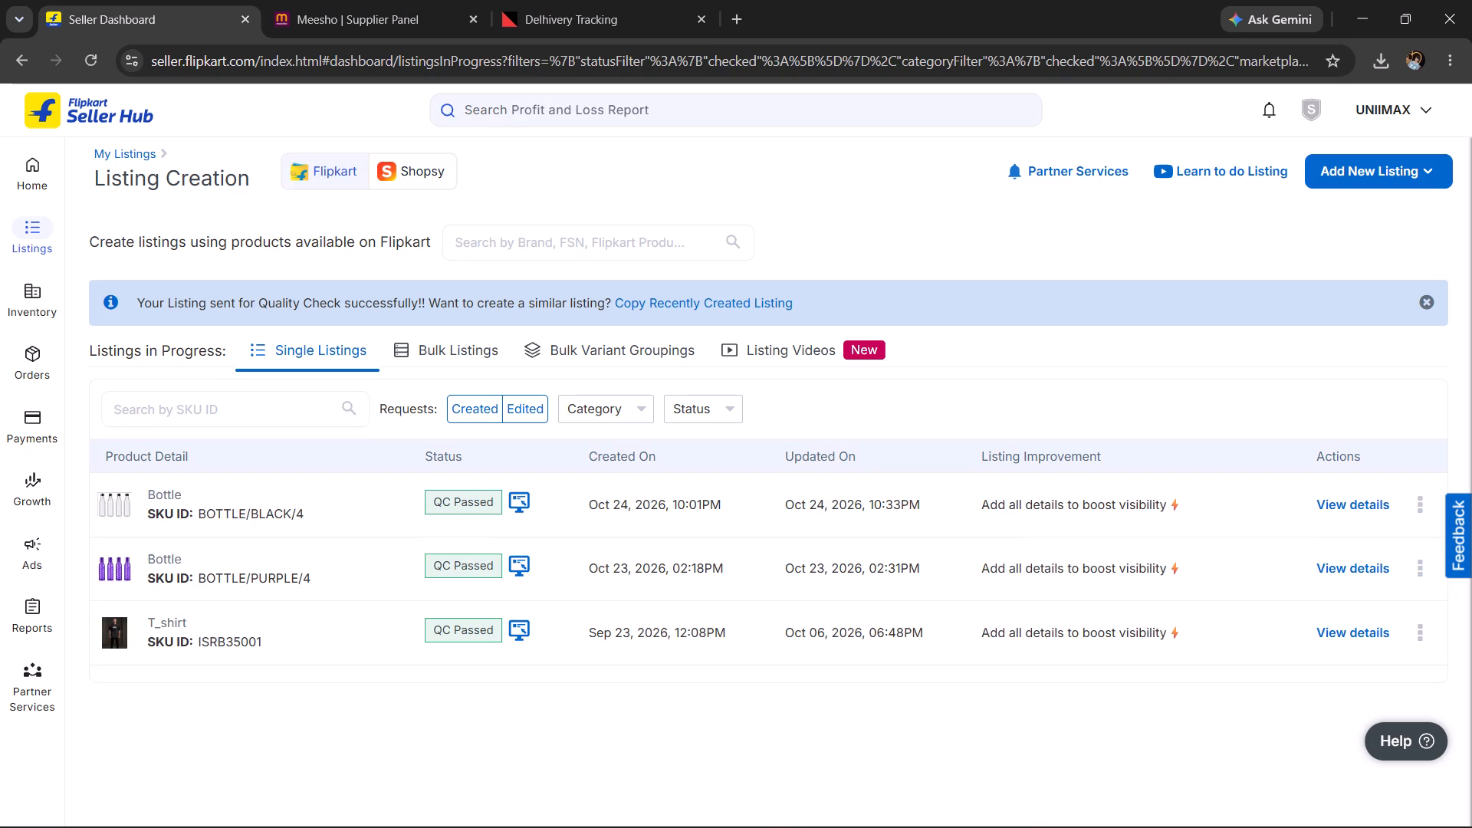
Review the BOTTLE/BLACK/4 listing's price, stock and shipping information and its optional additional description, returning to the list when finished.
{"action": "left_click", "coordinate": [1013, 496]}
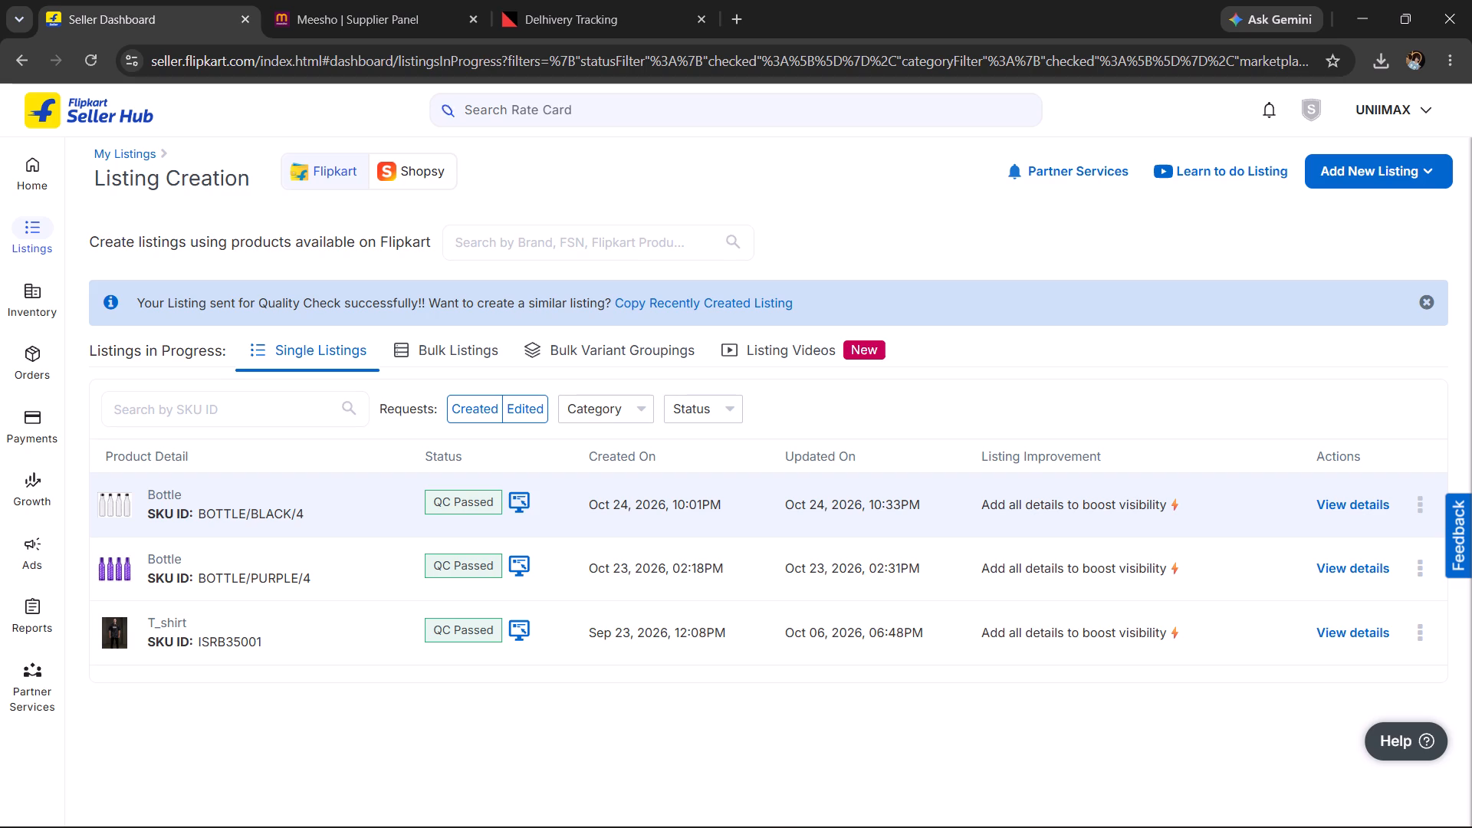
{"action": "left_click", "coordinate": [1120, 511]}
{"action": "double_click", "coordinate": [1120, 511]}
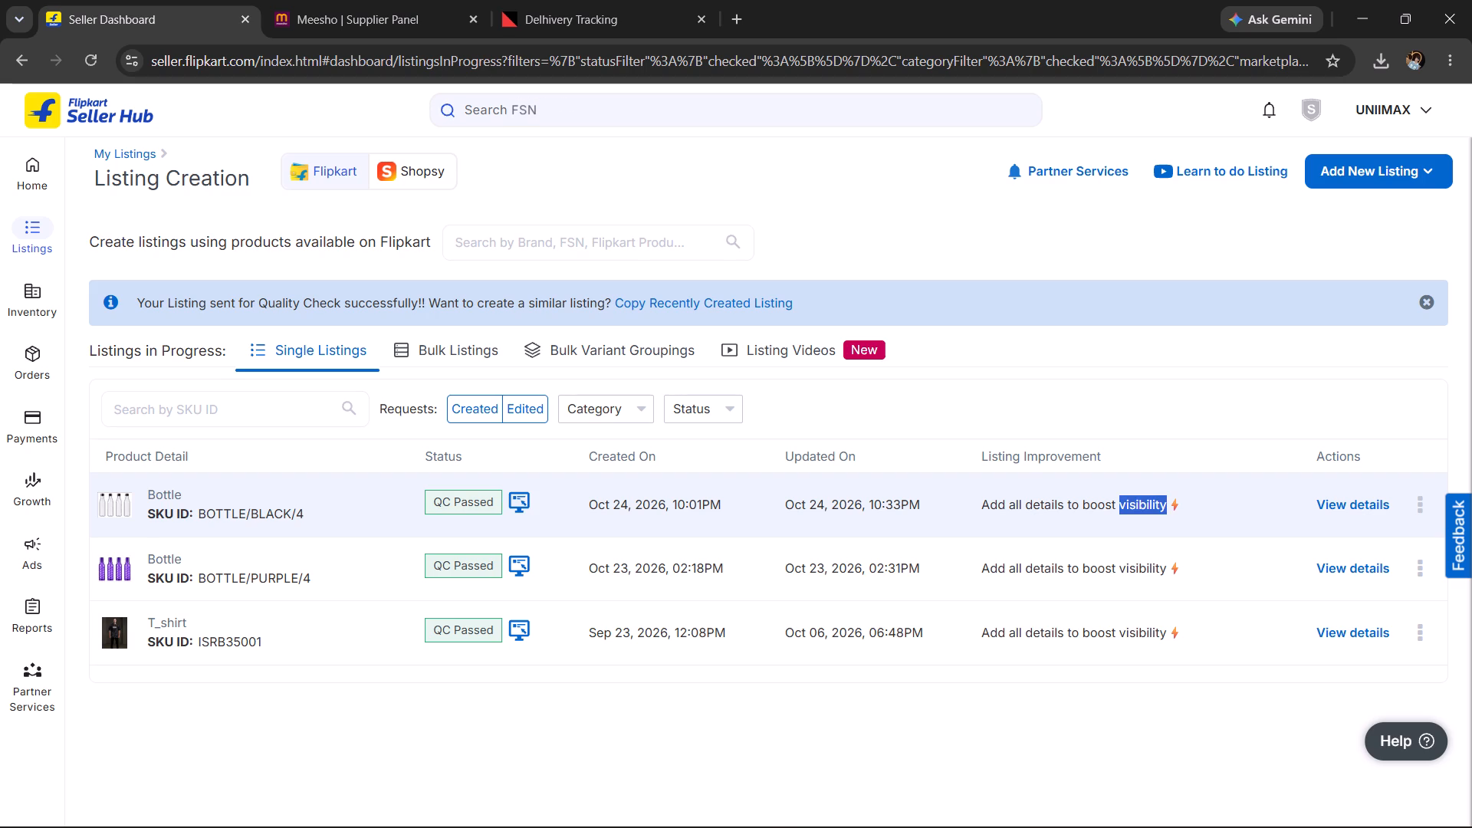
{"action": "left_click", "coordinate": [1365, 505]}
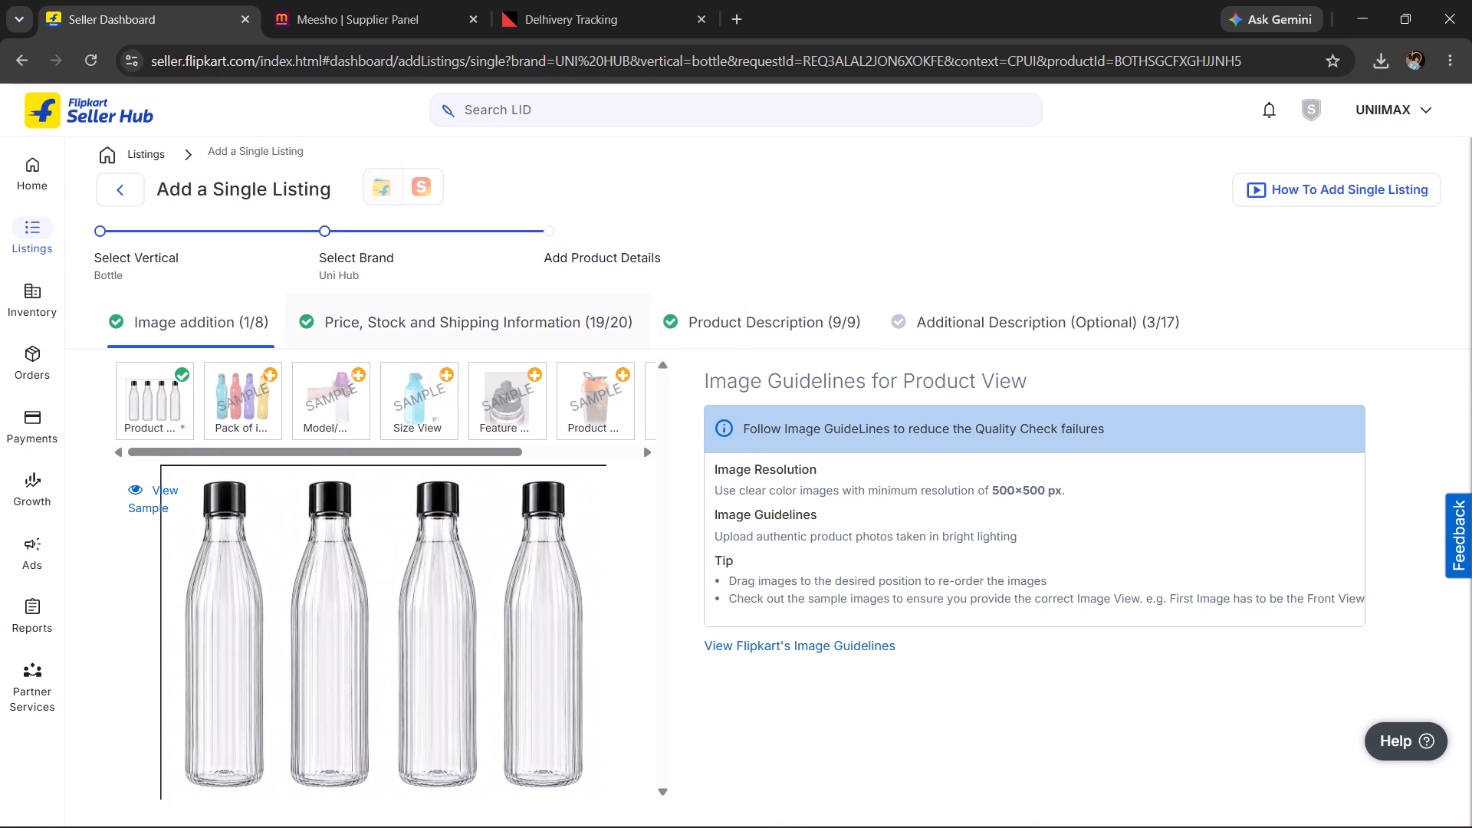
{"action": "left_click", "coordinate": [588, 315]}
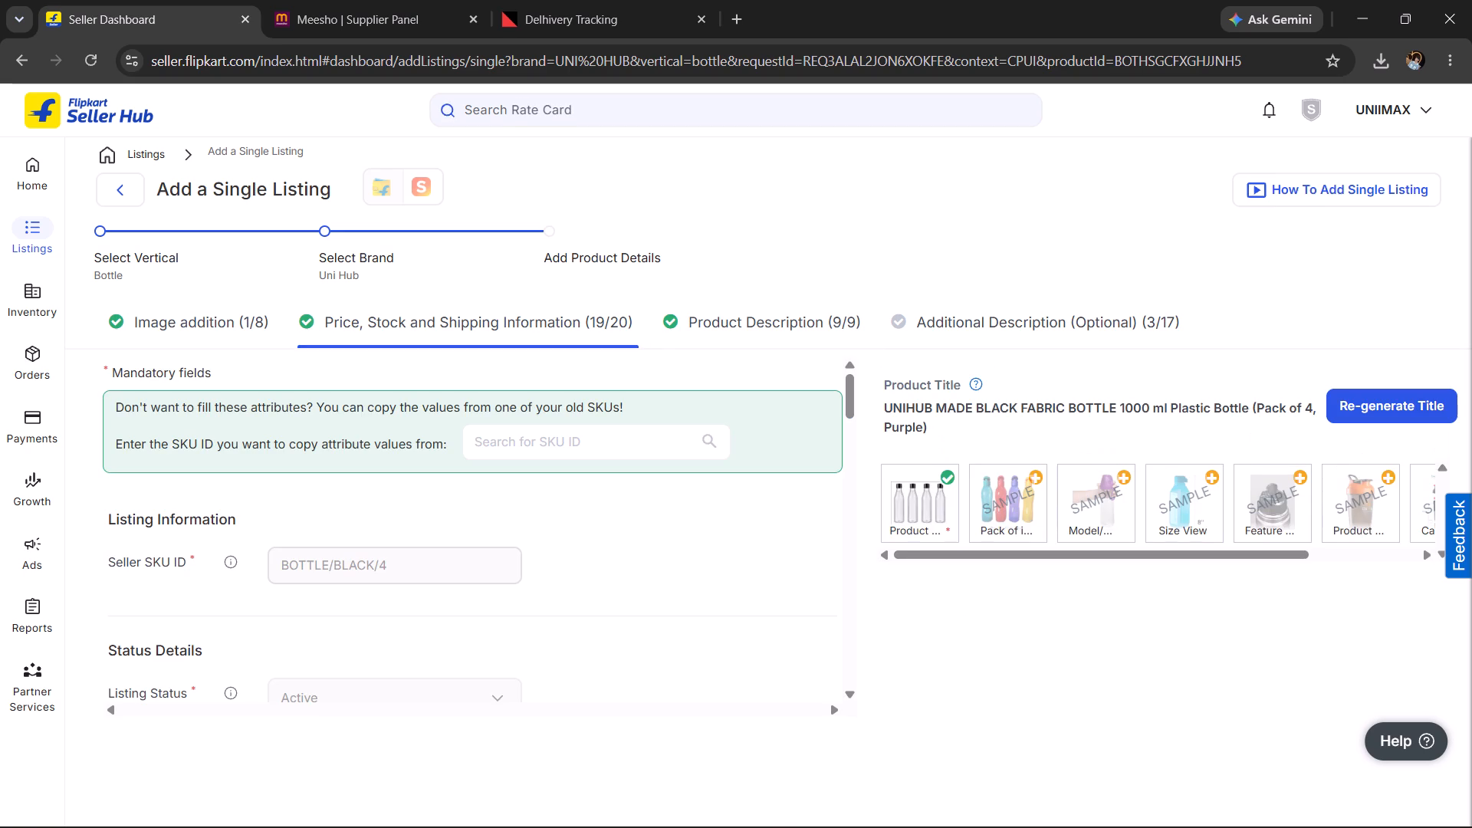
{"action": "scroll", "coordinate": [521, 560], "scroll_direction": "down", "scroll_amount": 3}
{"action": "left_click", "coordinate": [975, 312]}
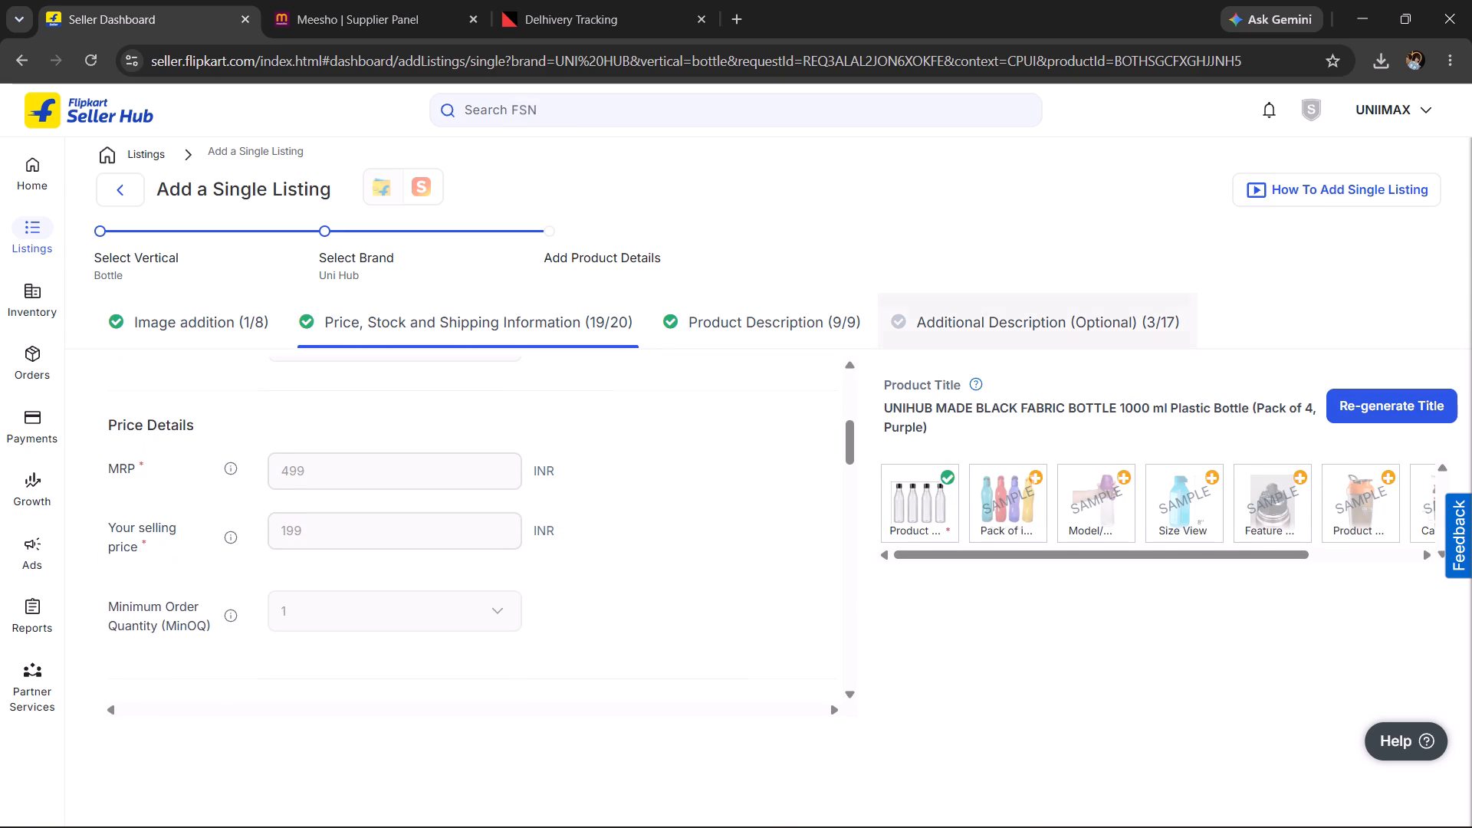
{"action": "scroll", "coordinate": [652, 574], "scroll_direction": "down", "scroll_amount": 1}
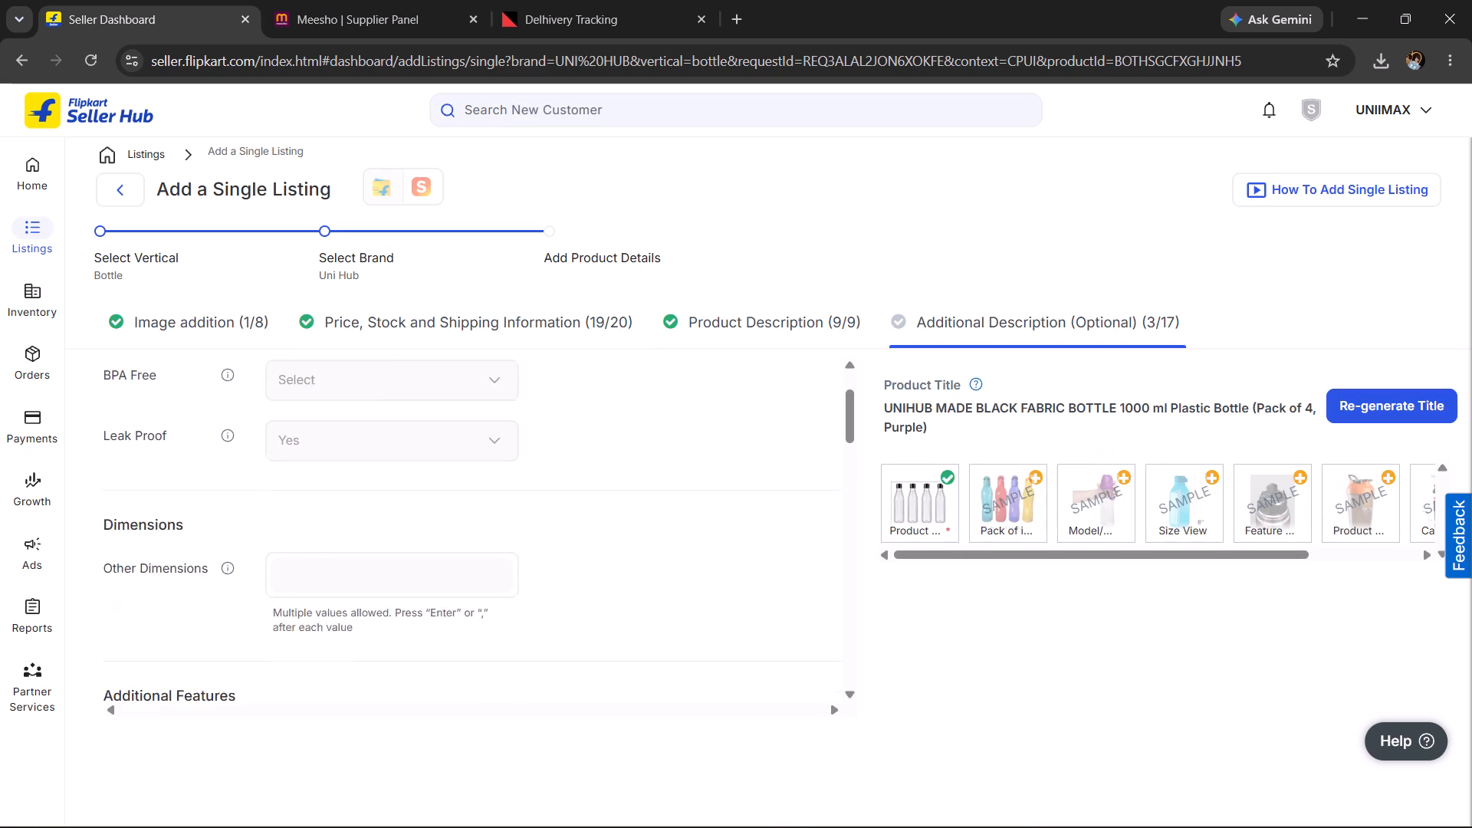
{"action": "scroll", "coordinate": [652, 574], "scroll_direction": "down", "scroll_amount": 11}
{"action": "scroll", "coordinate": [652, 574], "scroll_direction": "up", "scroll_amount": 2}
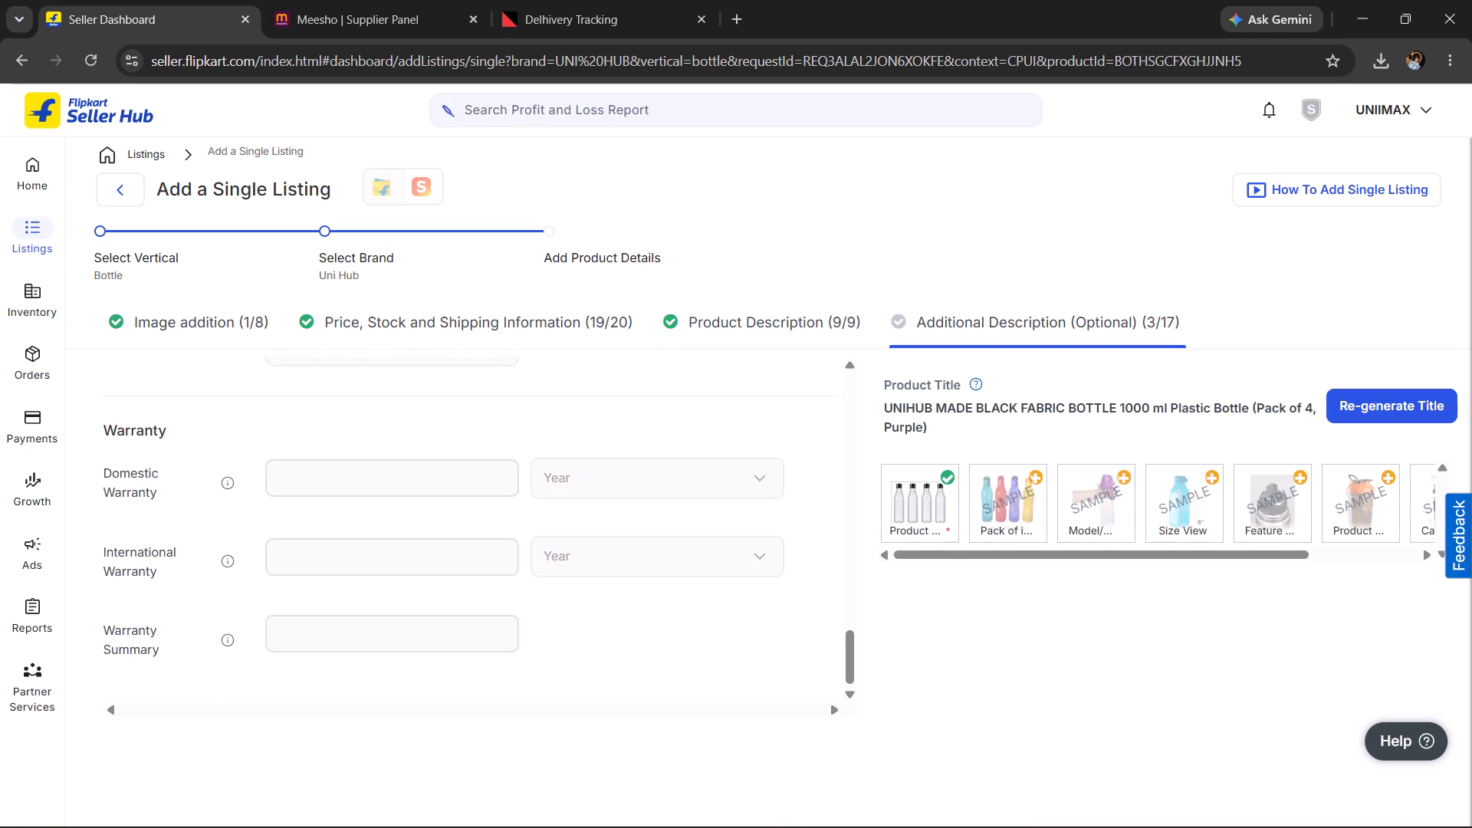
{"action": "scroll", "coordinate": [652, 574], "scroll_direction": "up", "scroll_amount": 13}
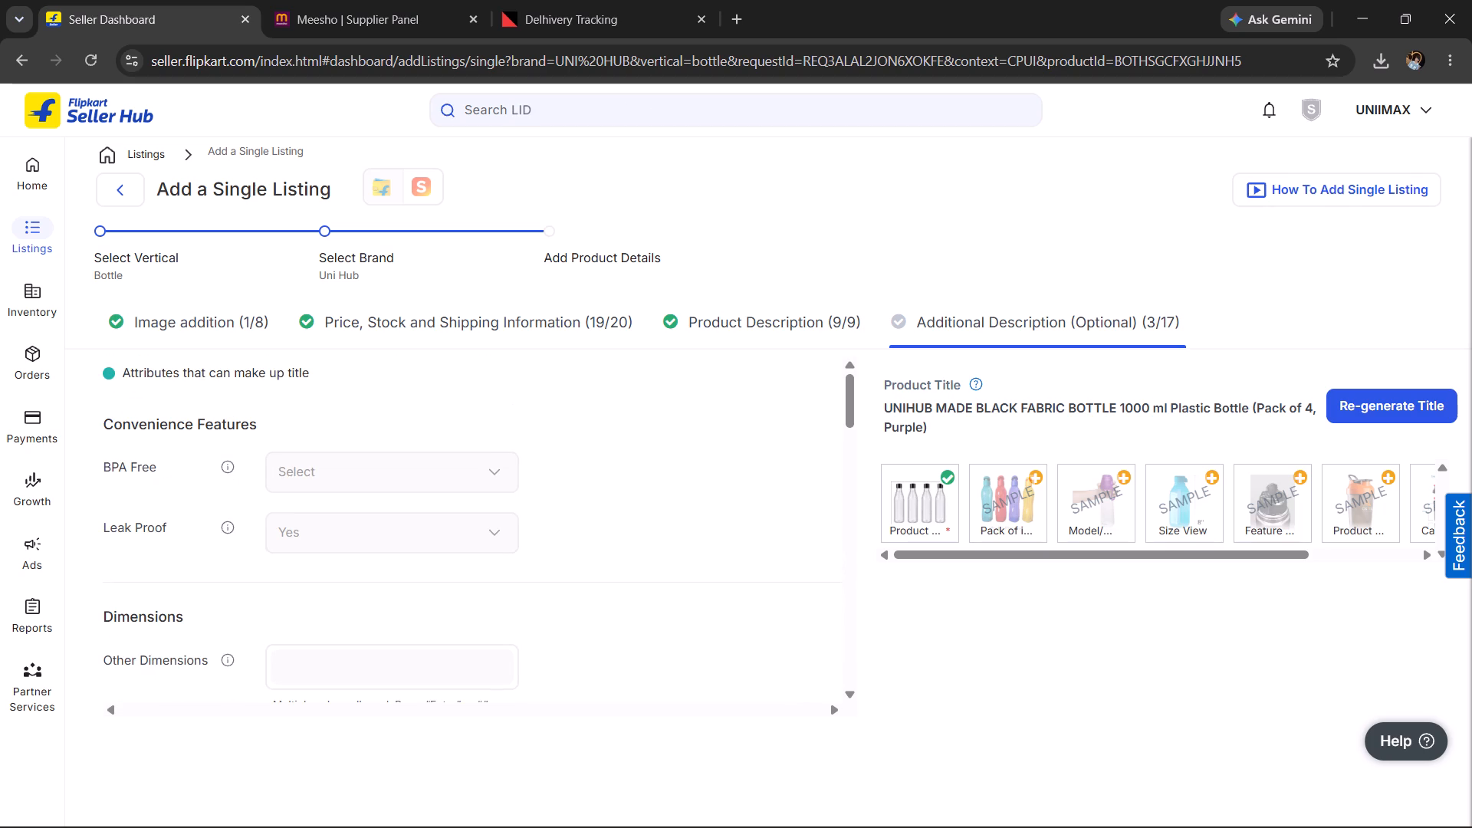
{"action": "left_click", "coordinate": [112, 186]}
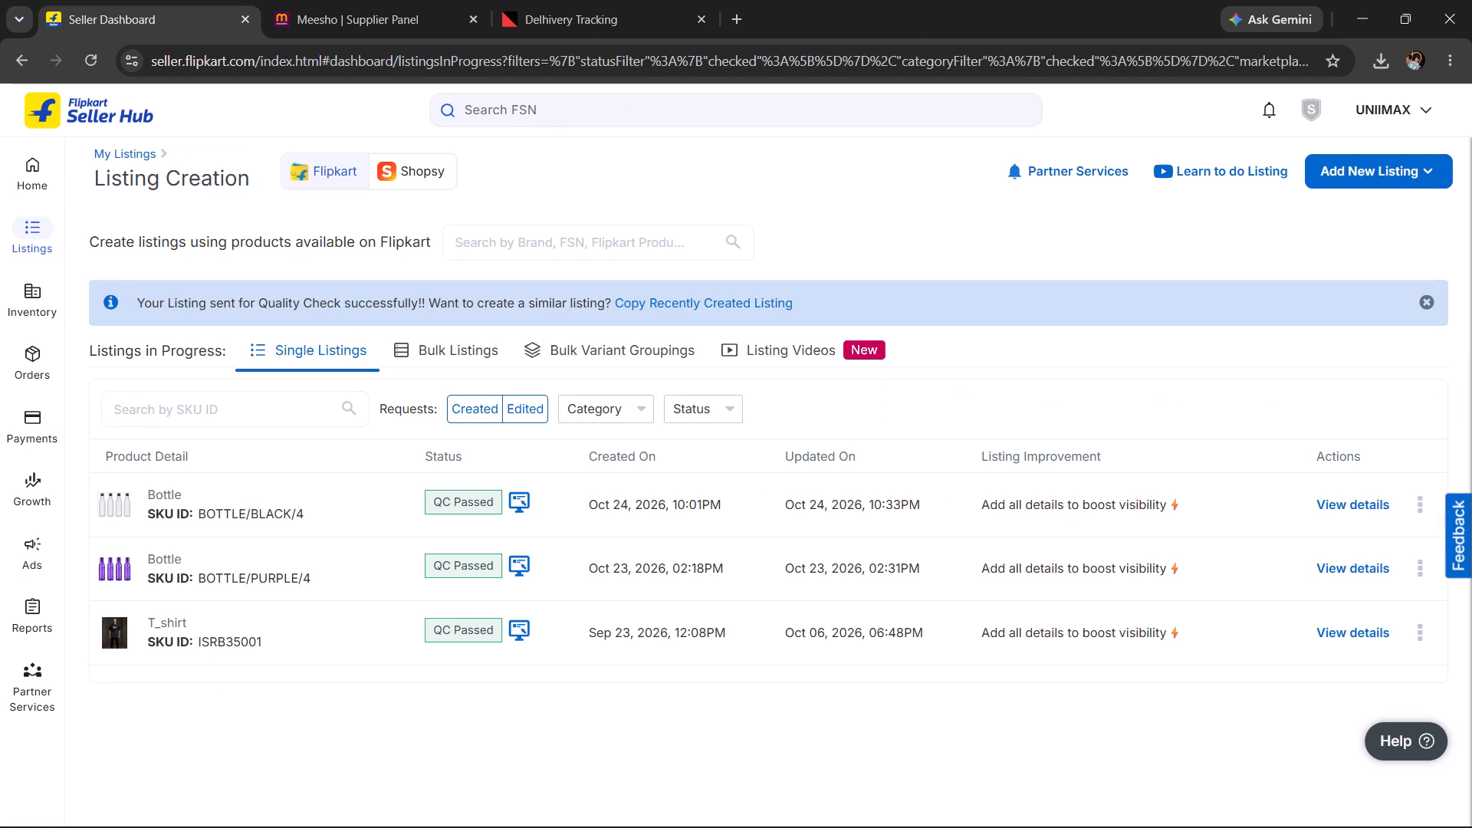
Check the listing videos and bulk listings in progress for Flipkart and return to the single listings.
{"action": "scroll", "coordinate": [818, 426], "scroll_direction": "down", "scroll_amount": 1}
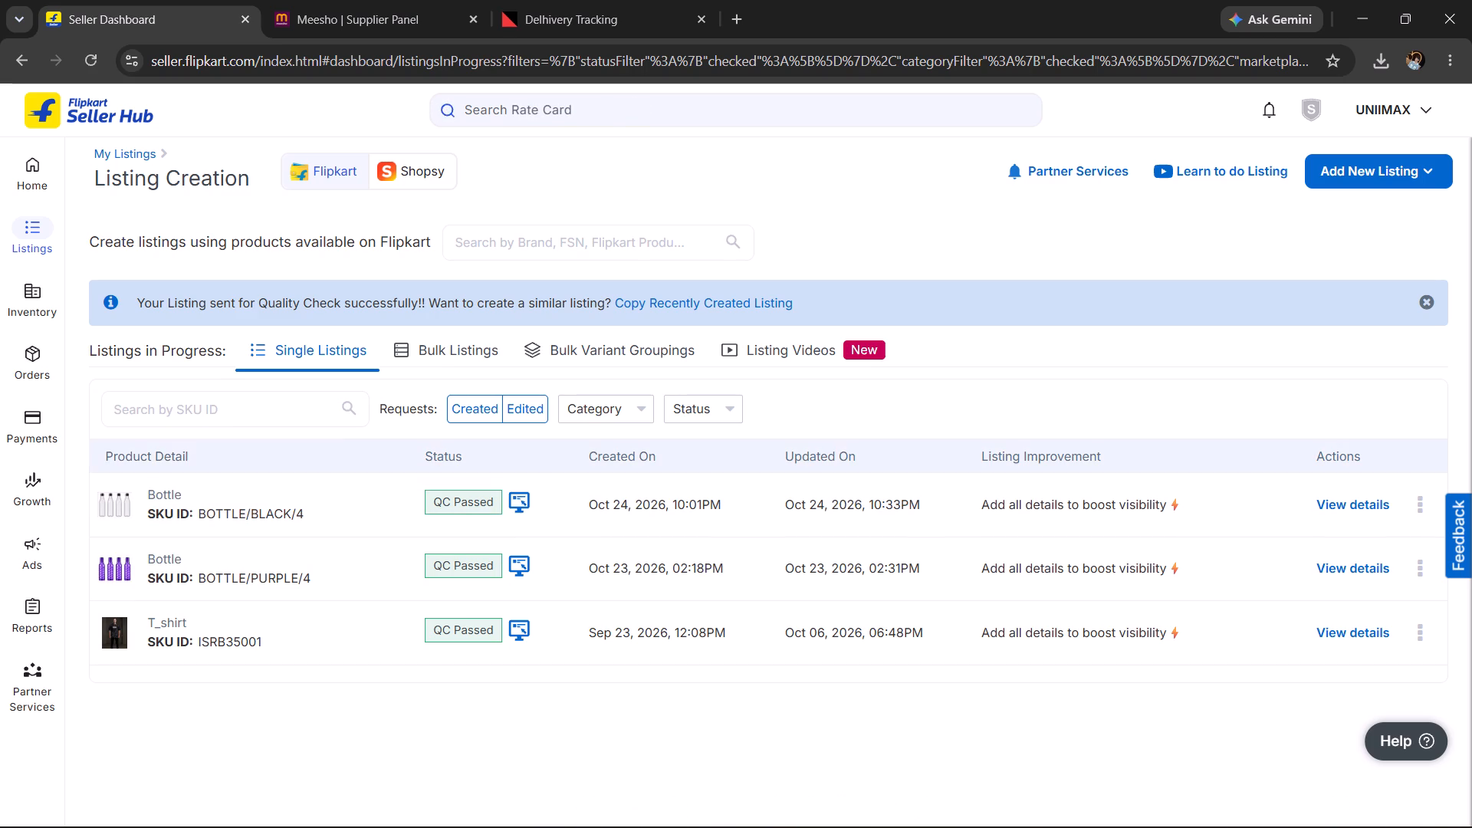
{"action": "left_click", "coordinate": [805, 347]}
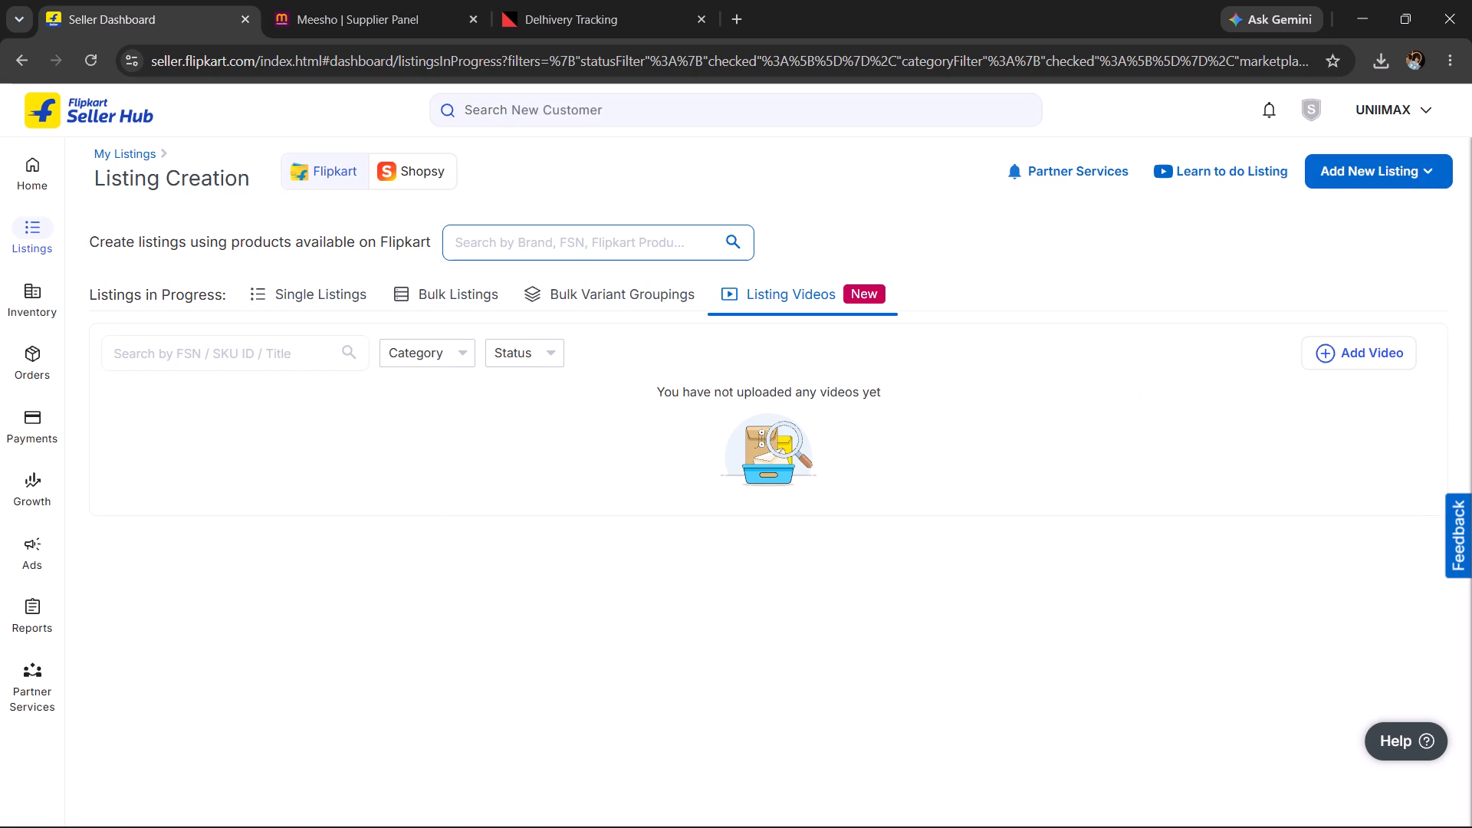
{"action": "left_click", "coordinate": [426, 305]}
{"action": "left_click_drag", "start_coordinate": [269, 292], "coordinate": [342, 455]}
{"action": "left_click", "coordinate": [325, 626]}
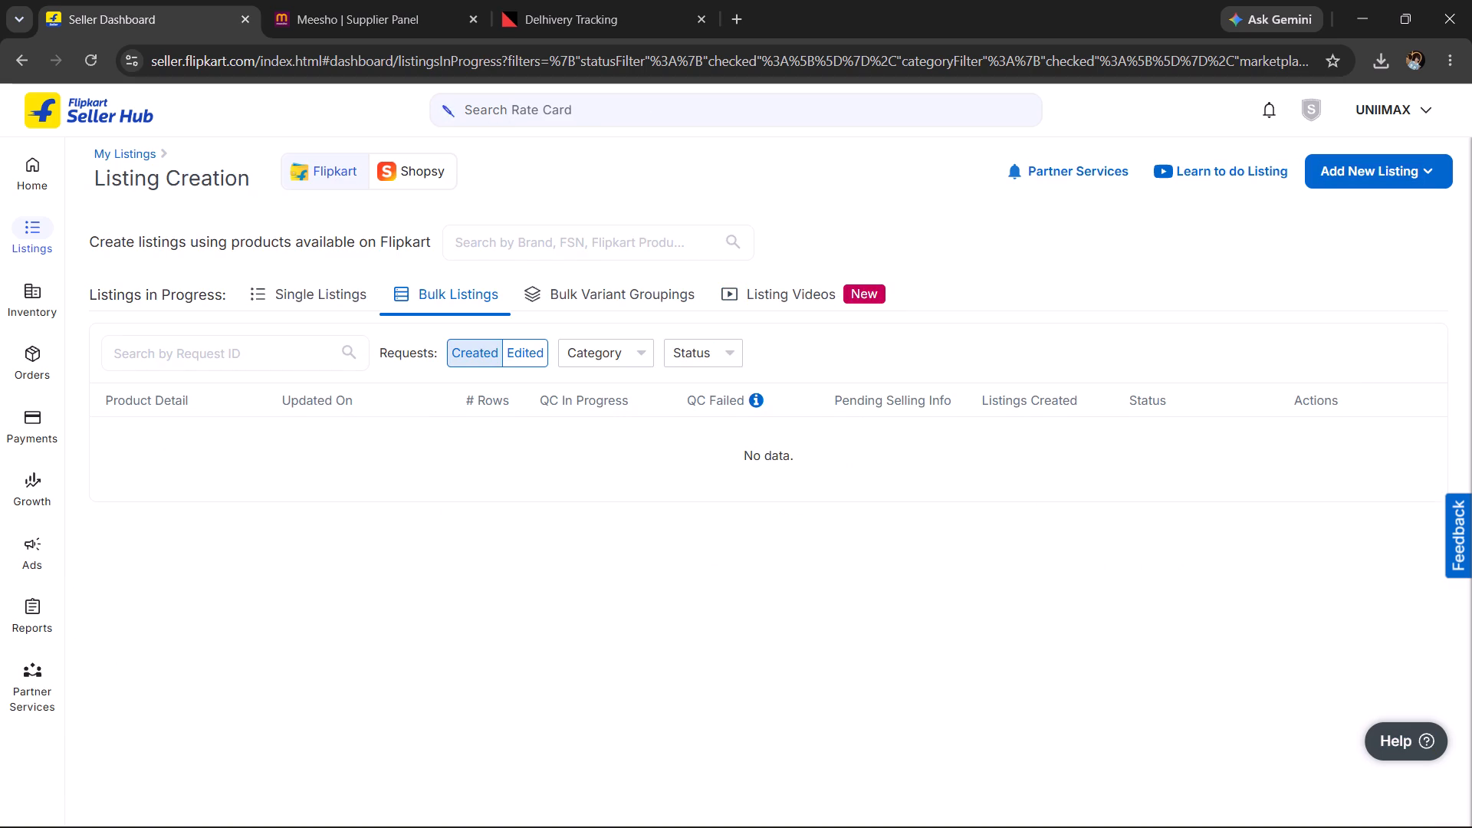
{"action": "left_click", "coordinate": [341, 286]}
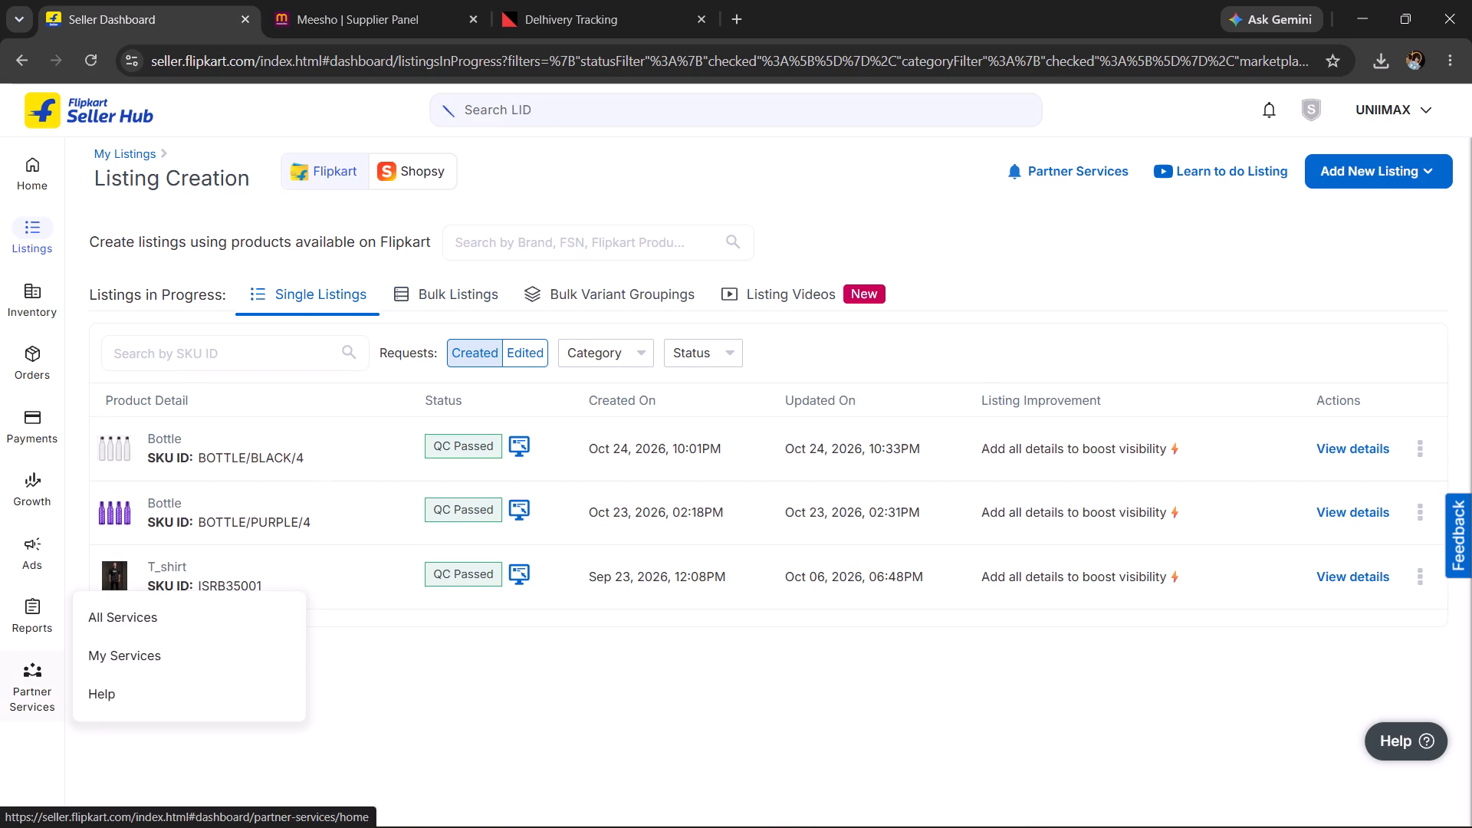
Visit the seller home dashboard and open the active listings to look over the products' prices and stock.
{"action": "left_click", "coordinate": [24, 172]}
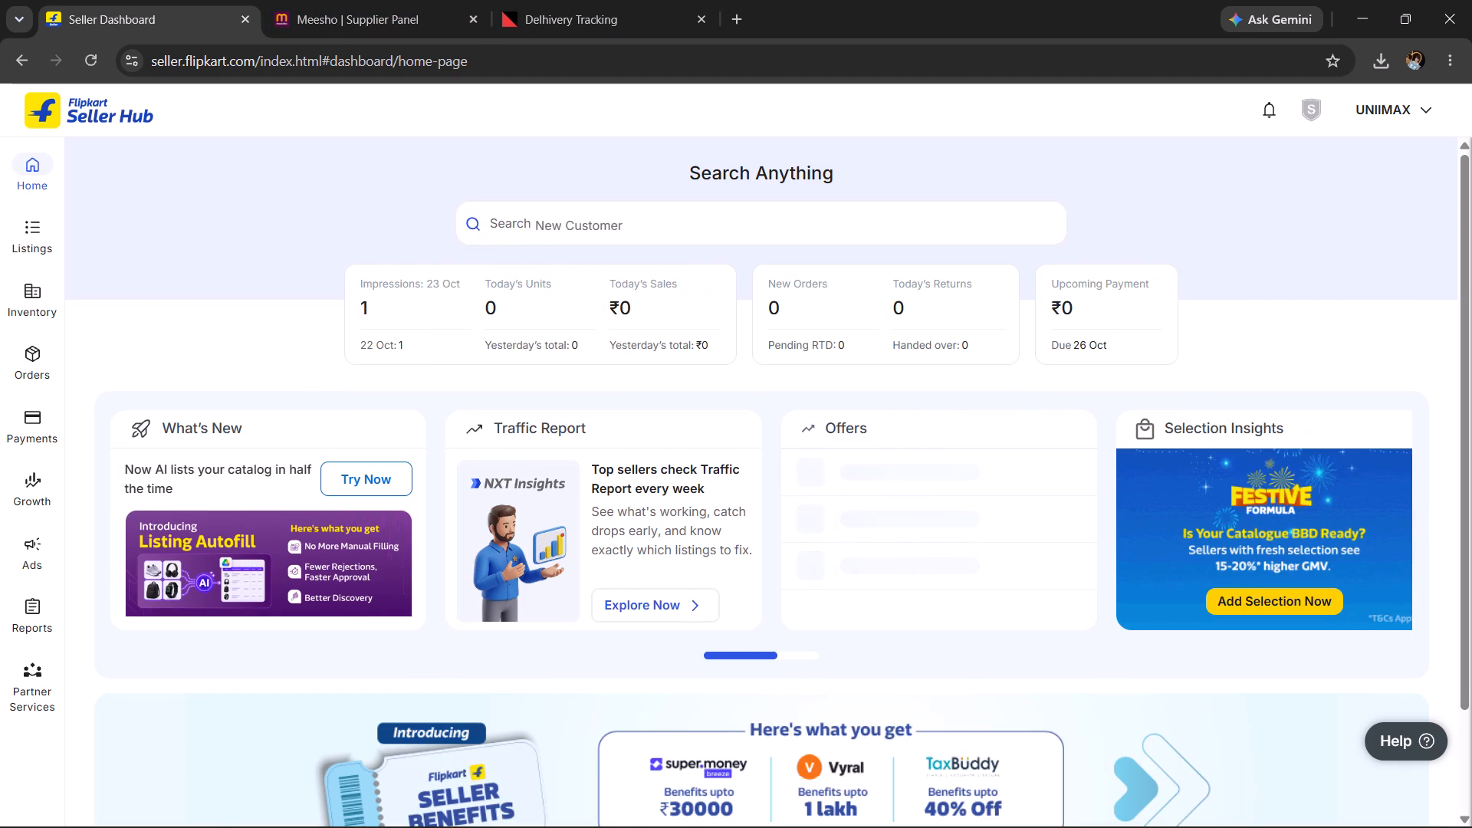
{"action": "left_click", "coordinate": [35, 228]}
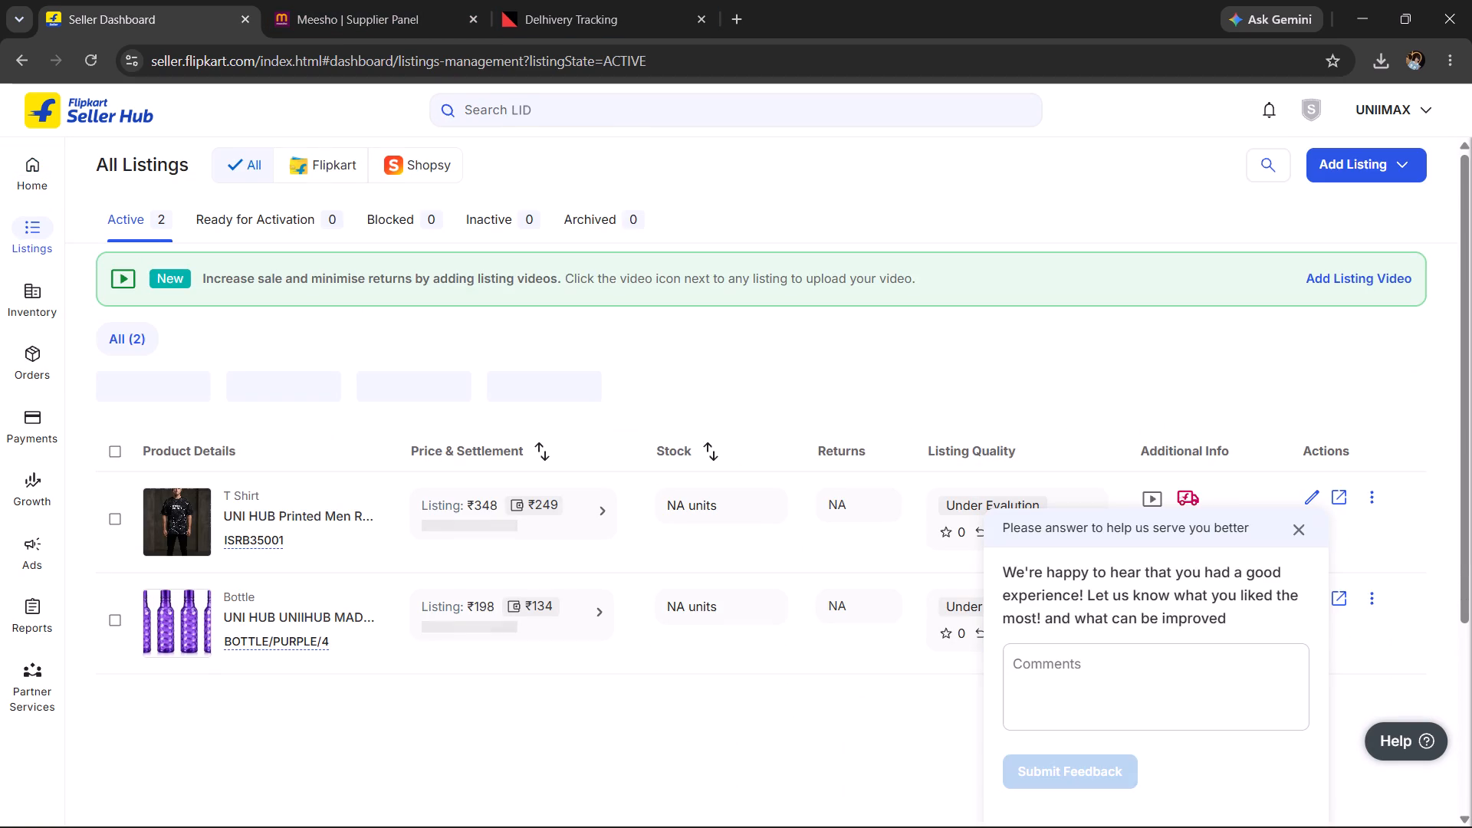
{"action": "left_click_drag", "start_coordinate": [816, 607], "coordinate": [783, 688]}
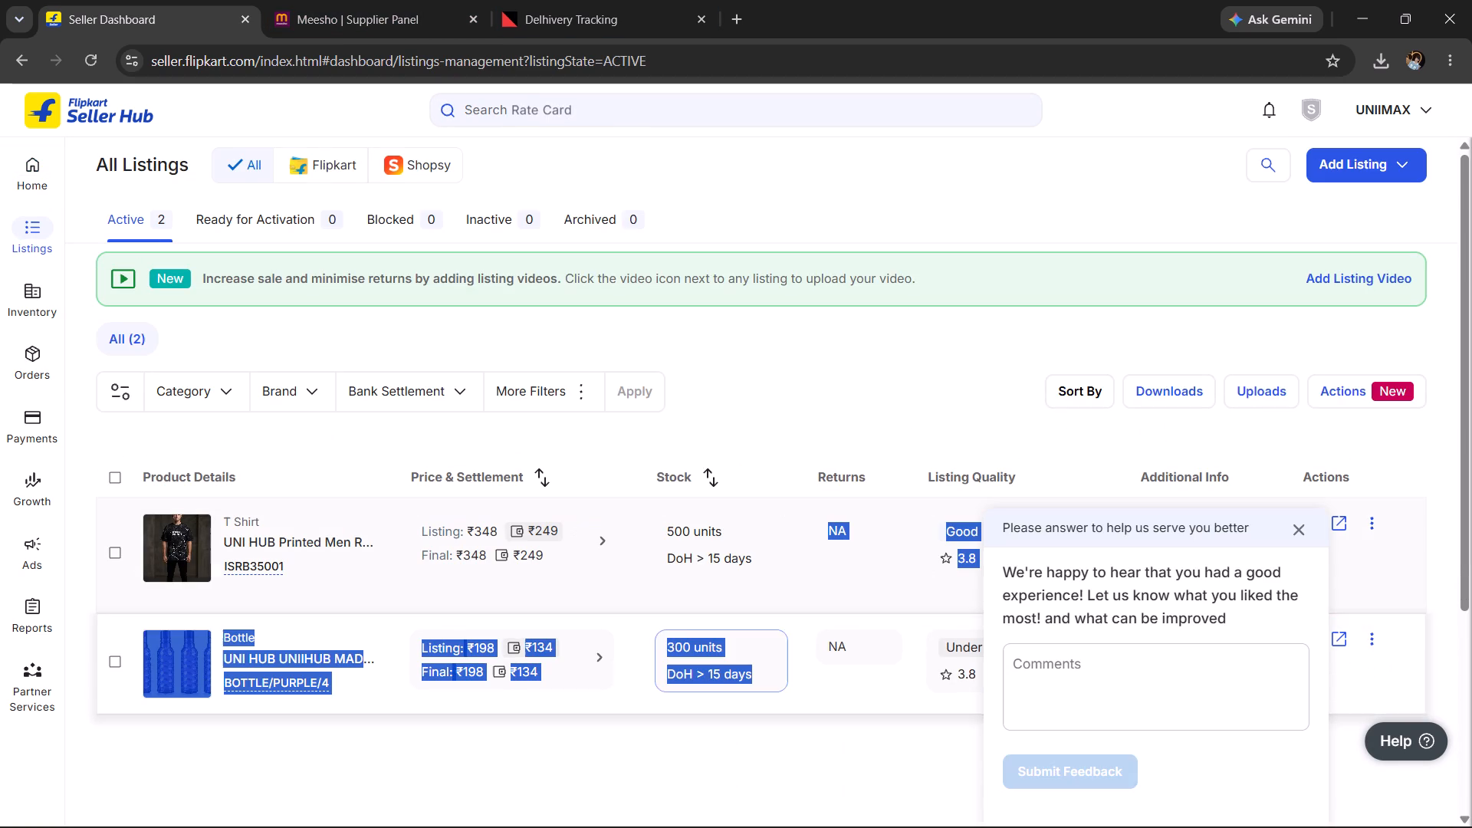
{"action": "left_click_drag", "start_coordinate": [783, 688], "coordinate": [782, 737]}
{"action": "left_click", "coordinate": [782, 737]}
{"action": "left_click", "coordinate": [777, 802]}
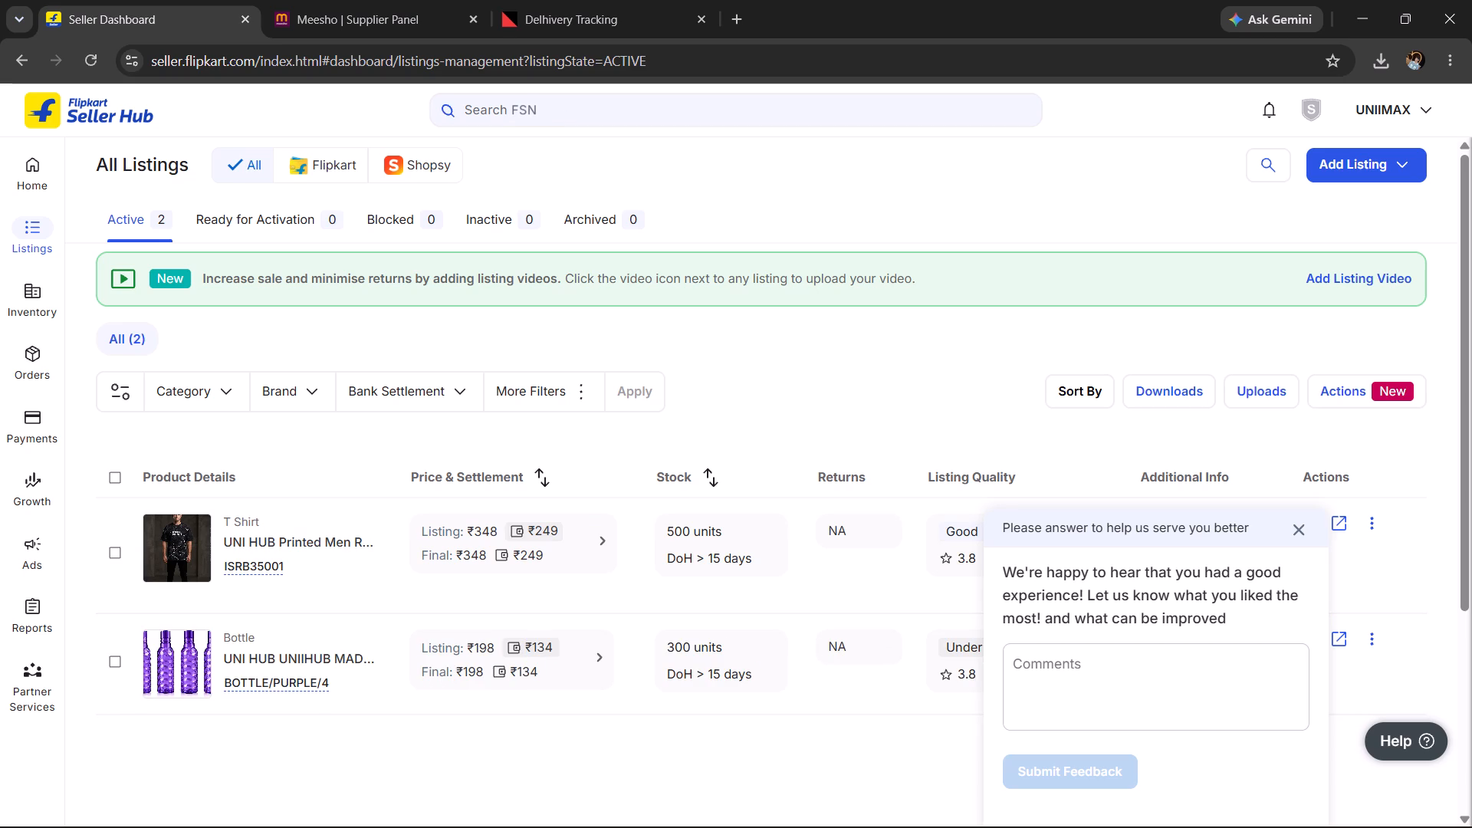
Reload the active listings and dismiss the feedback request.
{"action": "left_click", "coordinate": [94, 61]}
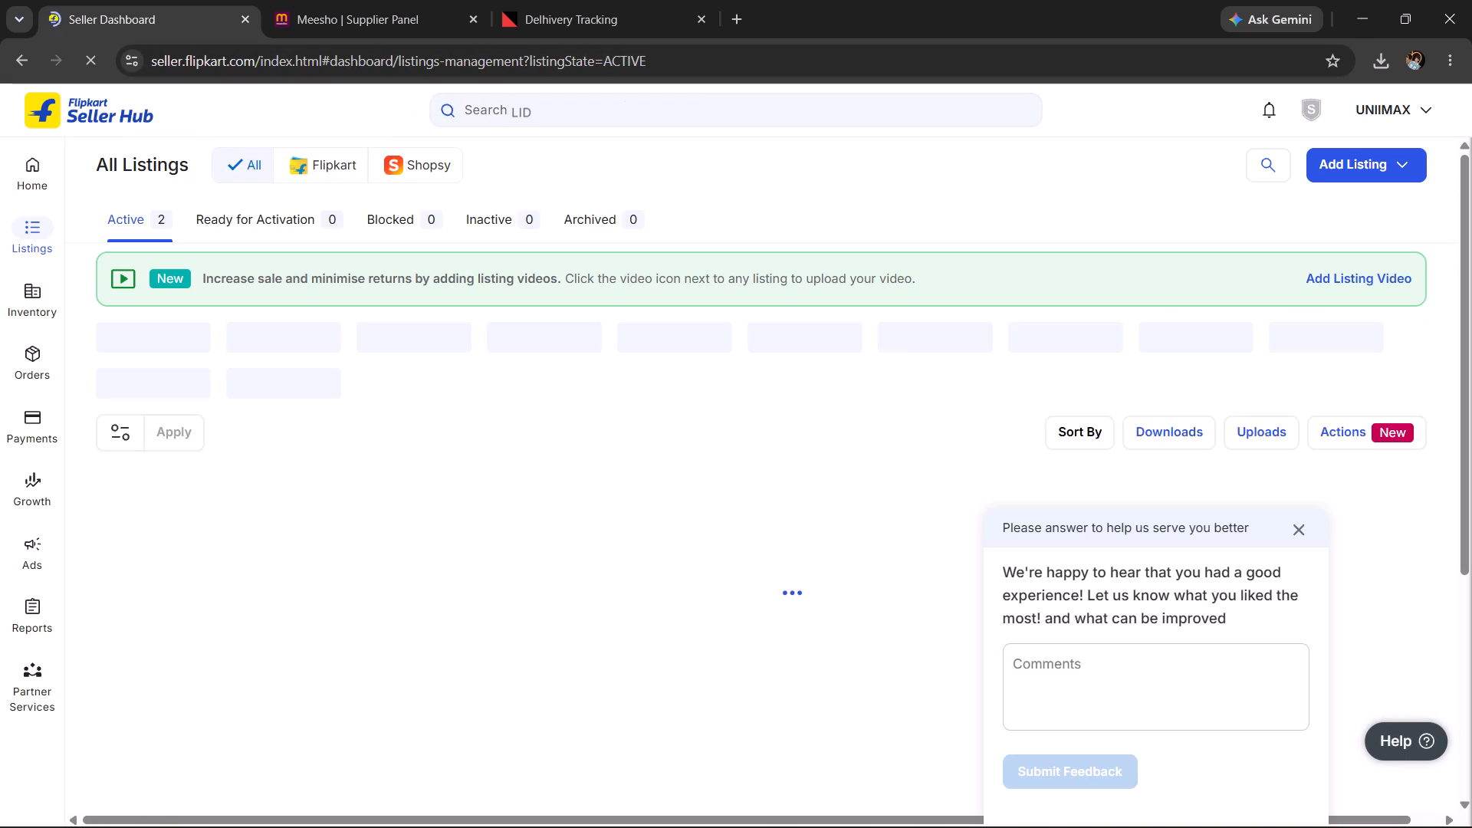
{"action": "left_click", "coordinate": [1303, 530]}
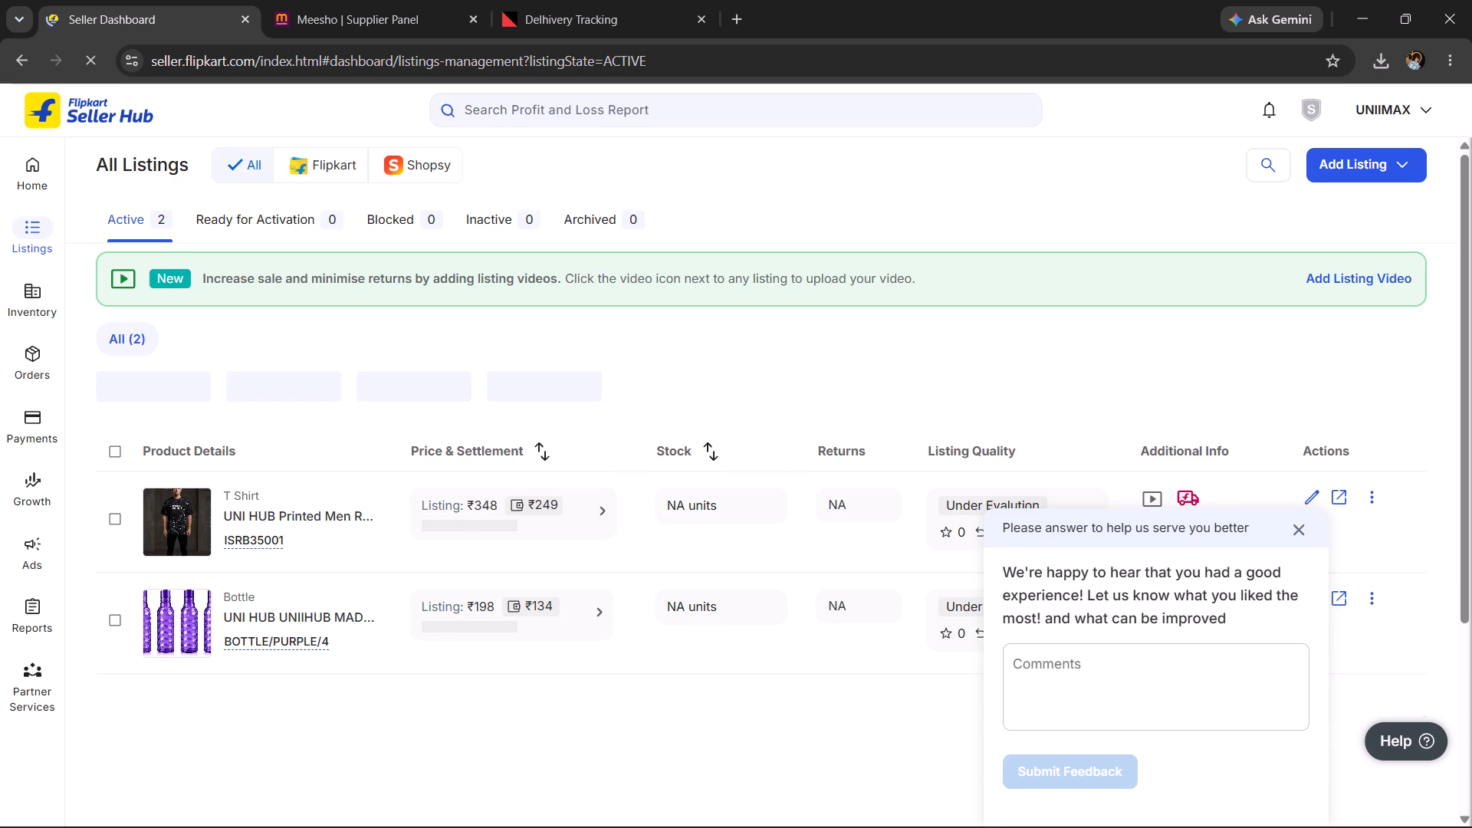
Check the video upload requirements for the black printed T-shirt listing and return to the active listings.
{"action": "left_click", "coordinate": [1158, 504]}
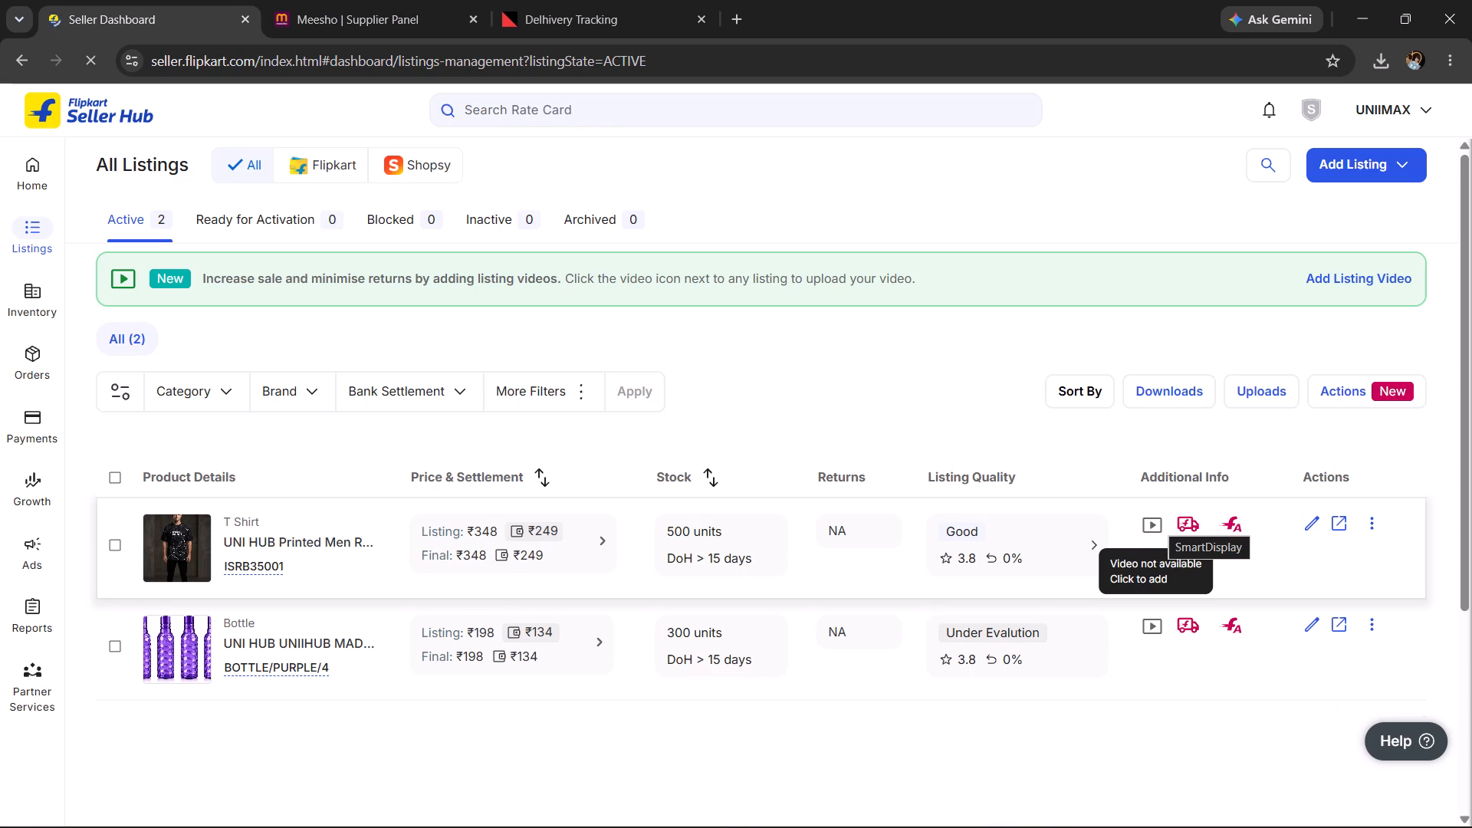
{"action": "left_click", "coordinate": [1158, 521]}
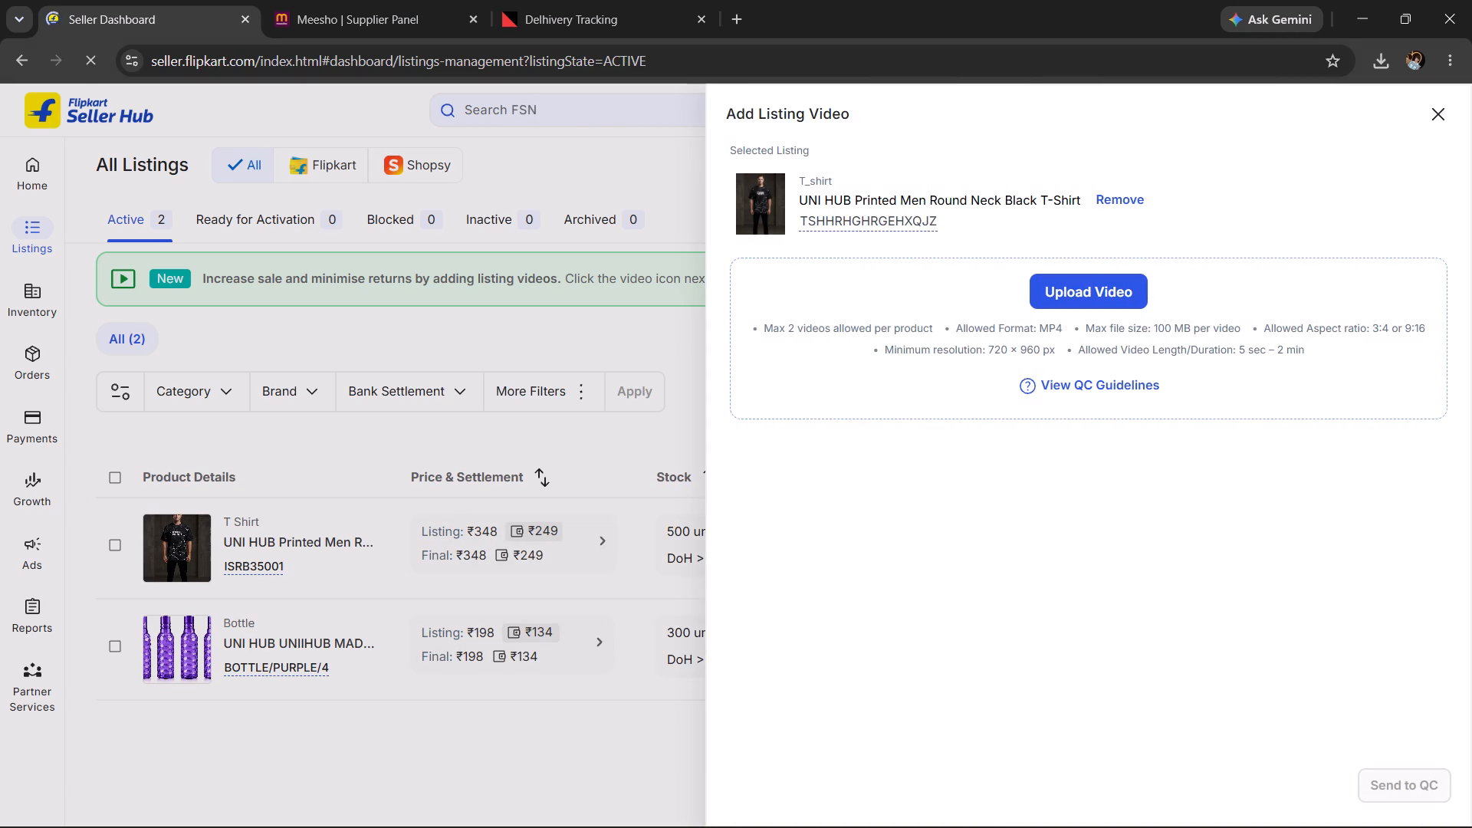
{"action": "left_click", "coordinate": [1431, 120]}
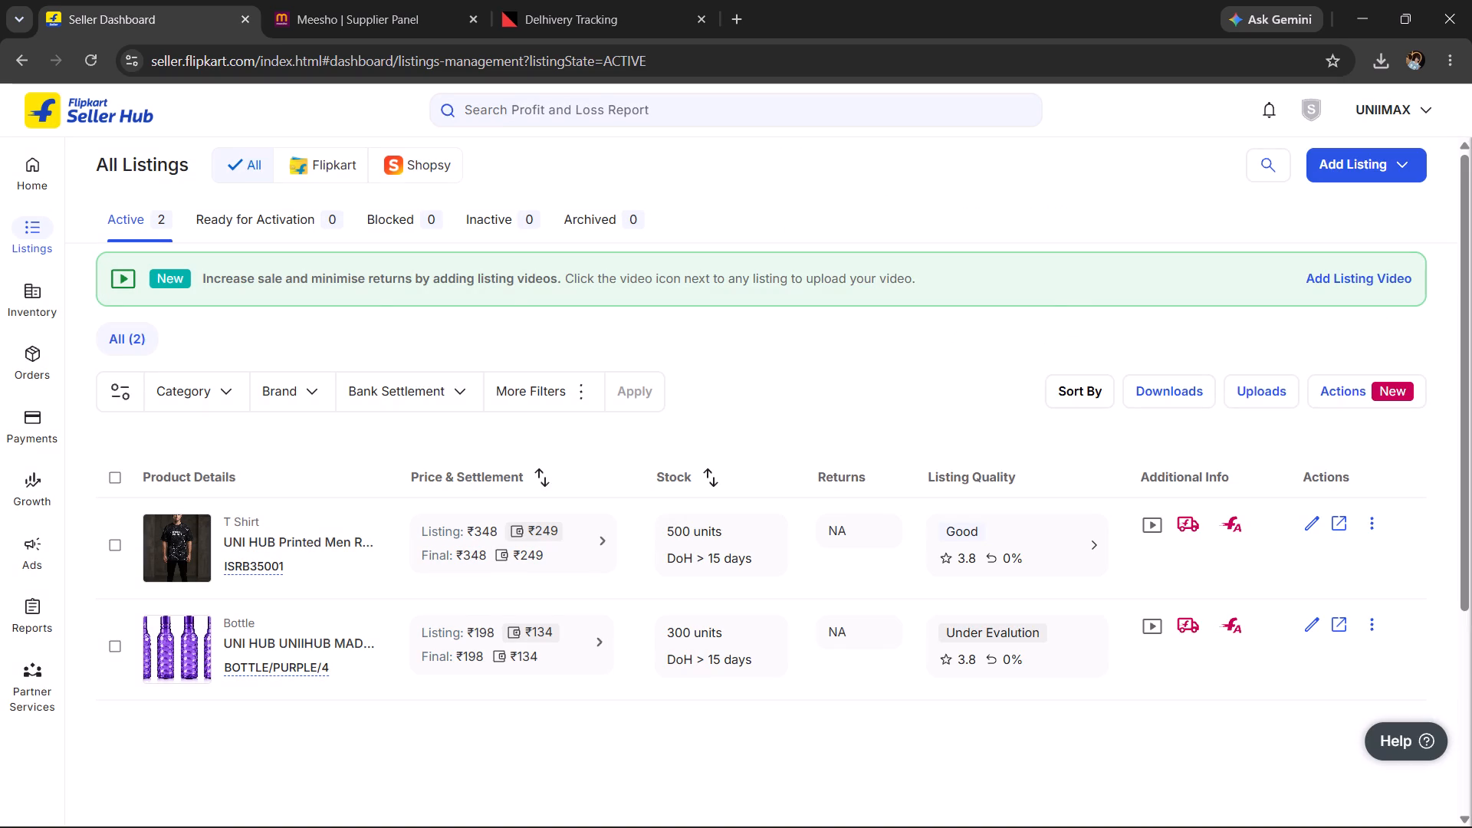
{"action": "scroll", "coordinate": [1278, 308], "scroll_direction": "down", "scroll_amount": 5}
{"action": "scroll", "coordinate": [1278, 308], "scroll_direction": "up", "scroll_amount": 7}
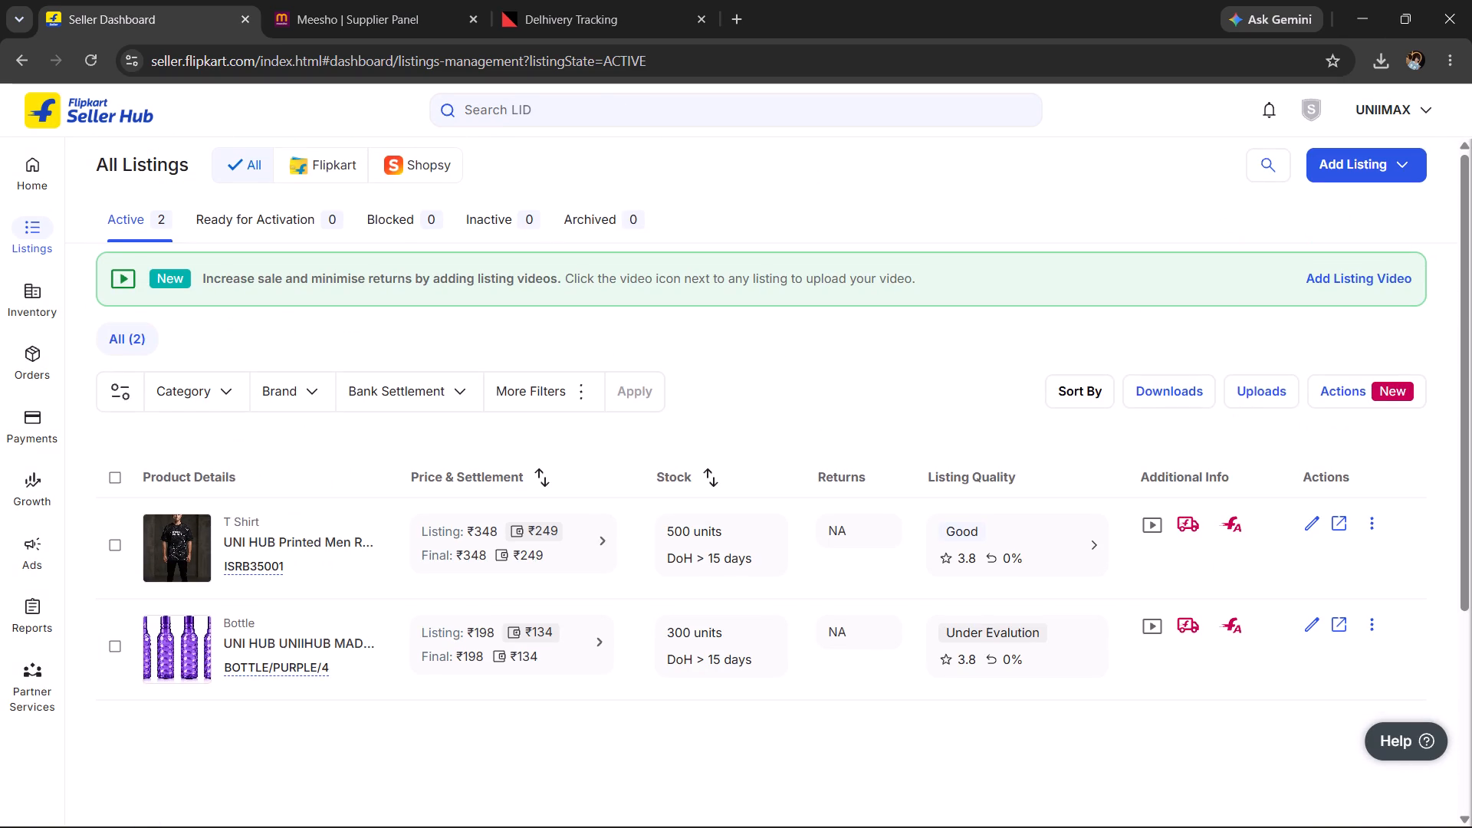
Minimize the browser window to show the desktop.
{"action": "left_click", "coordinate": [1363, 21]}
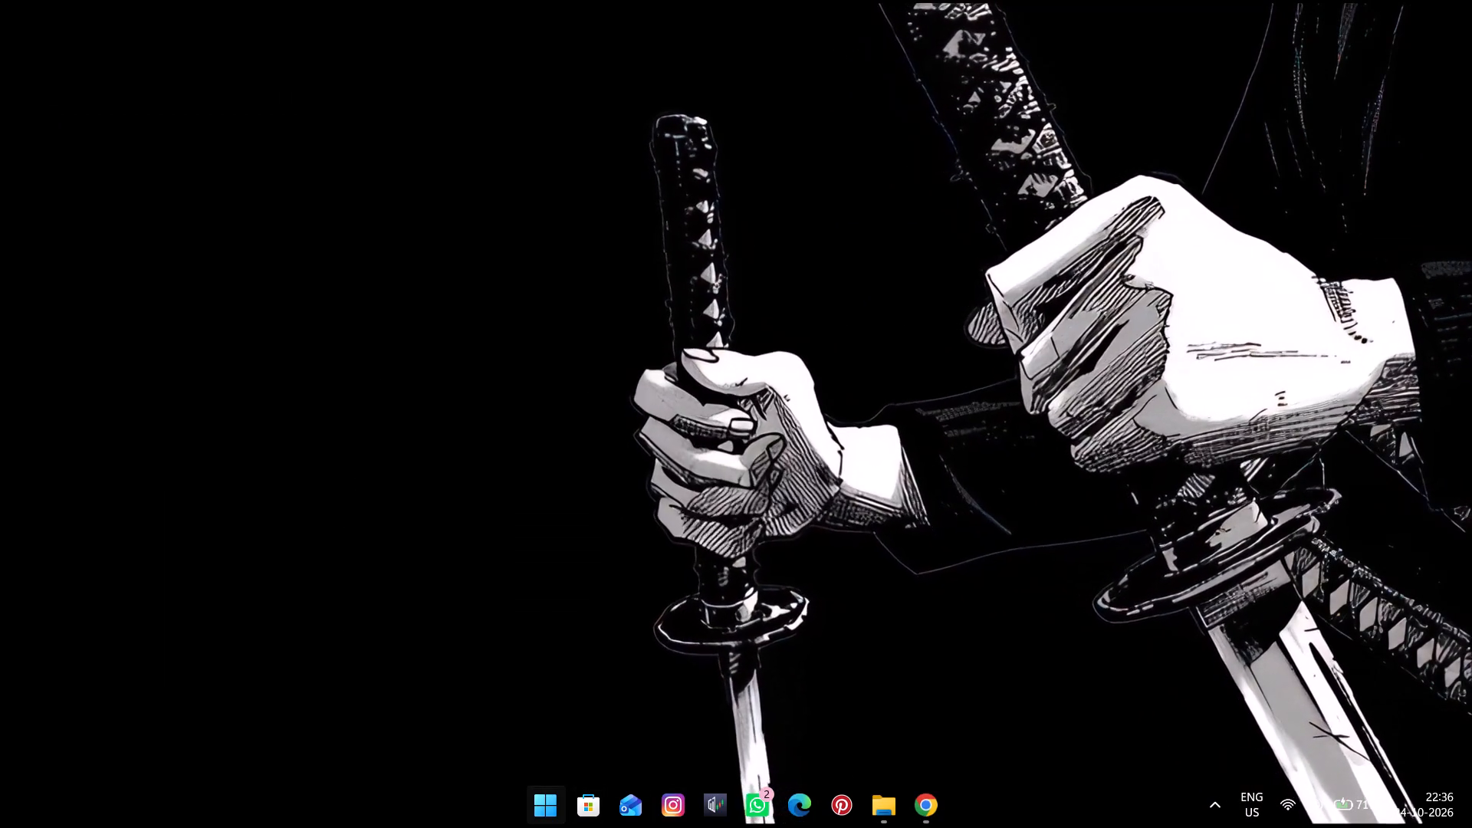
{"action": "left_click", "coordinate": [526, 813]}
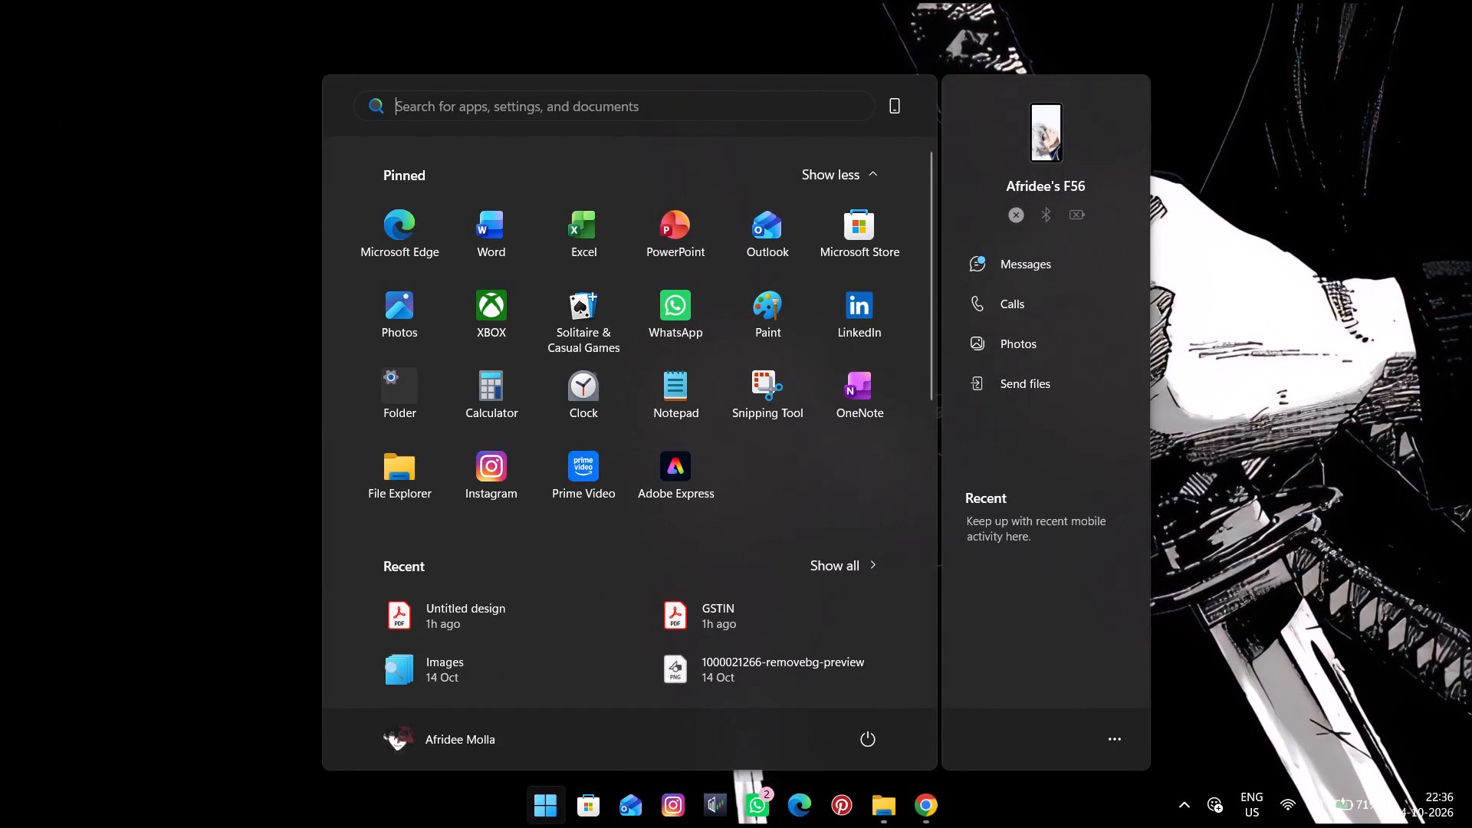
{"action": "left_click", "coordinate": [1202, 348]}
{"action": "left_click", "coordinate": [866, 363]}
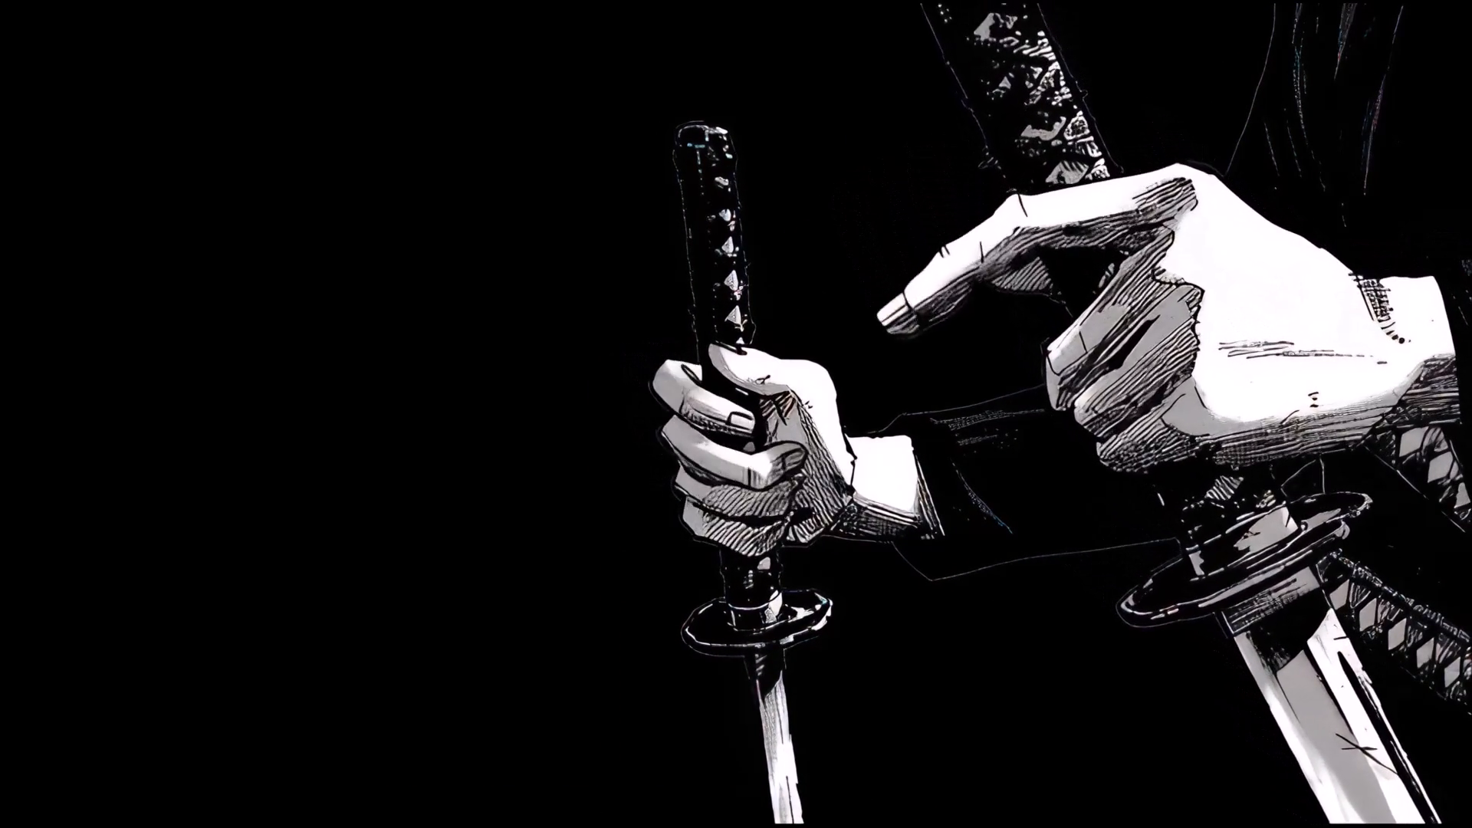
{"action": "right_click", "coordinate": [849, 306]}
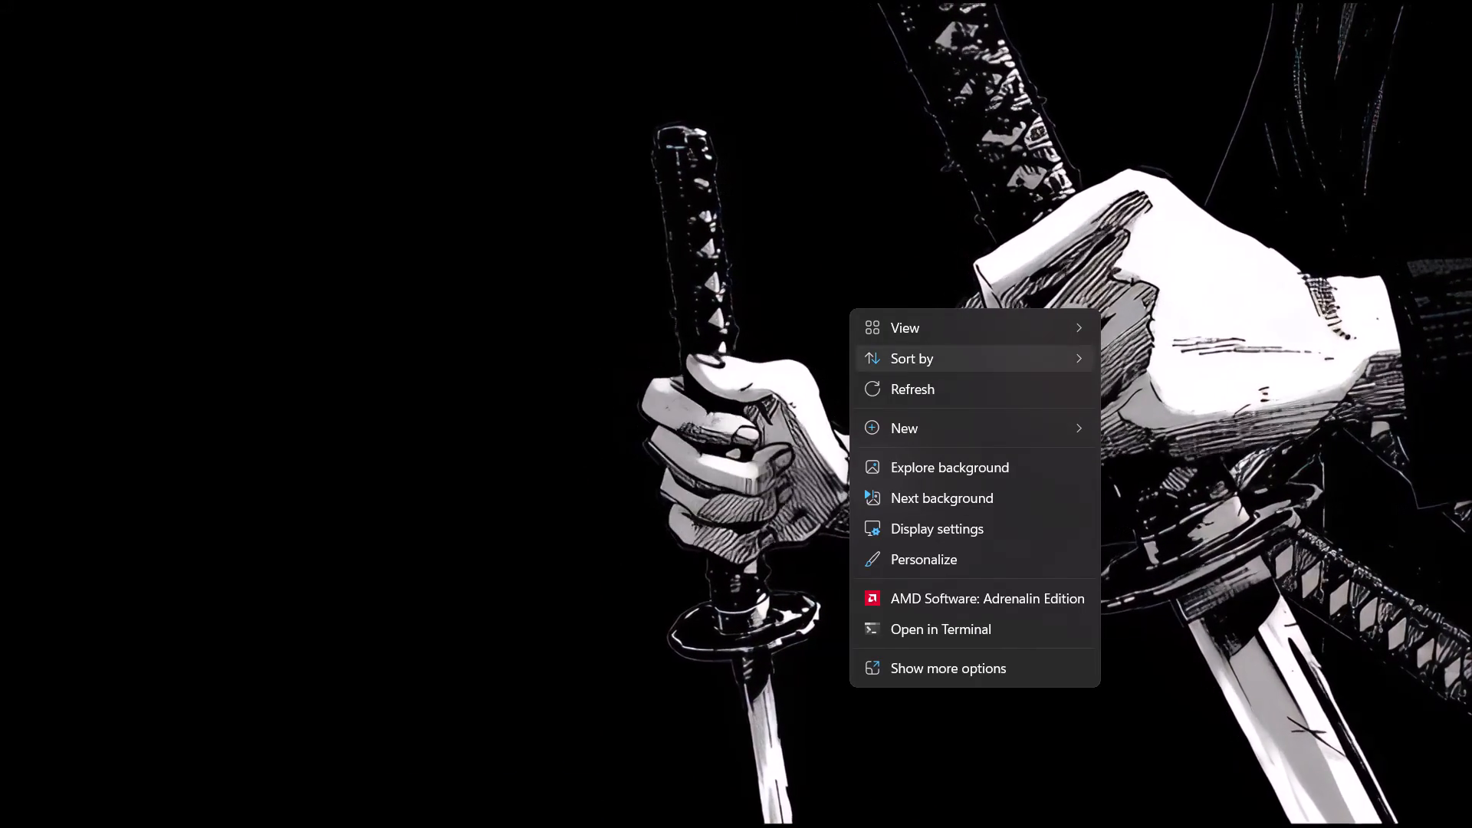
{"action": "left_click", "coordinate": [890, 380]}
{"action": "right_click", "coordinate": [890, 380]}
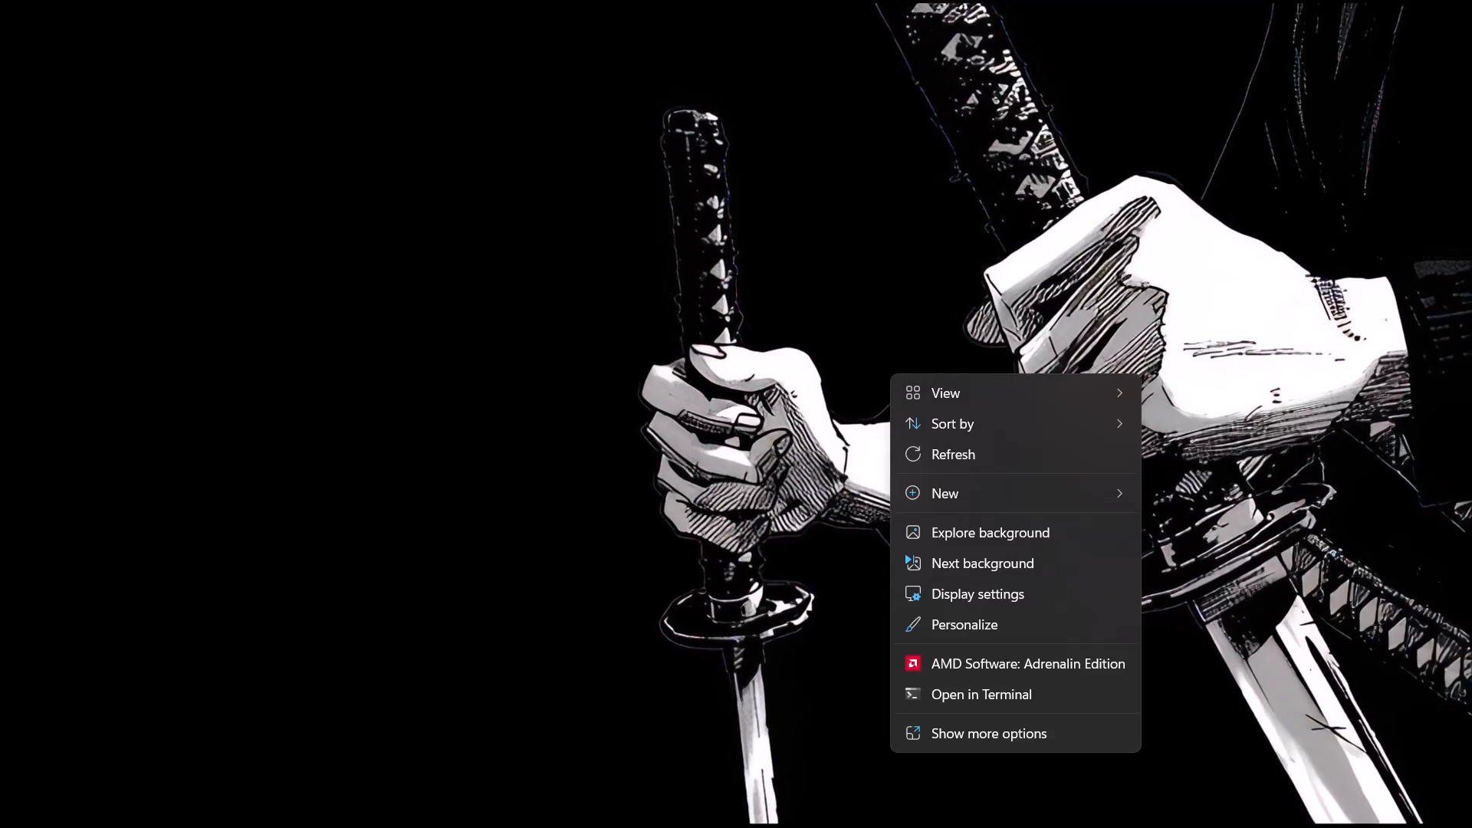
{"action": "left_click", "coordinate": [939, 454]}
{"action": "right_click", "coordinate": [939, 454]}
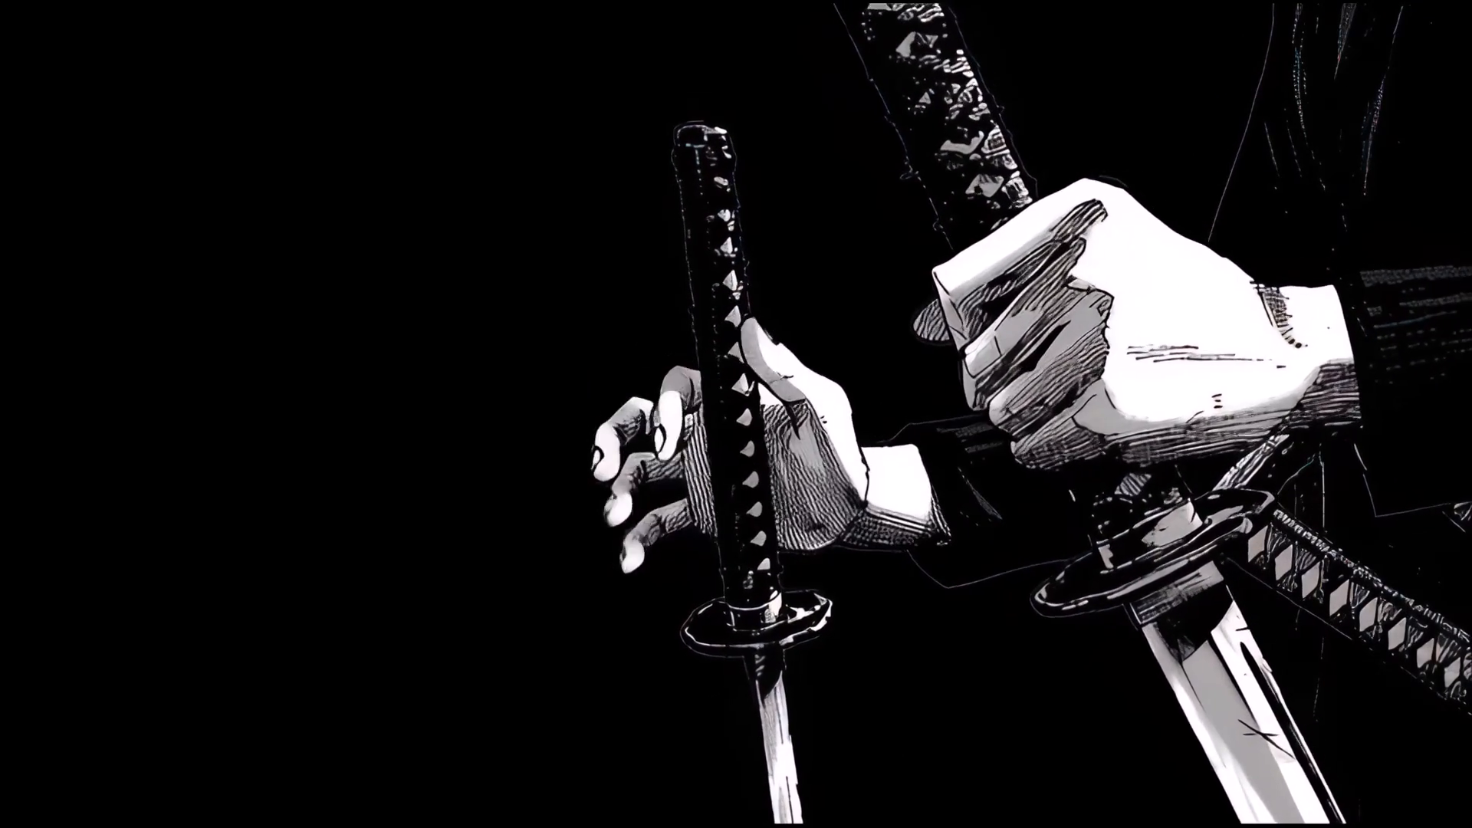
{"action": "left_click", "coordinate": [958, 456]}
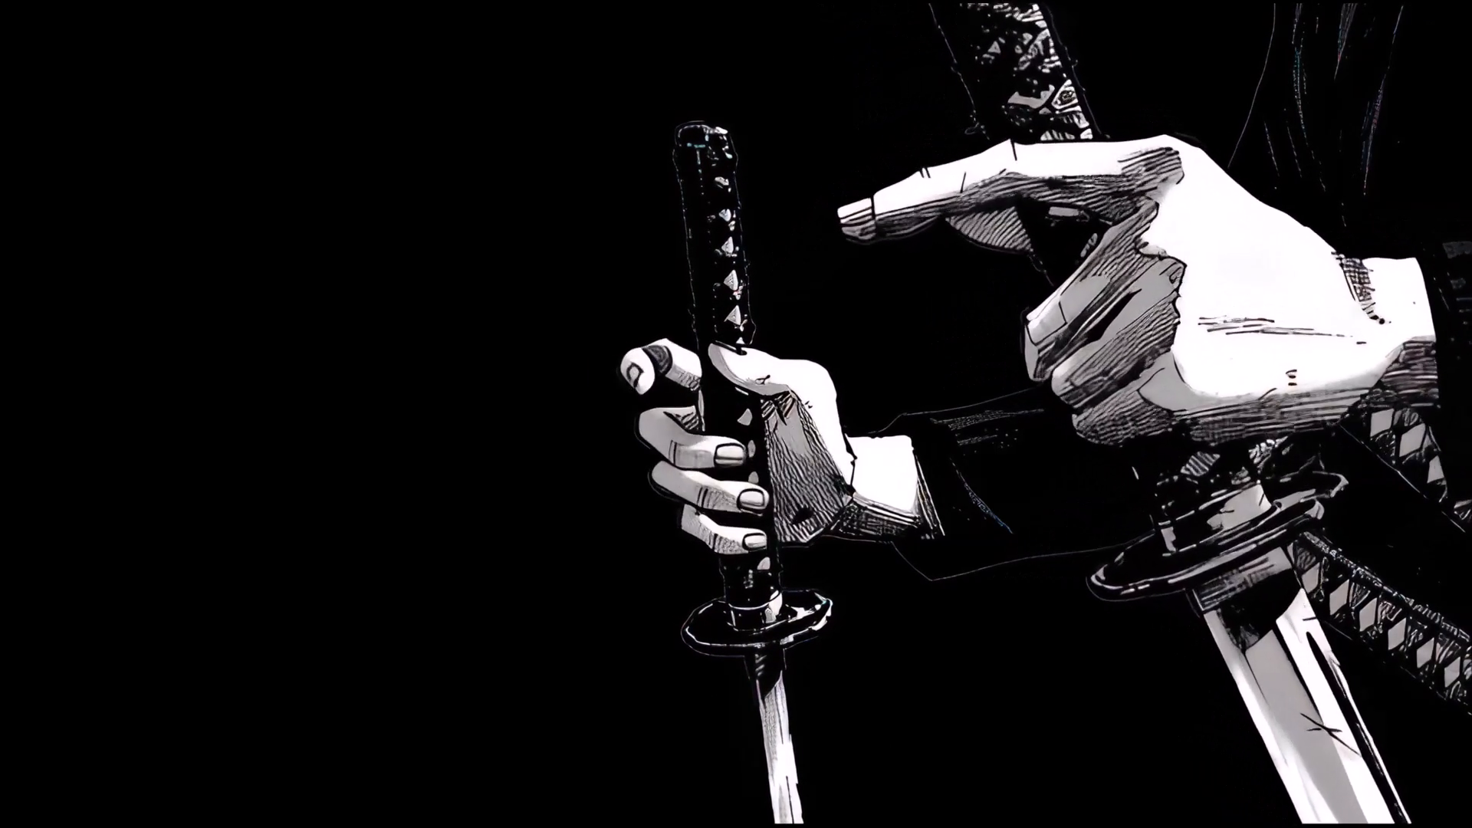